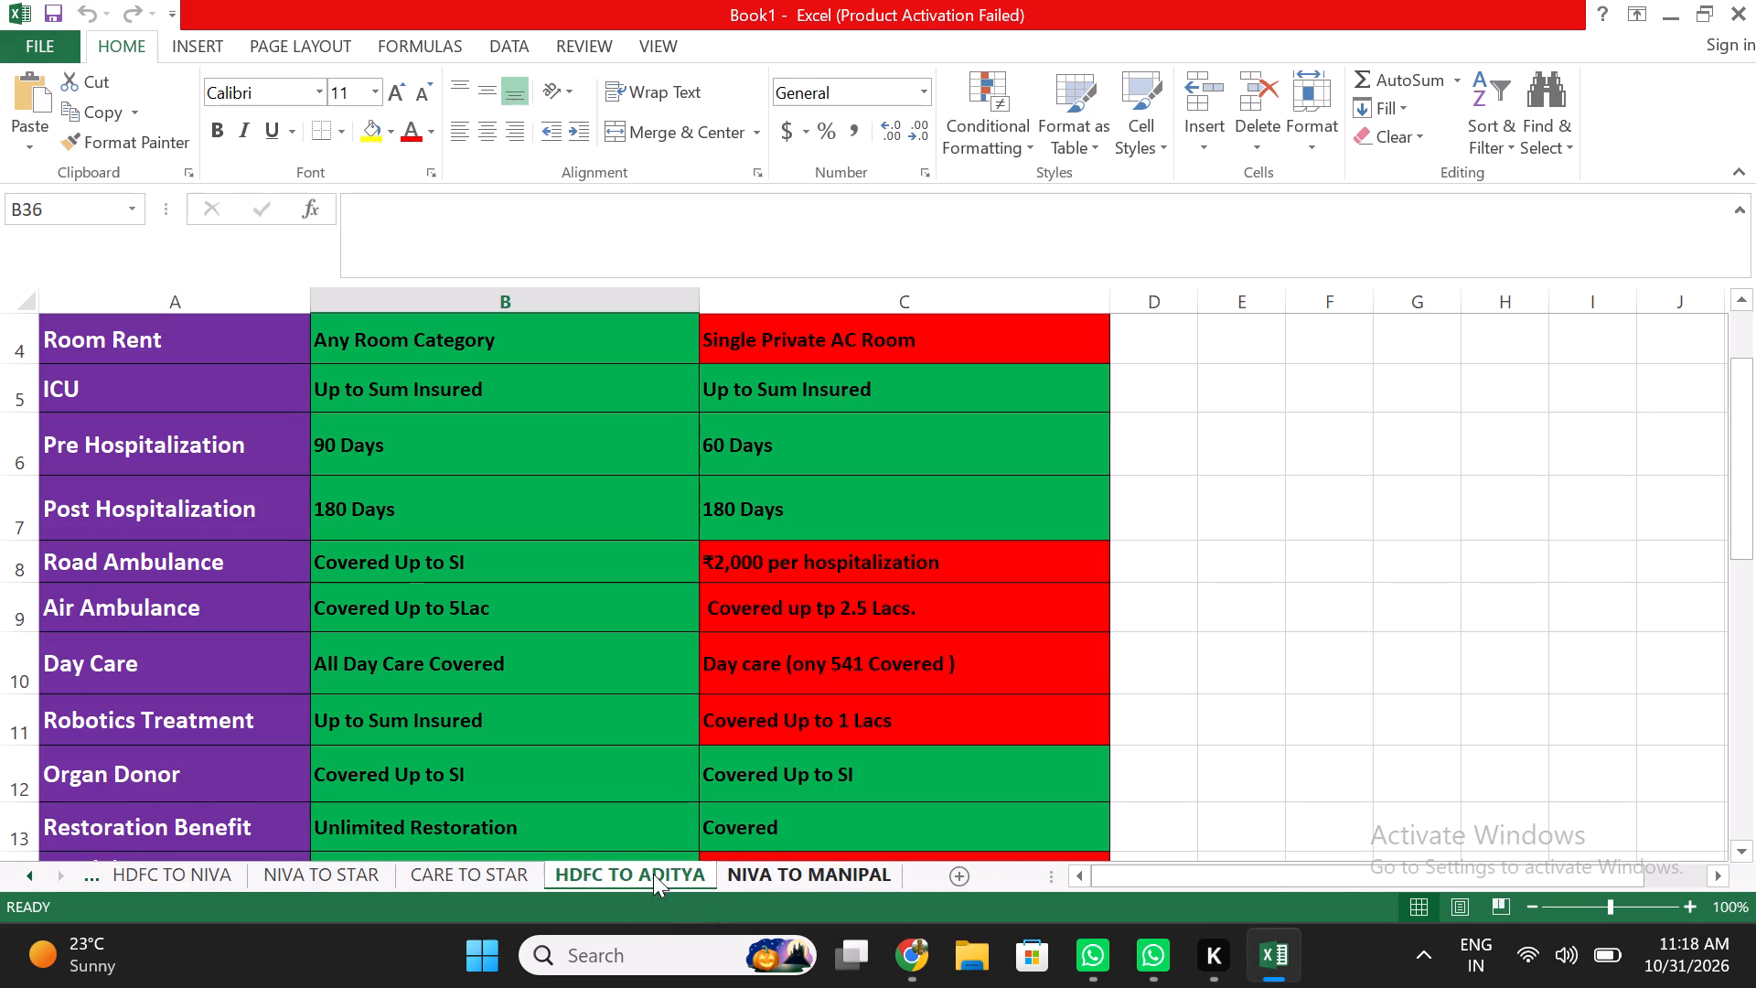
# Copy the NIVA TO MANIPAL sheet's name and insert a new worksheet after that sheet.
pyautogui.click(632, 864)
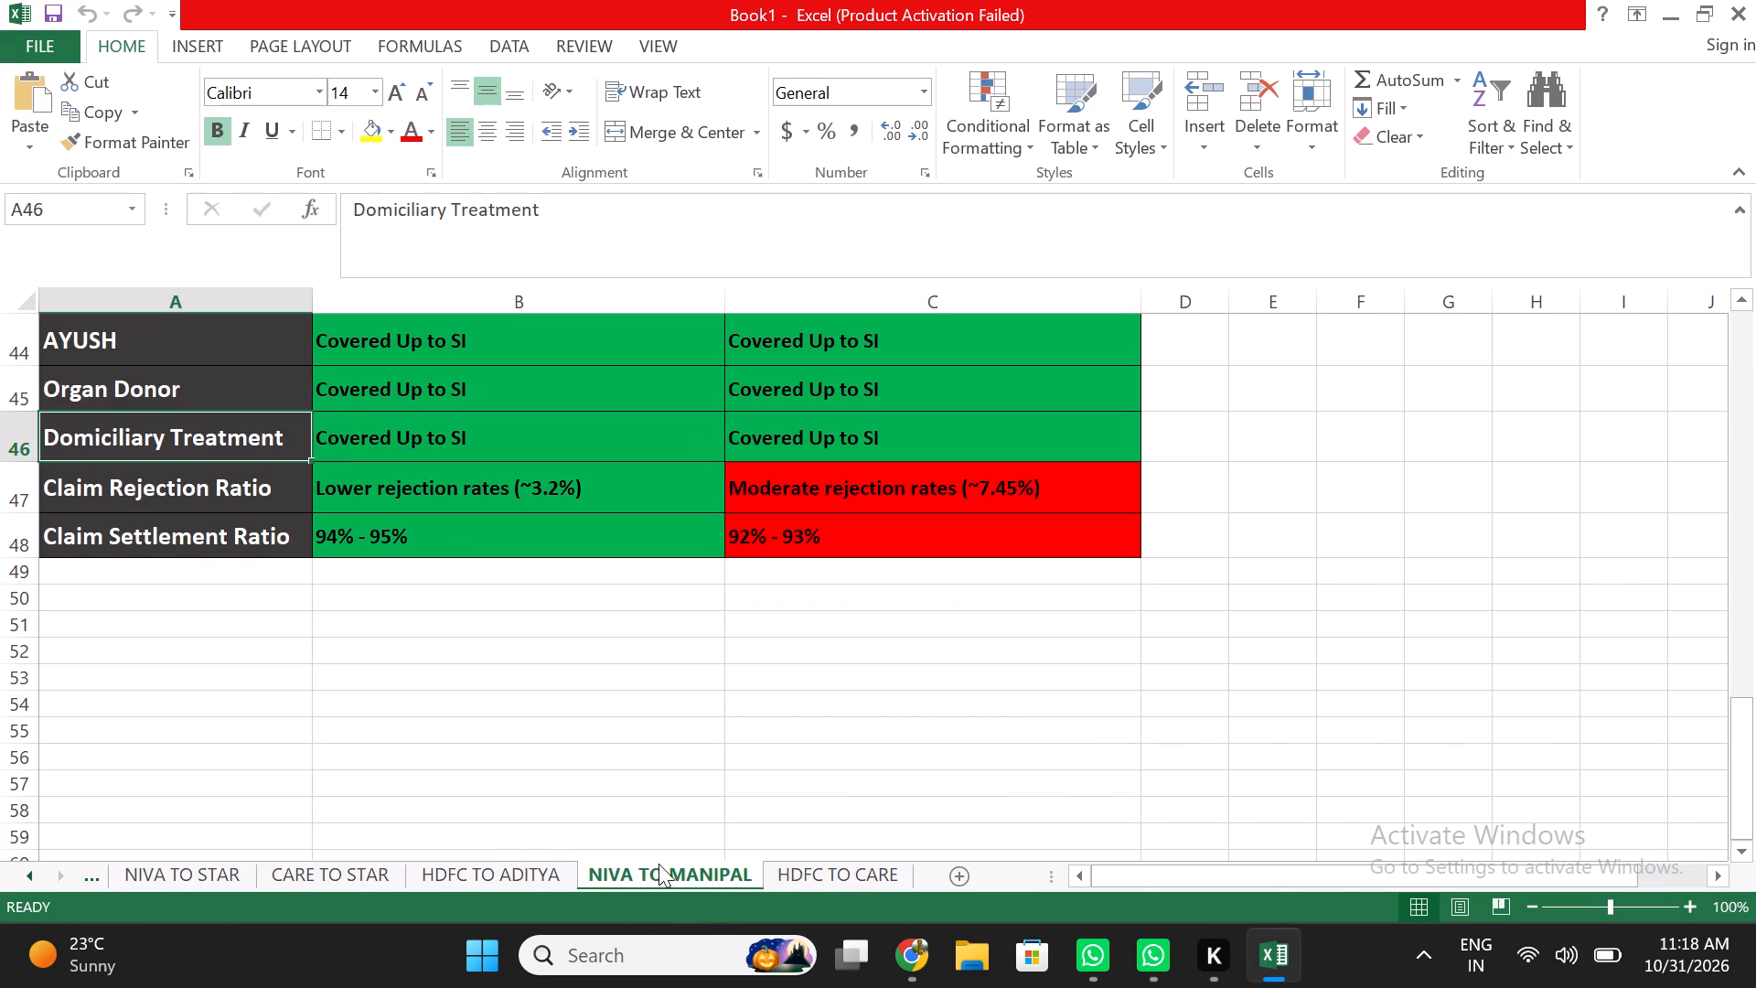
pyautogui.doubleClick(720, 875)
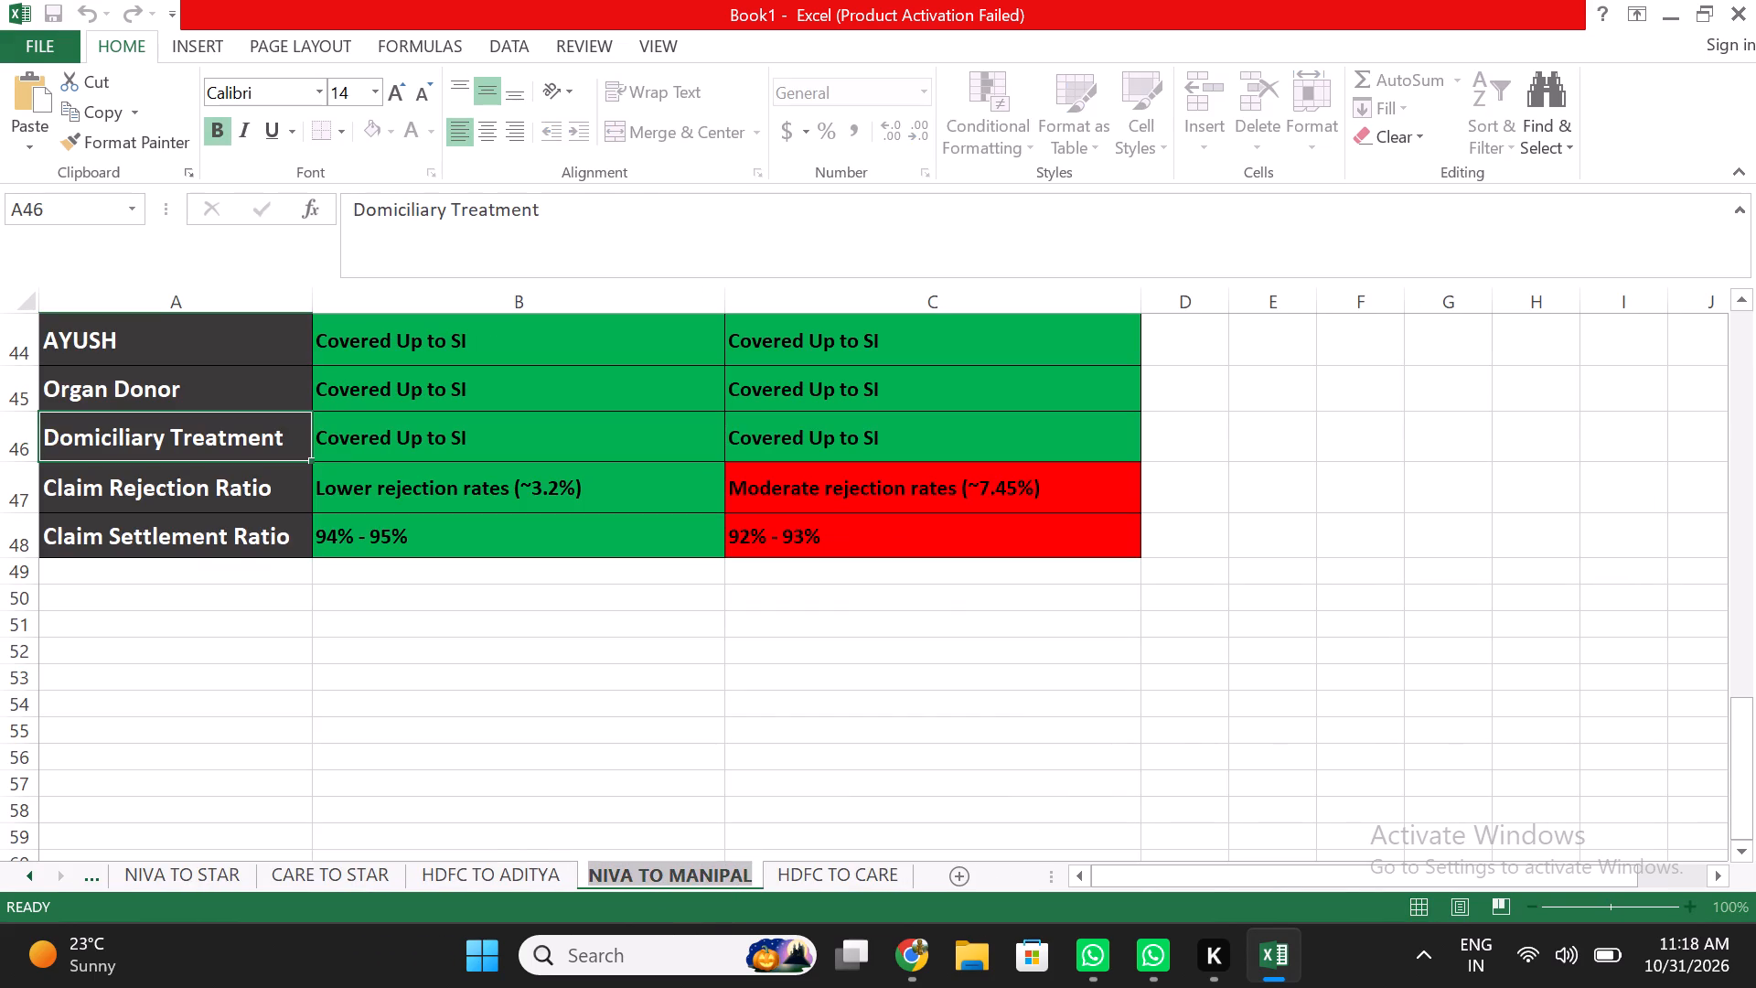
pyautogui.hotkey('ctrl', 'c')
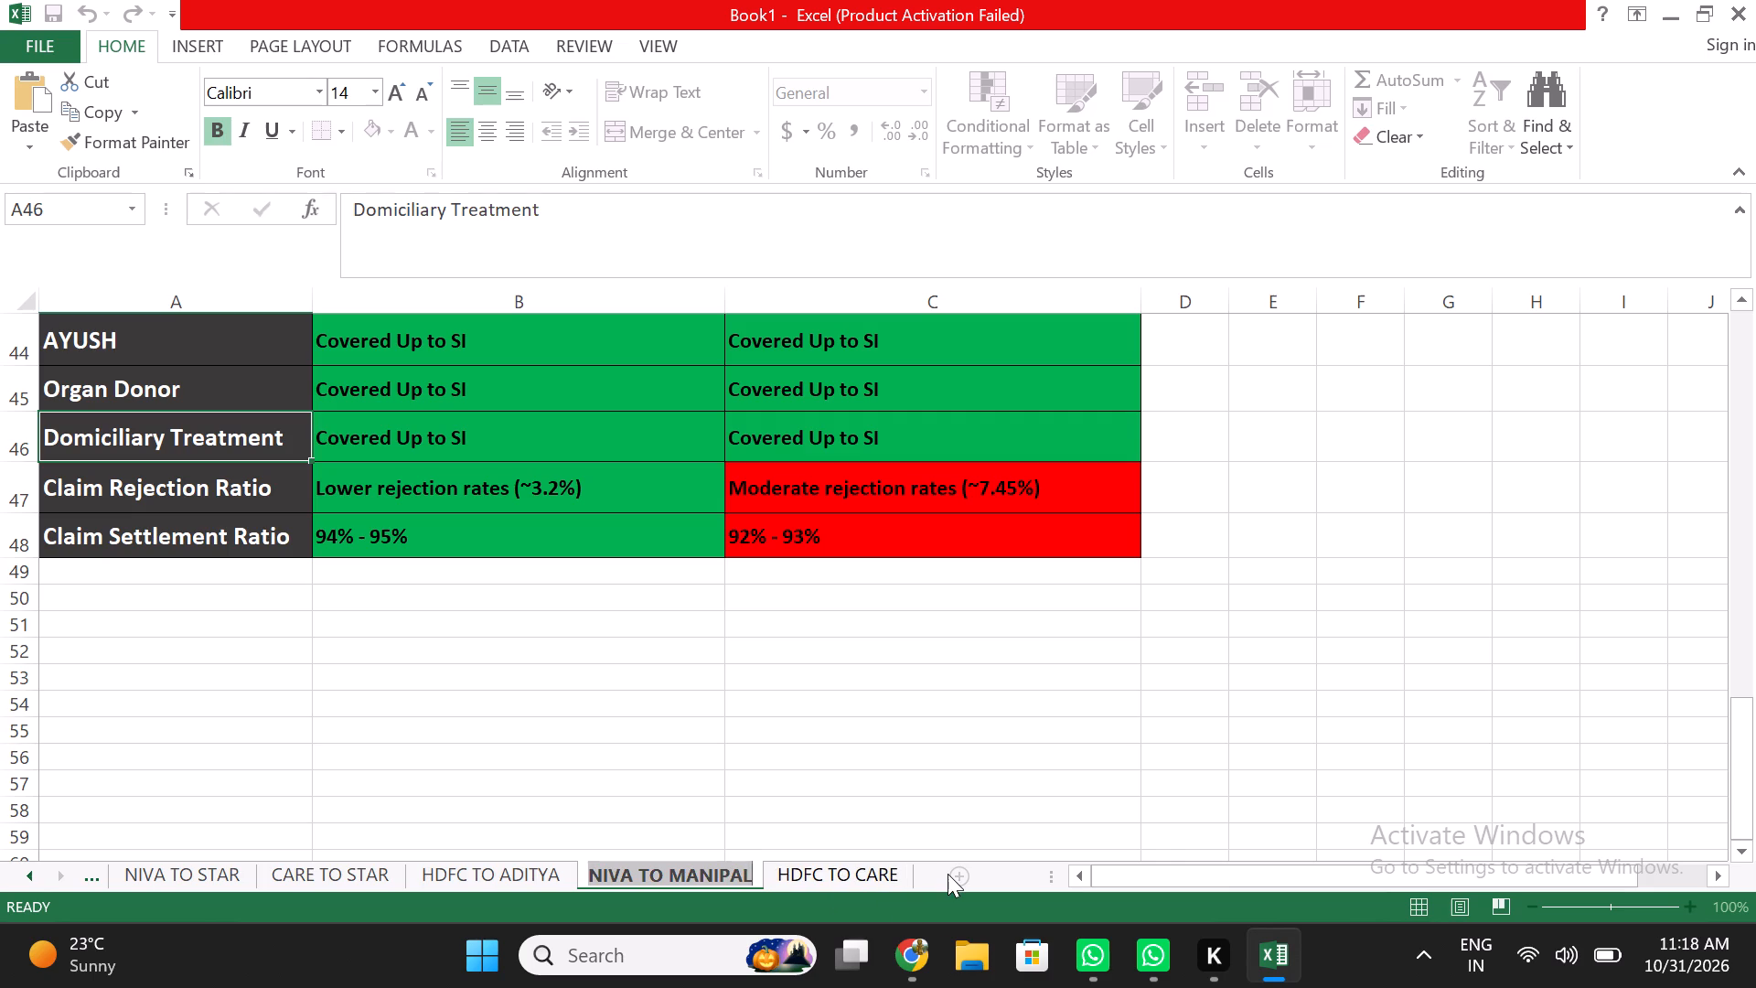
pyautogui.click(948, 874)
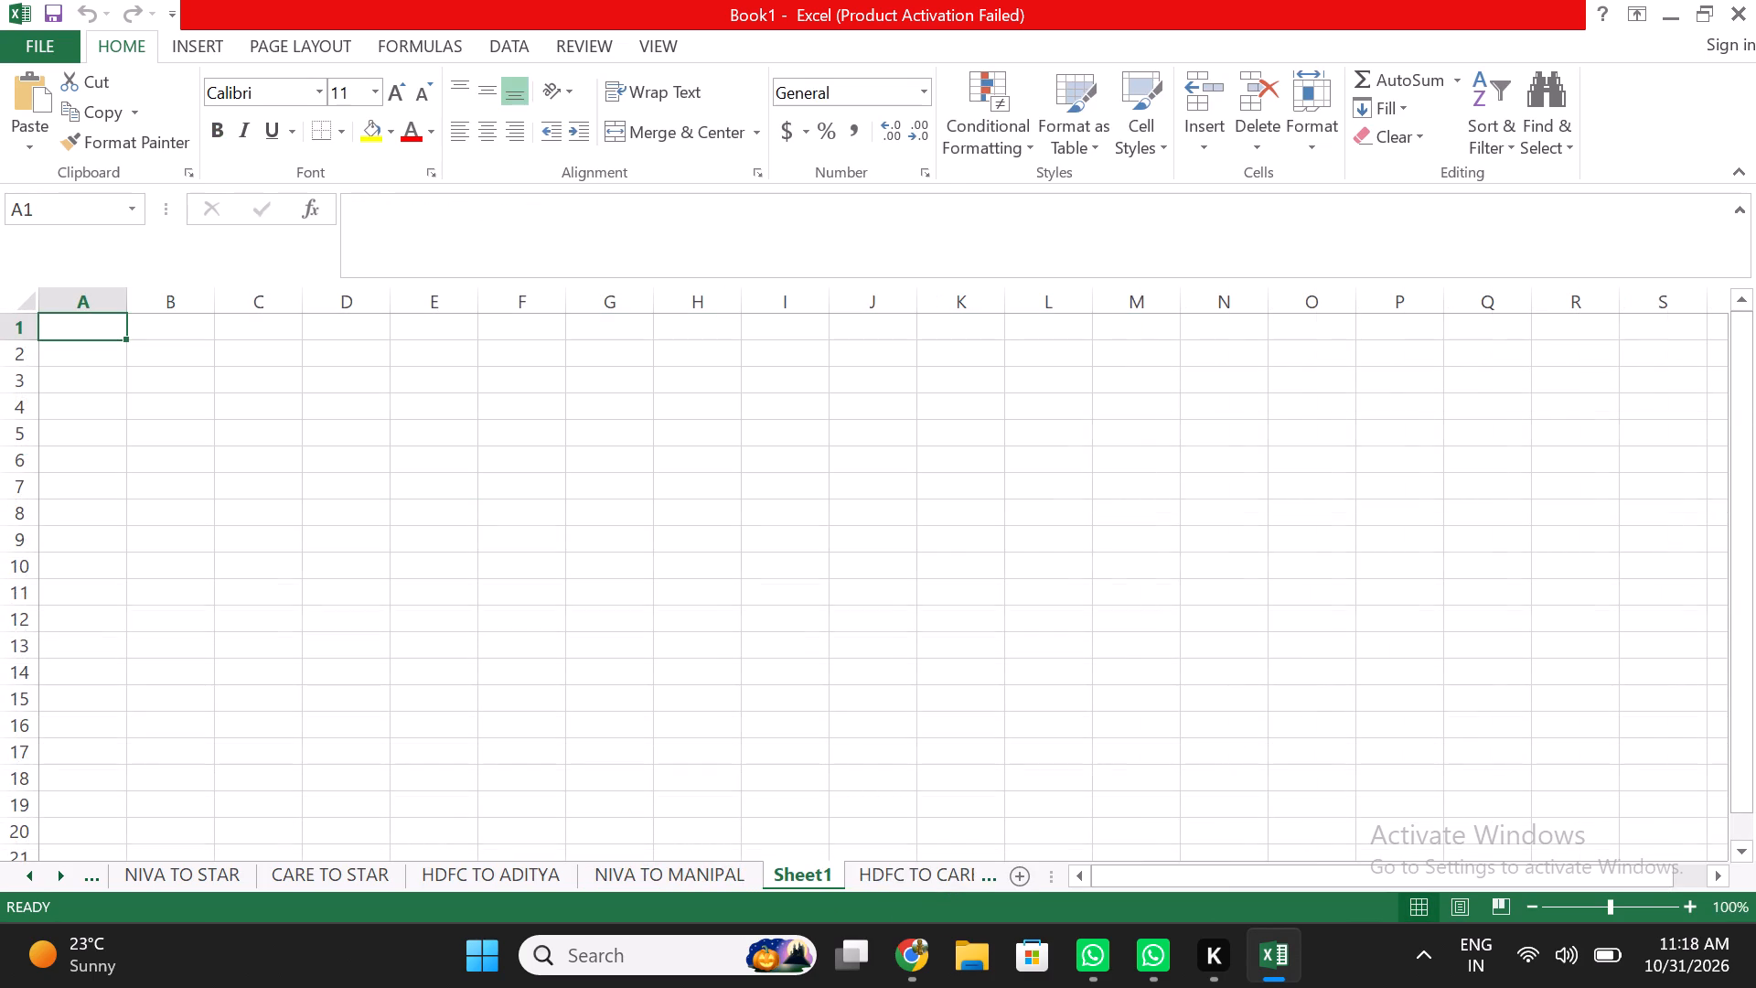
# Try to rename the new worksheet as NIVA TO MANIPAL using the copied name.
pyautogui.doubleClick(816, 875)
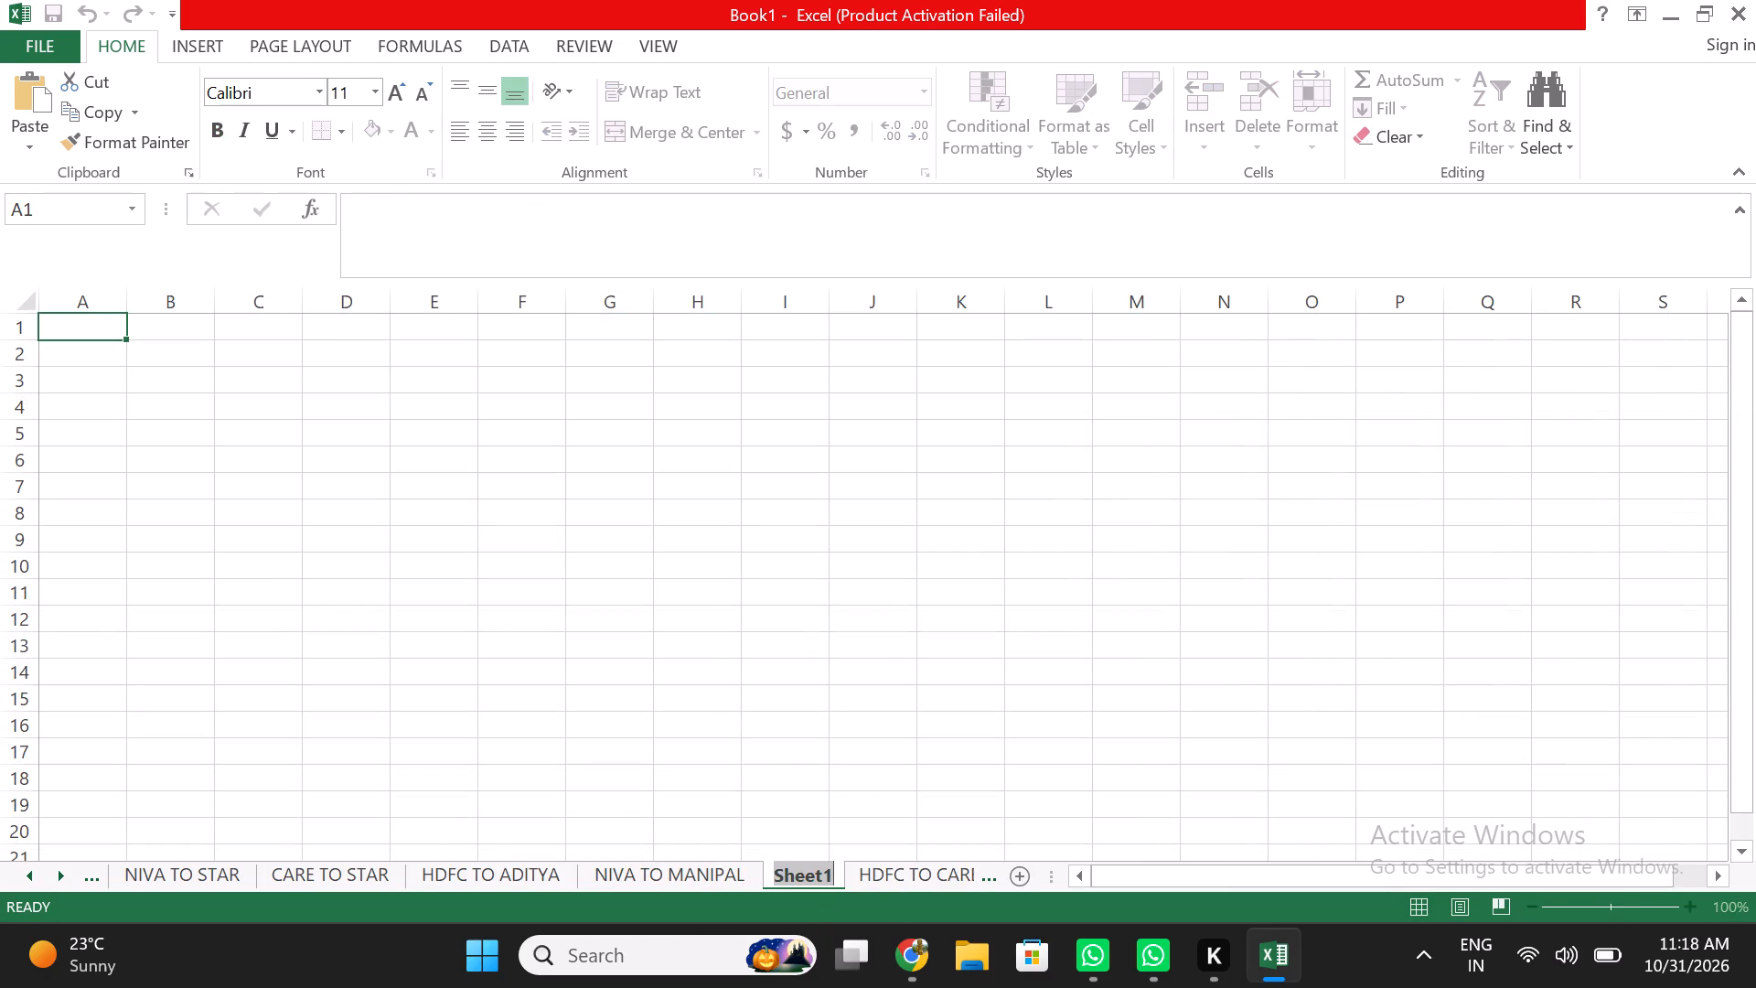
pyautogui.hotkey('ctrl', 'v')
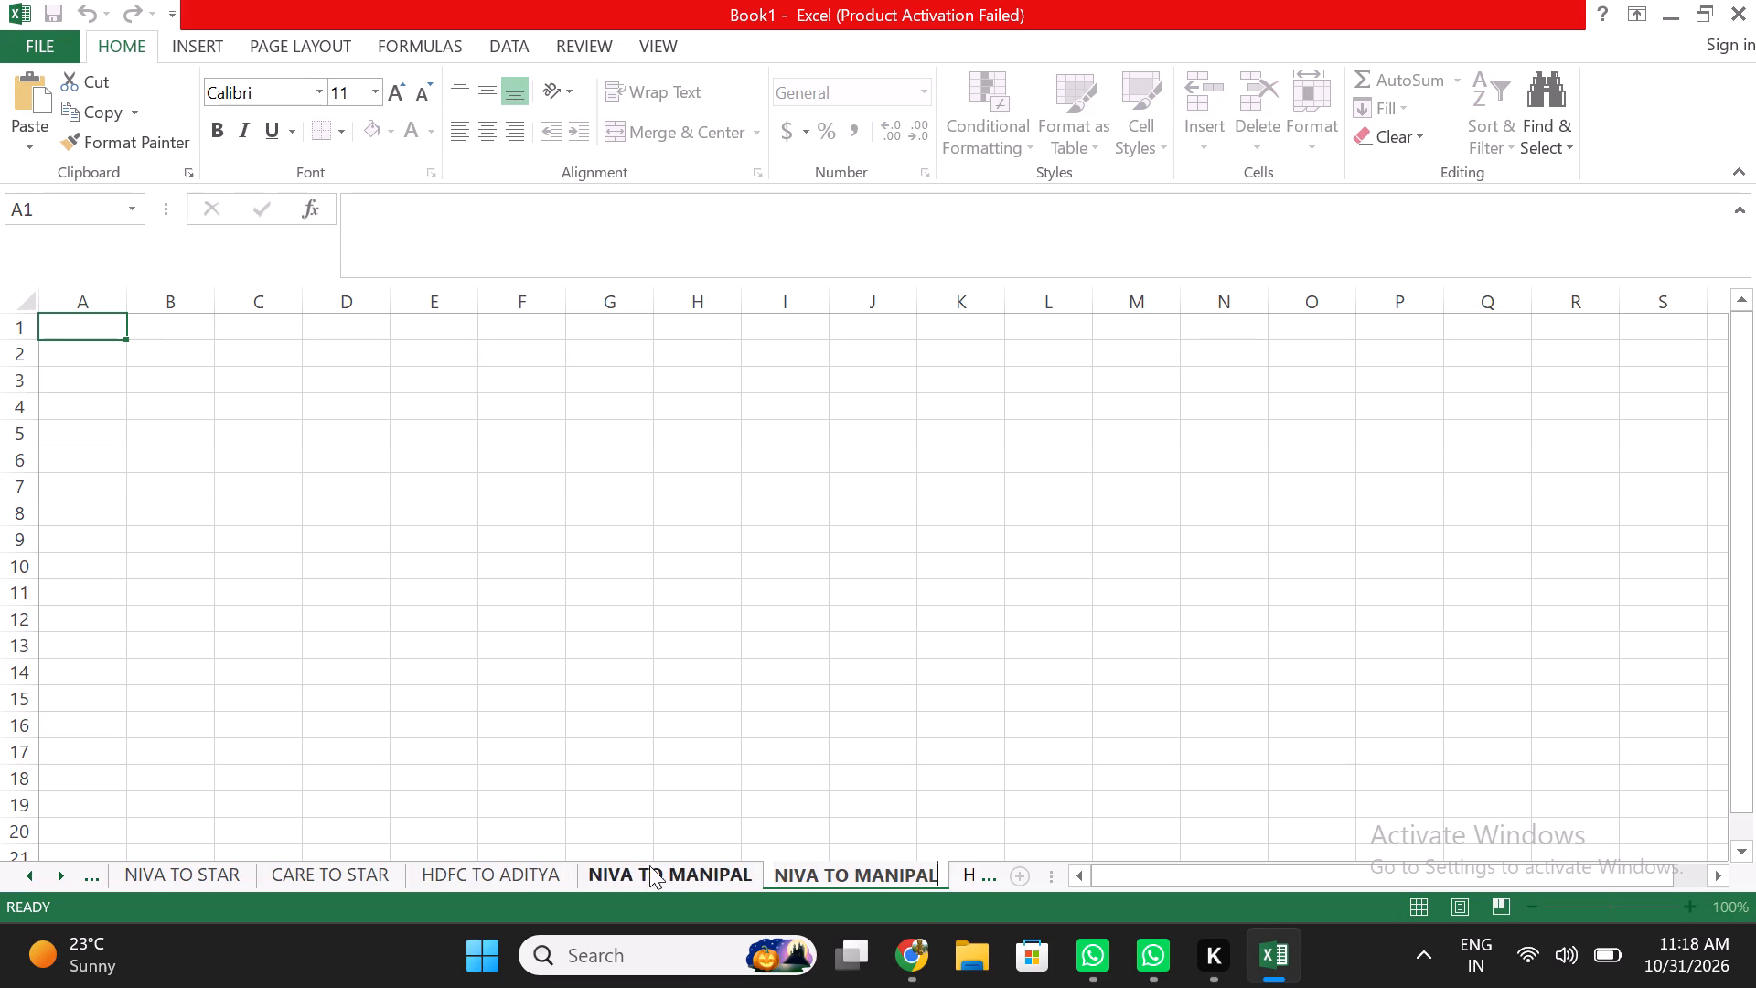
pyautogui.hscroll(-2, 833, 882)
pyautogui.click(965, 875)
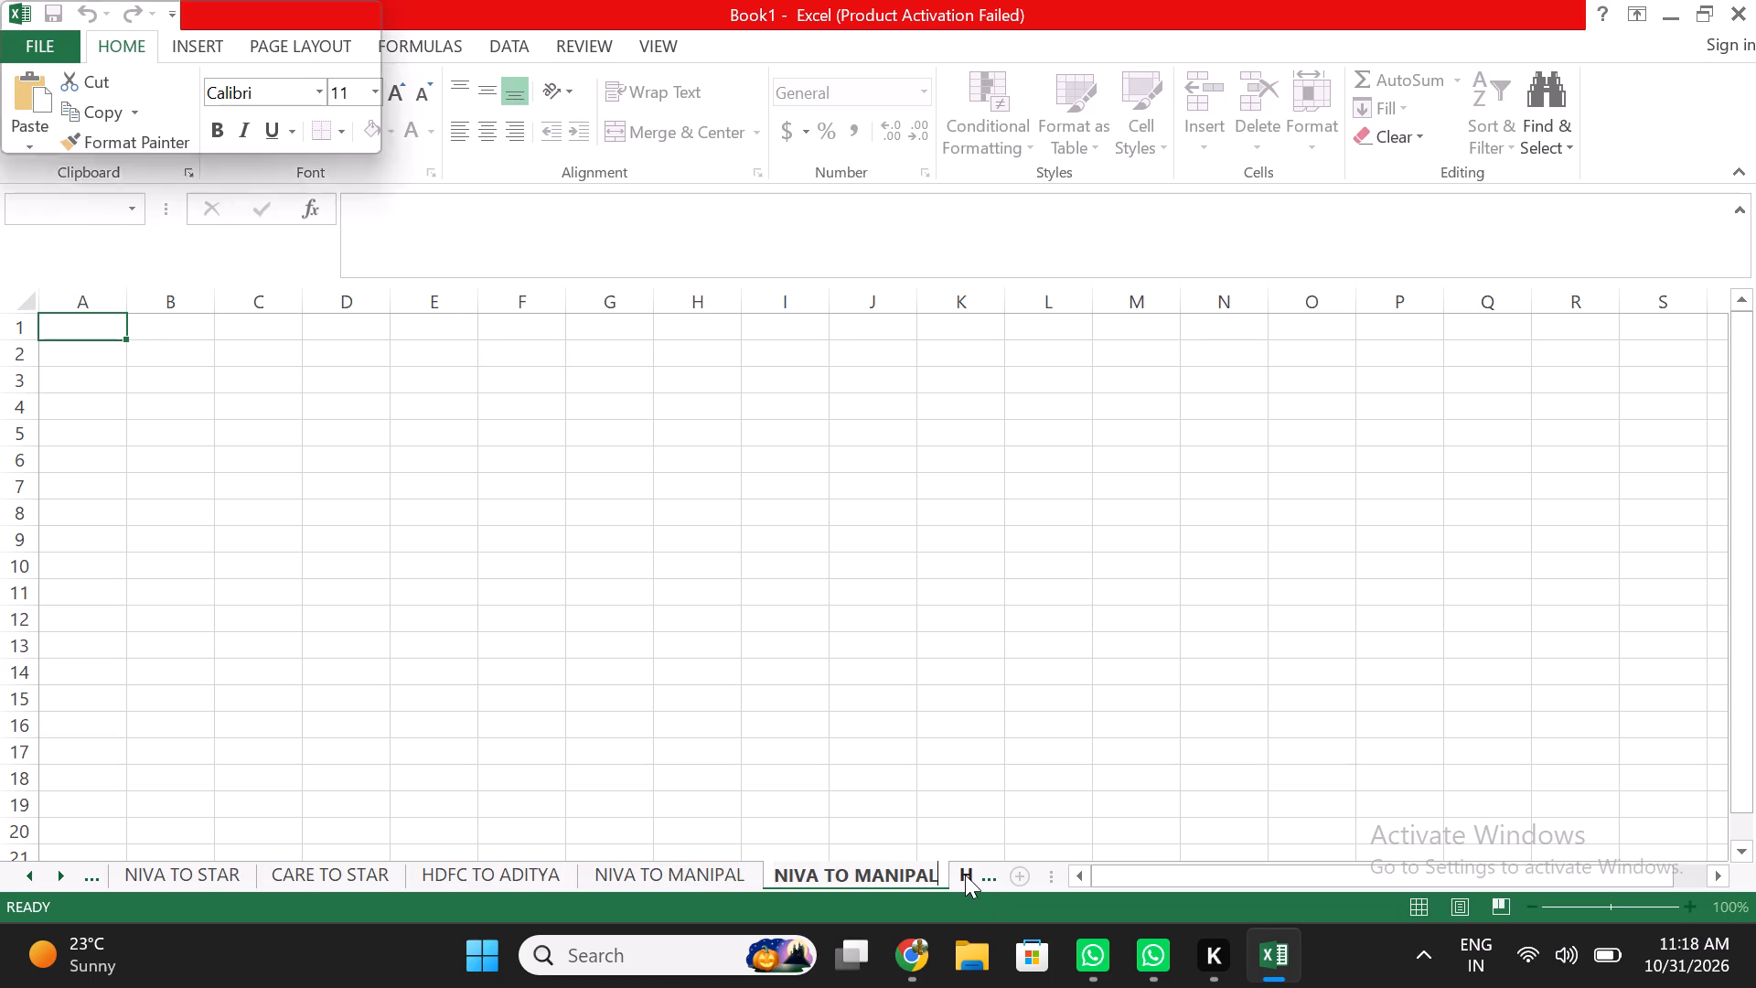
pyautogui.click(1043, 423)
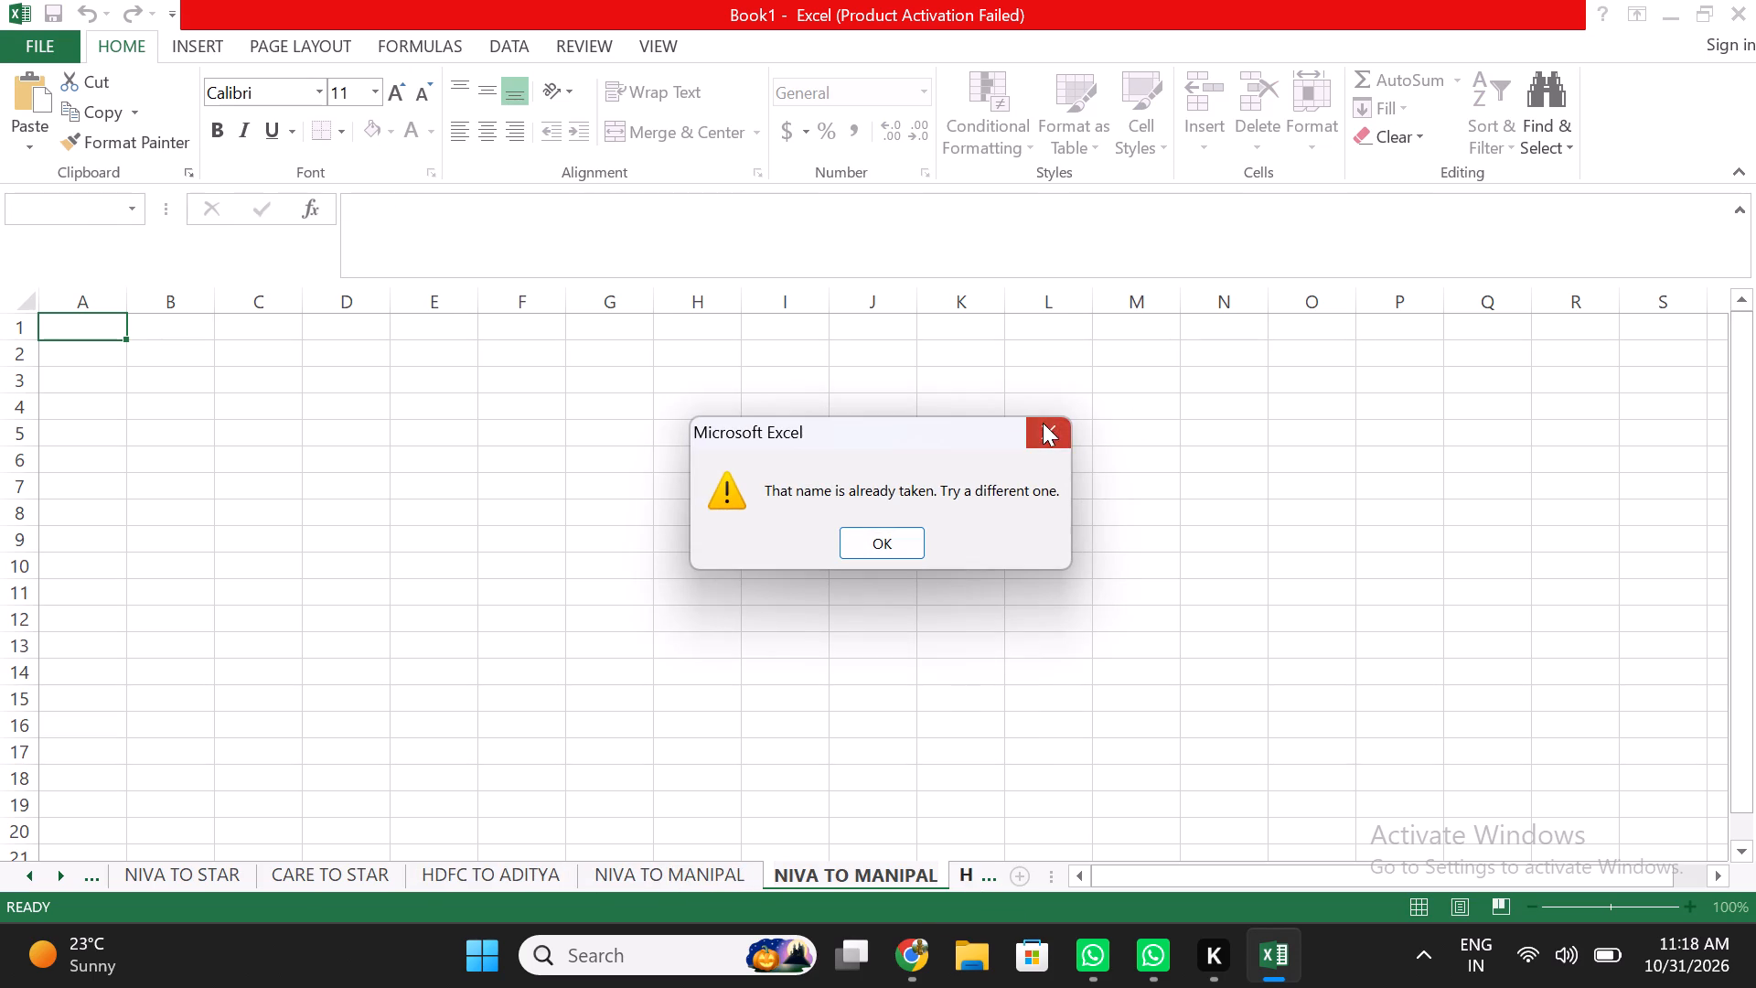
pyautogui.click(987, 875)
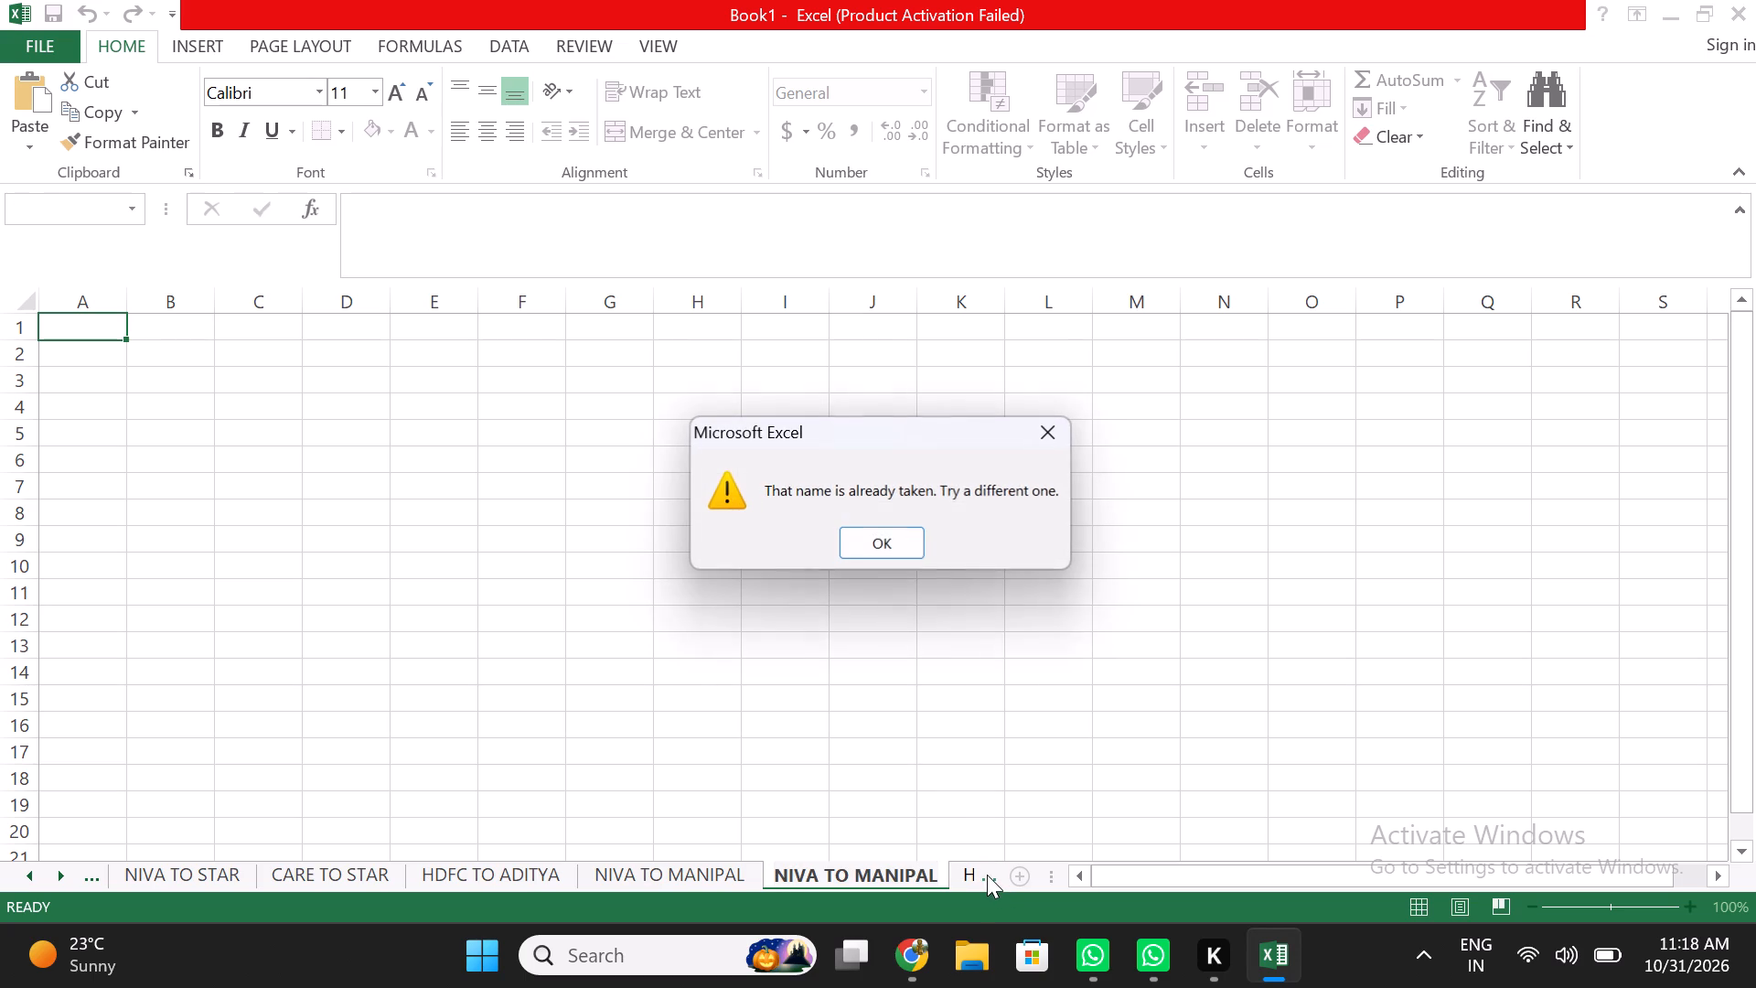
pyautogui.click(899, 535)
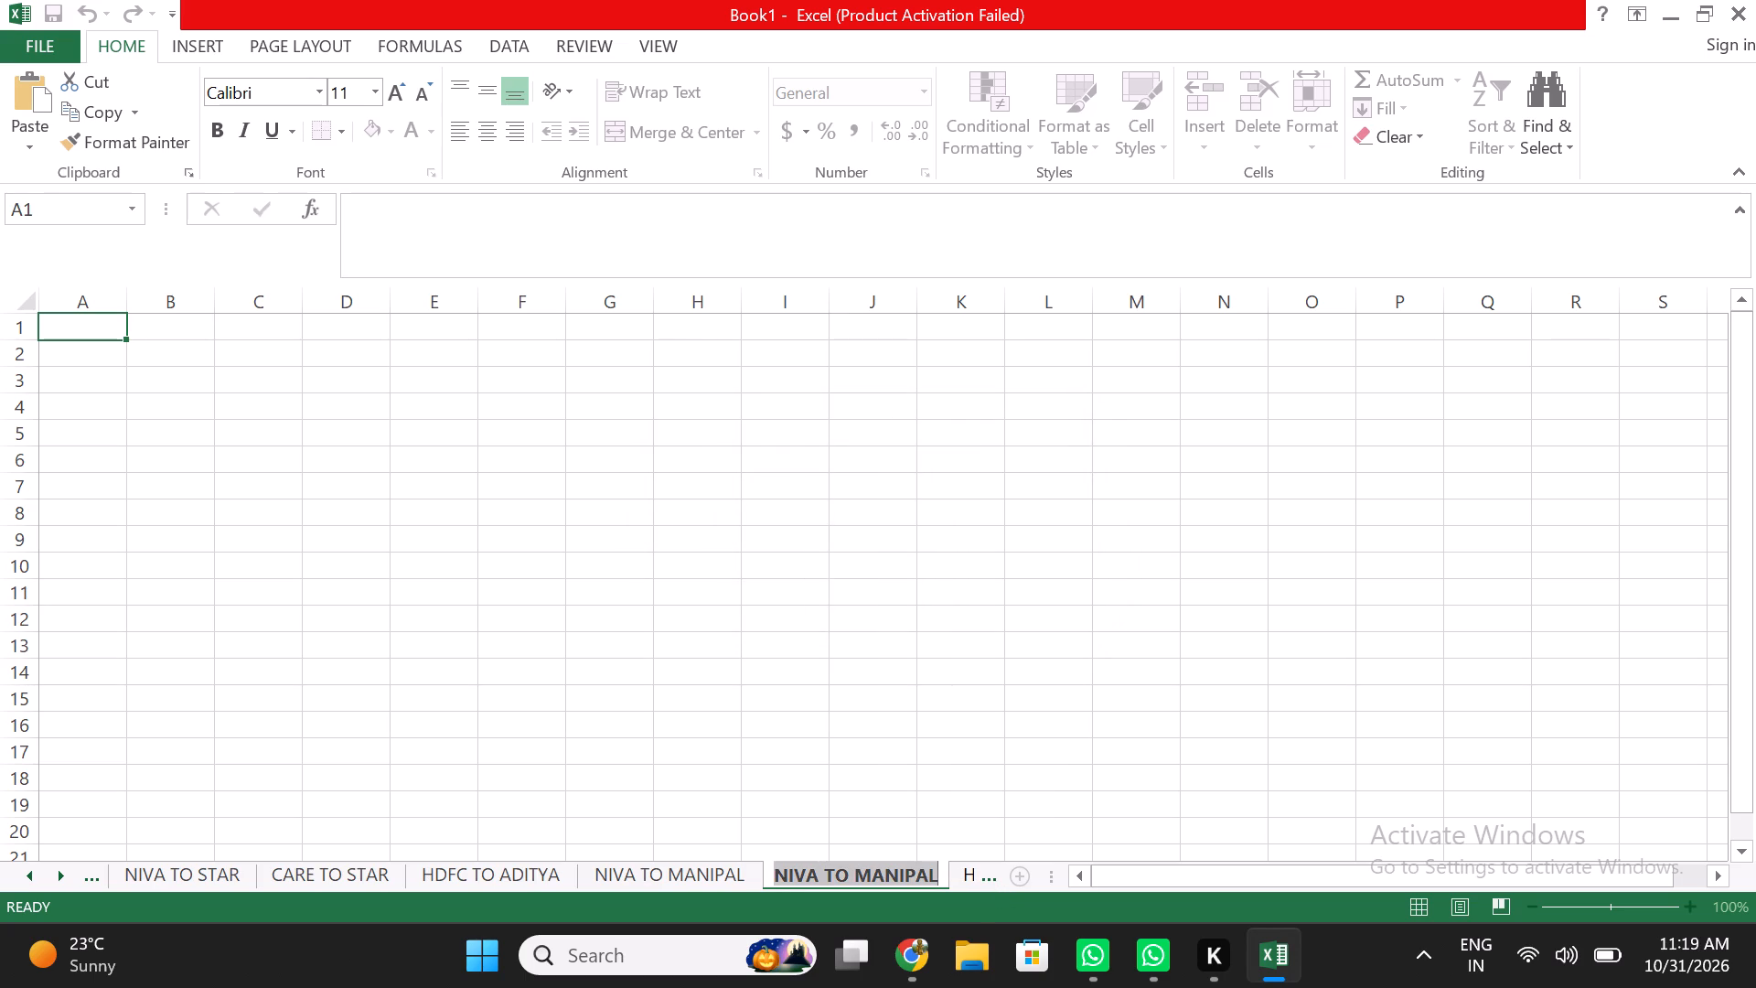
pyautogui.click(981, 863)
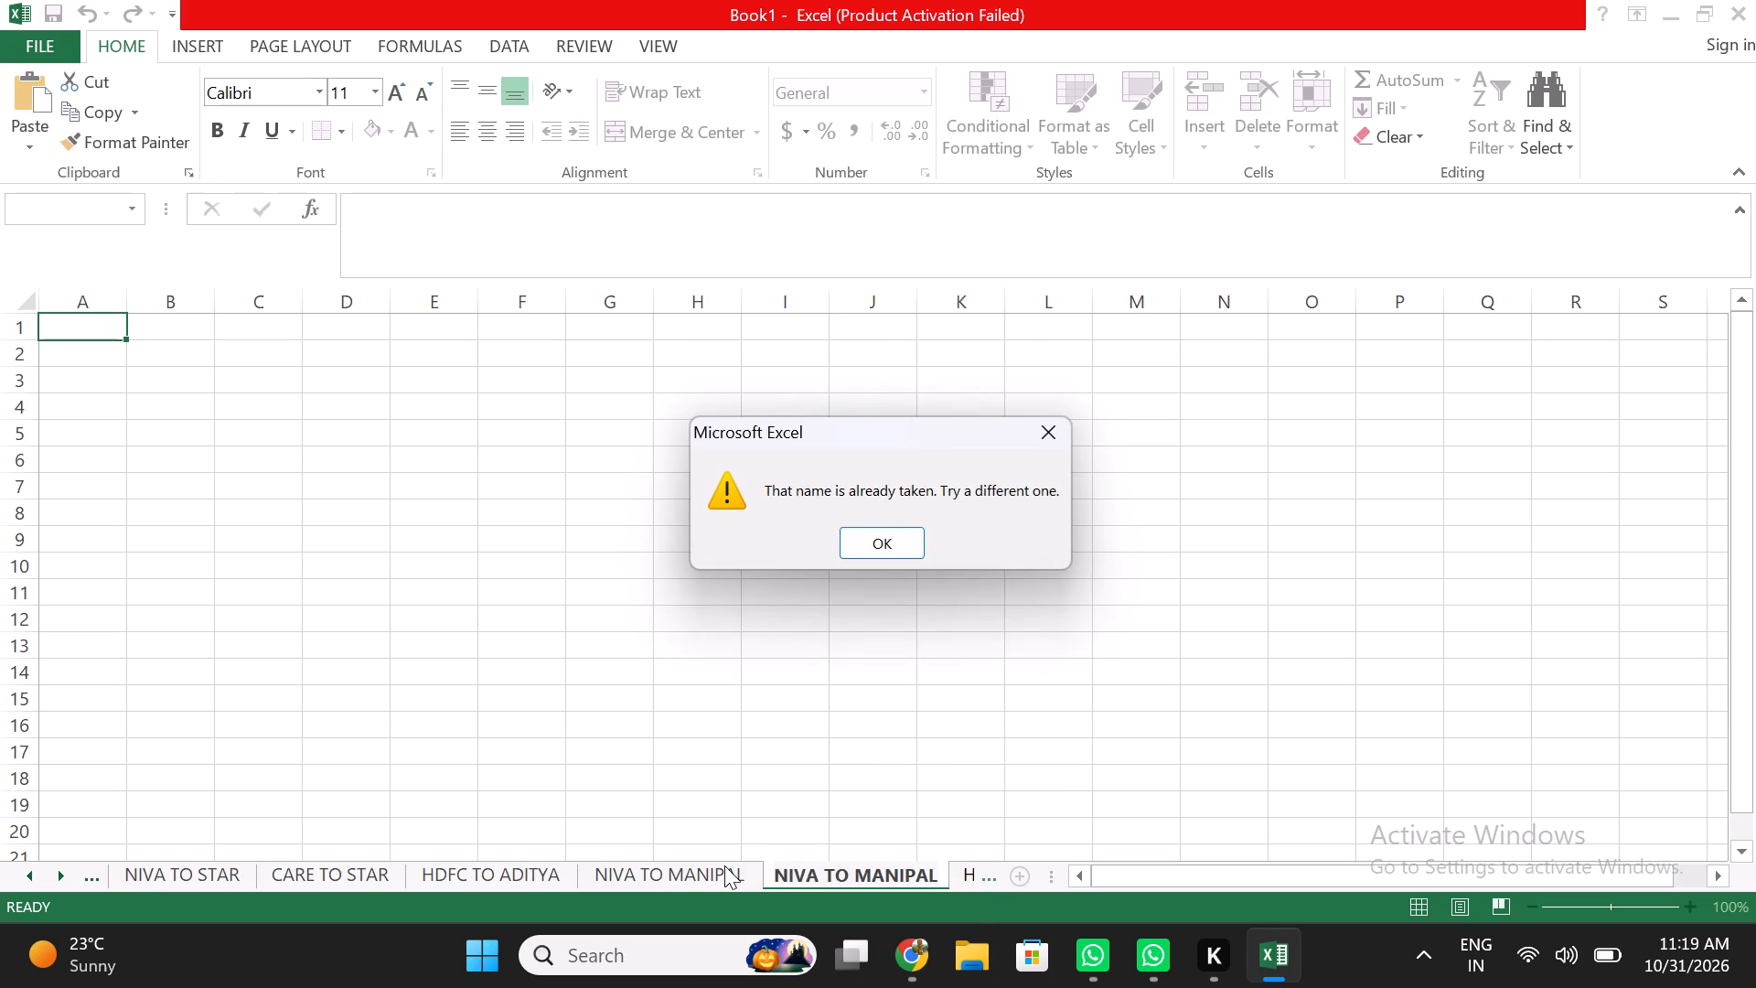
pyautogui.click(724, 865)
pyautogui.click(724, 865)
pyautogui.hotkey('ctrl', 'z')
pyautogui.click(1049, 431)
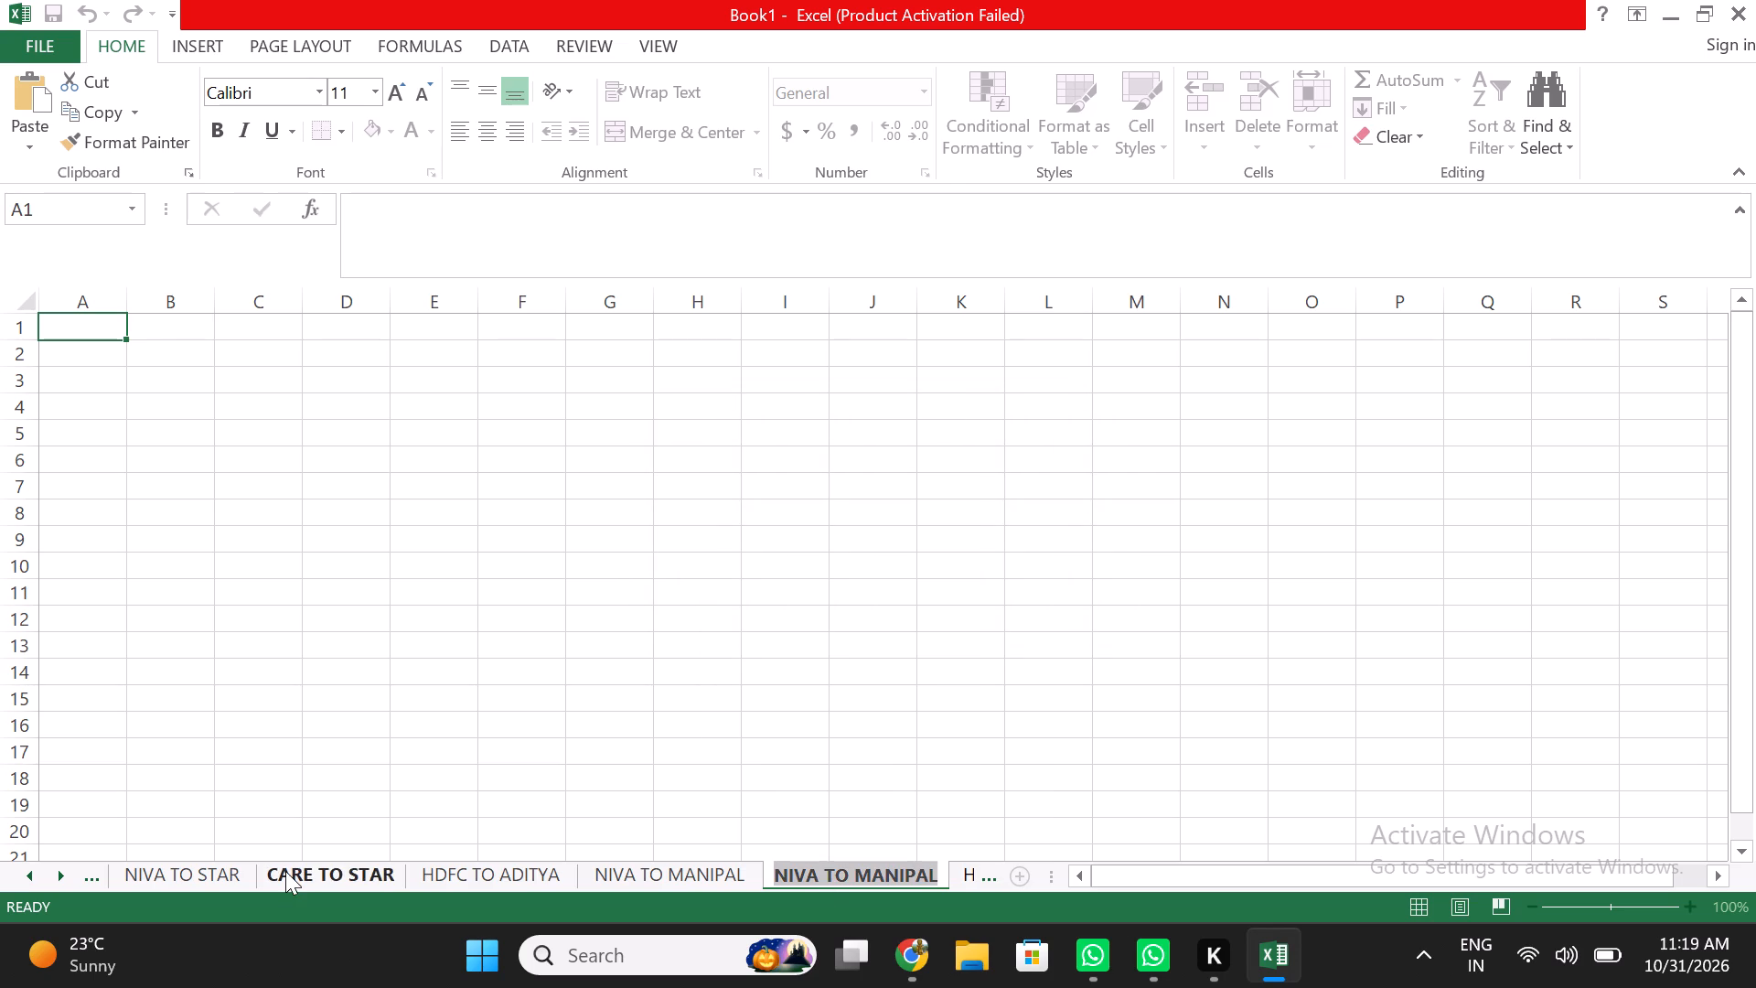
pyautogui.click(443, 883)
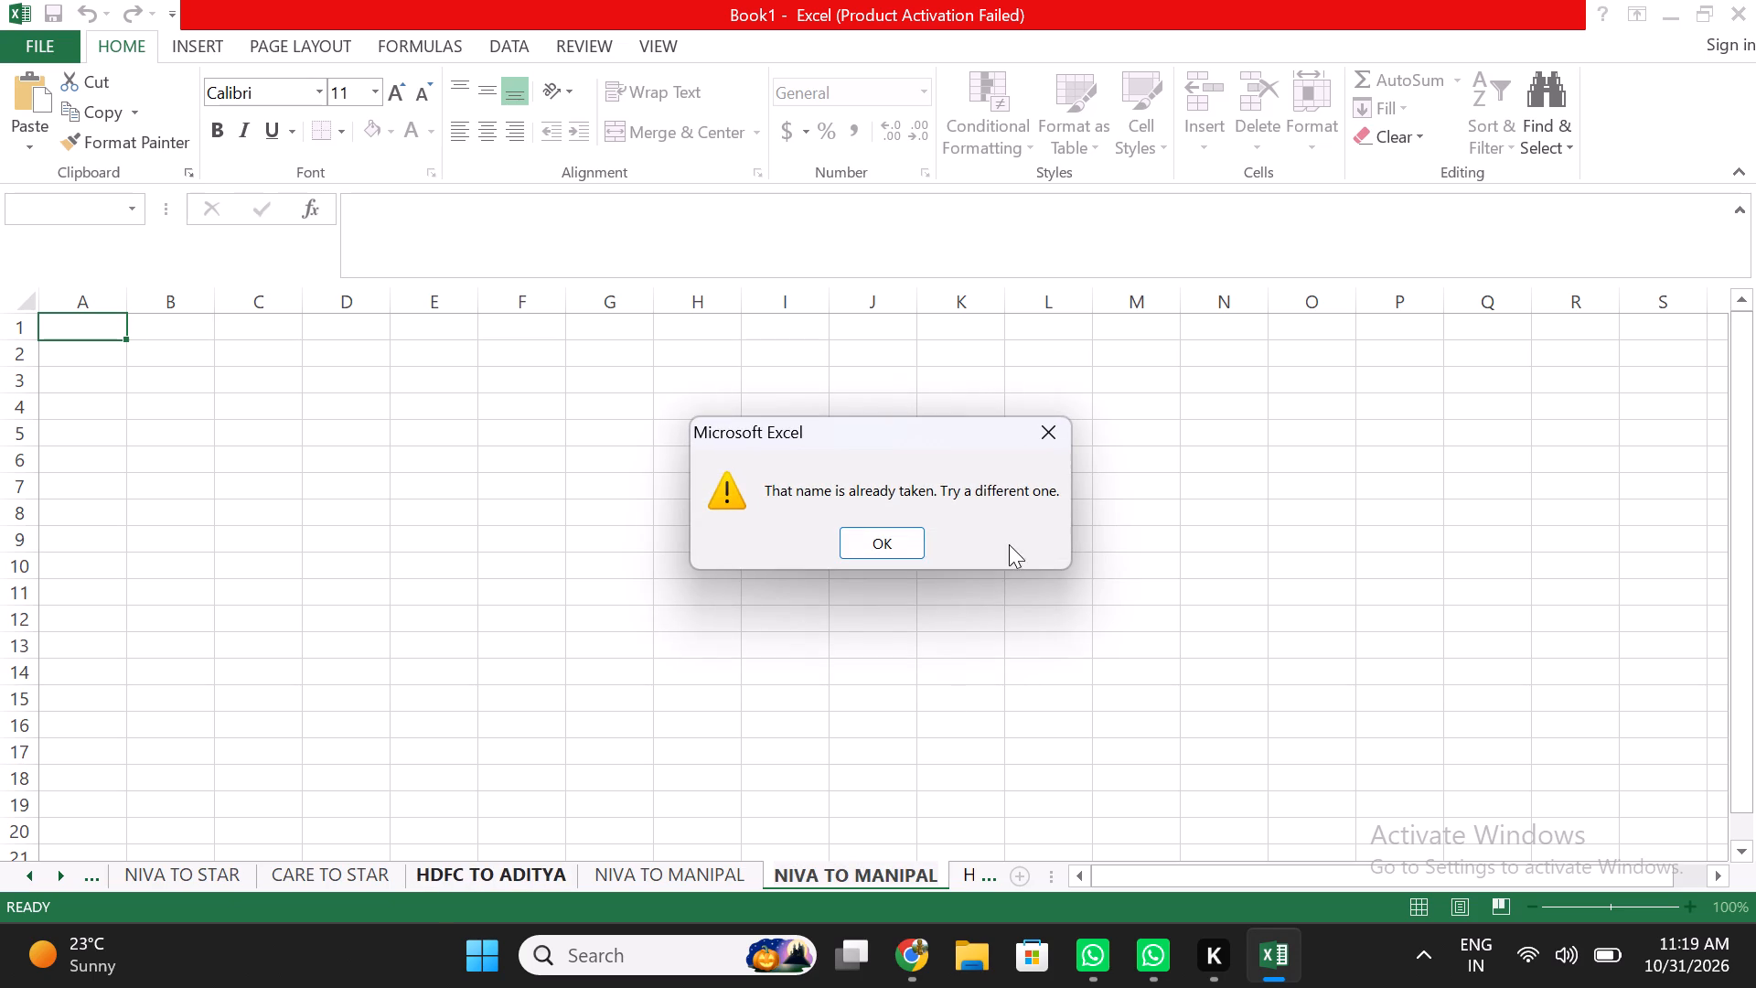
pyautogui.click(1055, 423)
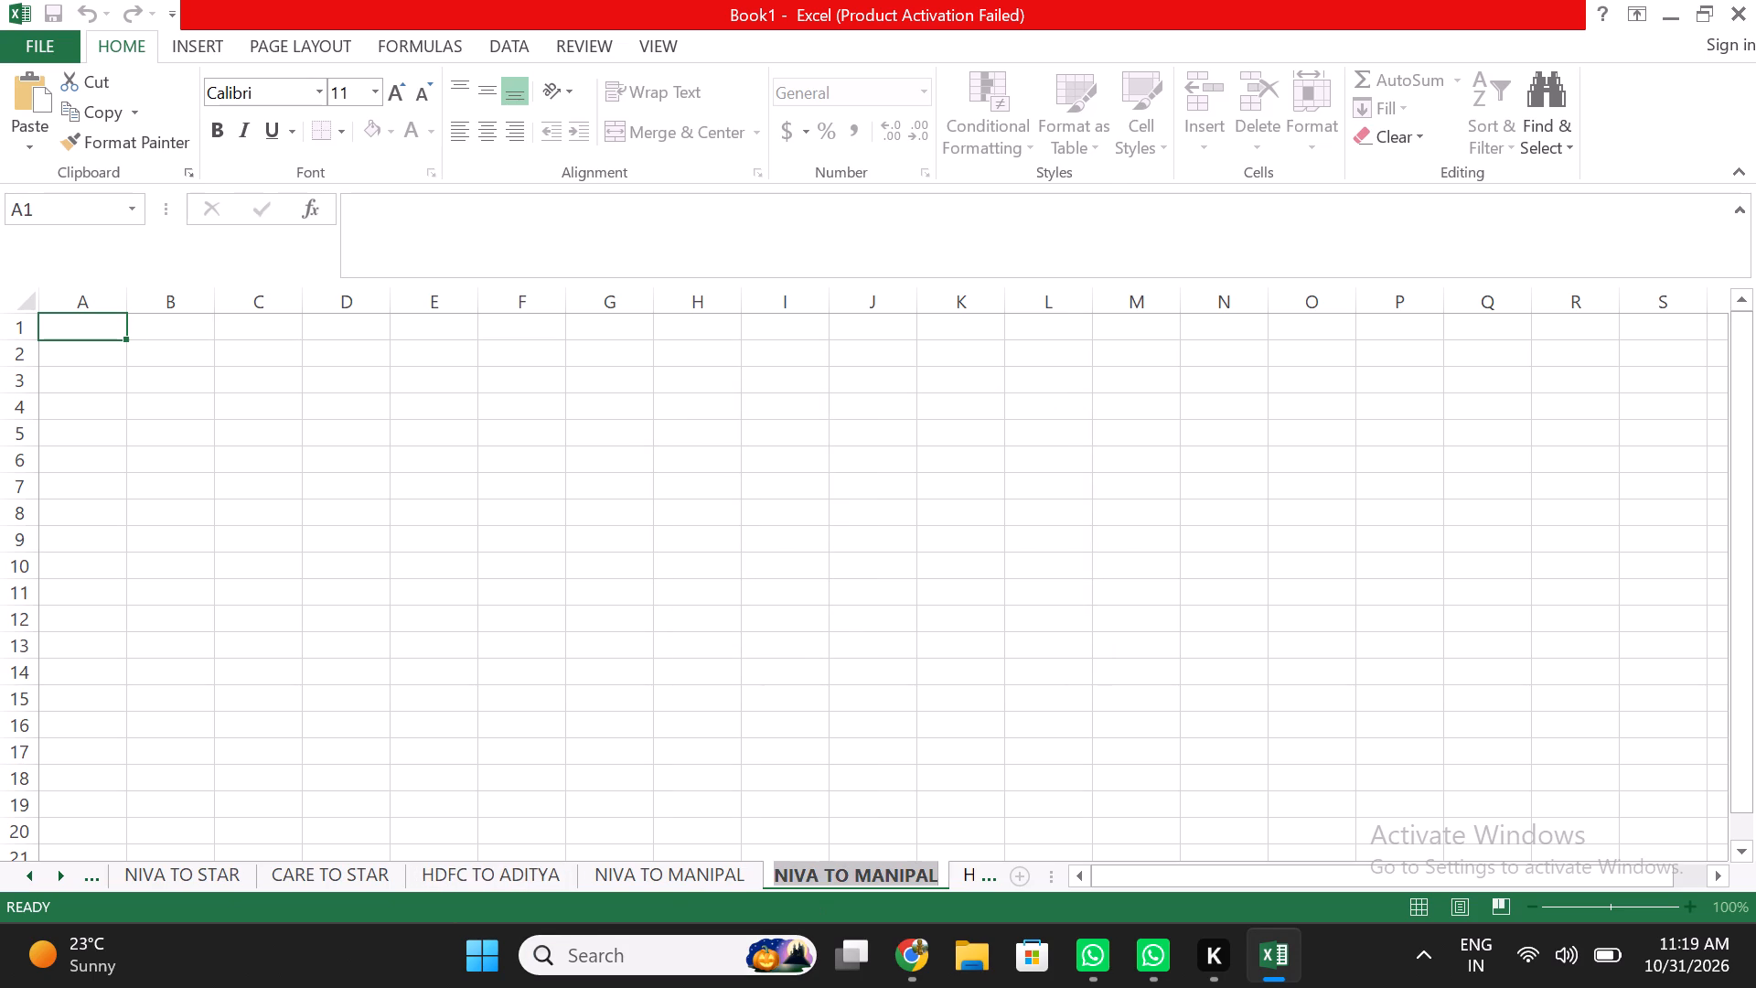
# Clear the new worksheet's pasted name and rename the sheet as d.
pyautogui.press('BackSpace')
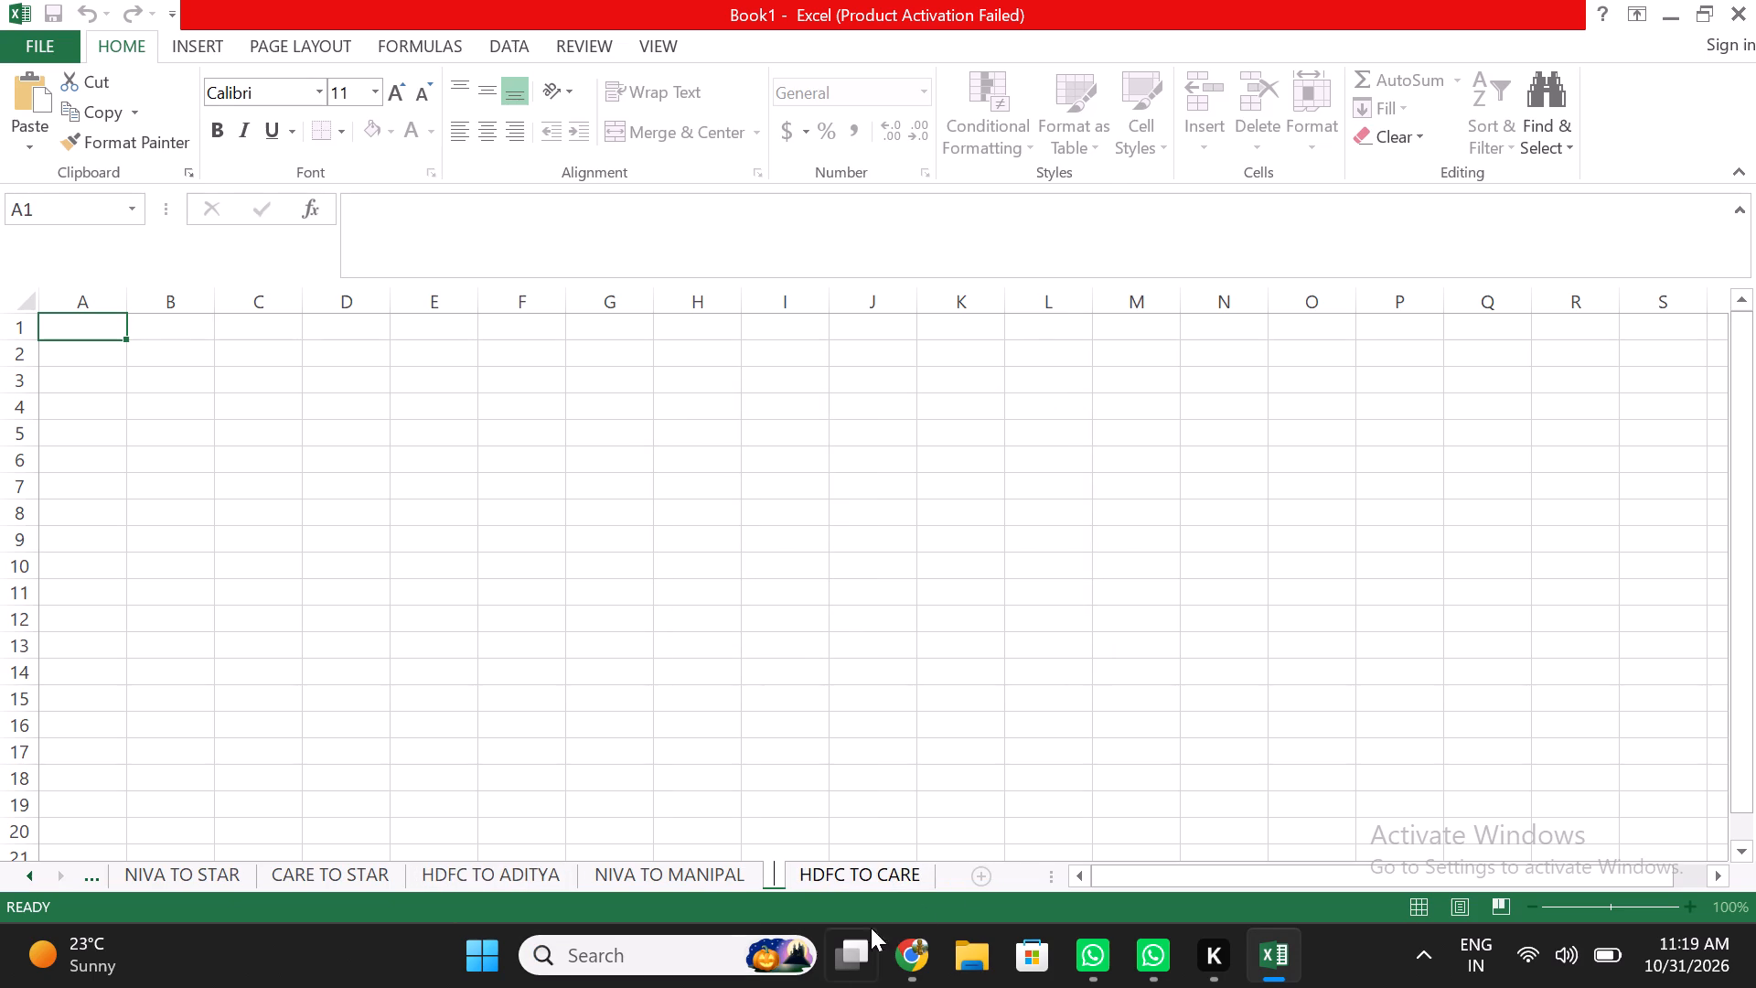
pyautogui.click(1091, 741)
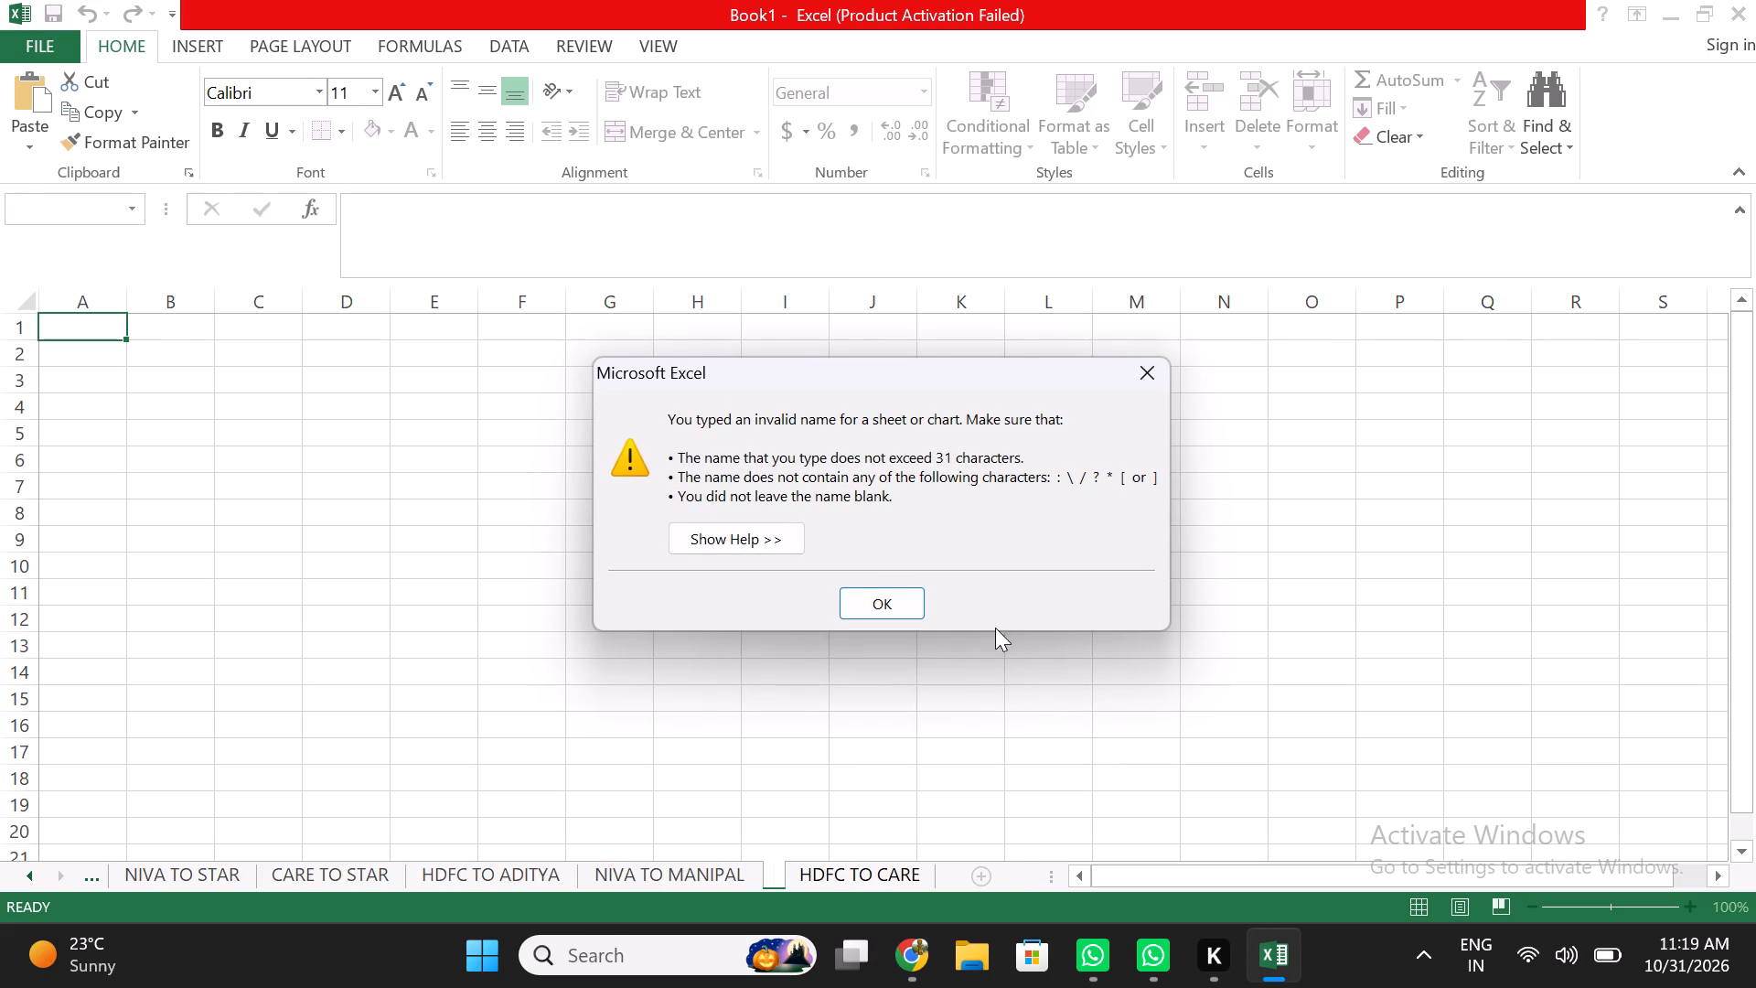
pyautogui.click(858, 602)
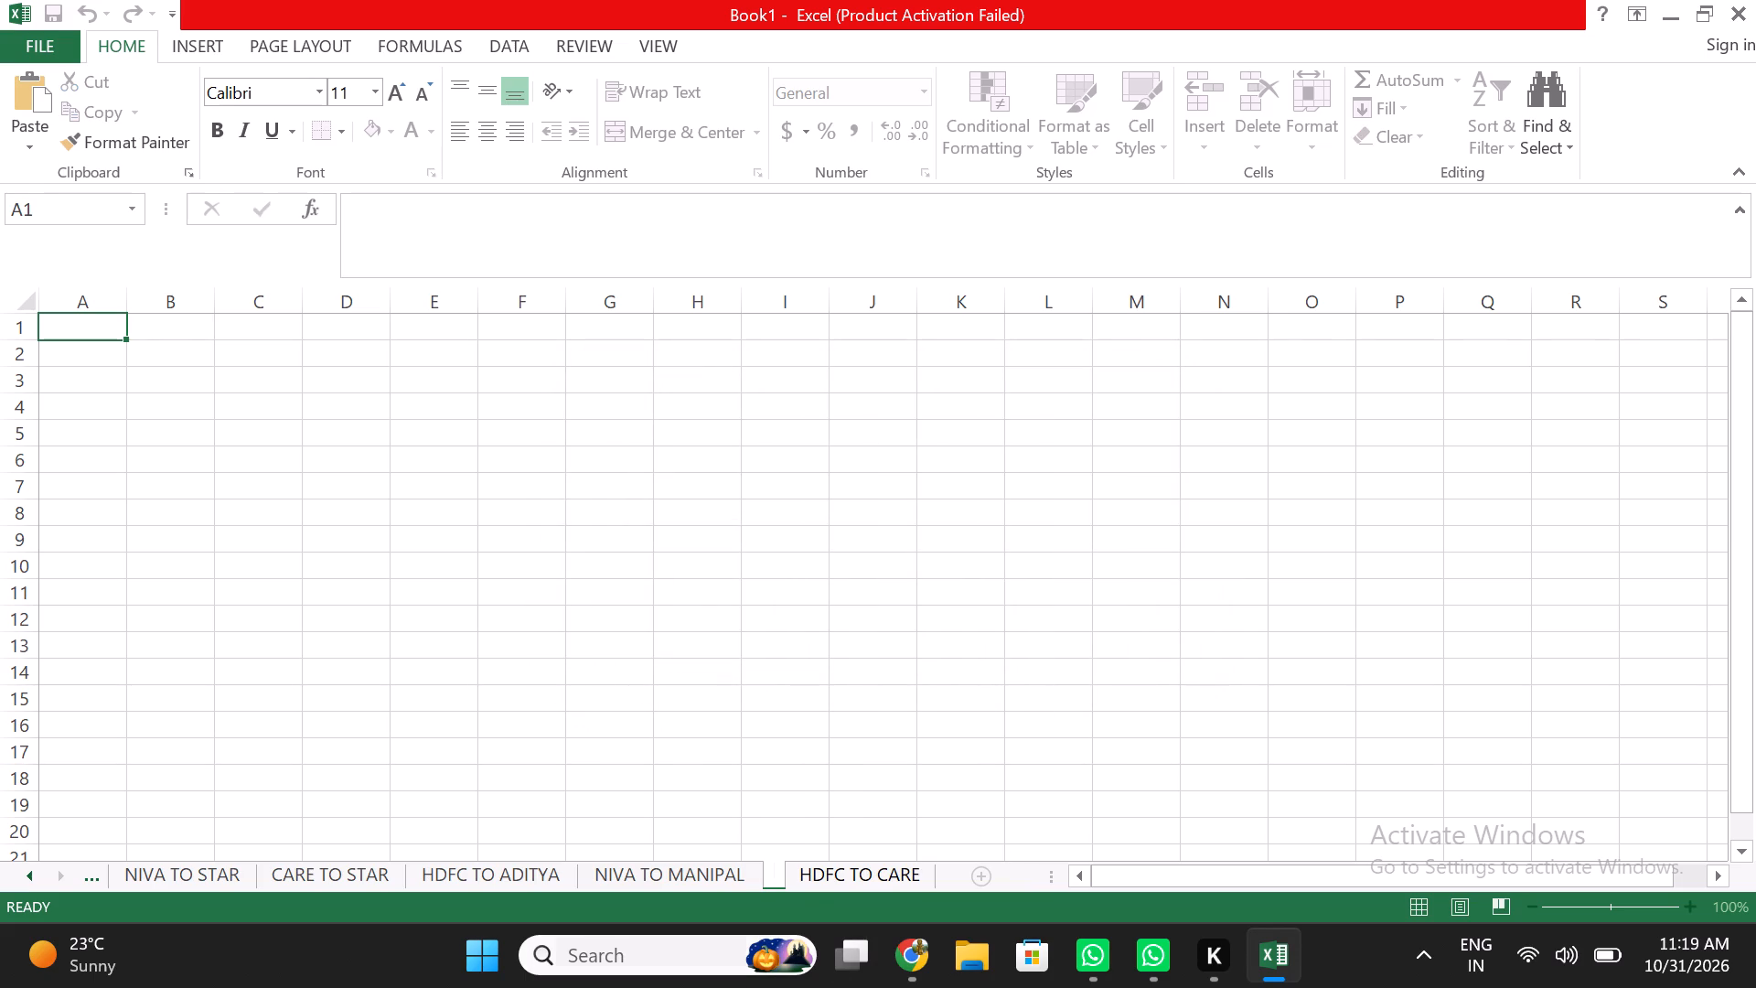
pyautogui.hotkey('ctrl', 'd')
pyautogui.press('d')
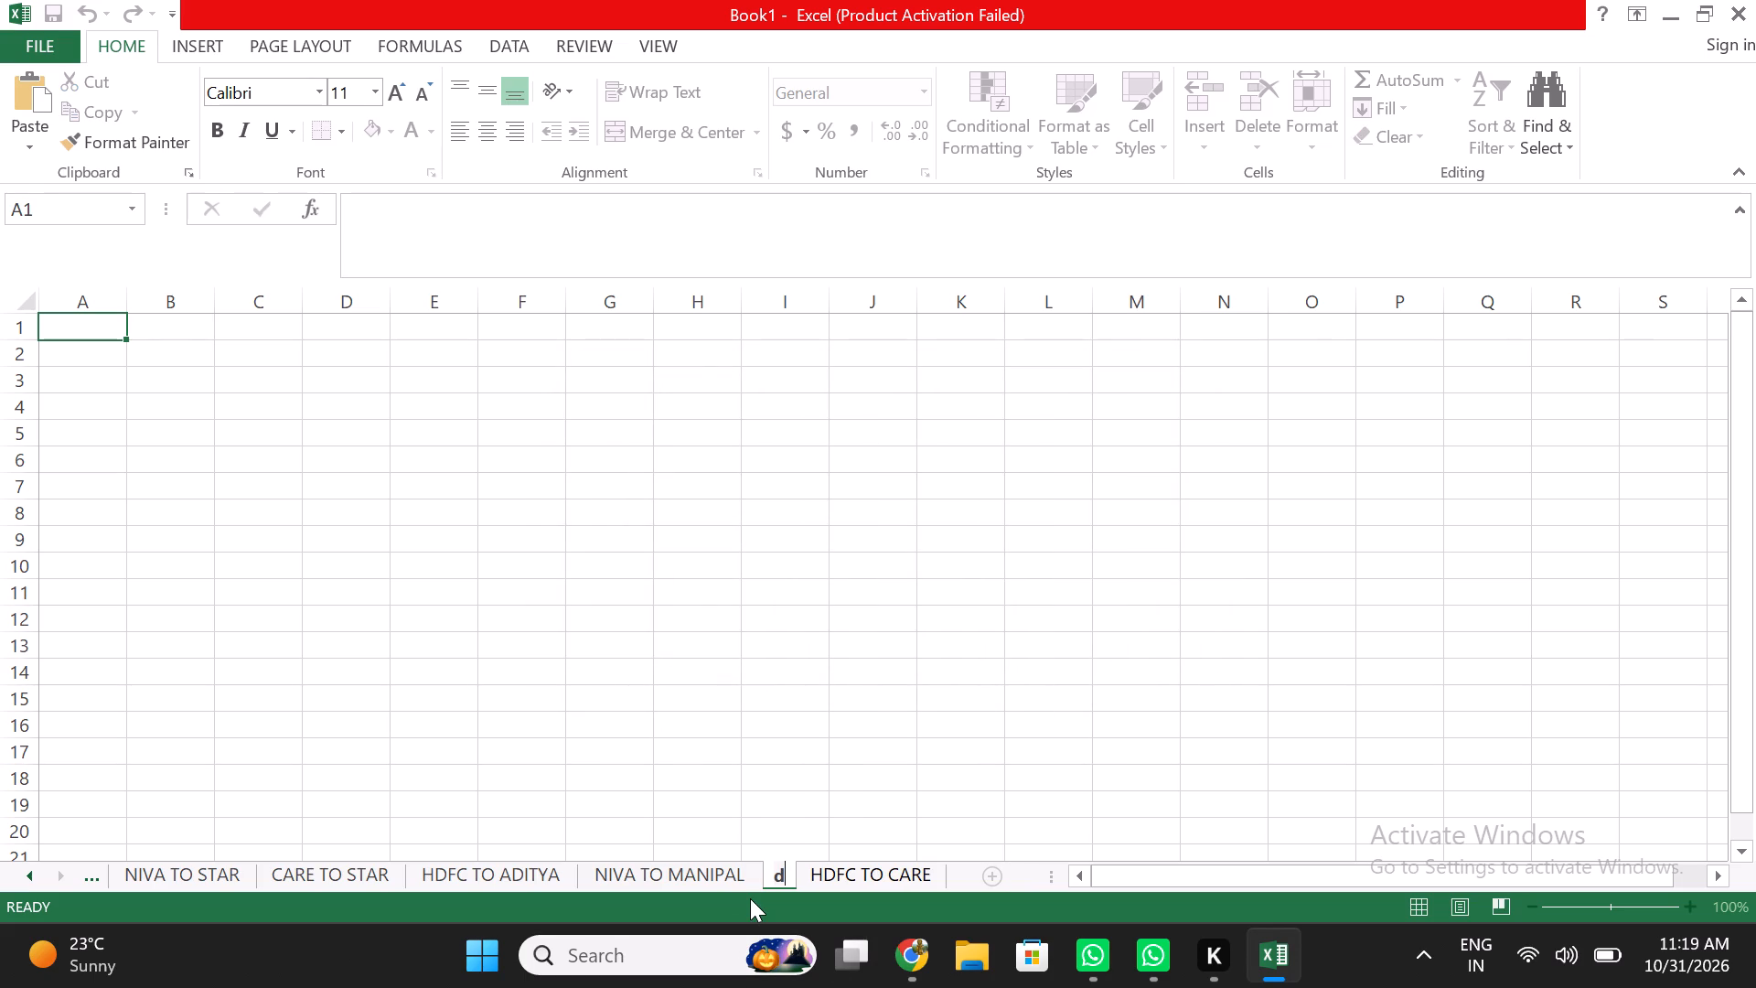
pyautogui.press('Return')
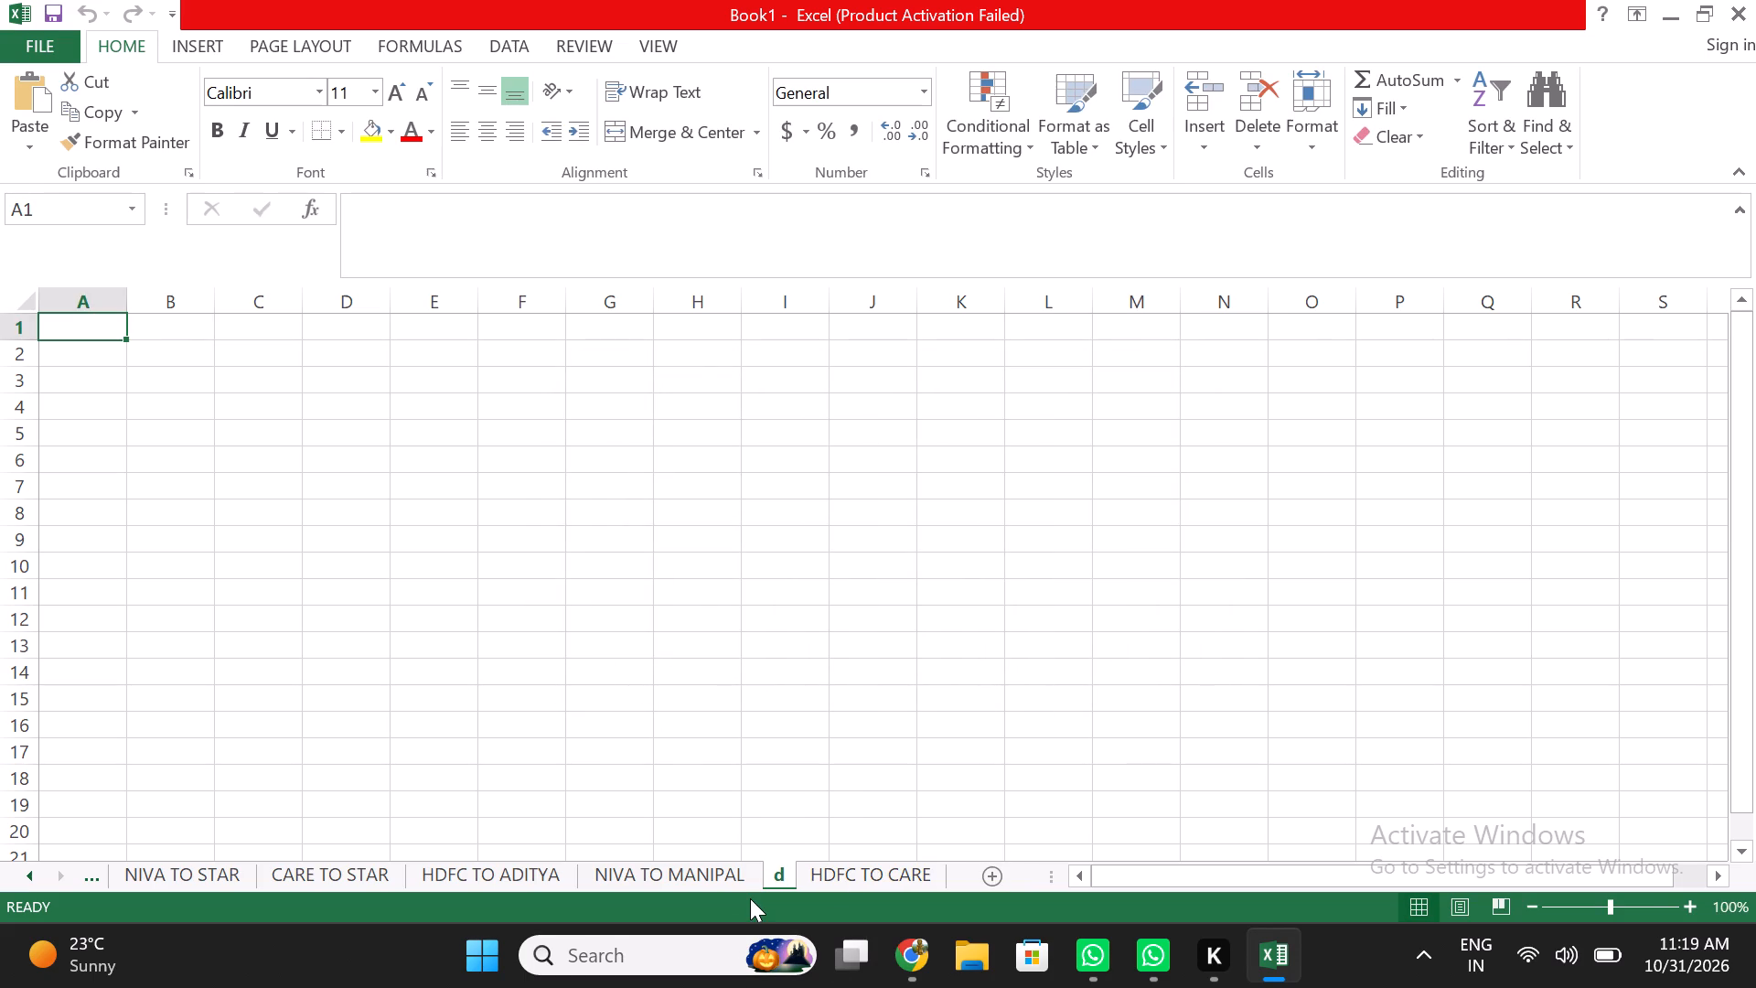
# Copy the HDFC TO ADITYA sheet's name and paste it as the name of sheet d.
pyautogui.click(787, 871)
pyautogui.click(787, 871)
pyautogui.moveTo(787, 871); pyautogui.dragTo(553, 897)
pyautogui.doubleClick(506, 885)
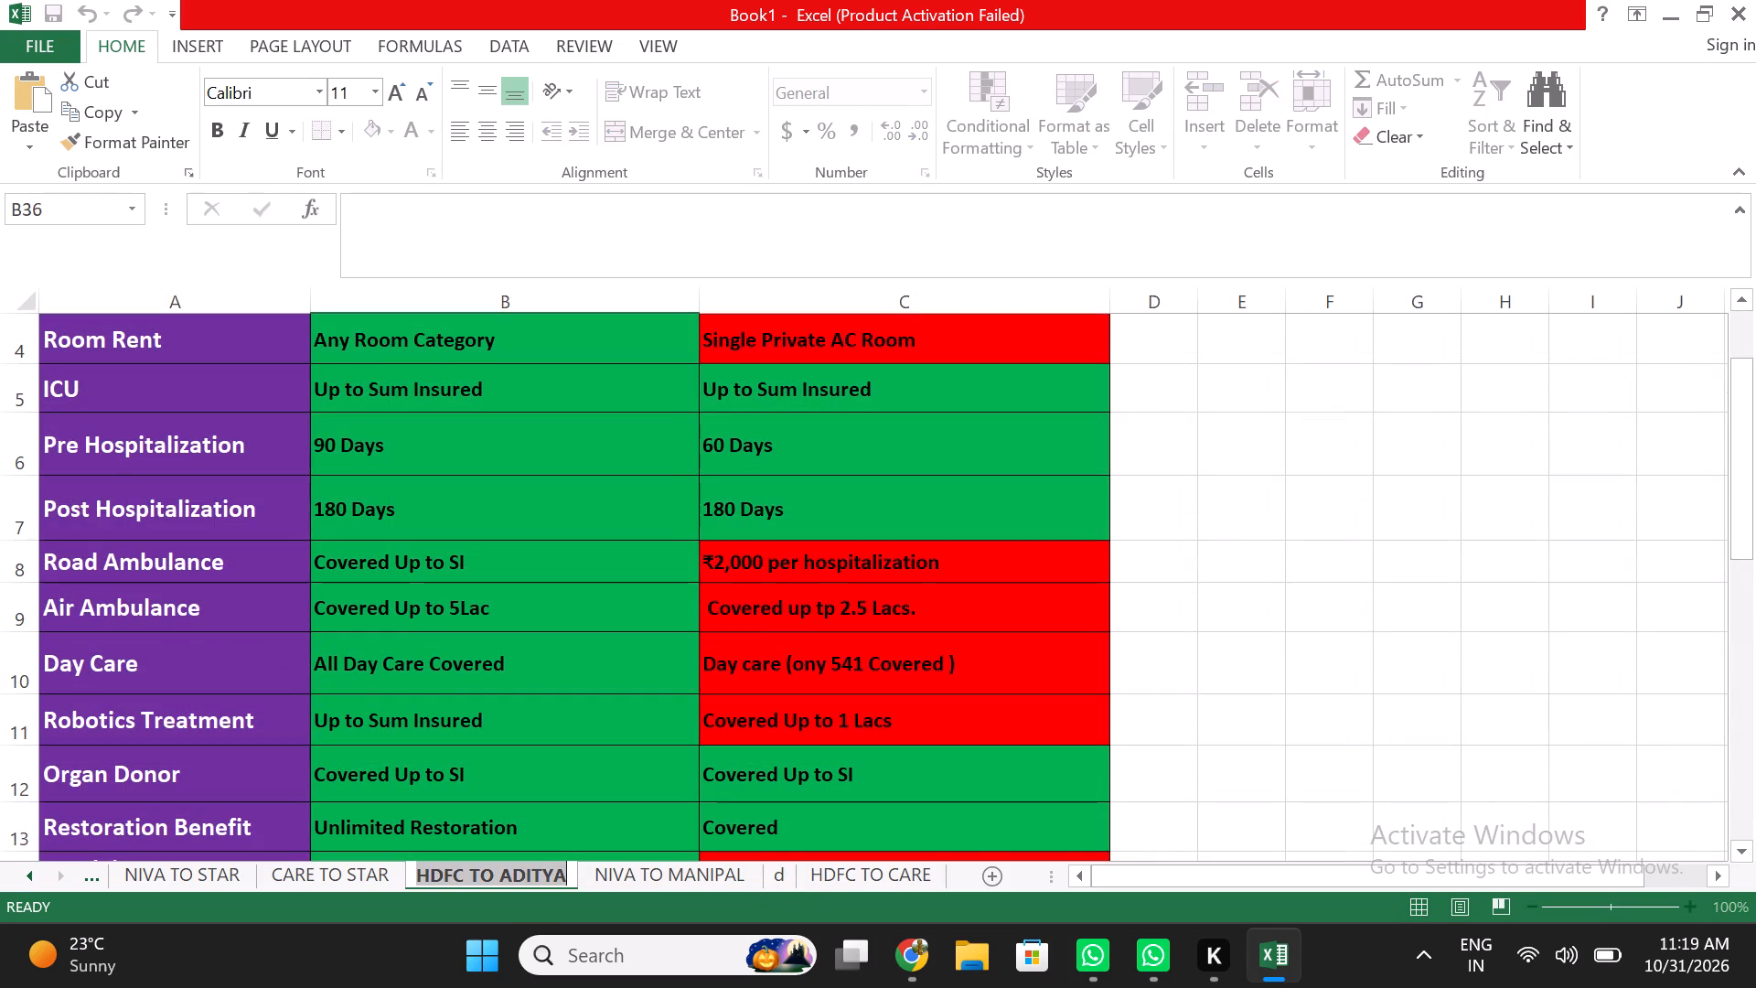
pyautogui.hotkey('ctrl', 'c')
pyautogui.doubleClick(784, 875)
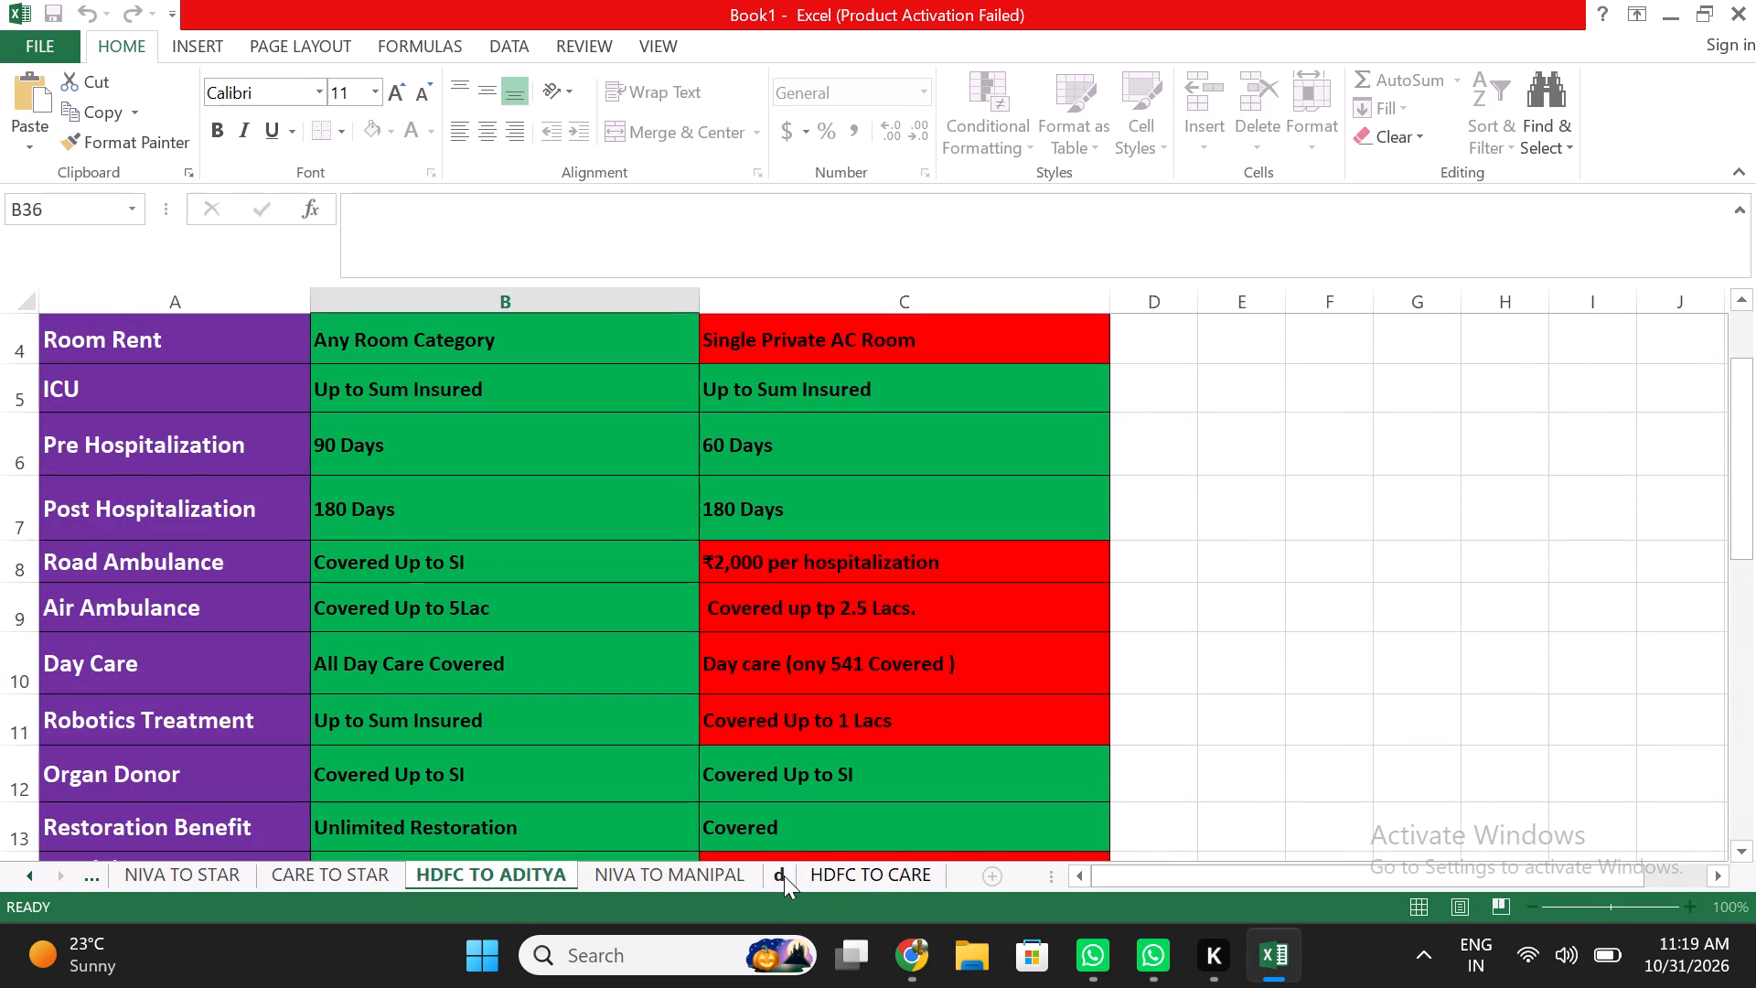
pyautogui.hotkey('ctrl', 'v')
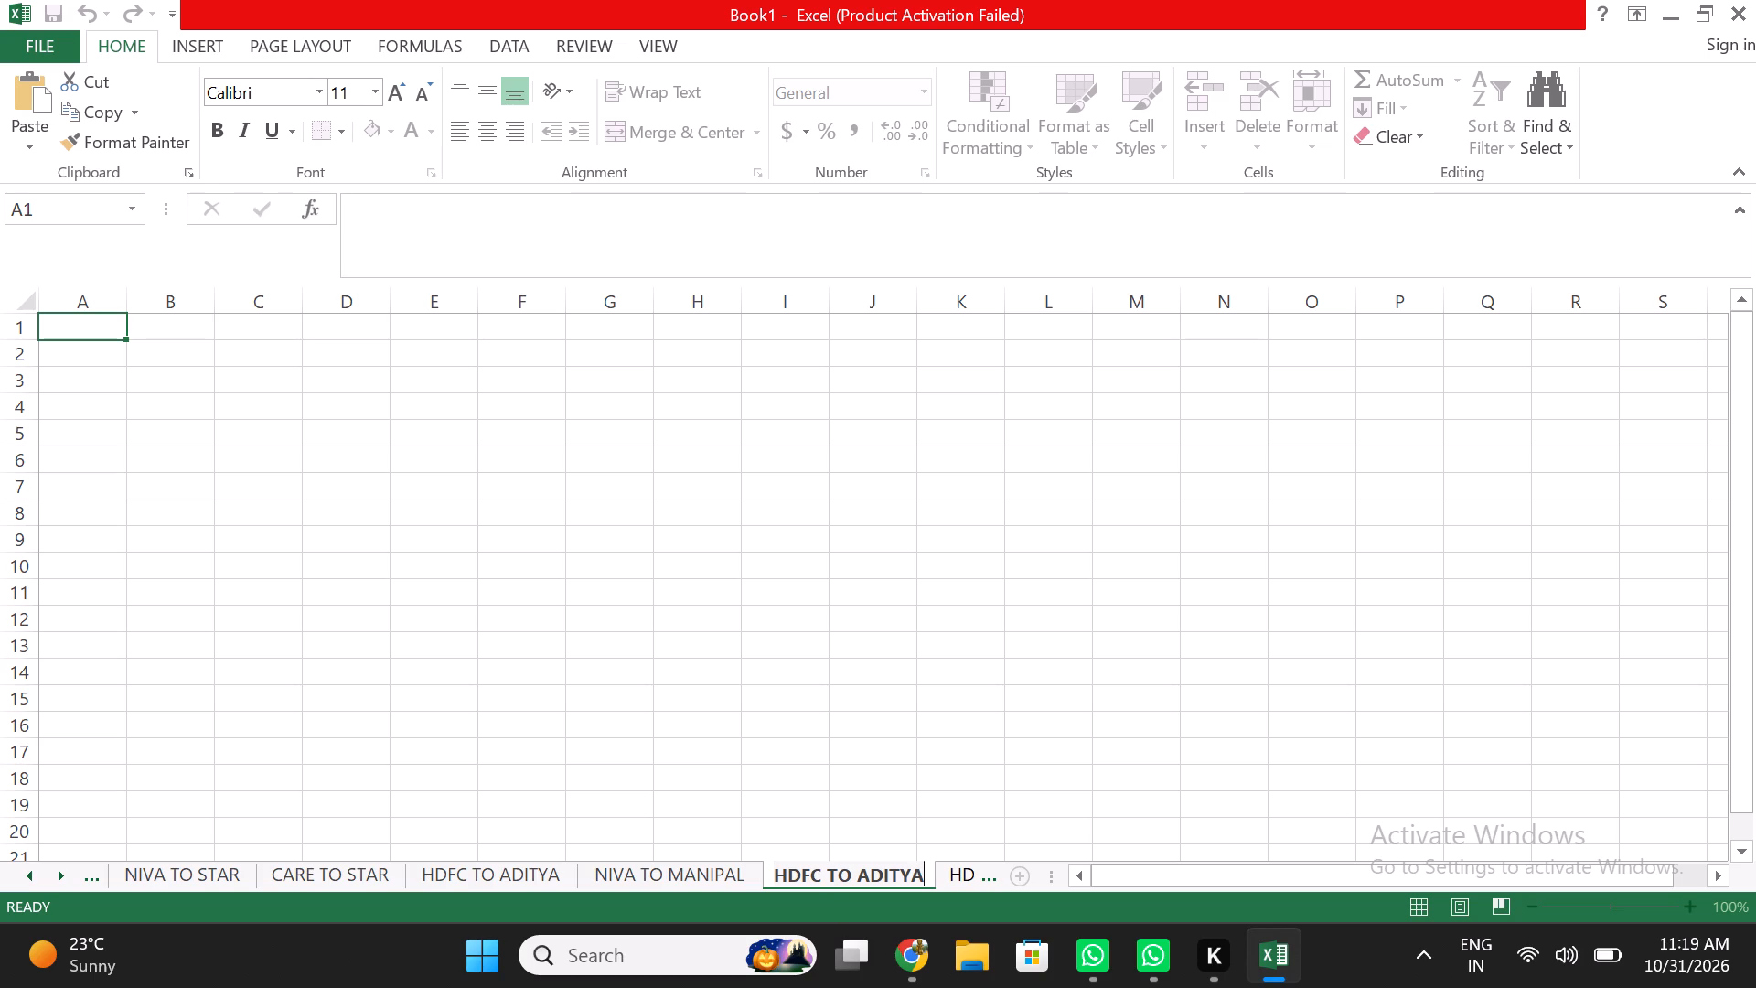
# Edit the pasted name on the new worksheet to read ADITYA TO CARE.
pyautogui.click(819, 876)
pyautogui.press('Right')
pyautogui.press('Right')
pyautogui.press('Right')
pyautogui.press('BackSpace')
pyautogui.press('BackSpace')
pyautogui.press('BackSpace')
pyautogui.press('BackSpace')
pyautogui.press('BackSpace')
pyautogui.press('BackSpace')
pyautogui.press('BackSpace')
pyautogui.press('BackSpace')
pyautogui.press('BackSpace')
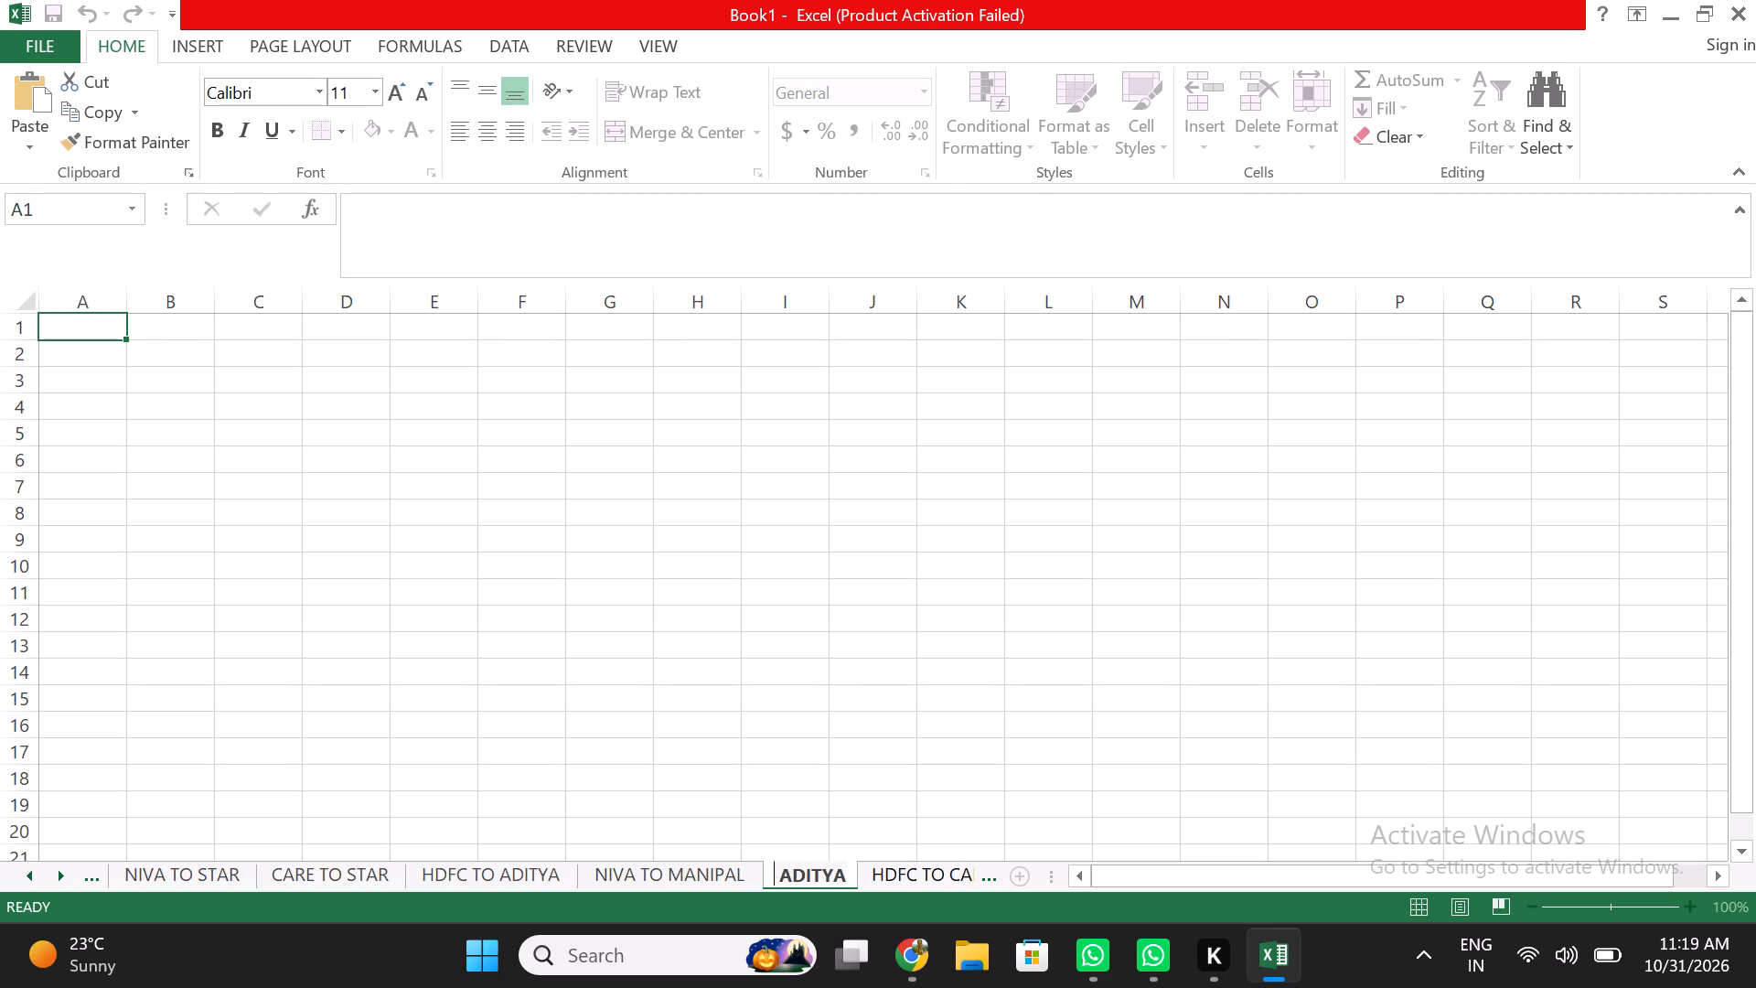
pyautogui.press('Right')
pyautogui.press('Right')
pyautogui.press('Right')
pyautogui.press('Right')
pyautogui.press('Right')
pyautogui.press('Right')
pyautogui.press('Right')
pyautogui.press('space')
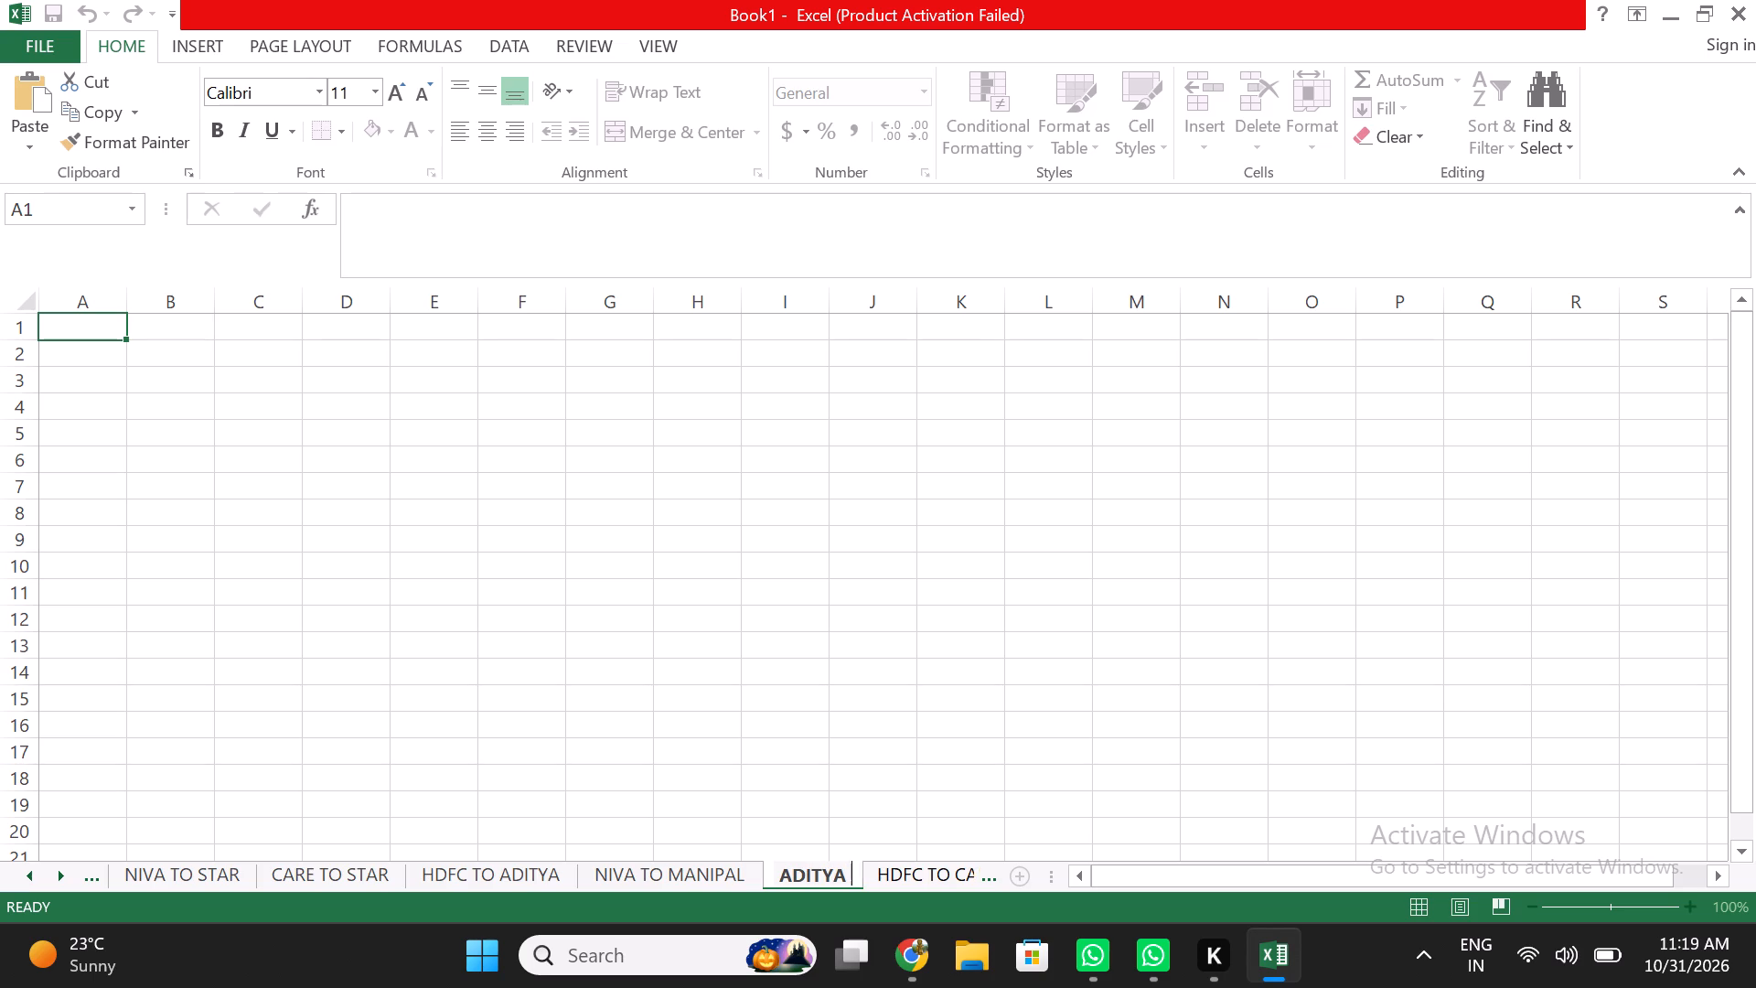
pyautogui.write('tp')
pyautogui.press('BackSpace')
pyautogui.write('po')
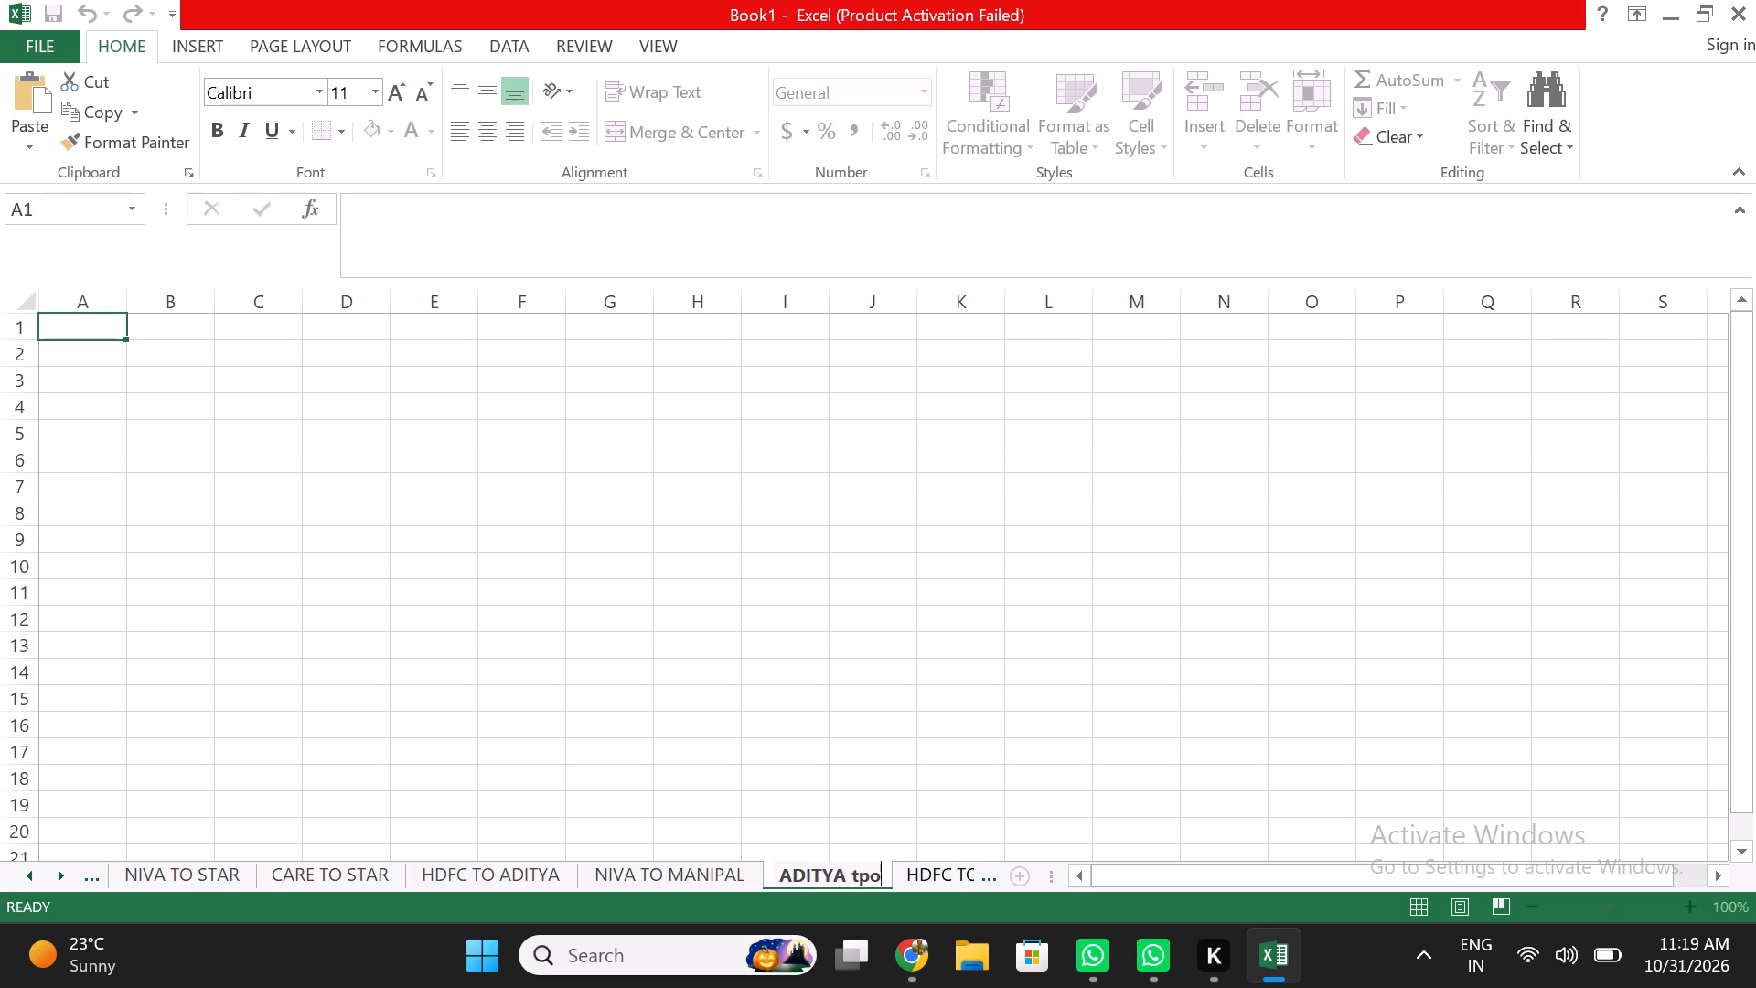
pyautogui.press('BackSpace')
pyautogui.press('BackSpace')
pyautogui.press('BackSpace')
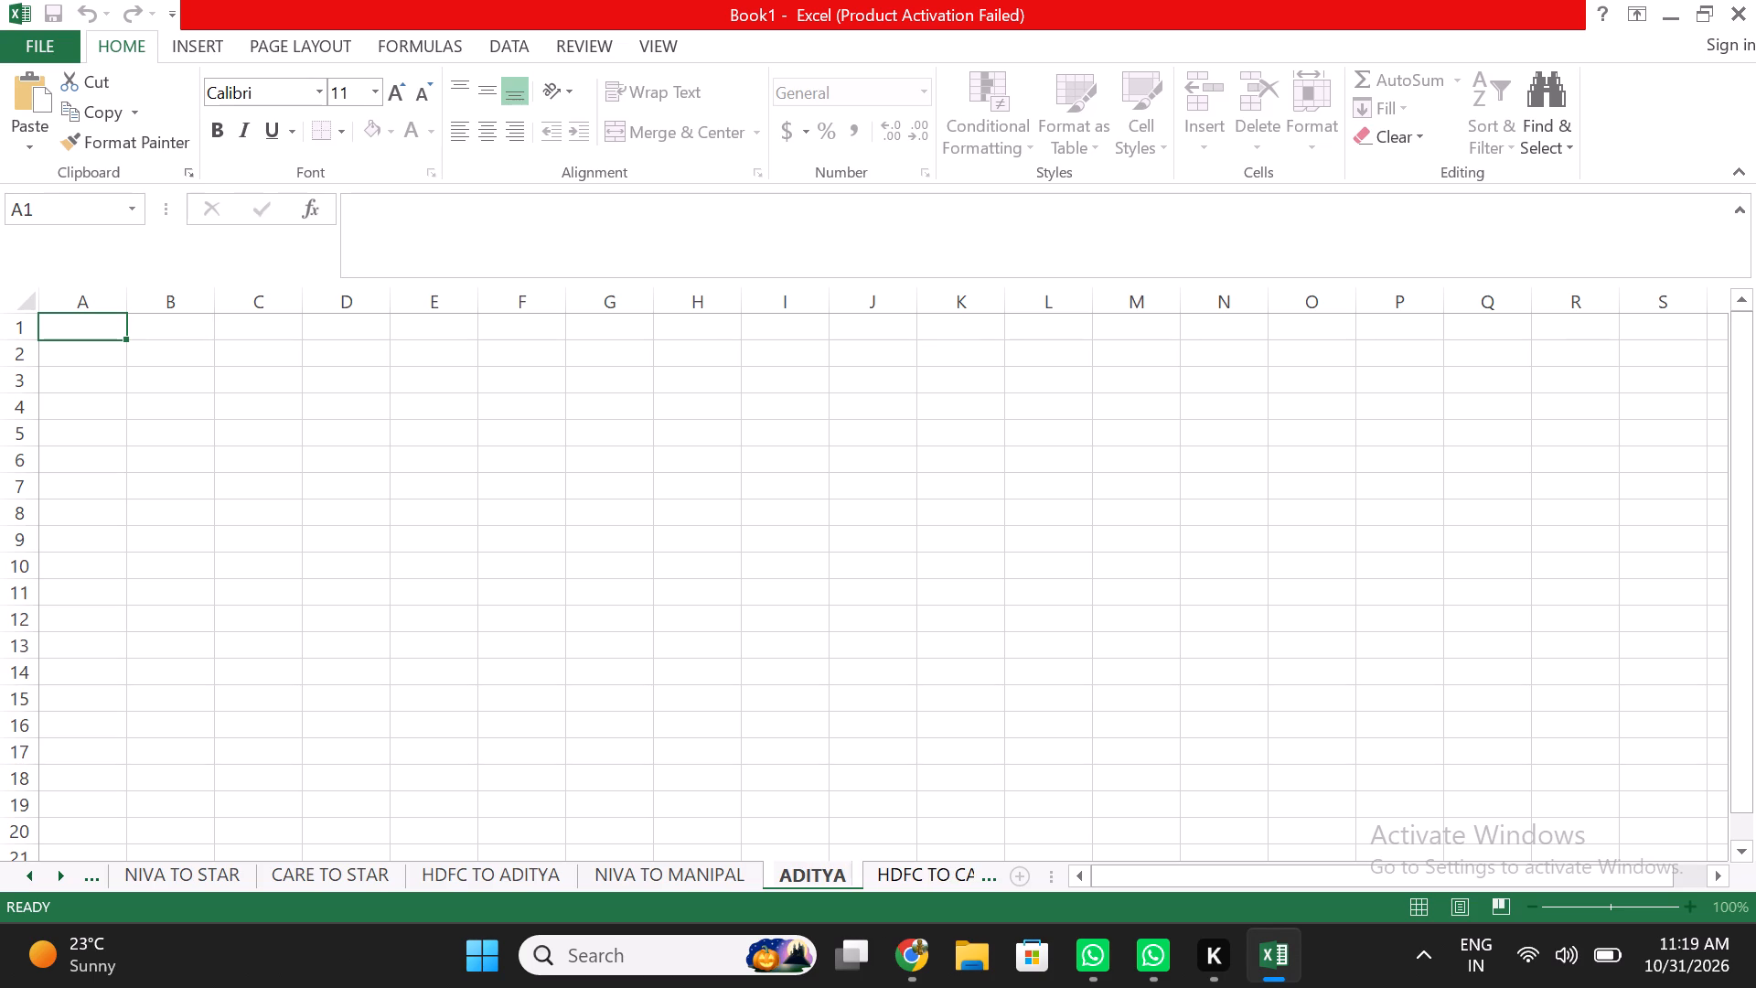
pyautogui.write('TO CARE')
pyautogui.press('Return')
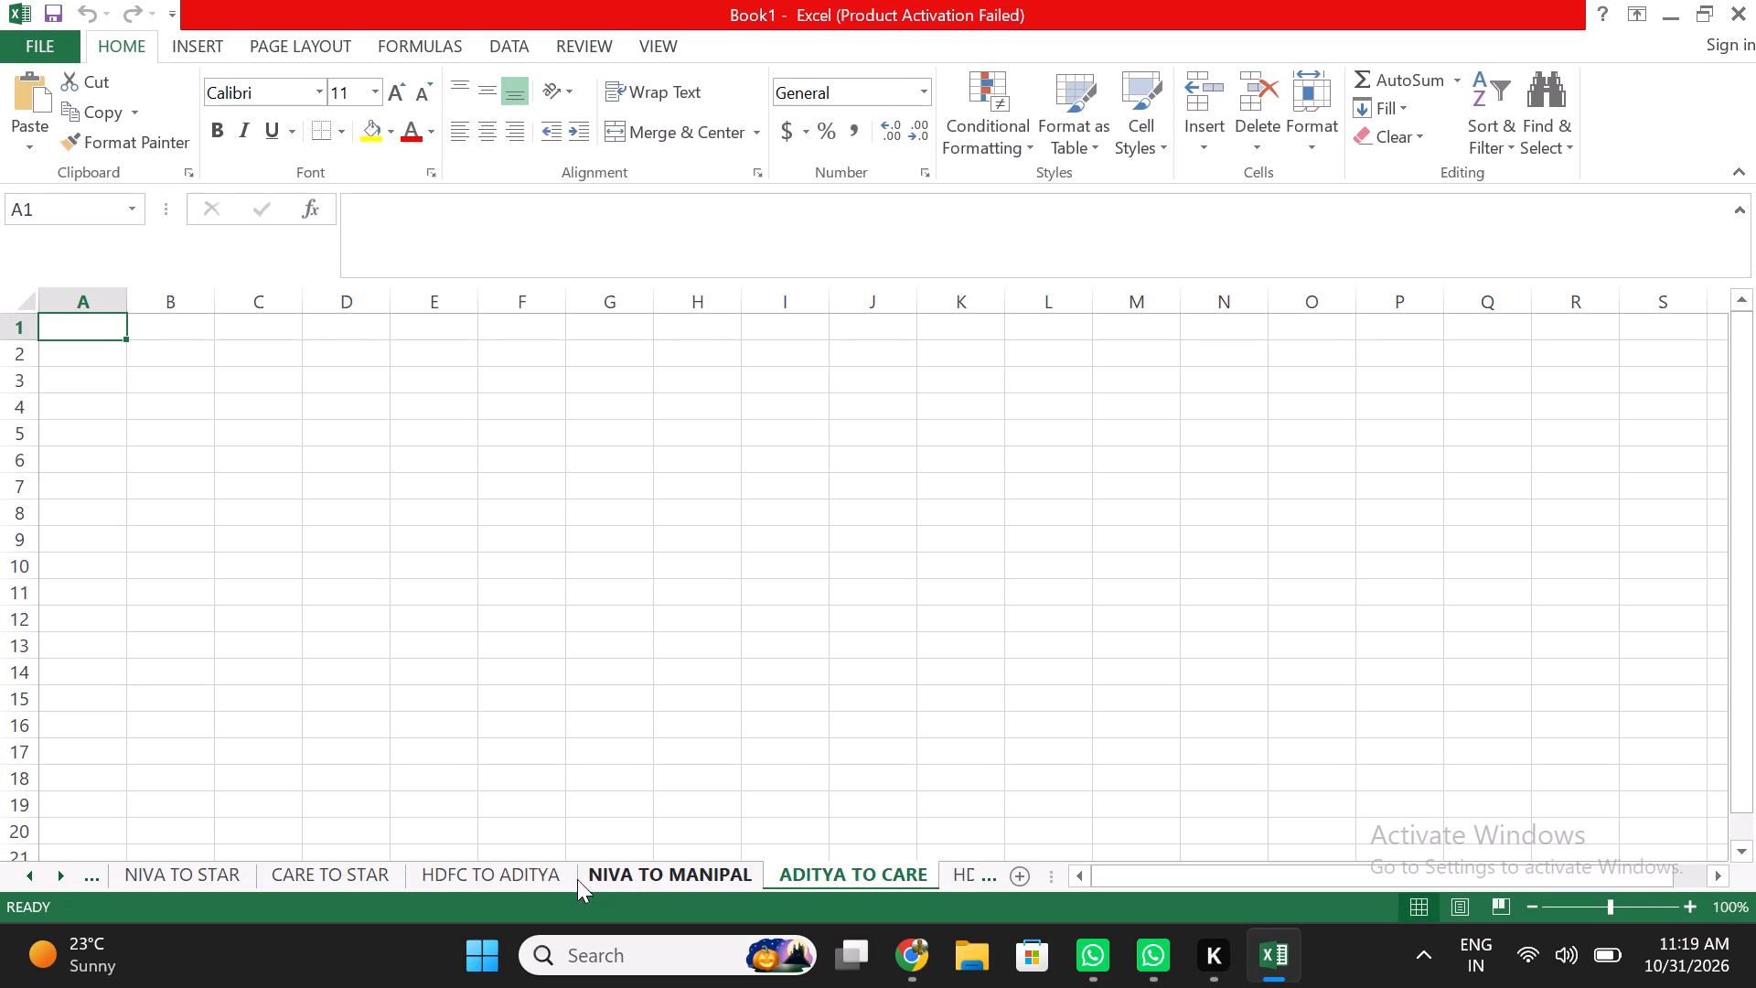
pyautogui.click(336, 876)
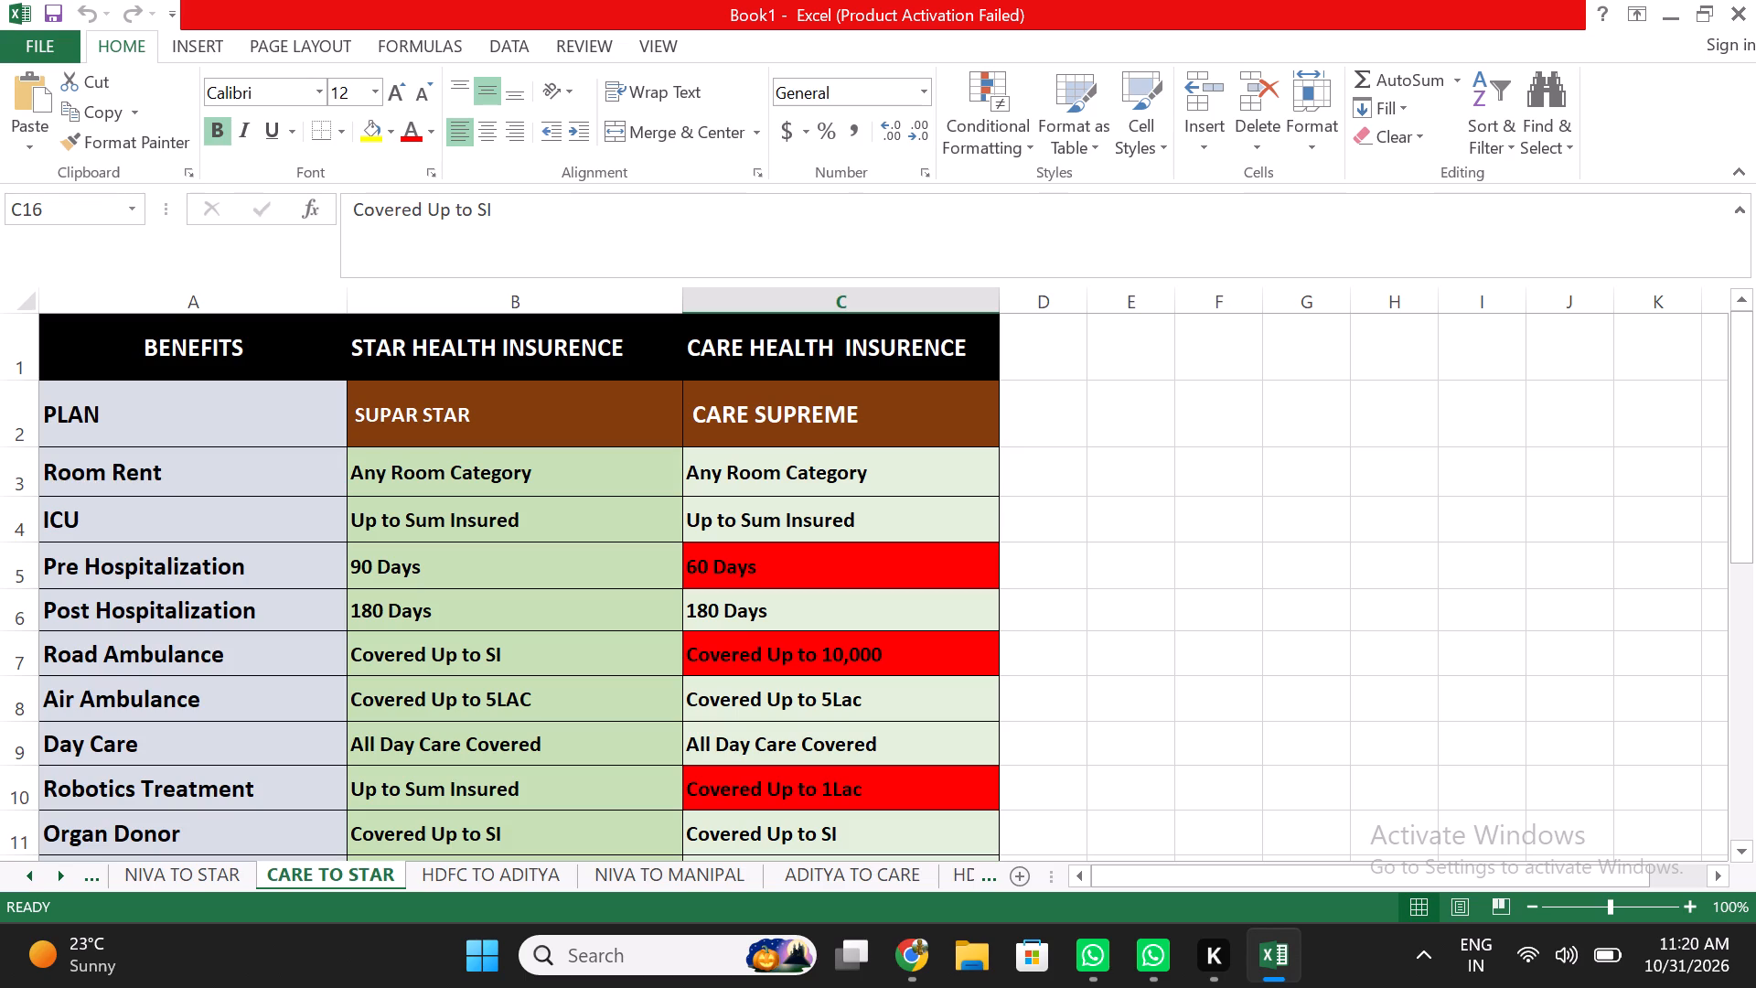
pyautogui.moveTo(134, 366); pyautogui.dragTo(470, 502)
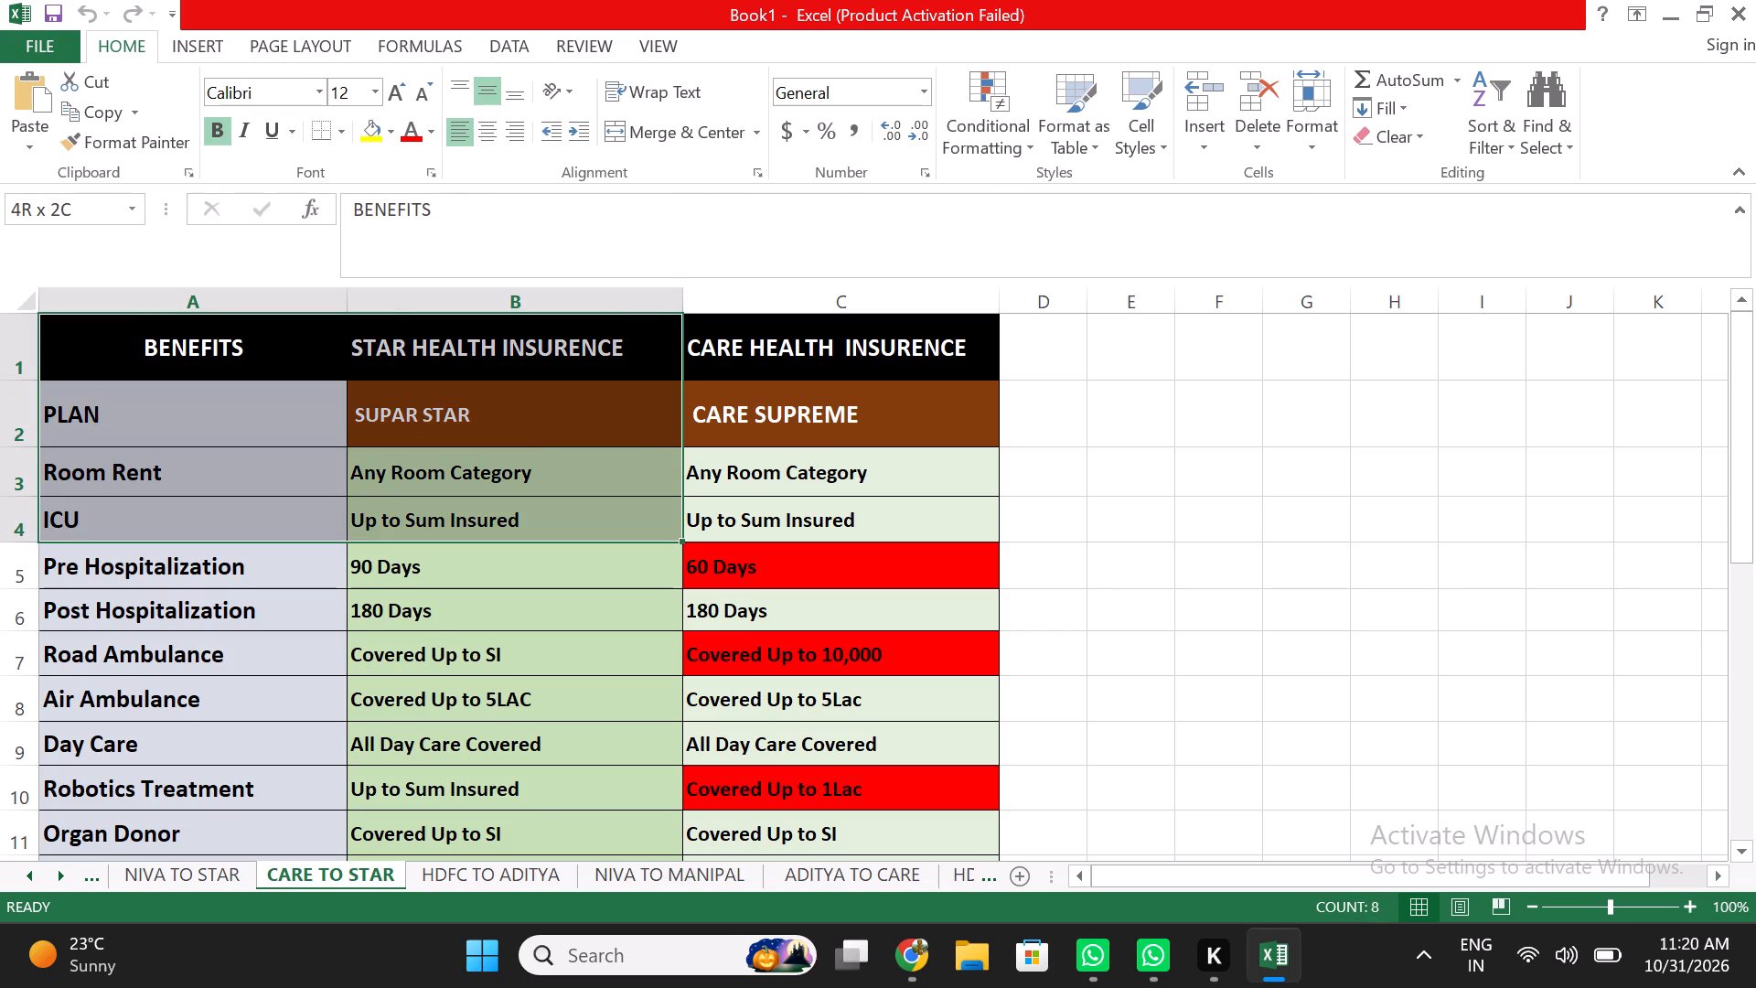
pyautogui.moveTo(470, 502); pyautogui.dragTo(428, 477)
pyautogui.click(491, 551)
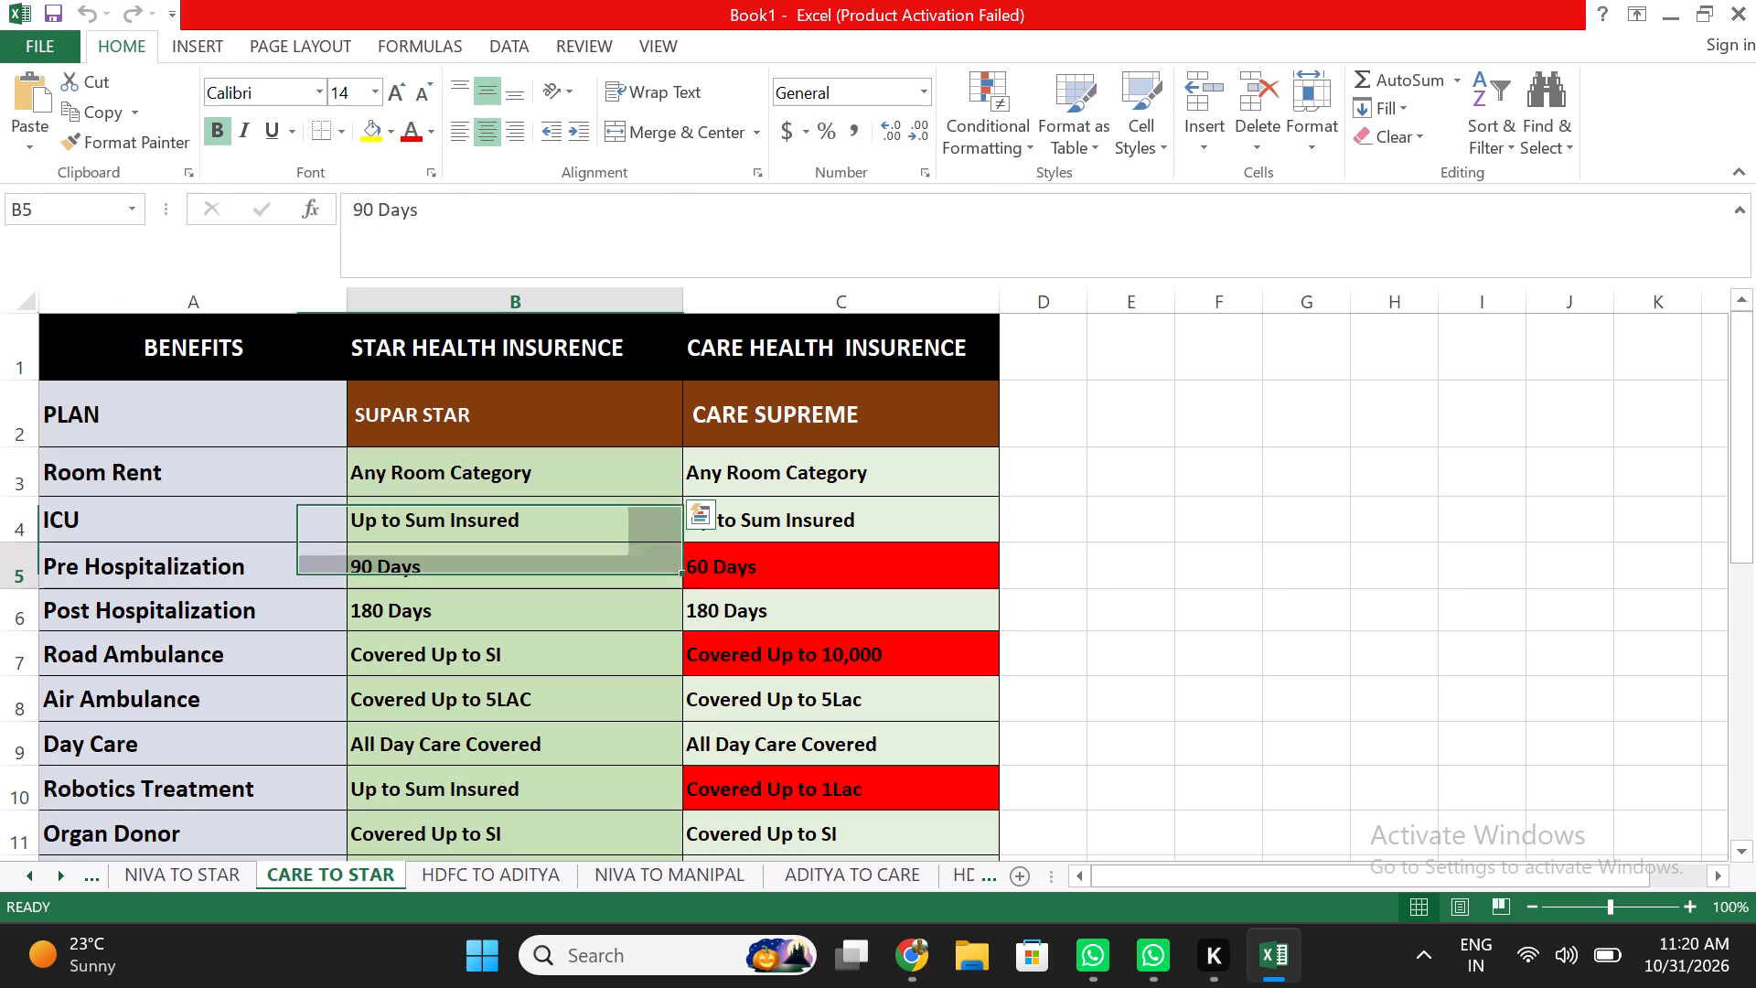
# Copy the benefits and Niva Bupa columns (A1:B17) from the HDFC TO NIVA sheet and paste them at A1 of ADITYA TO CARE.
pyautogui.hscroll(1, 376, 873)
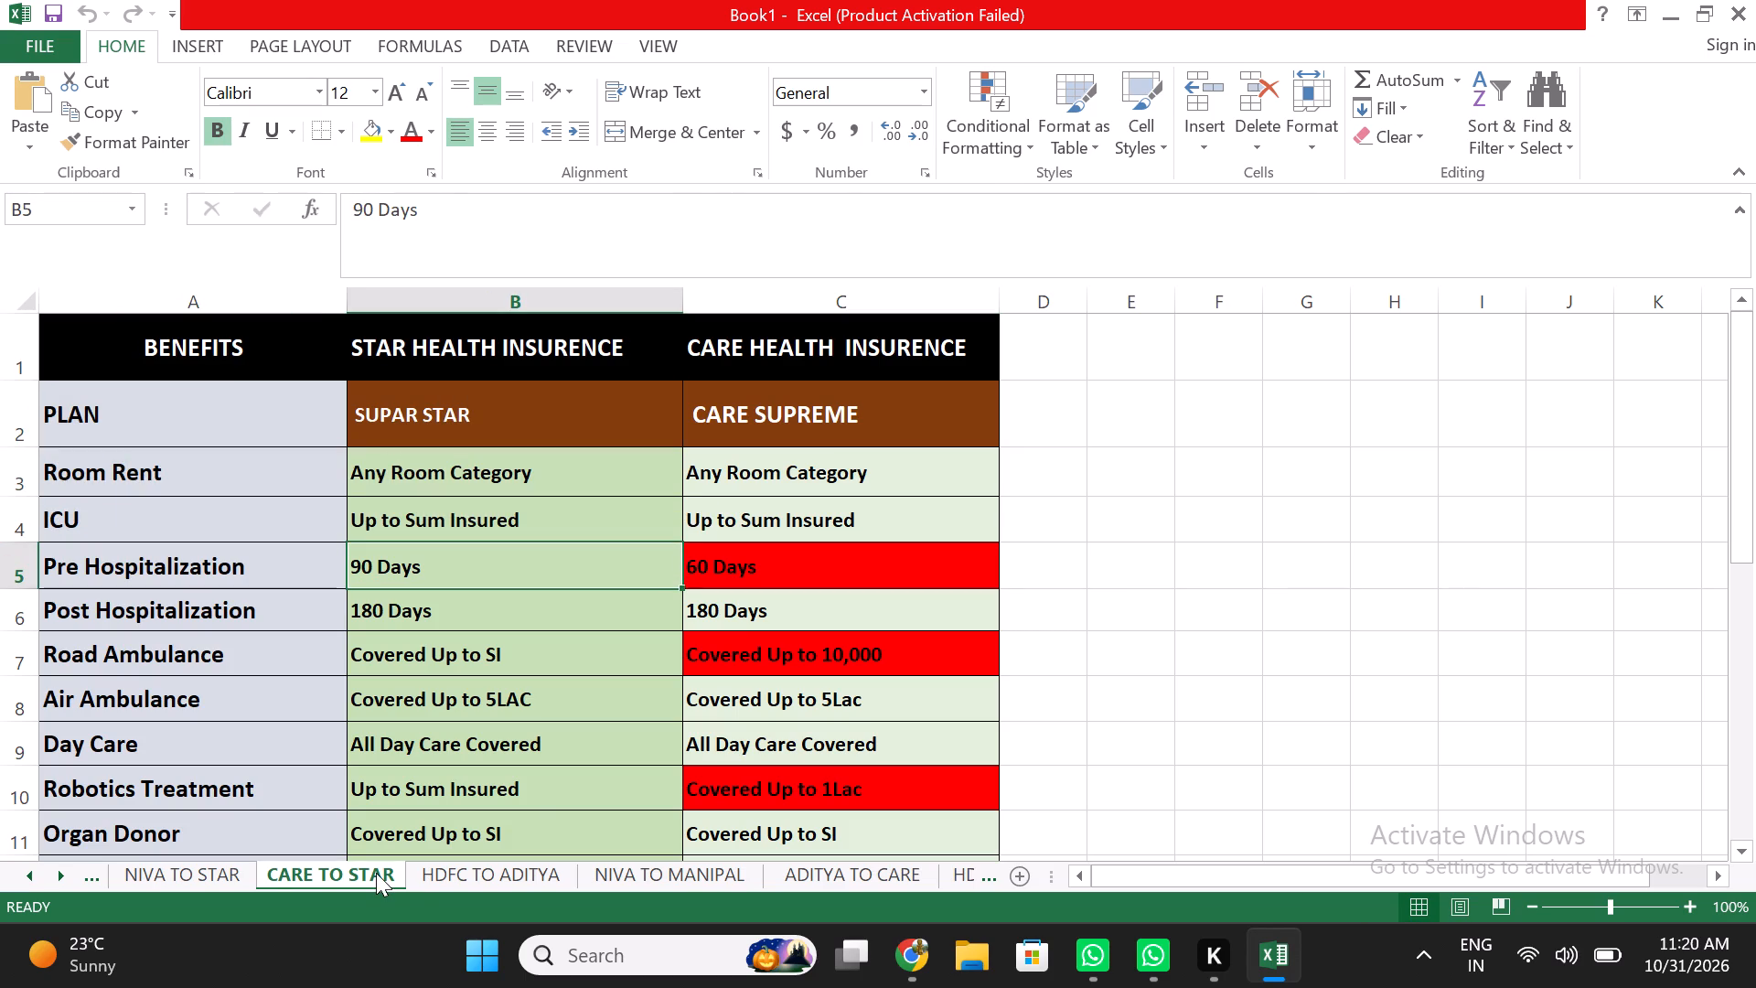
pyautogui.hscroll(1, 376, 873)
pyautogui.click(202, 872)
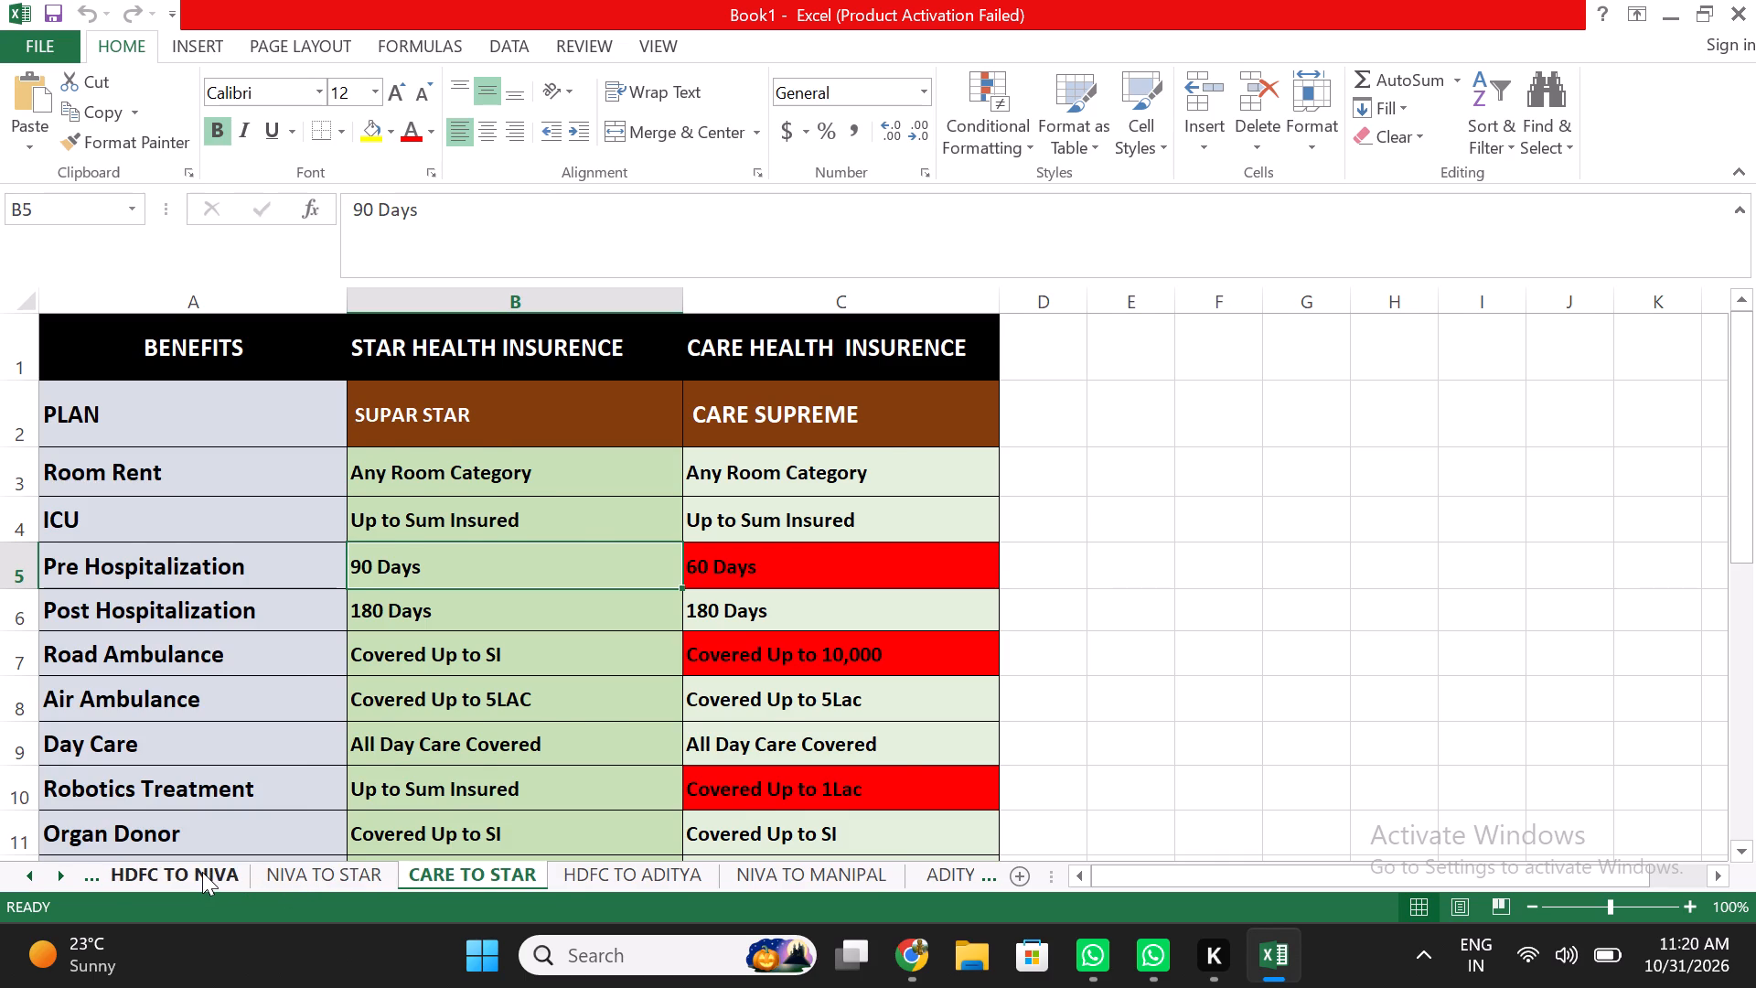
pyautogui.scroll(3, 282, 406)
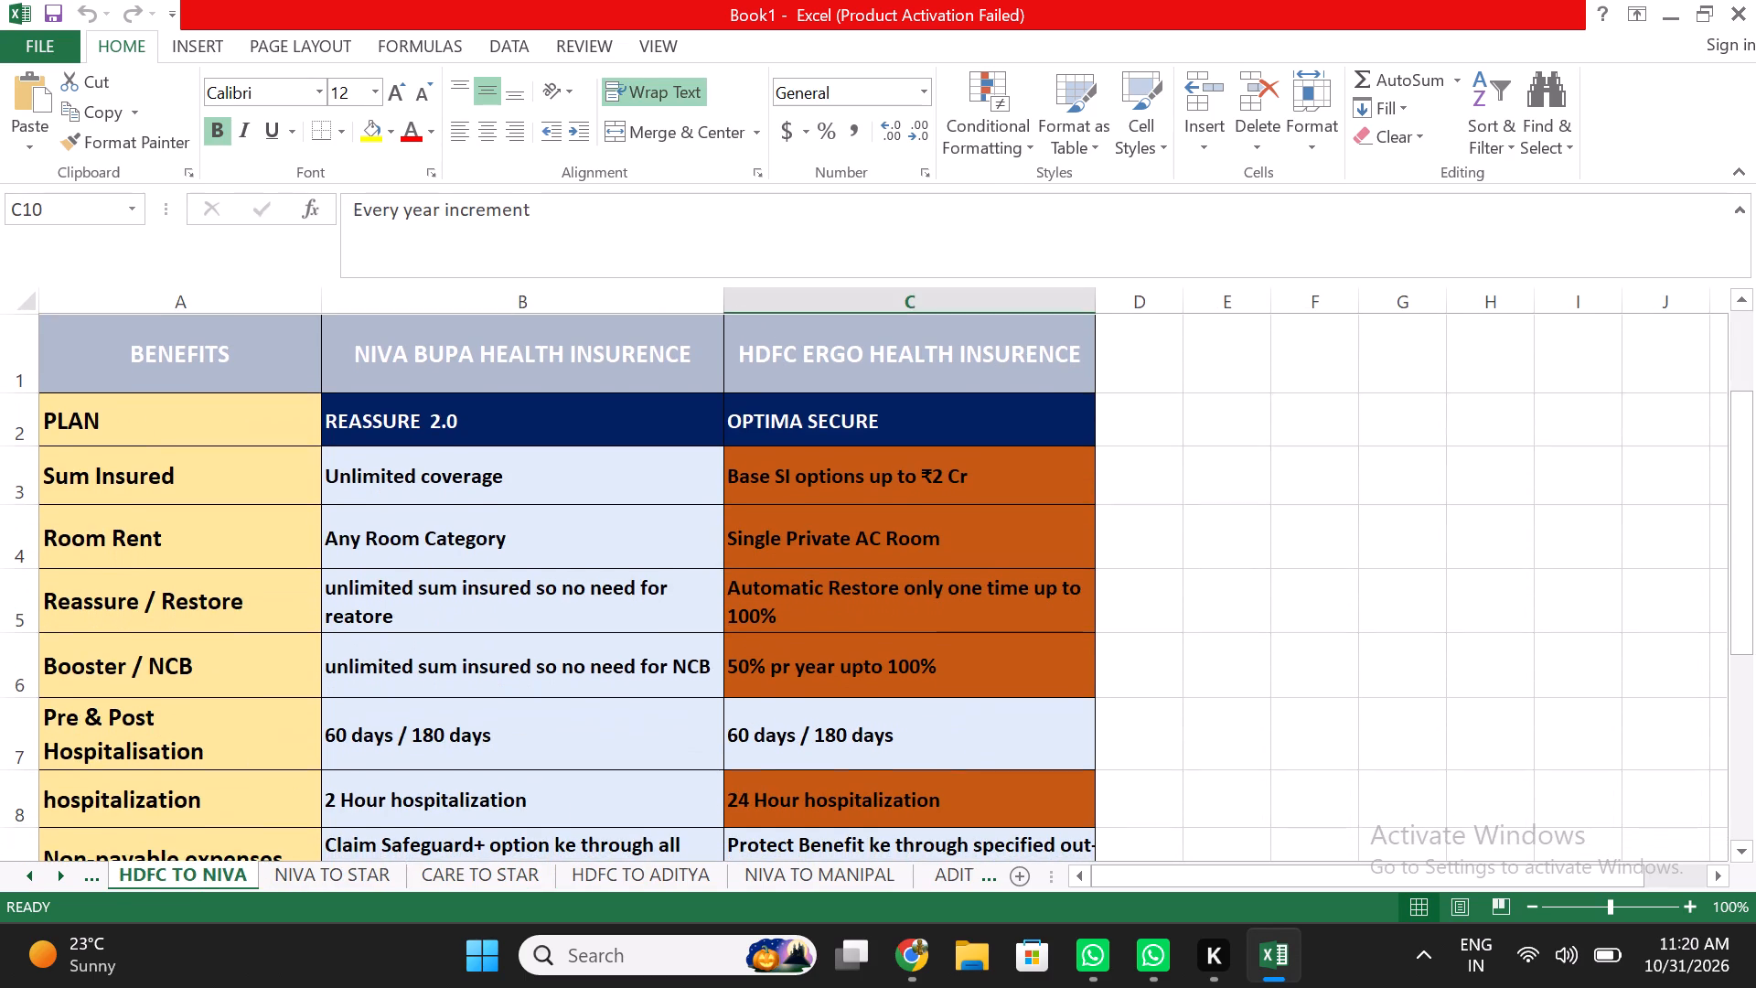
pyautogui.moveTo(210, 359); pyautogui.dragTo(729, 987)
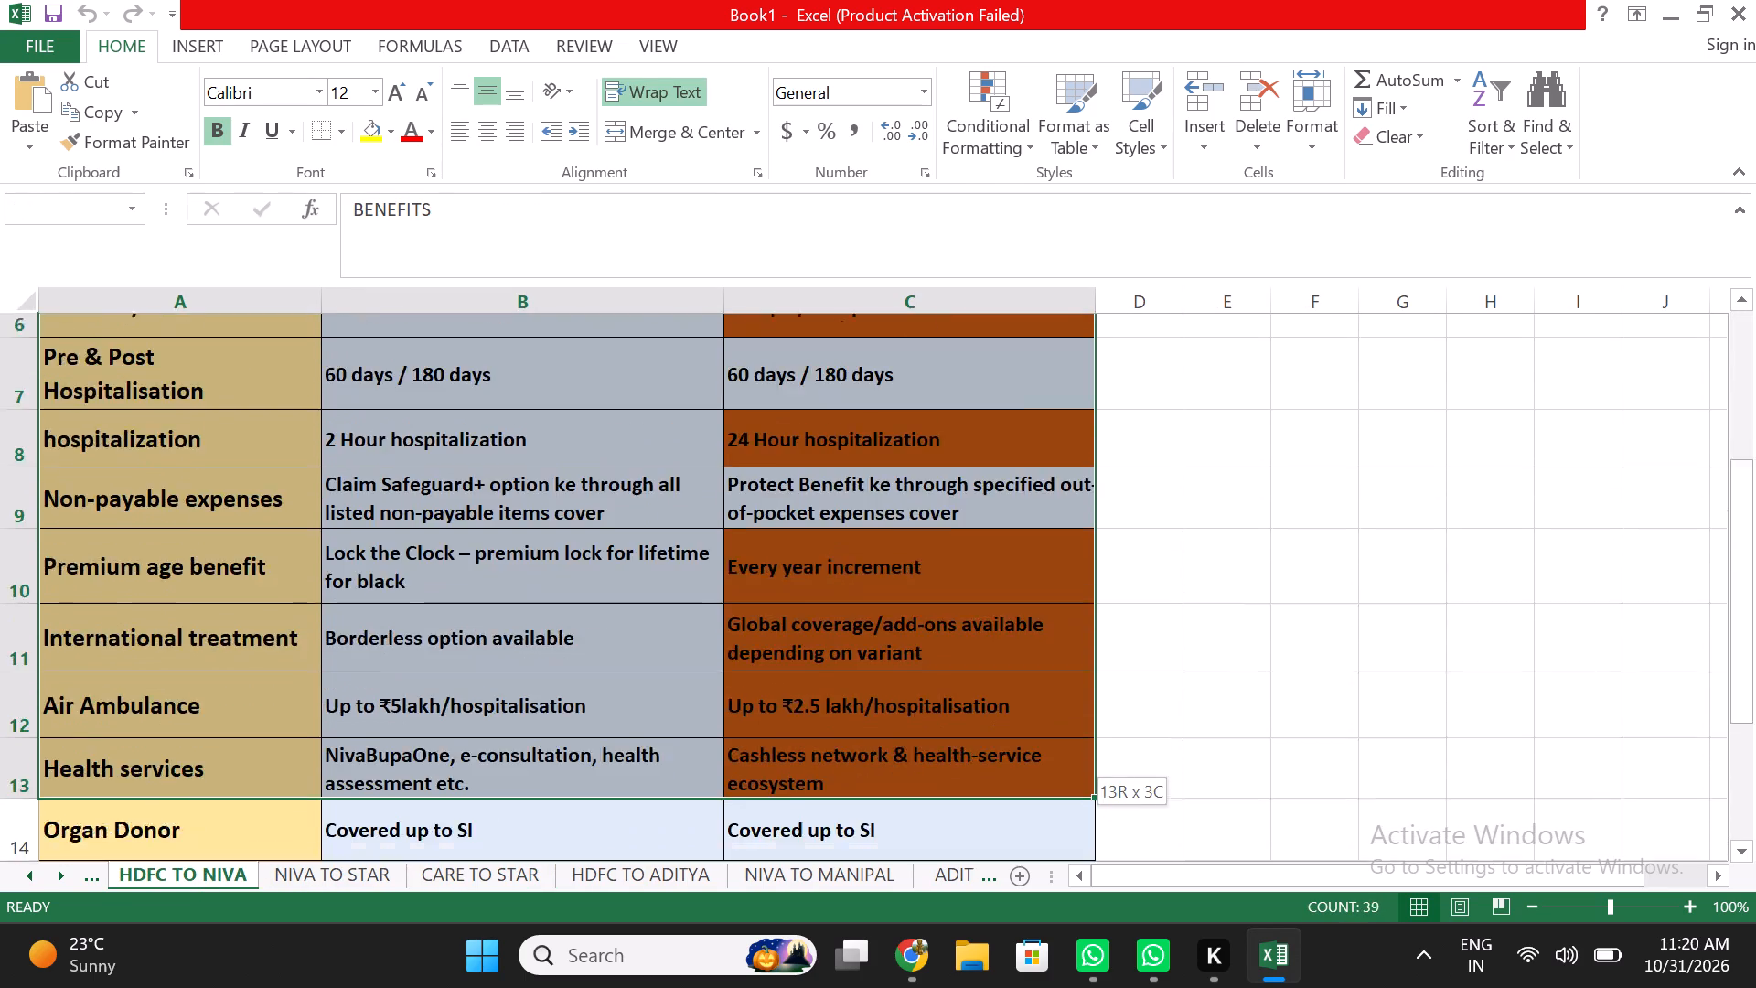
pyautogui.moveTo(729, 987); pyautogui.dragTo(697, 810)
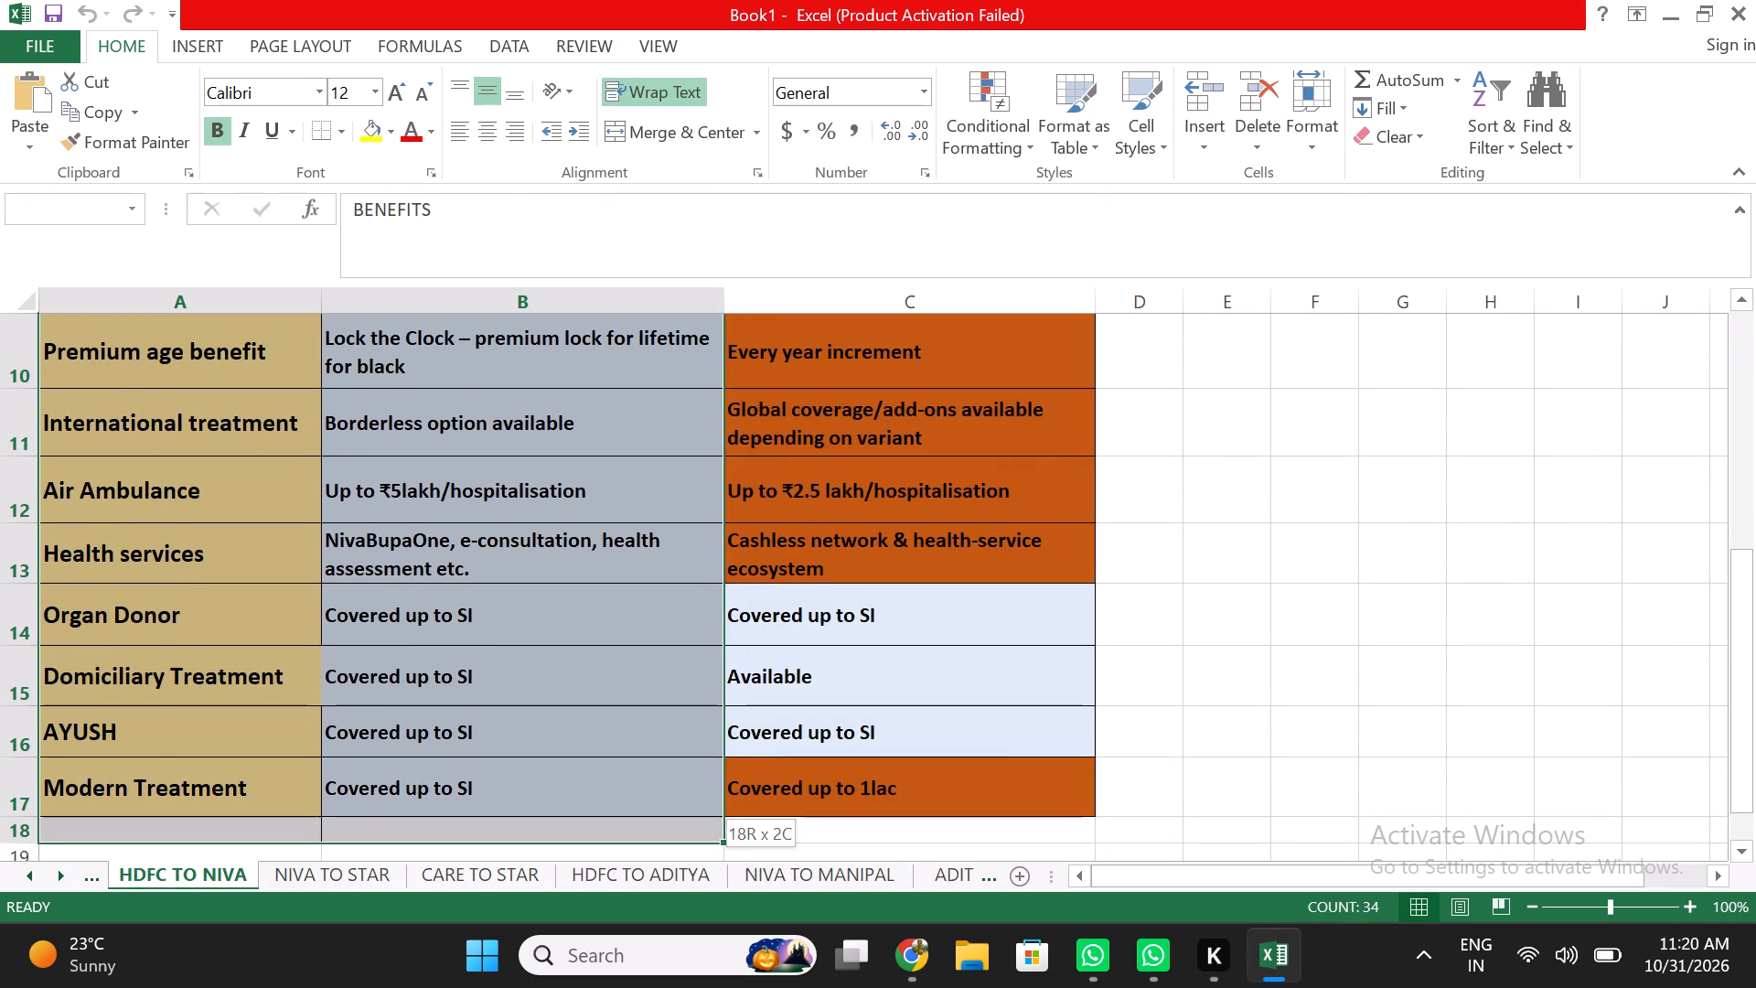
pyautogui.moveTo(697, 810); pyautogui.dragTo(703, 802)
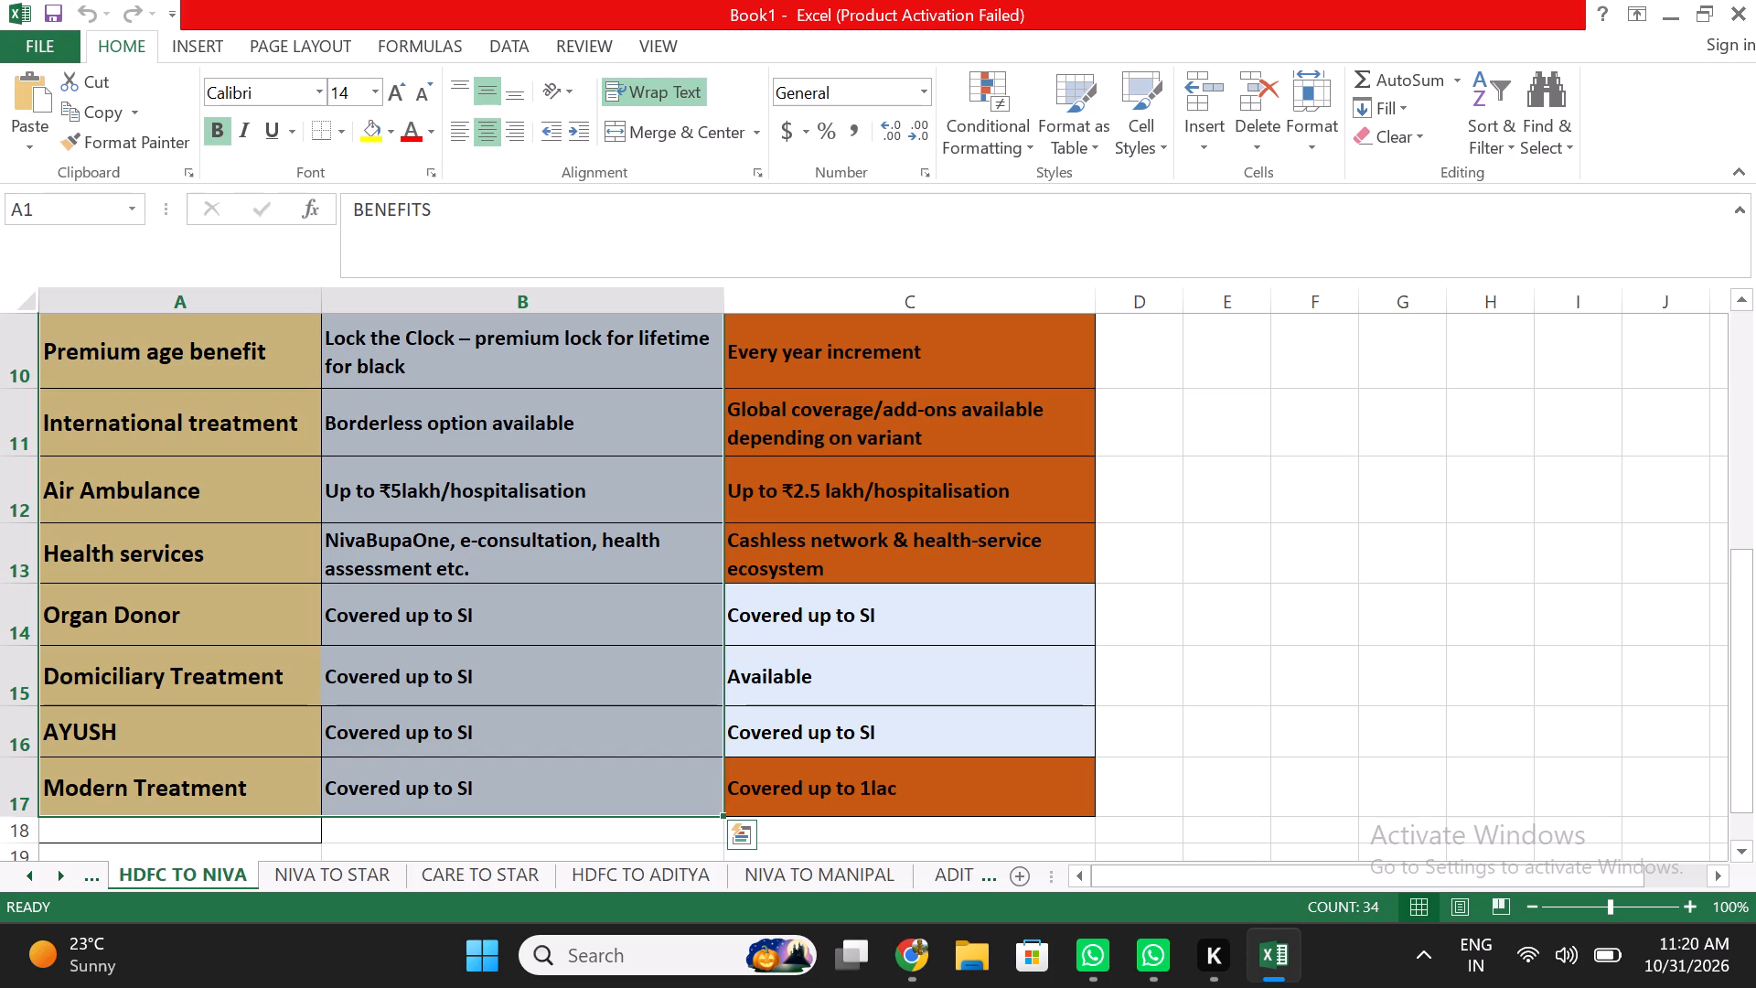
pyautogui.hotkey('ctrl', 'c')
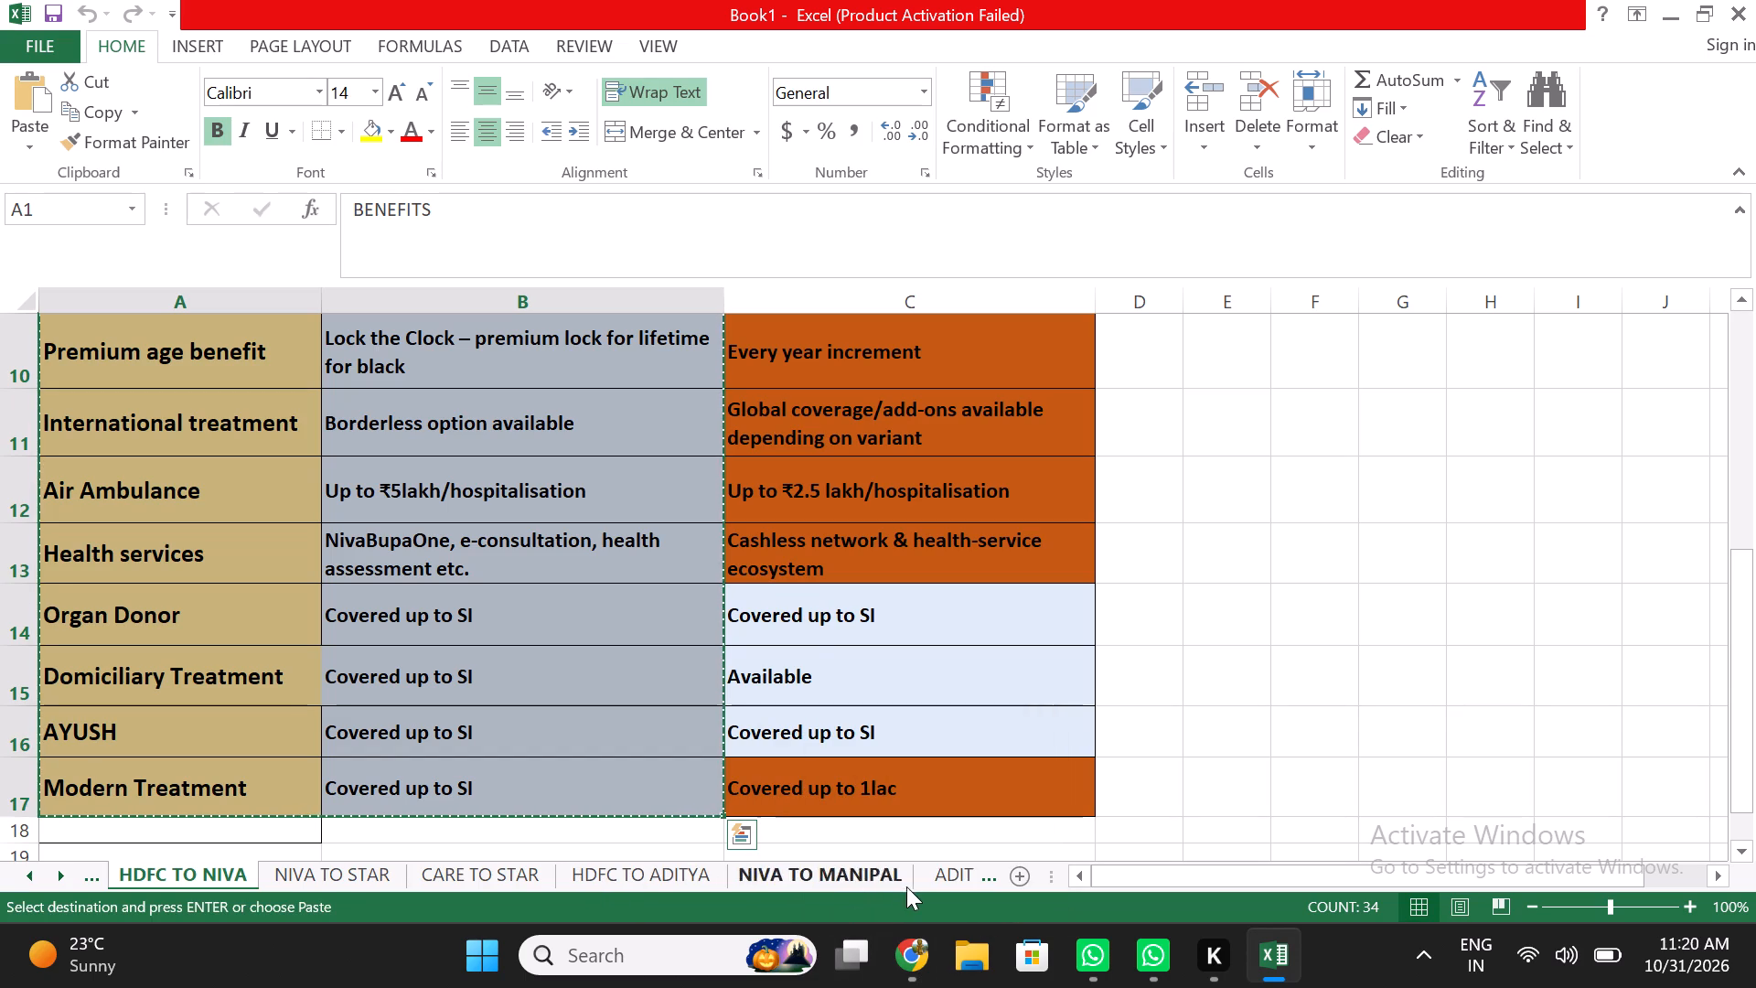
pyautogui.click(937, 884)
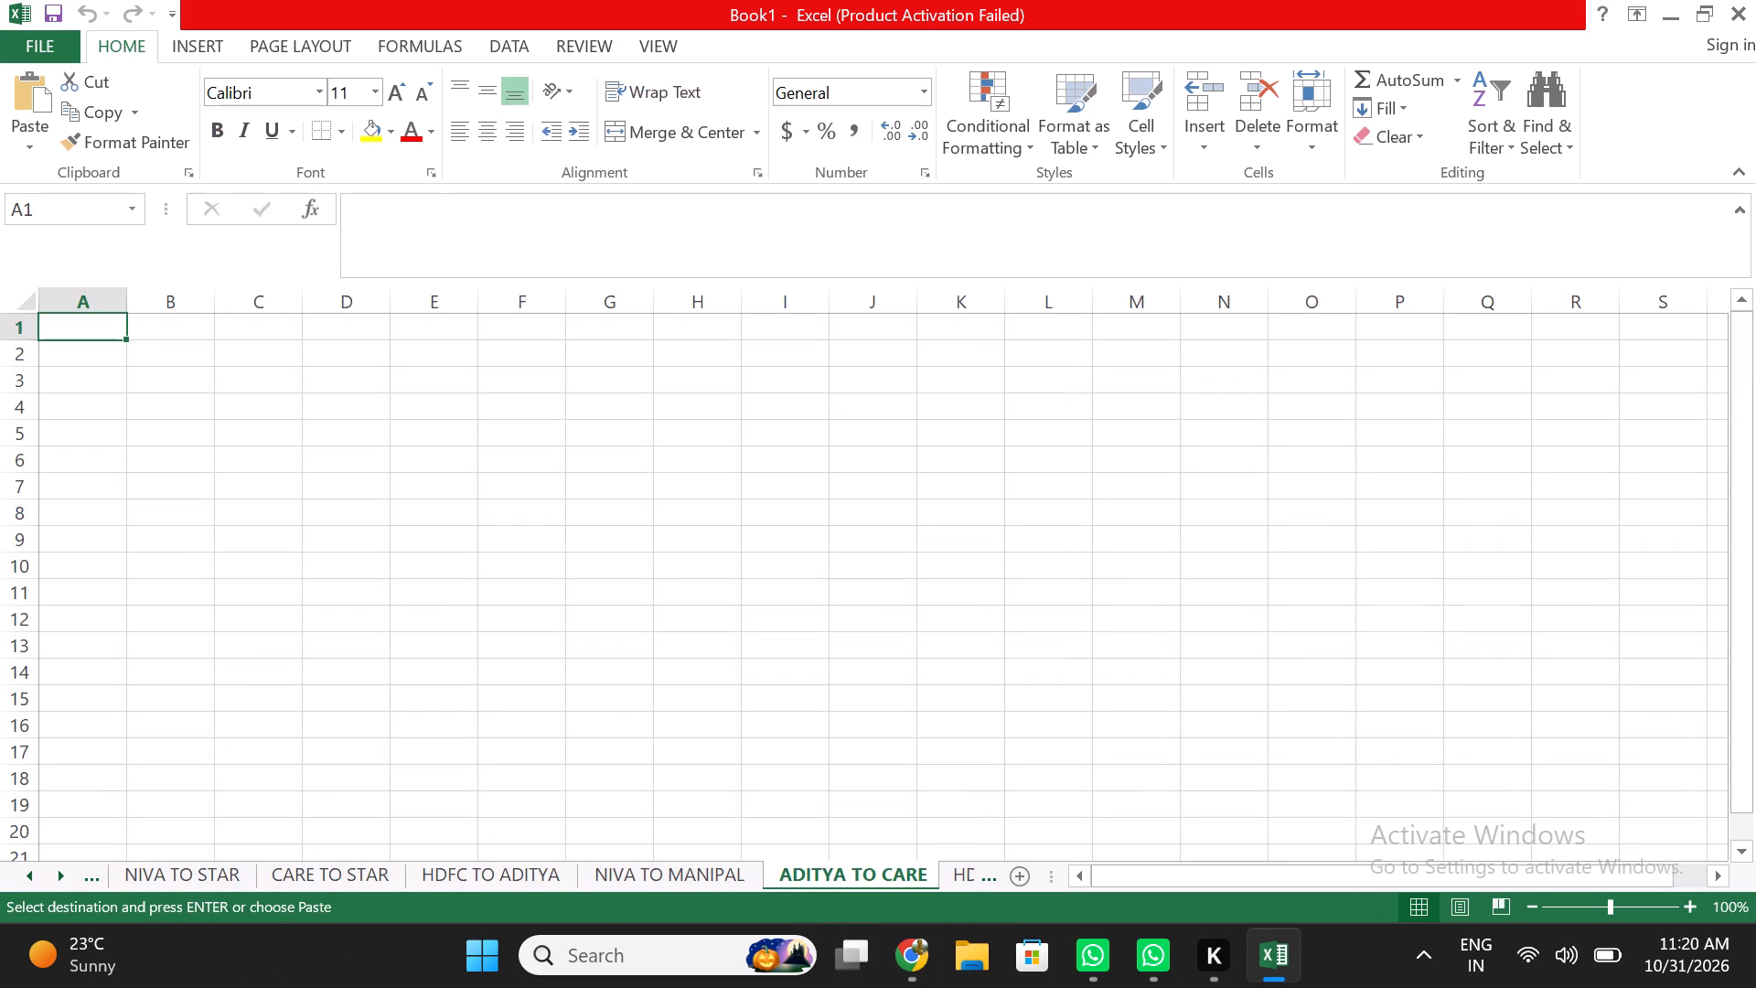
pyautogui.hotkey('ctrl', 'v')
# Widen columns A and B of the pasted table so their text no longer breaks inside words.
pyautogui.doubleClick(105, 311)
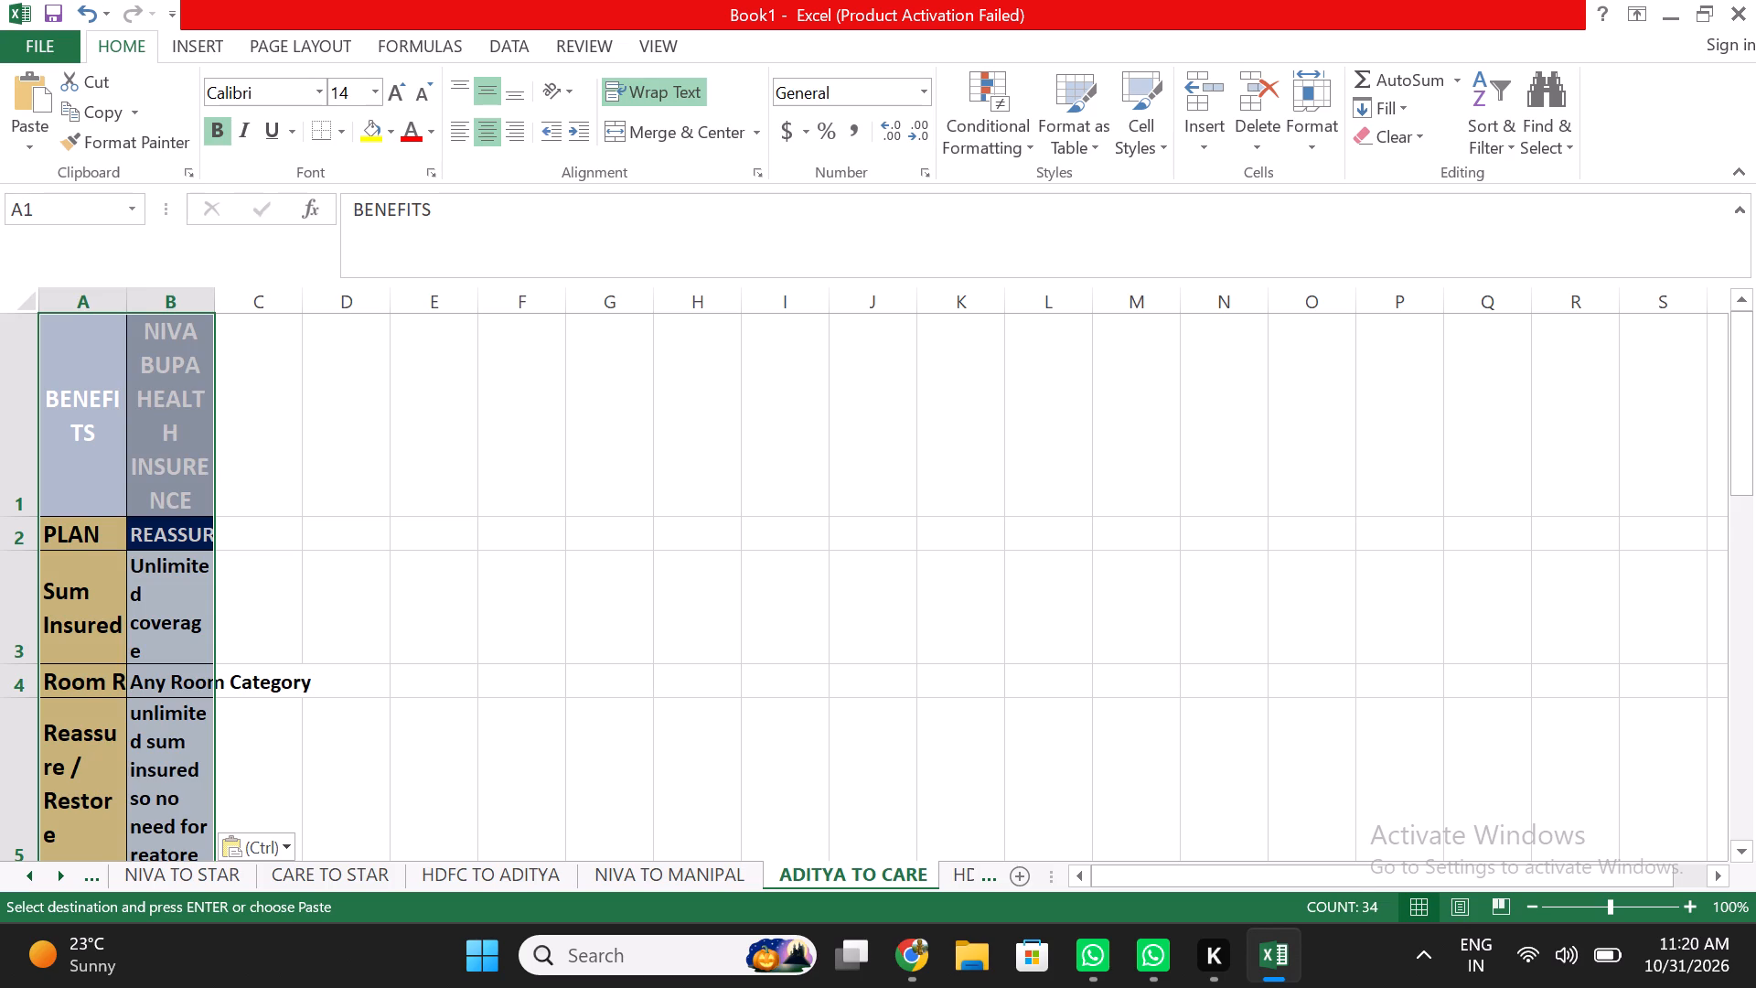
pyautogui.doubleClick(102, 320)
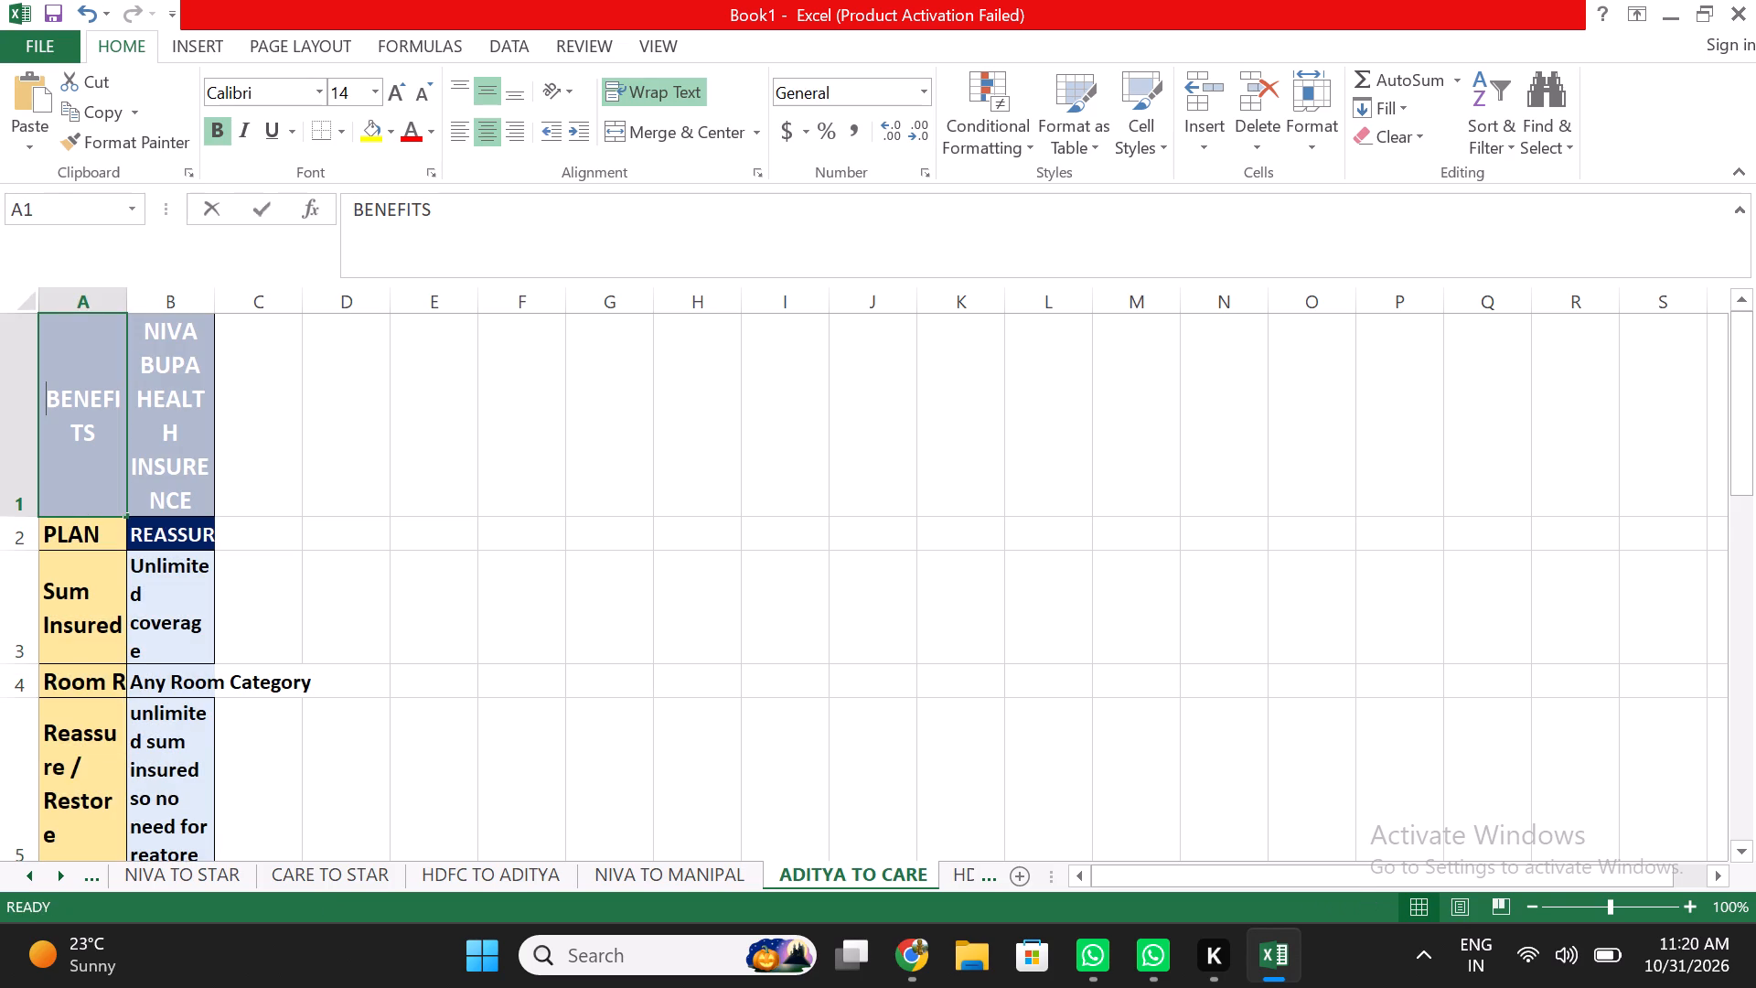
pyautogui.tripleClick(103, 310)
pyautogui.click(103, 310)
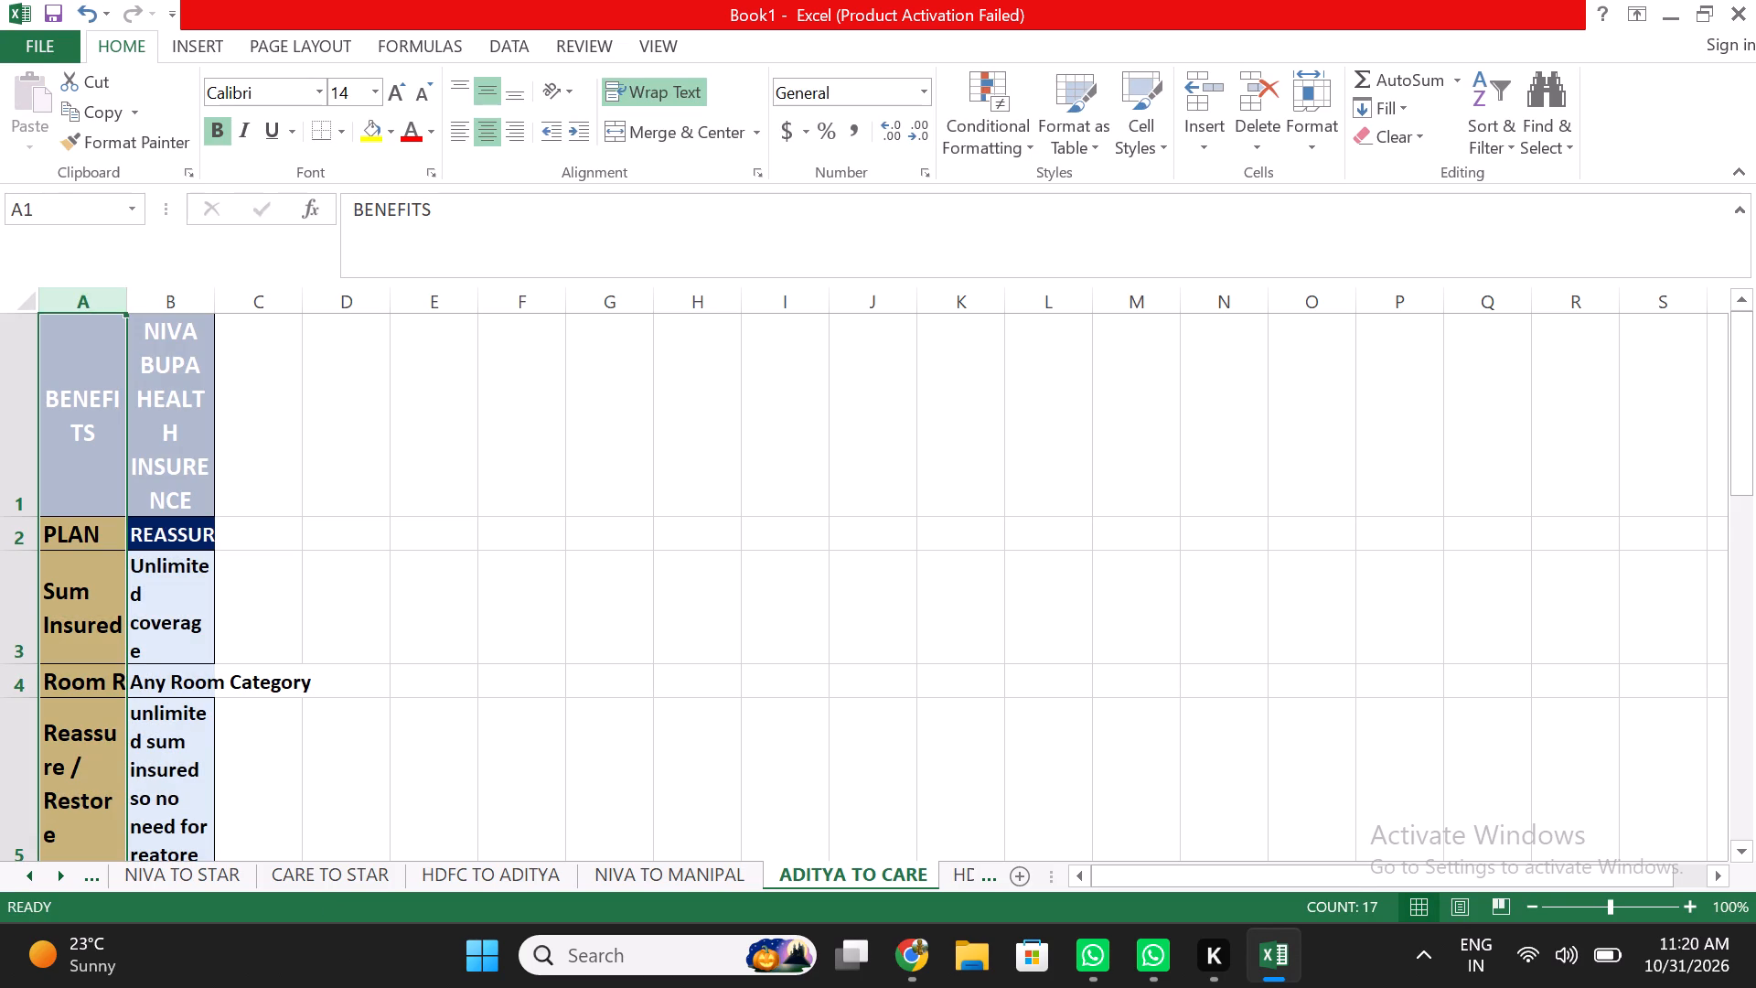
pyautogui.click(125, 305)
pyautogui.moveTo(125, 305); pyautogui.dragTo(301, 358)
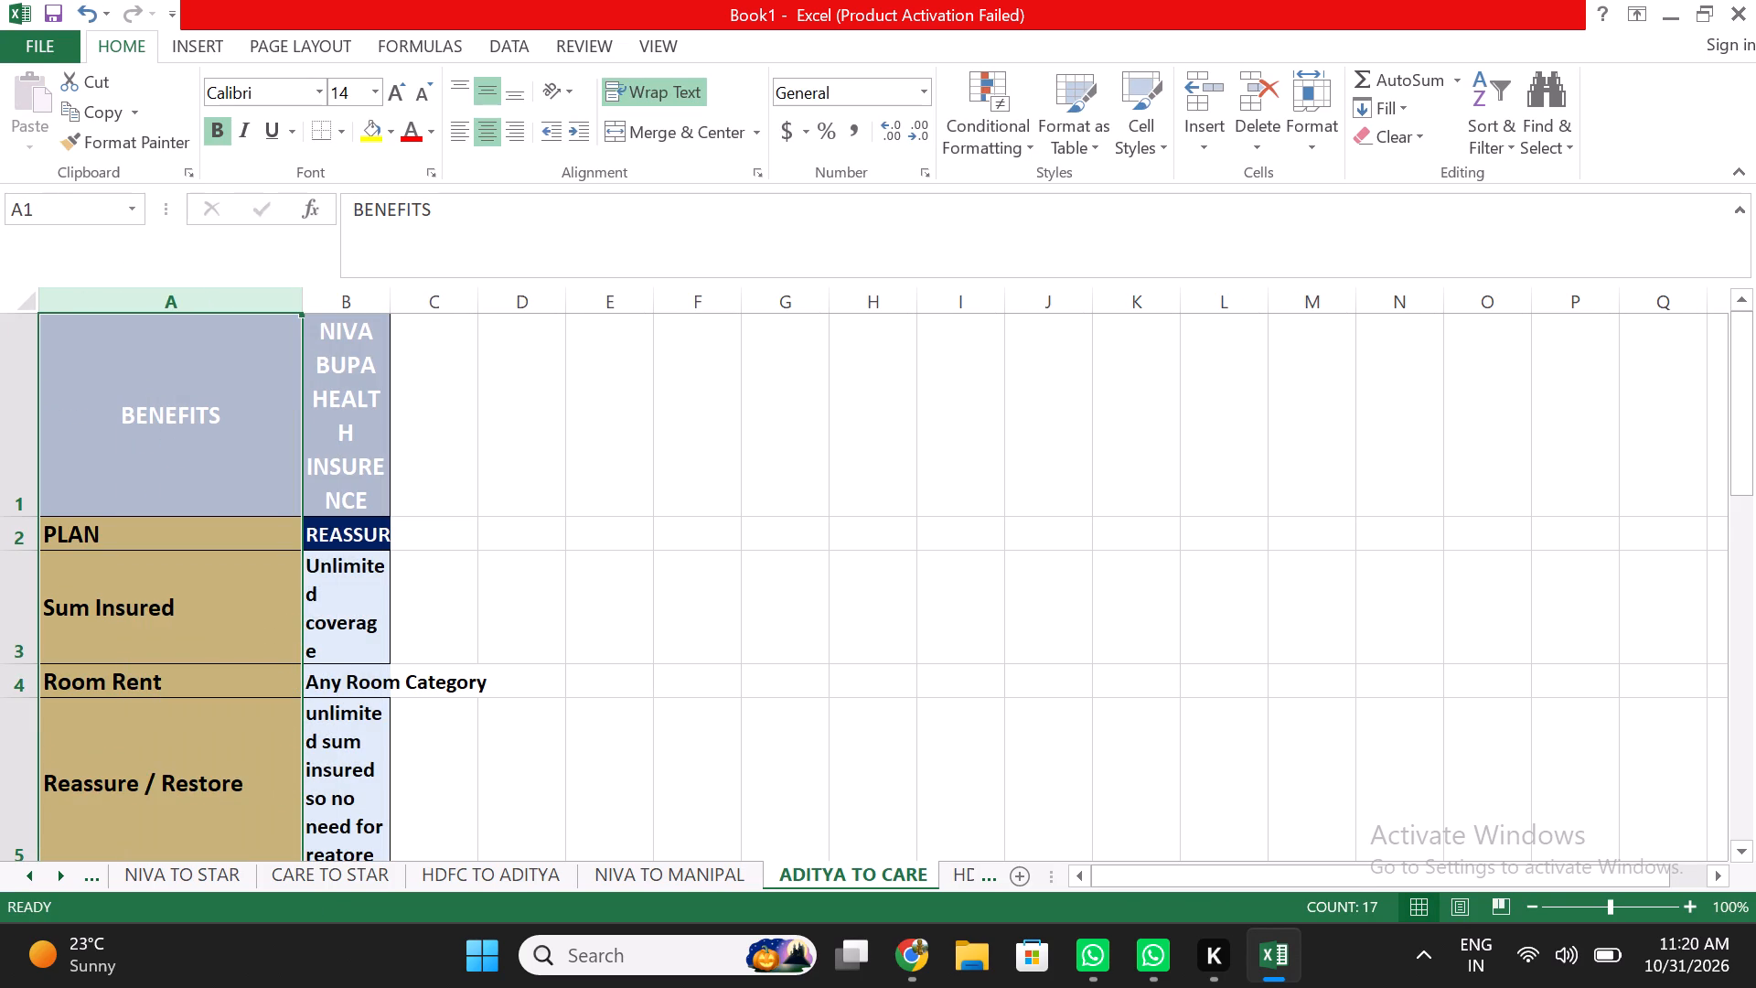
pyautogui.moveTo(394, 301); pyautogui.dragTo(532, 306)
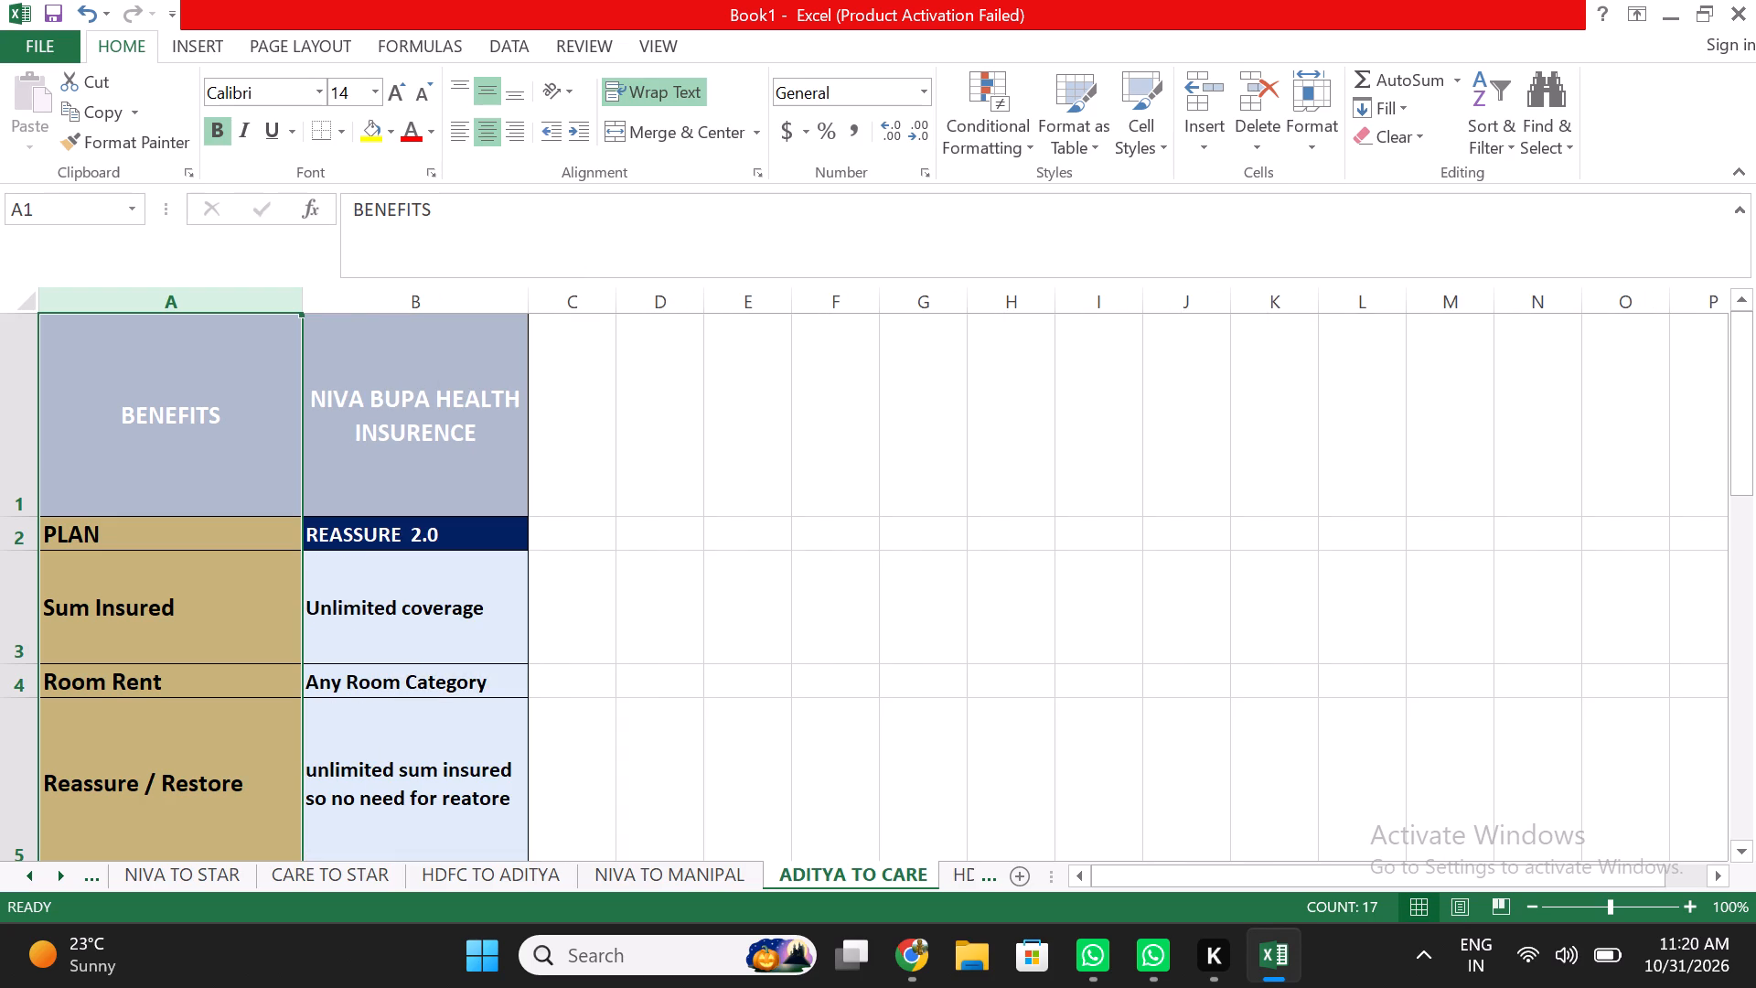
# Copy the Aditya Birla column (B1:B25) from the HDFC TO ADITYA sheet and paste it at C1 of ADITYA TO CARE.
pyautogui.click(616, 878)
pyautogui.click(535, 887)
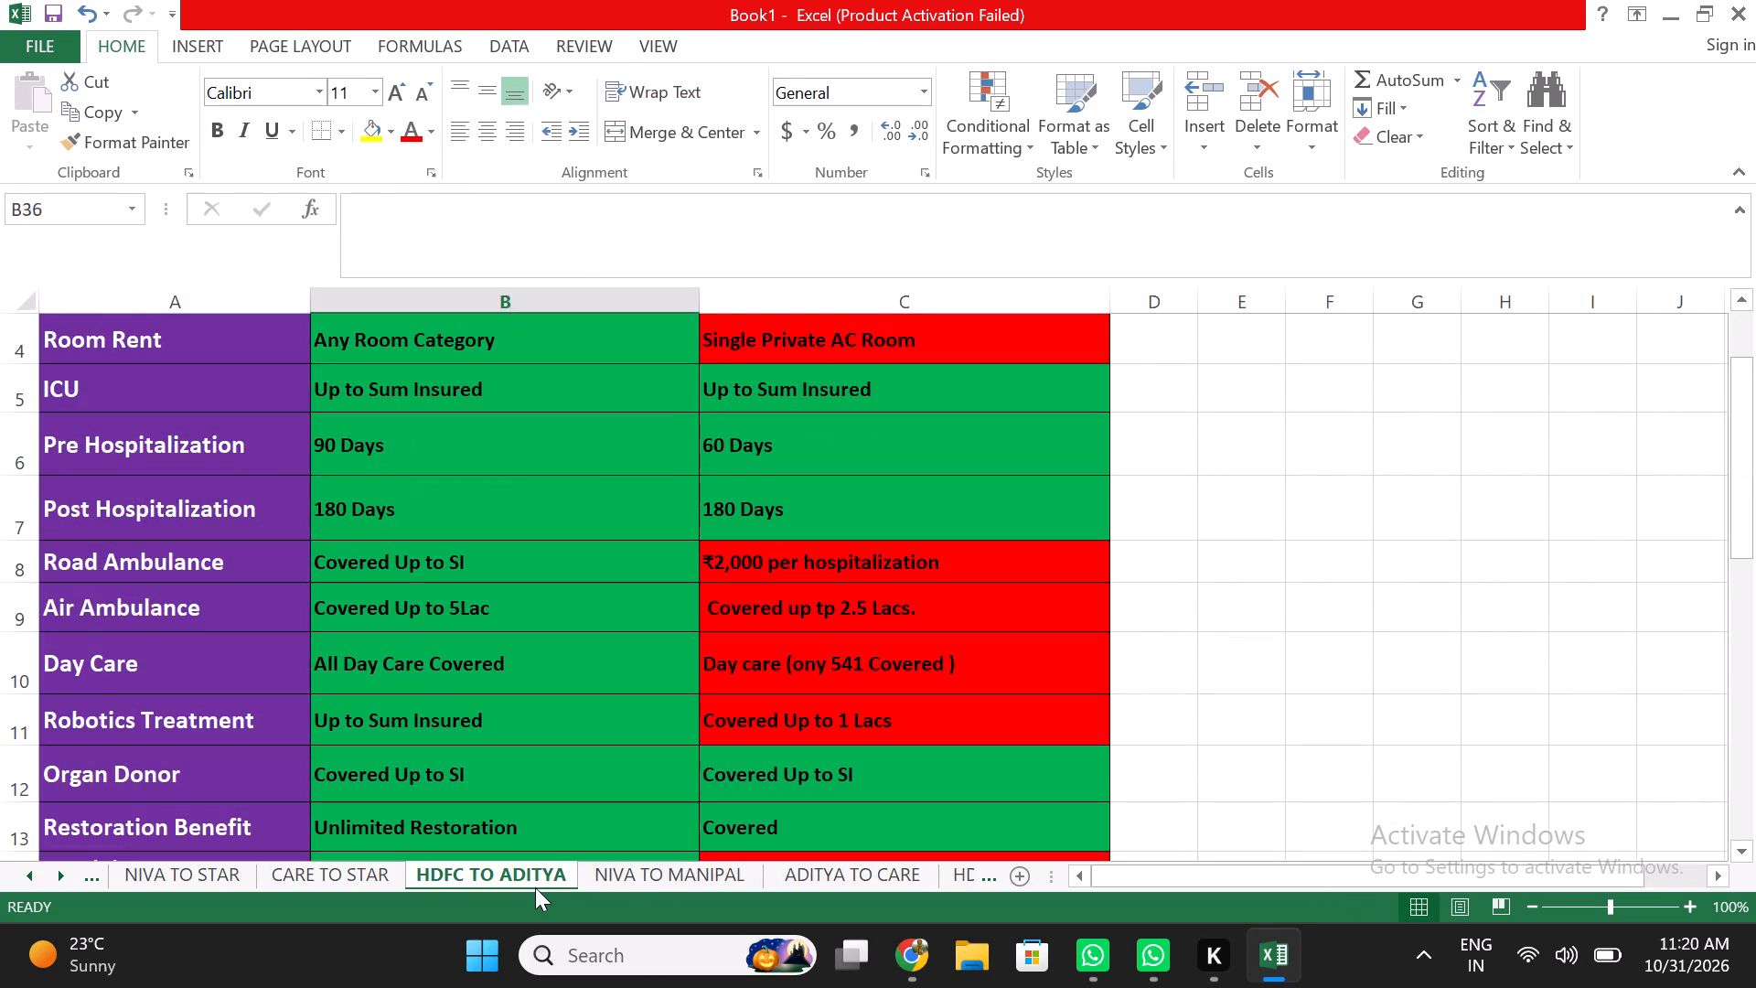
pyautogui.scroll(3, 873, 575)
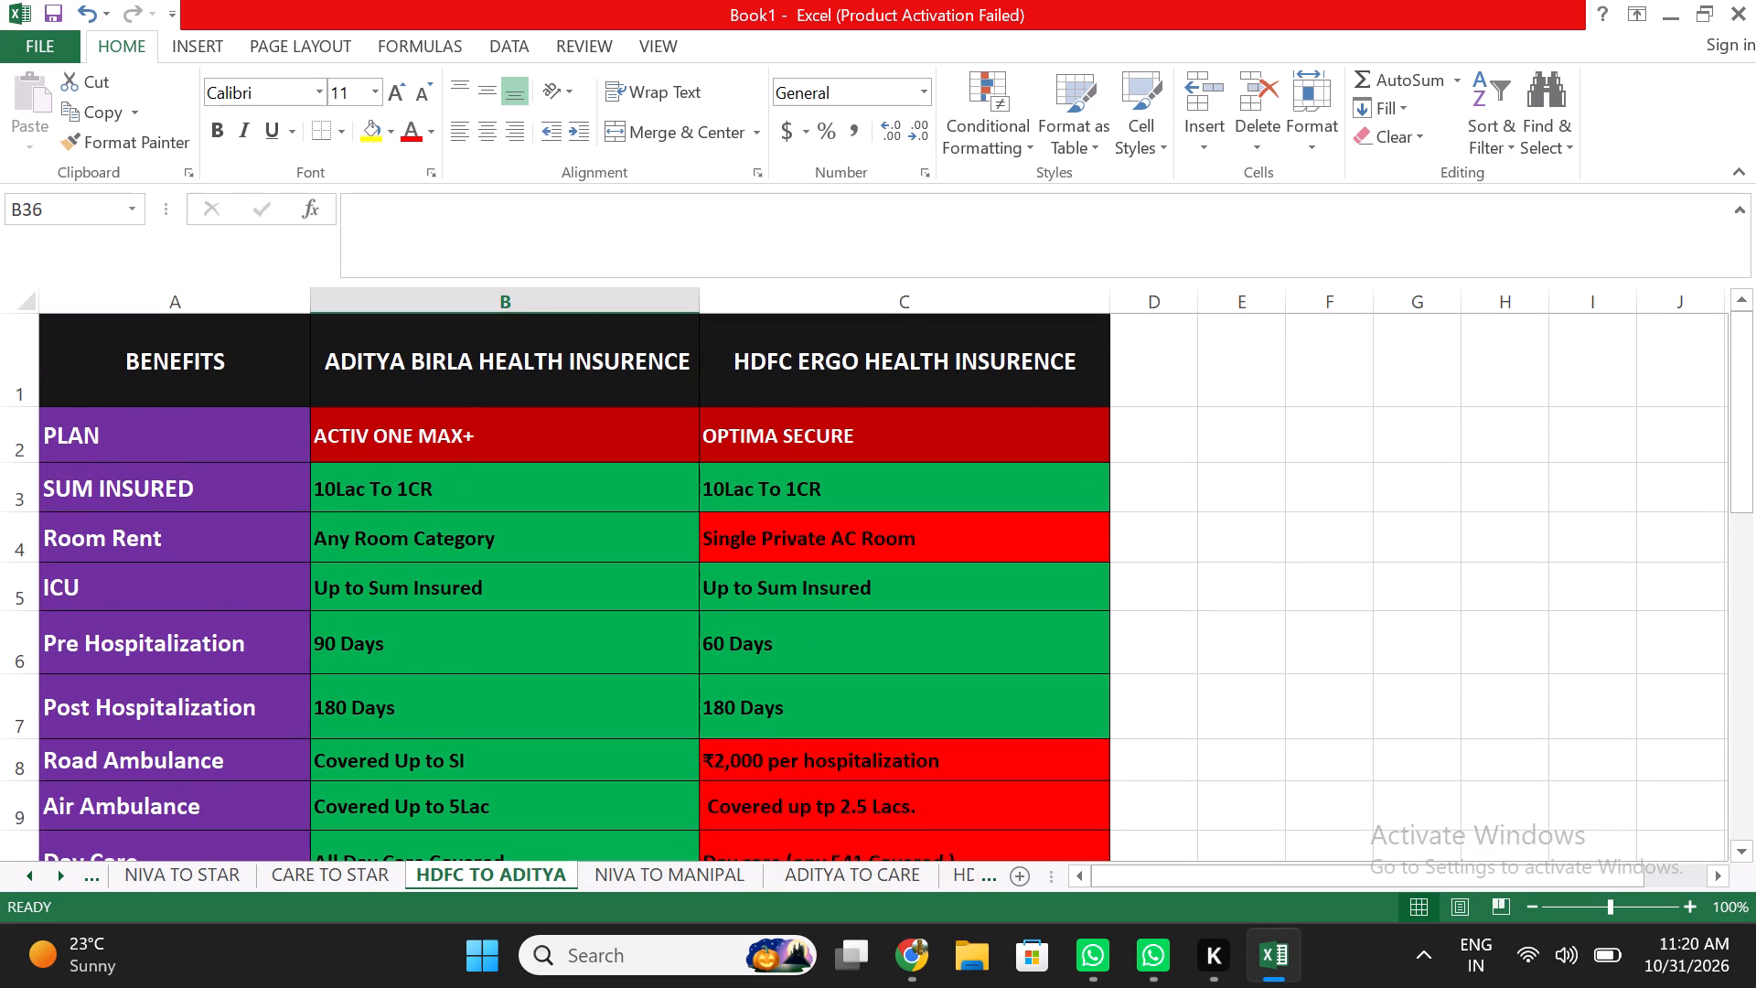
pyautogui.moveTo(443, 349); pyautogui.dragTo(488, 987)
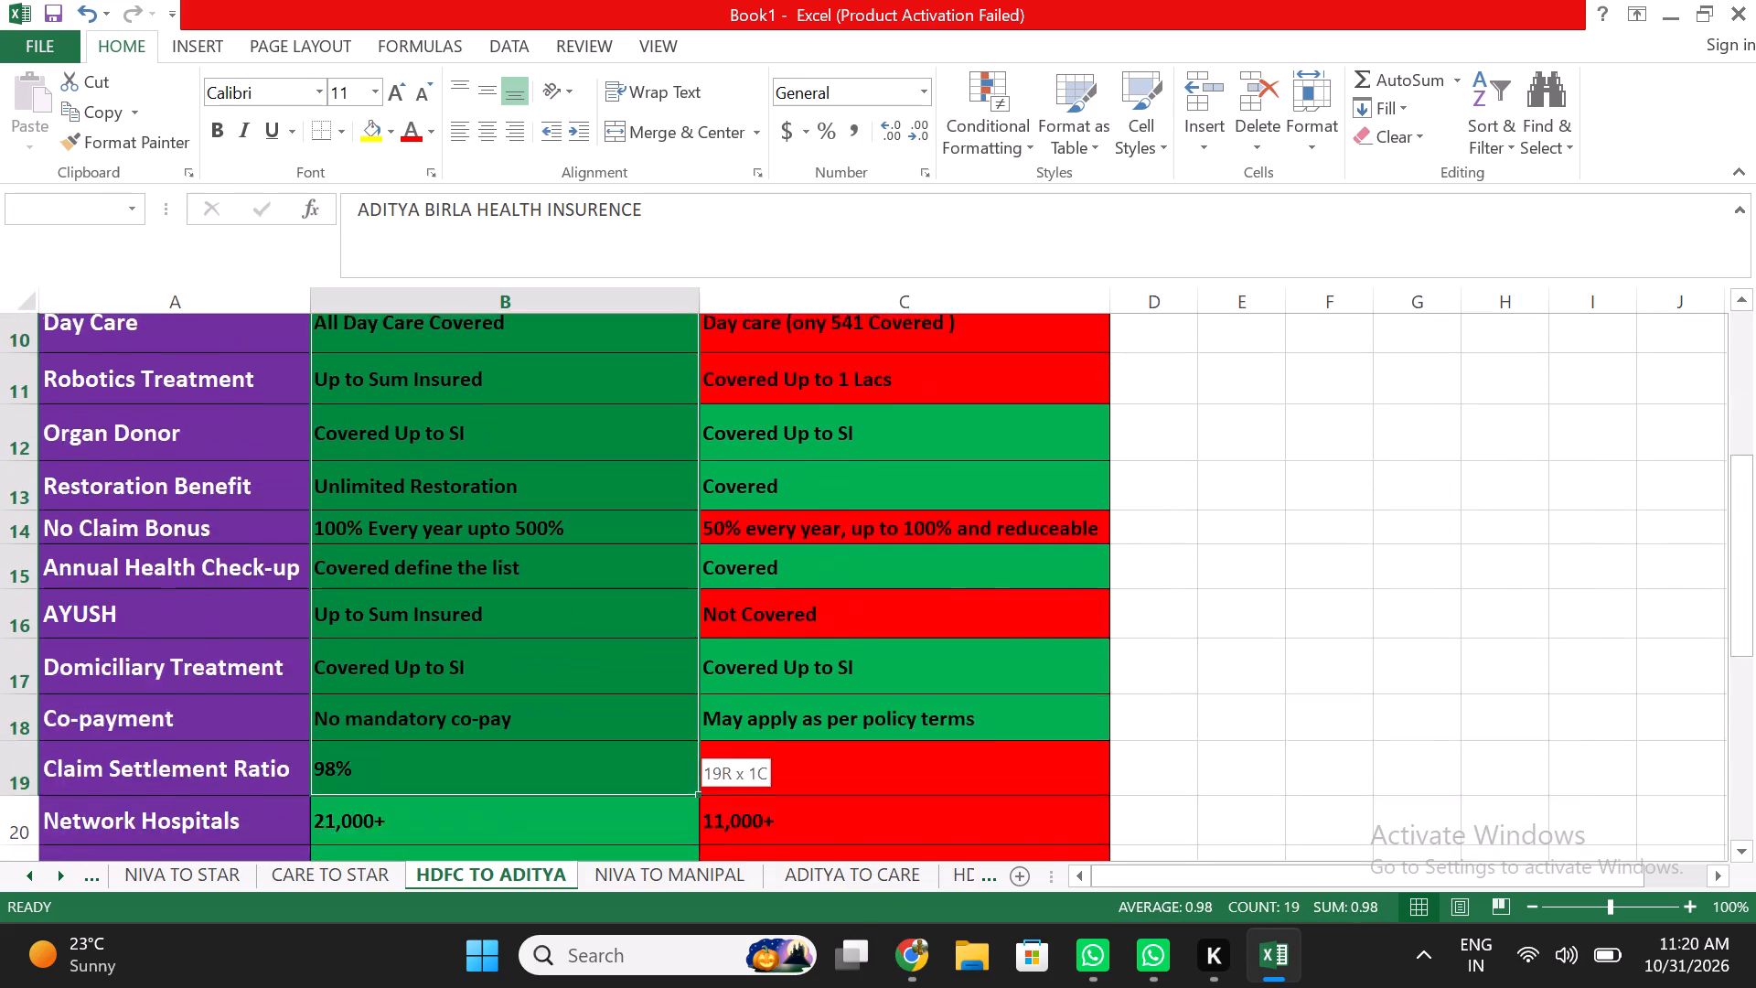
pyautogui.moveTo(488, 987); pyautogui.dragTo(487, 772)
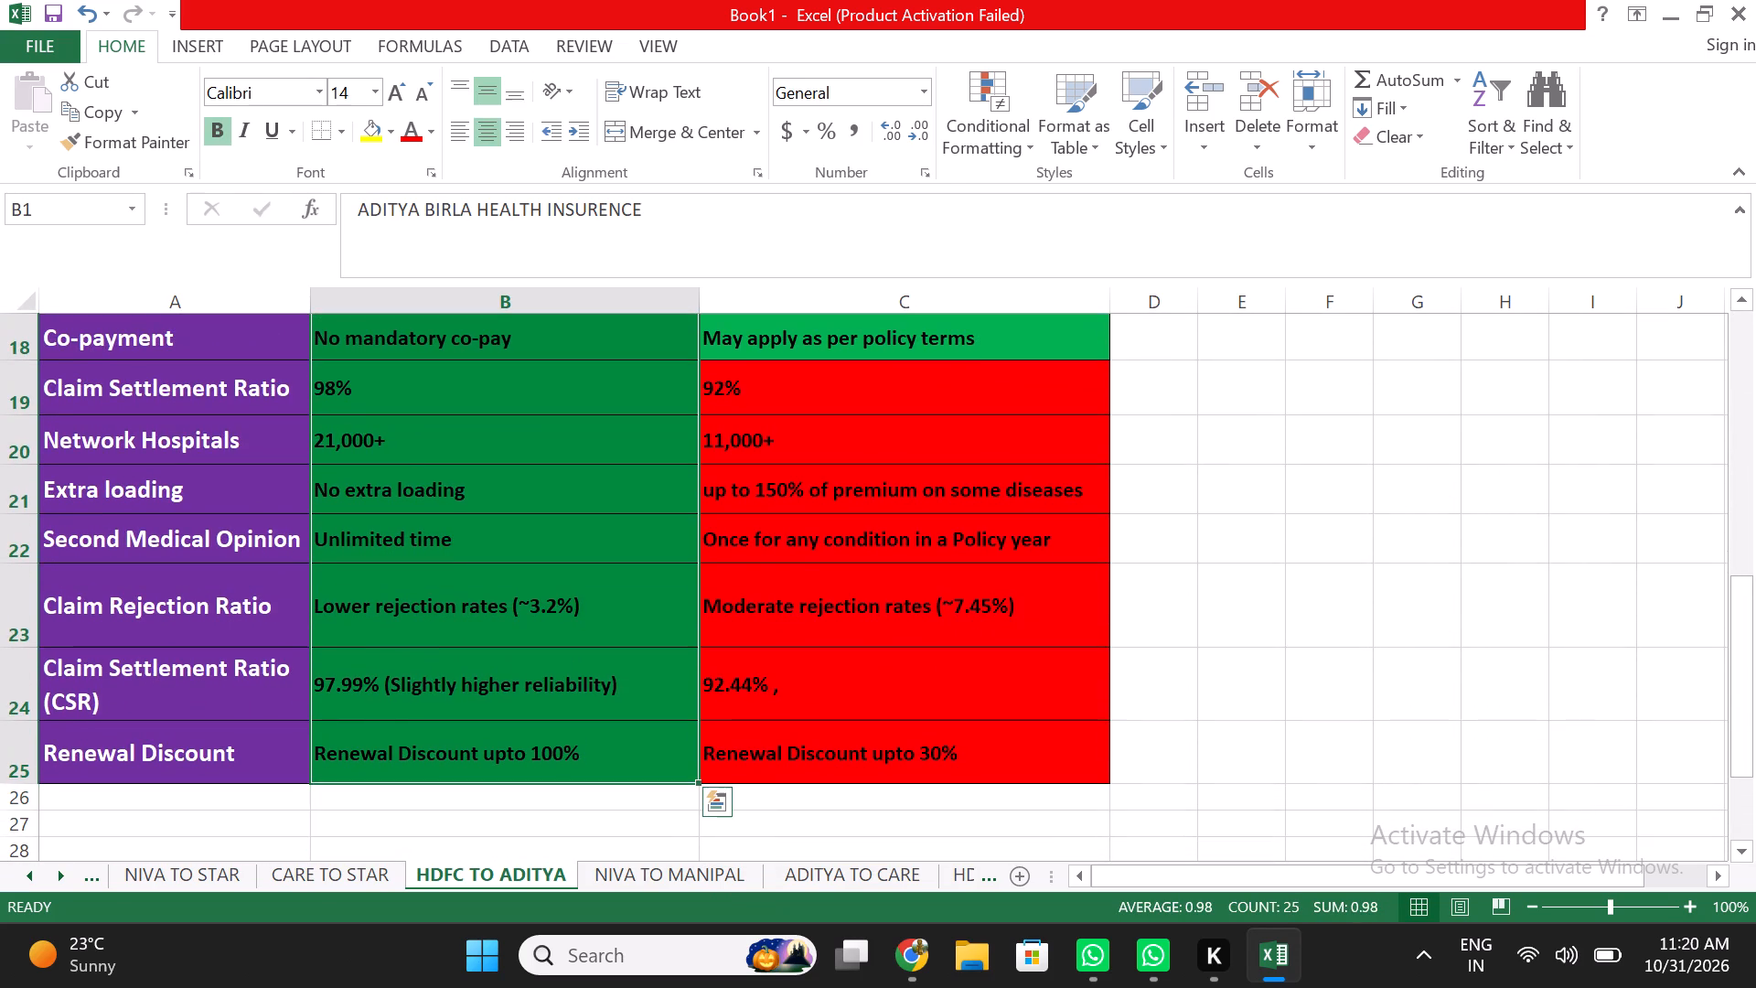
pyautogui.hotkey('ctrl', 'c')
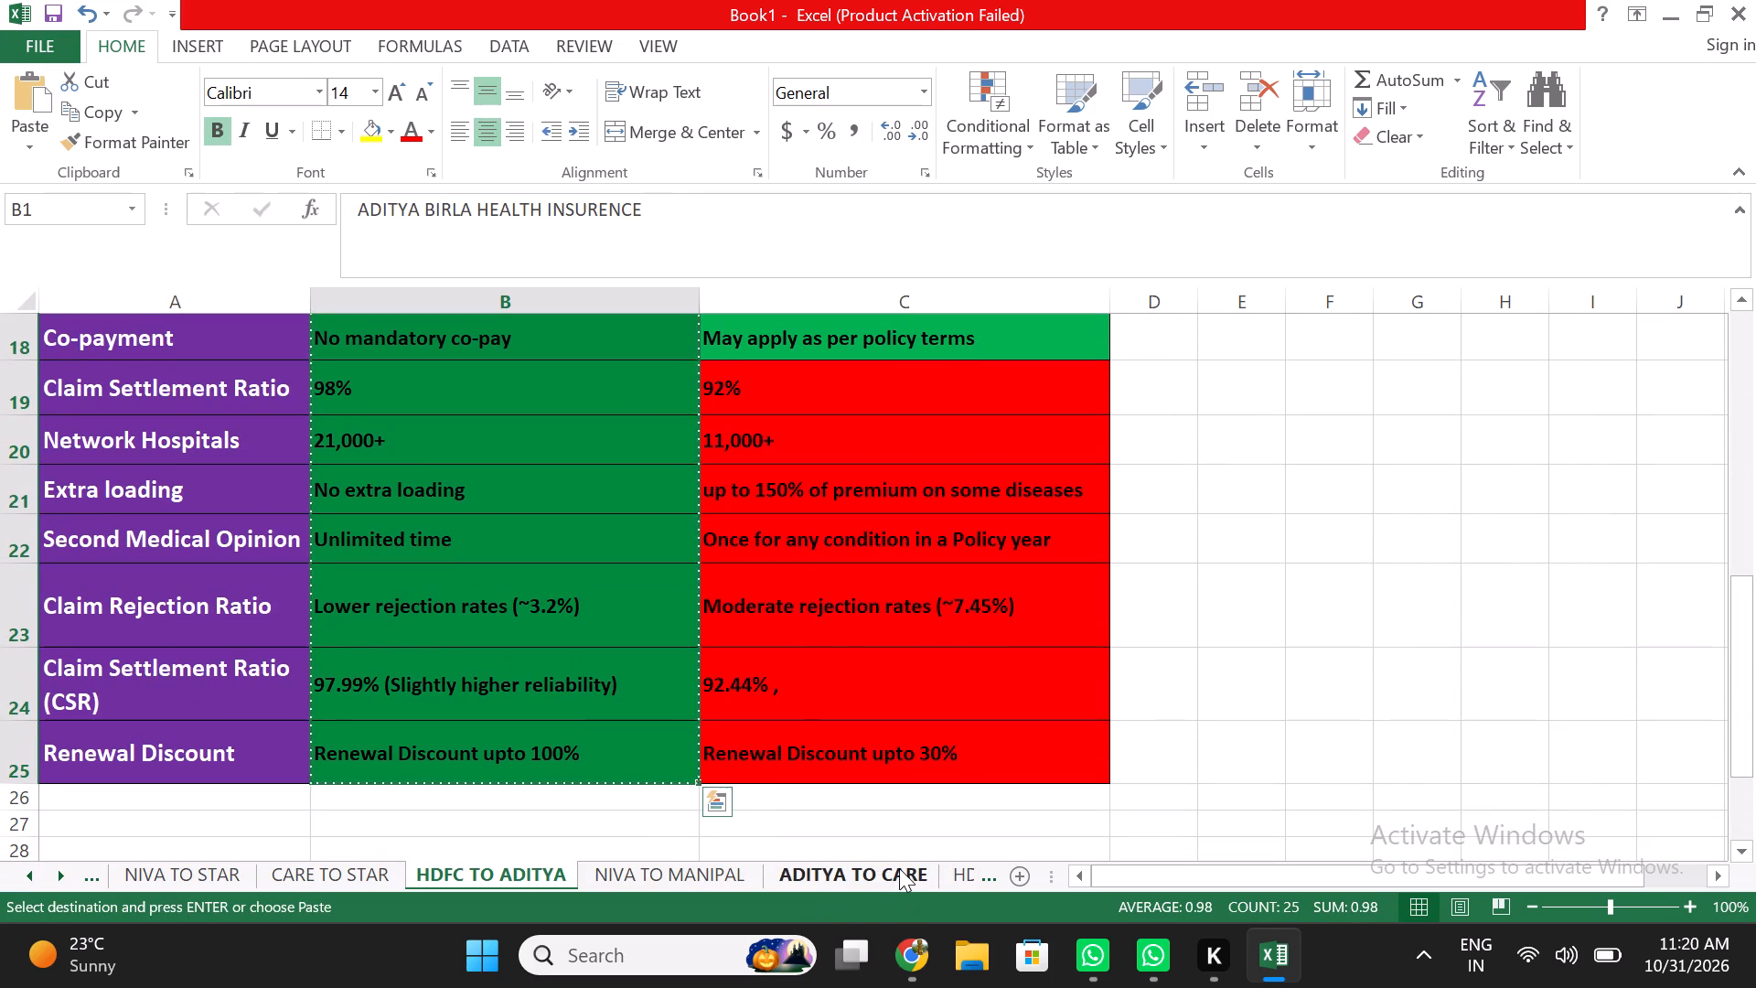
pyautogui.click(874, 875)
pyautogui.click(555, 368)
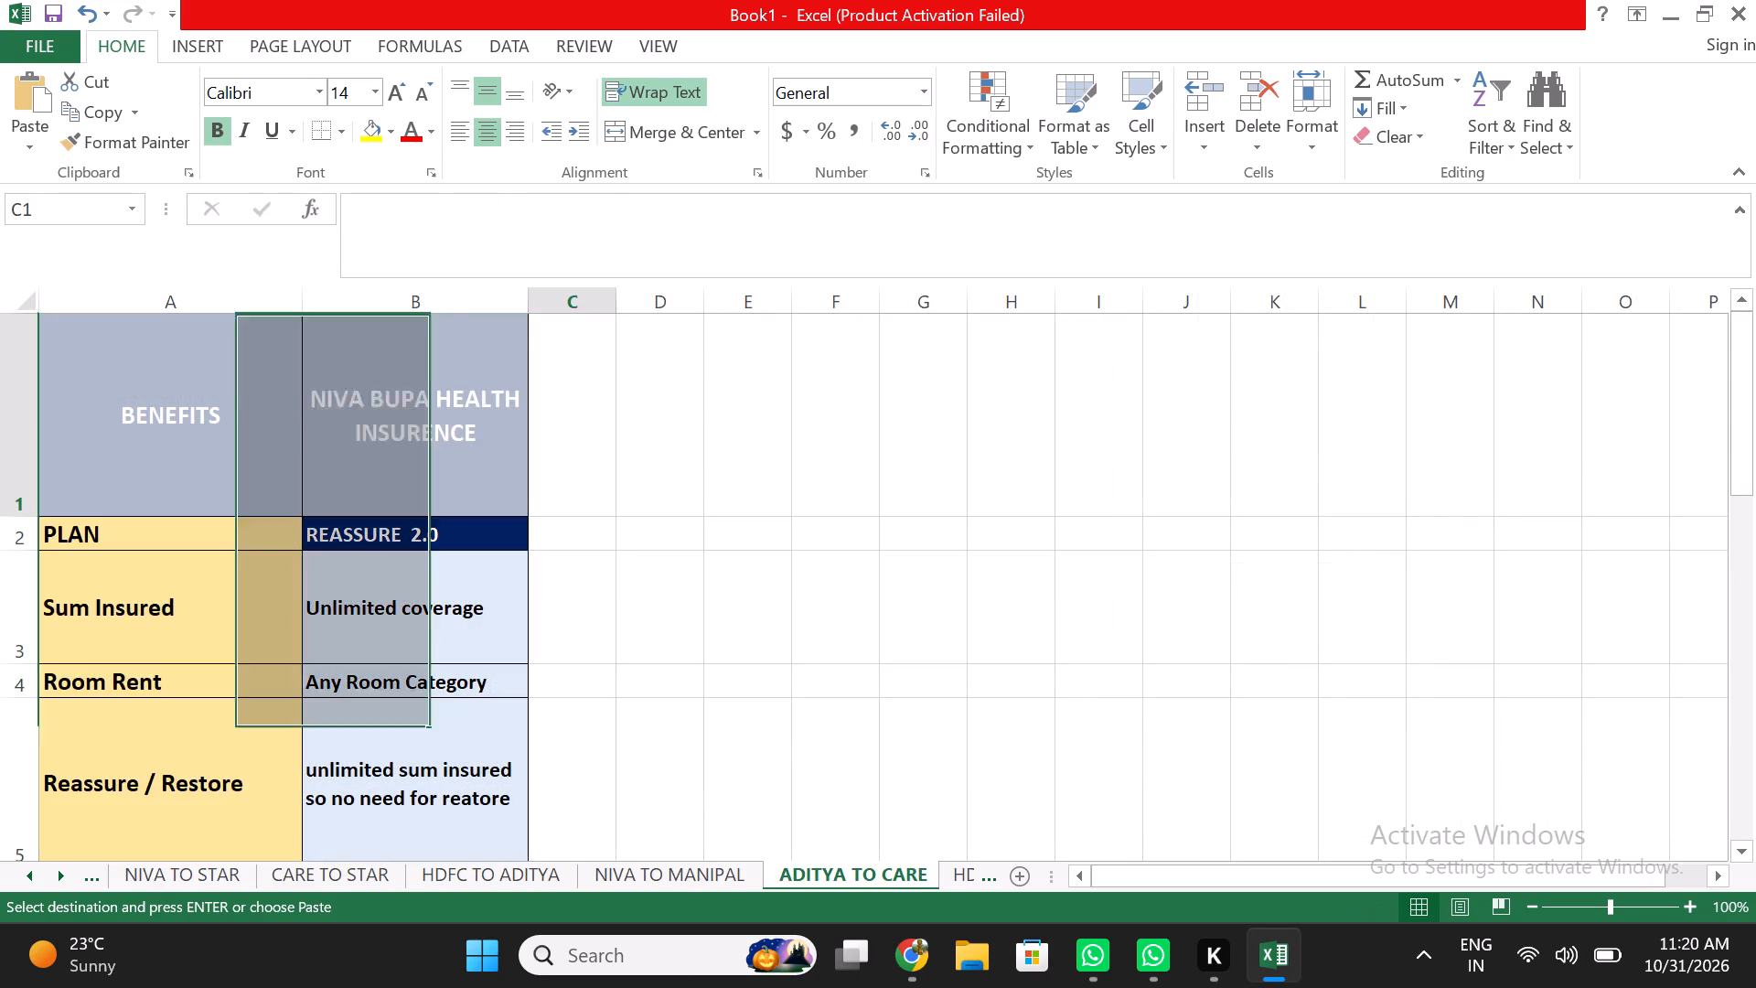
pyautogui.hotkey('ctrl', 'v')
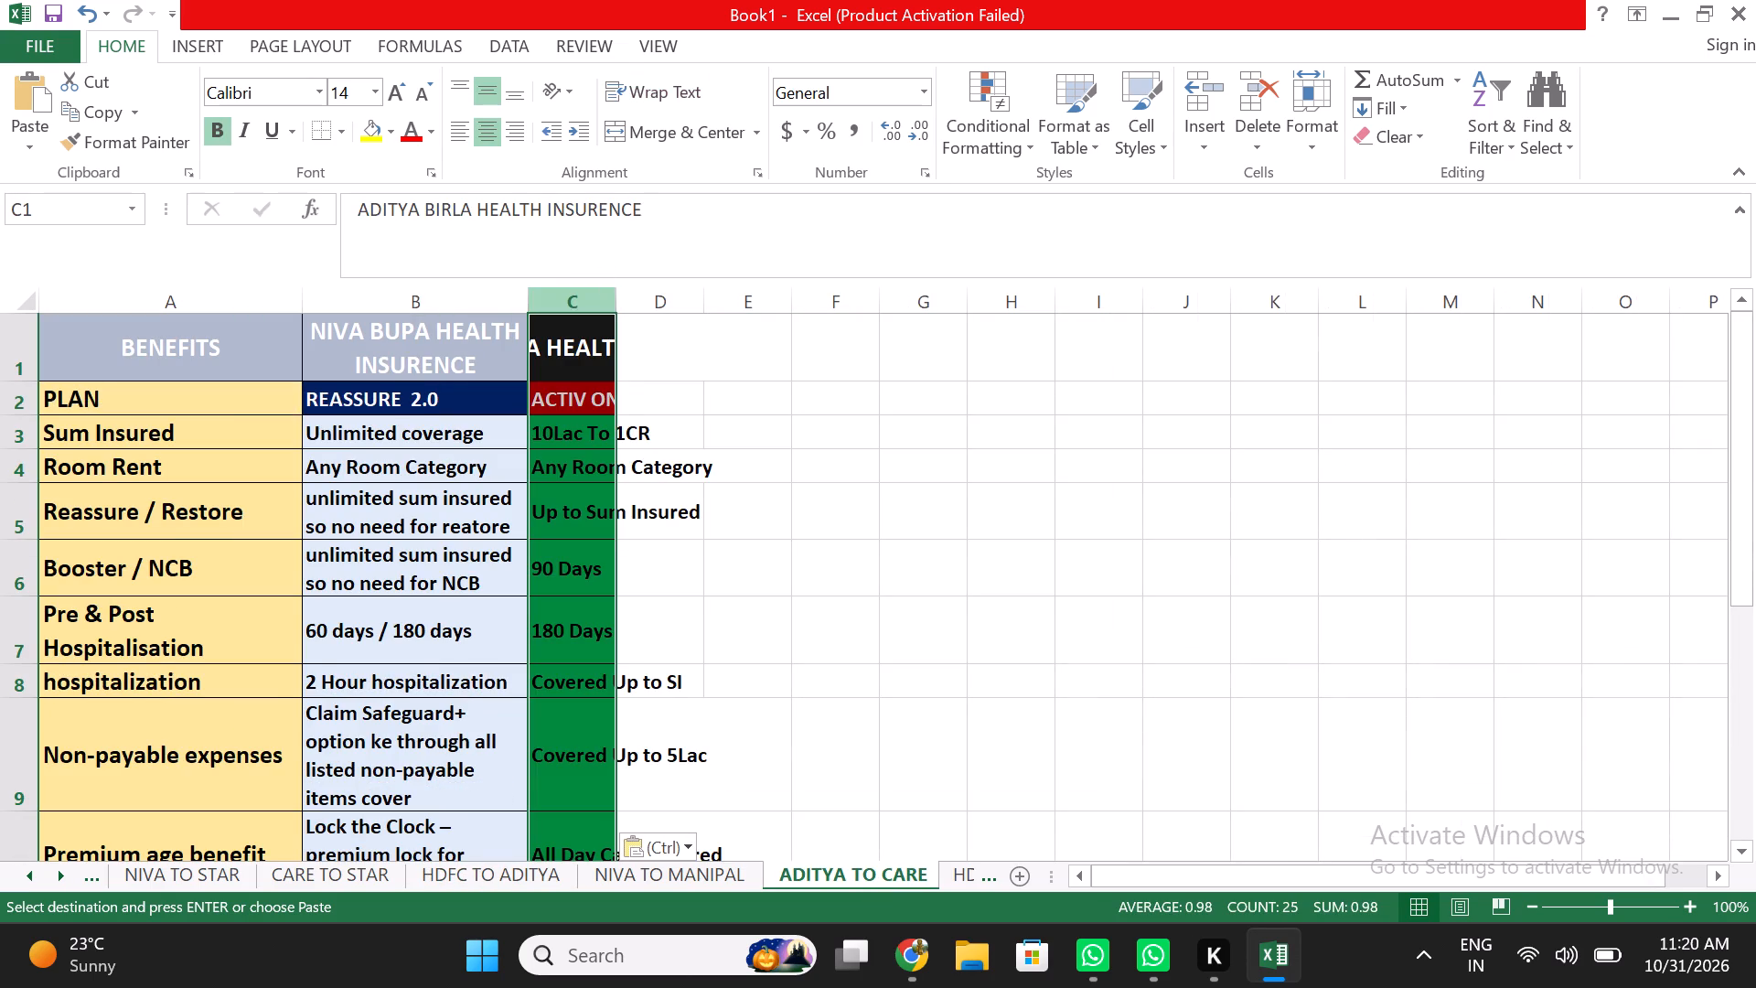
# Widen column C until the ADITYA BIRLA HEALTH INSURENCE header fits completely on one line.
pyautogui.doubleClick(576, 287)
pyautogui.tripleClick(584, 303)
pyautogui.moveTo(618, 301); pyautogui.dragTo(769, 290)
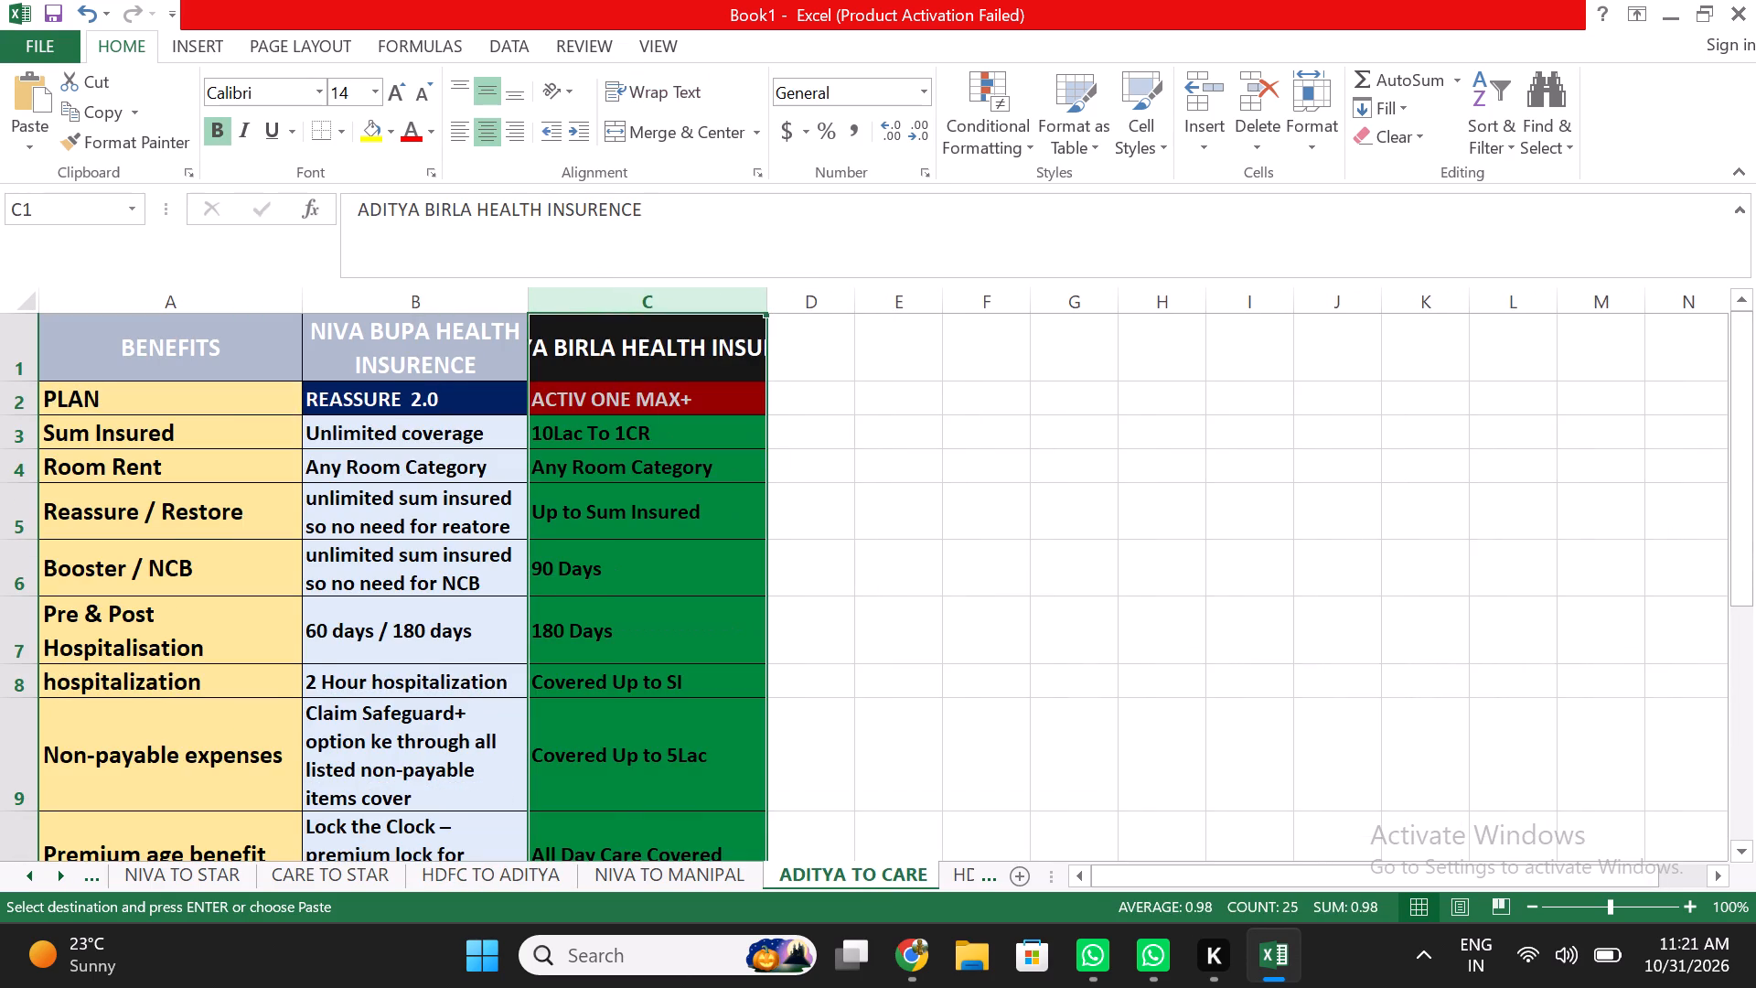
pyautogui.moveTo(769, 298); pyautogui.dragTo(842, 298)
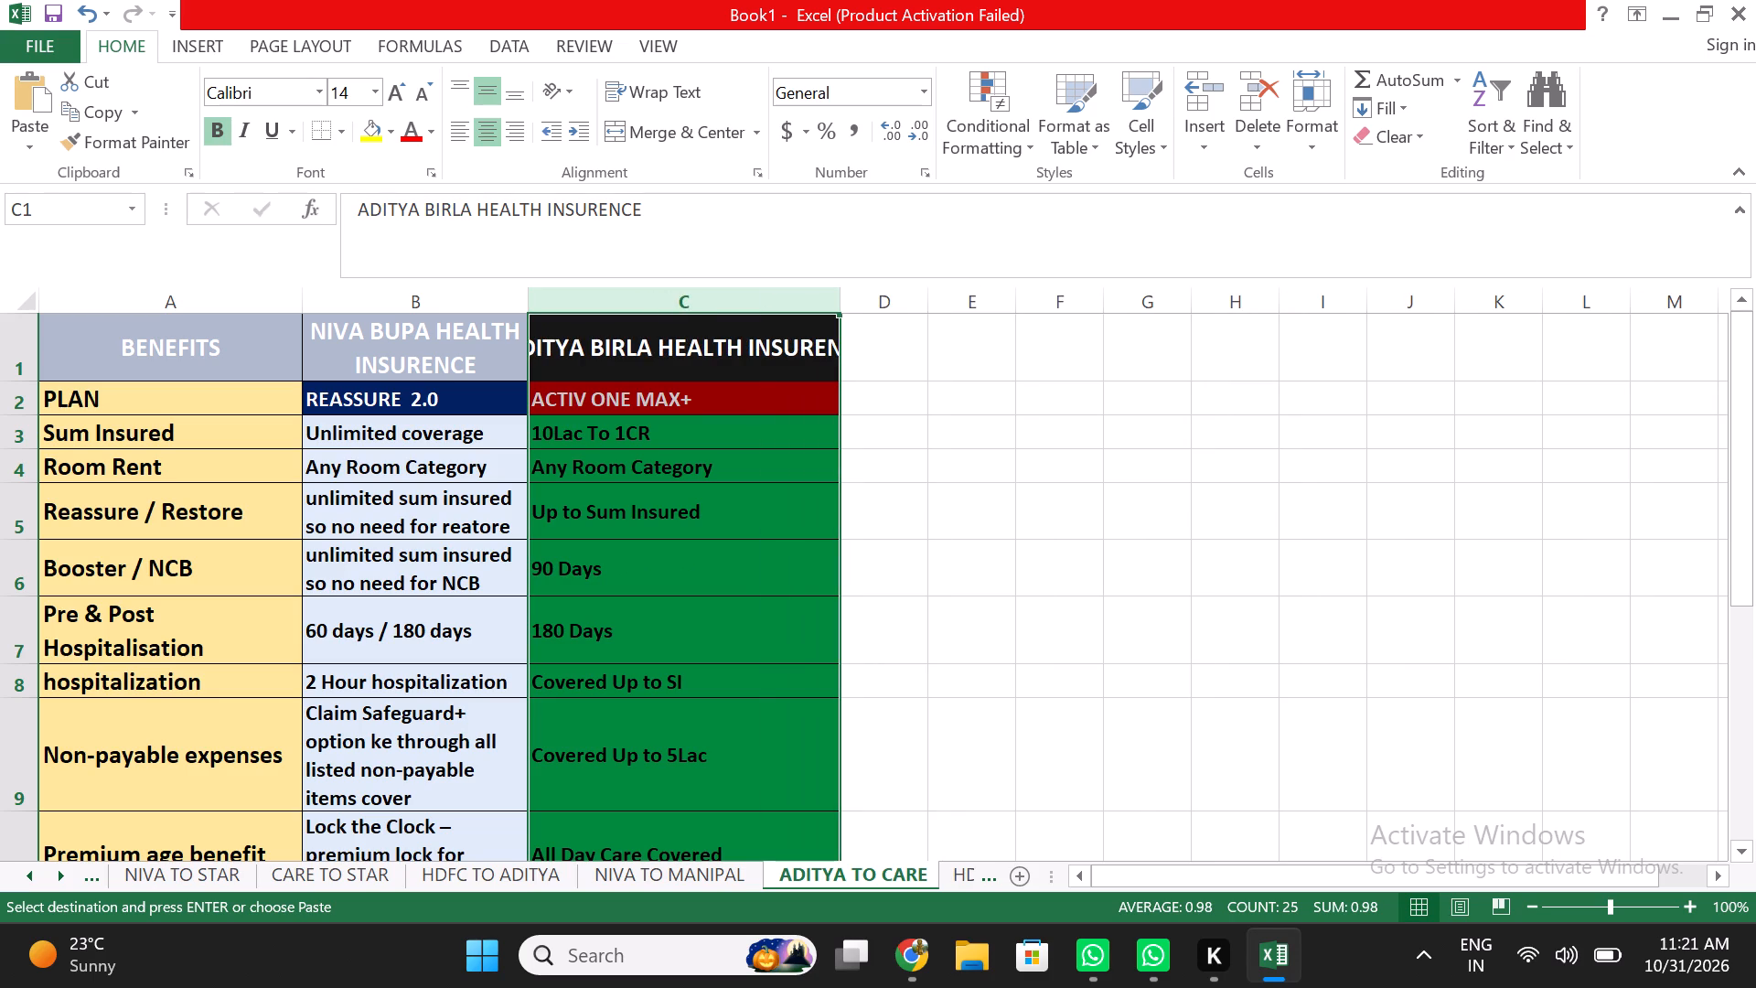
pyautogui.moveTo(838, 294); pyautogui.dragTo(913, 304)
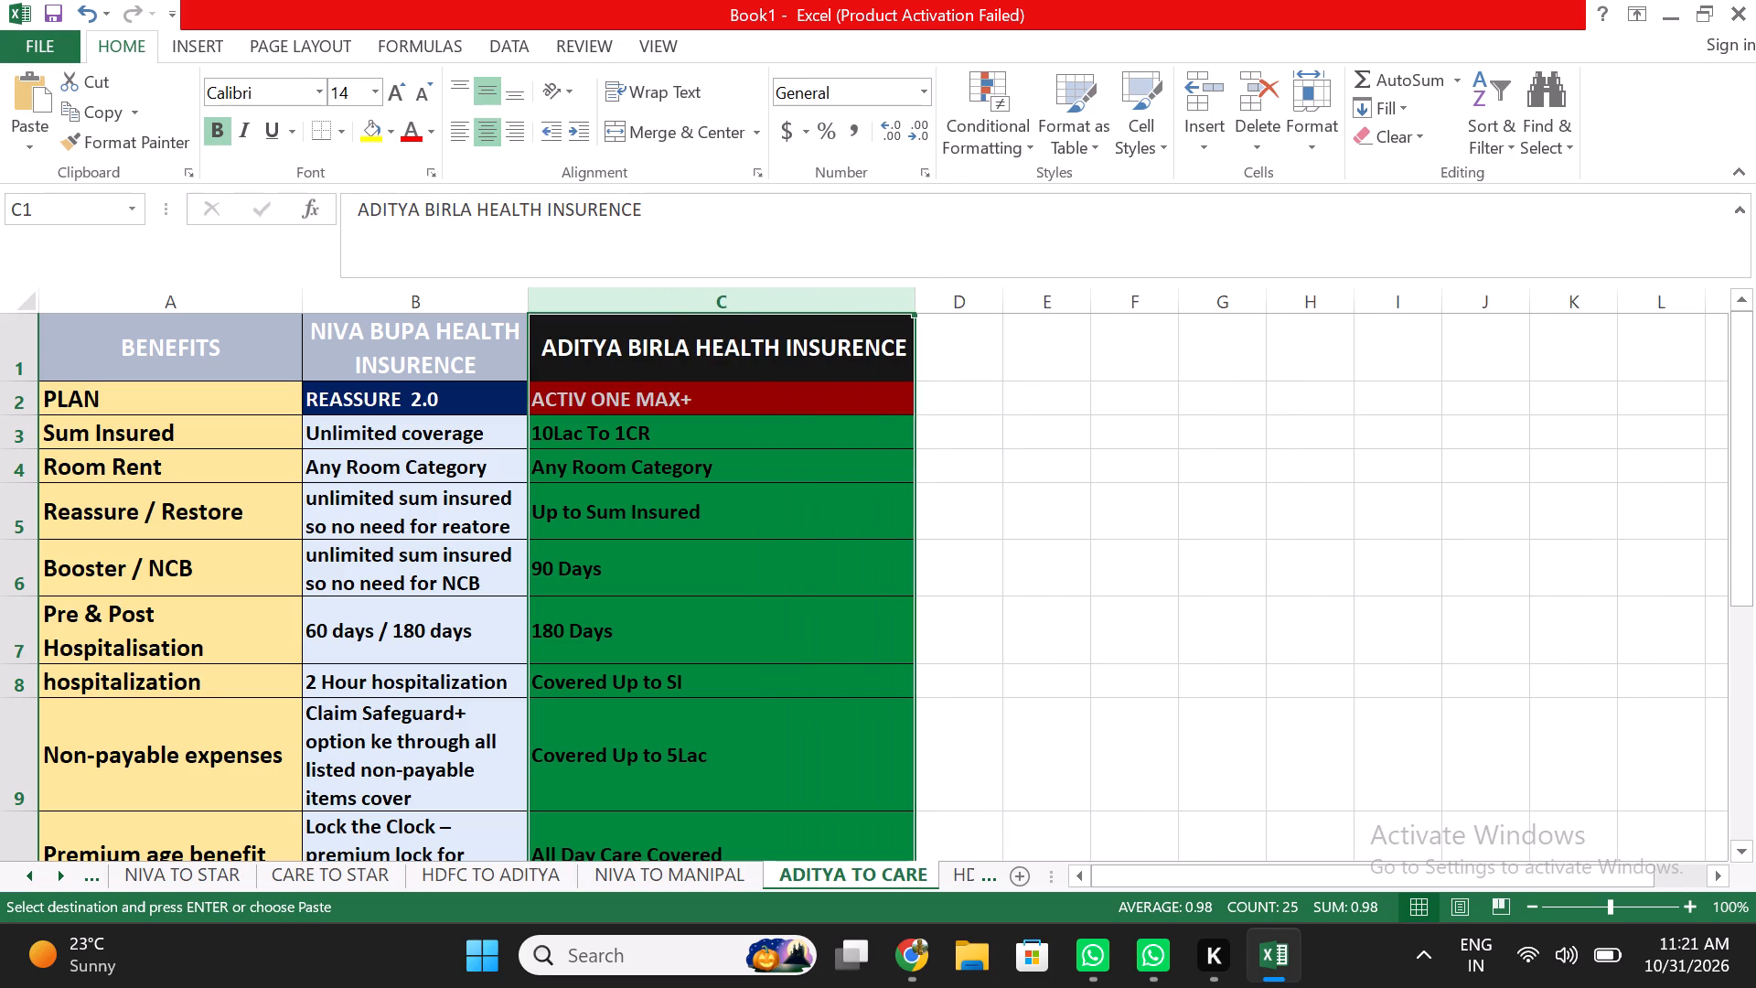
# Increase the height of header row 1 on the ADITYA TO CARE sheet.
pyautogui.scroll(1, 134, 414)
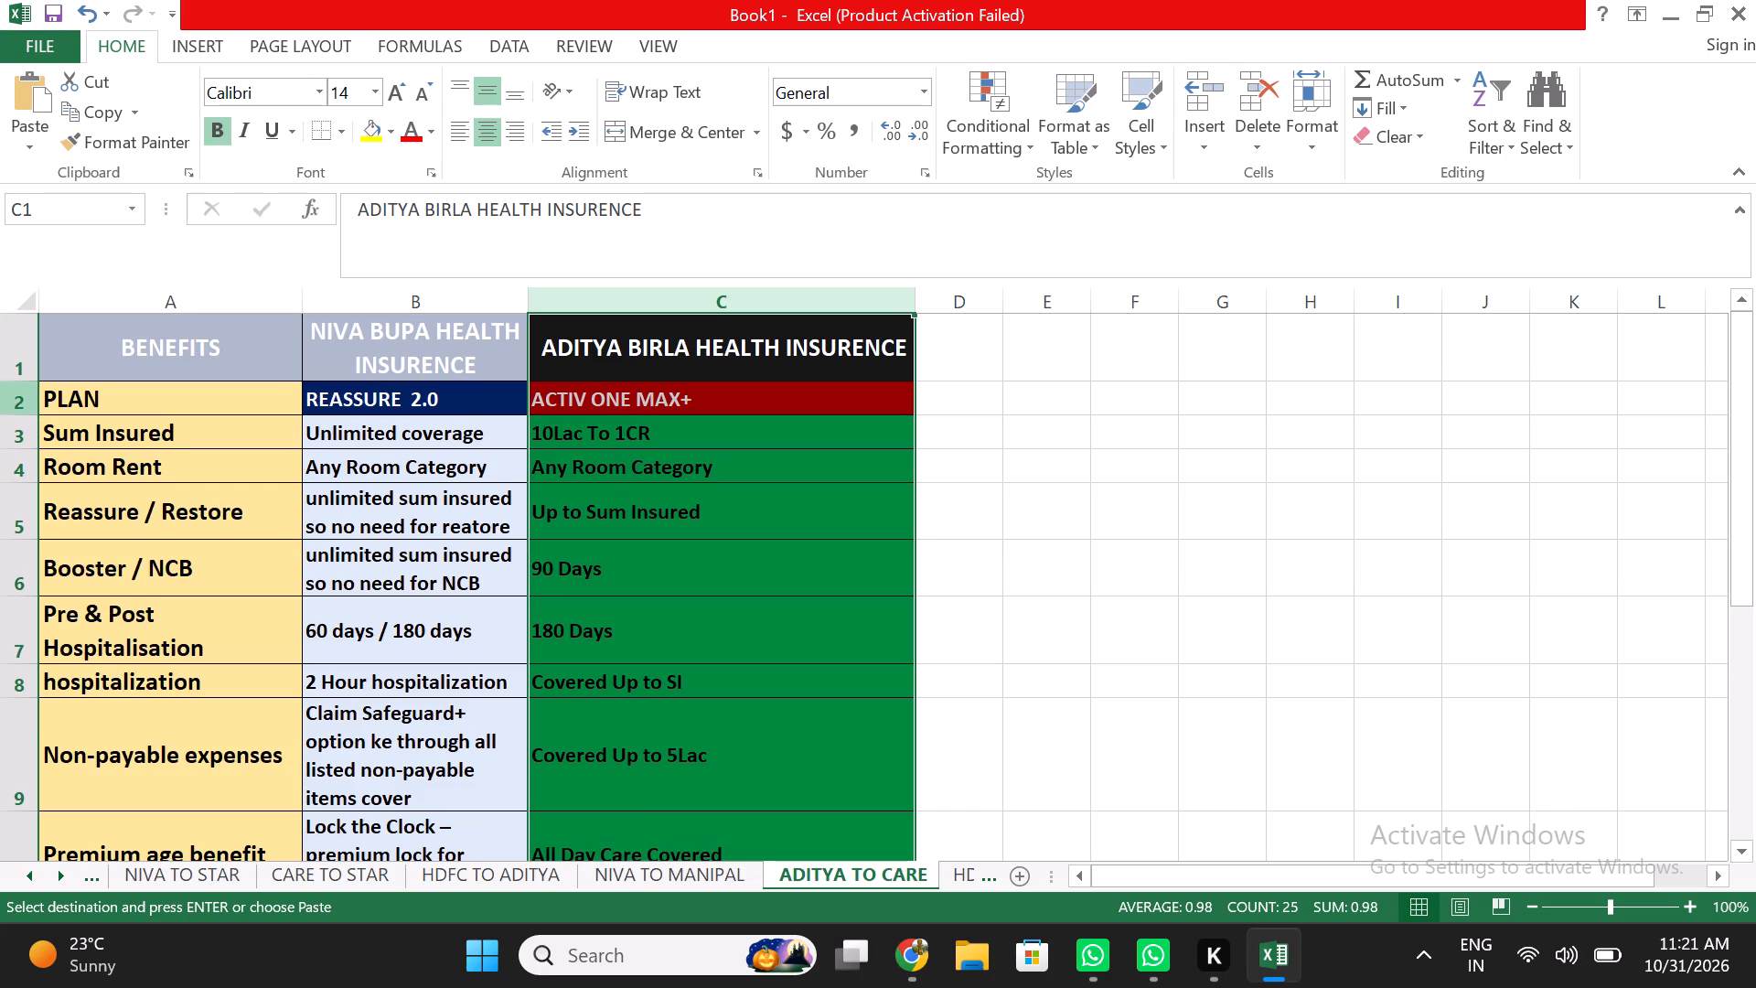
pyautogui.moveTo(29, 384); pyautogui.dragTo(25, 410)
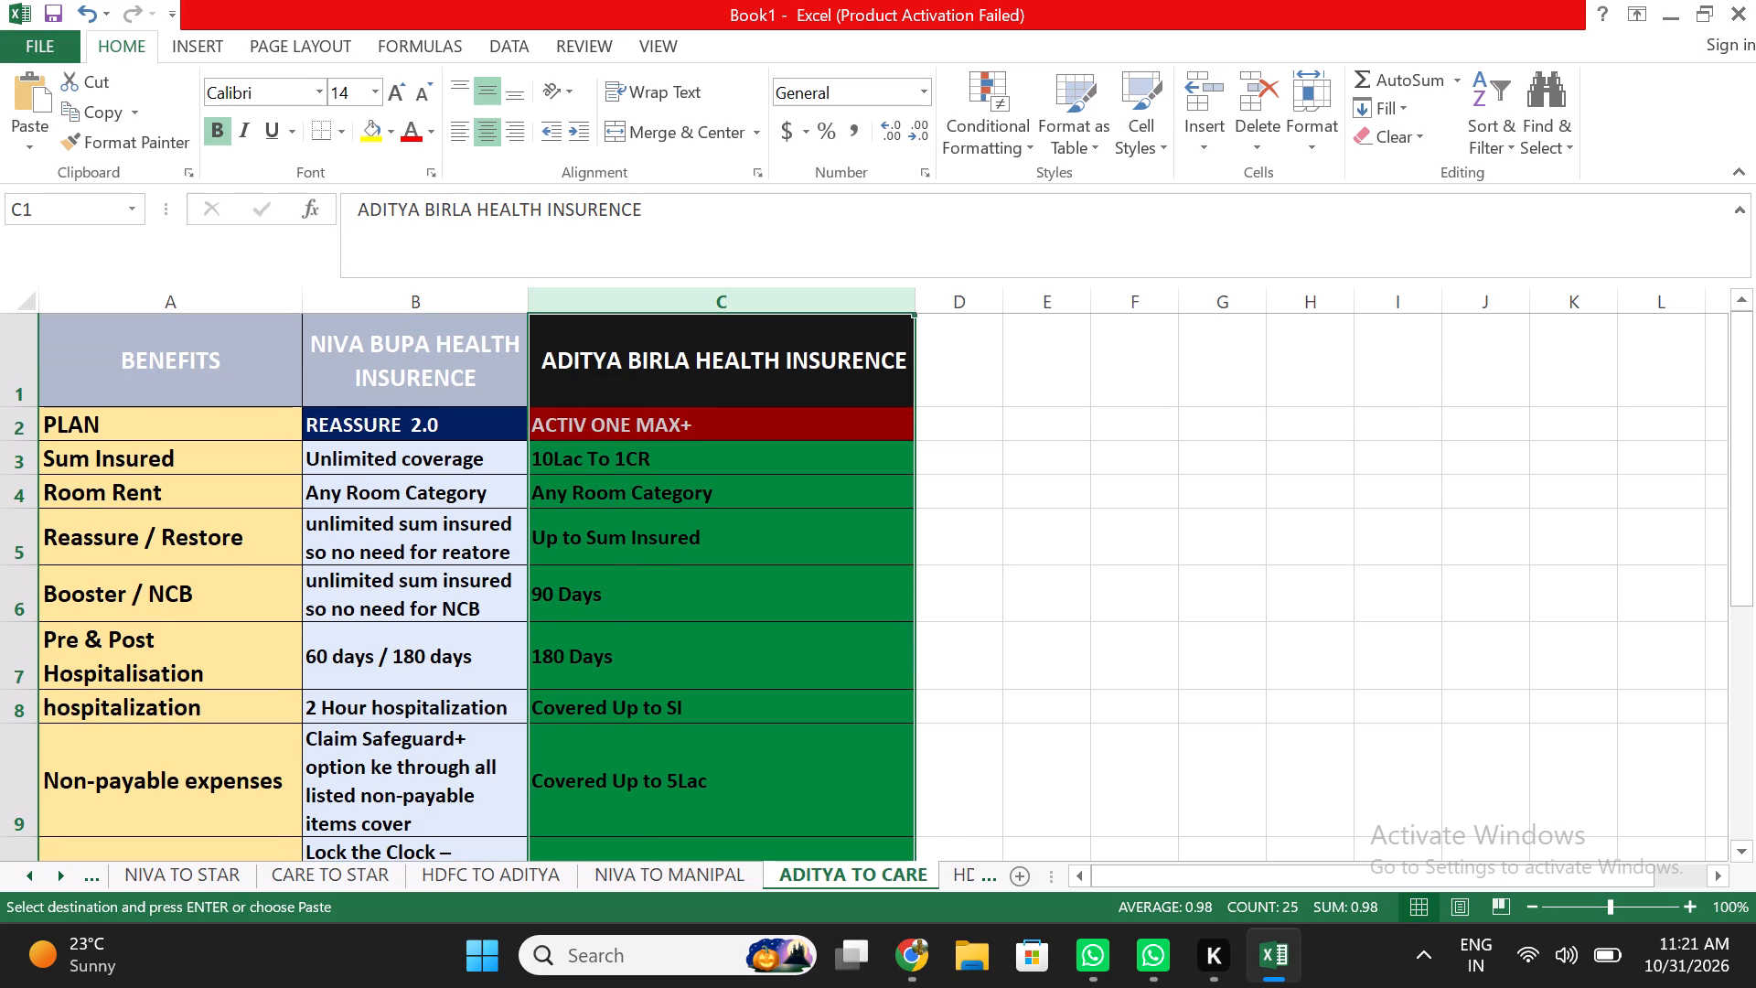
# Widen column B to fit its Niva Bupa header on one line and column A to fit the Pre & Post Hospitalisation label.
pyautogui.click(446, 390)
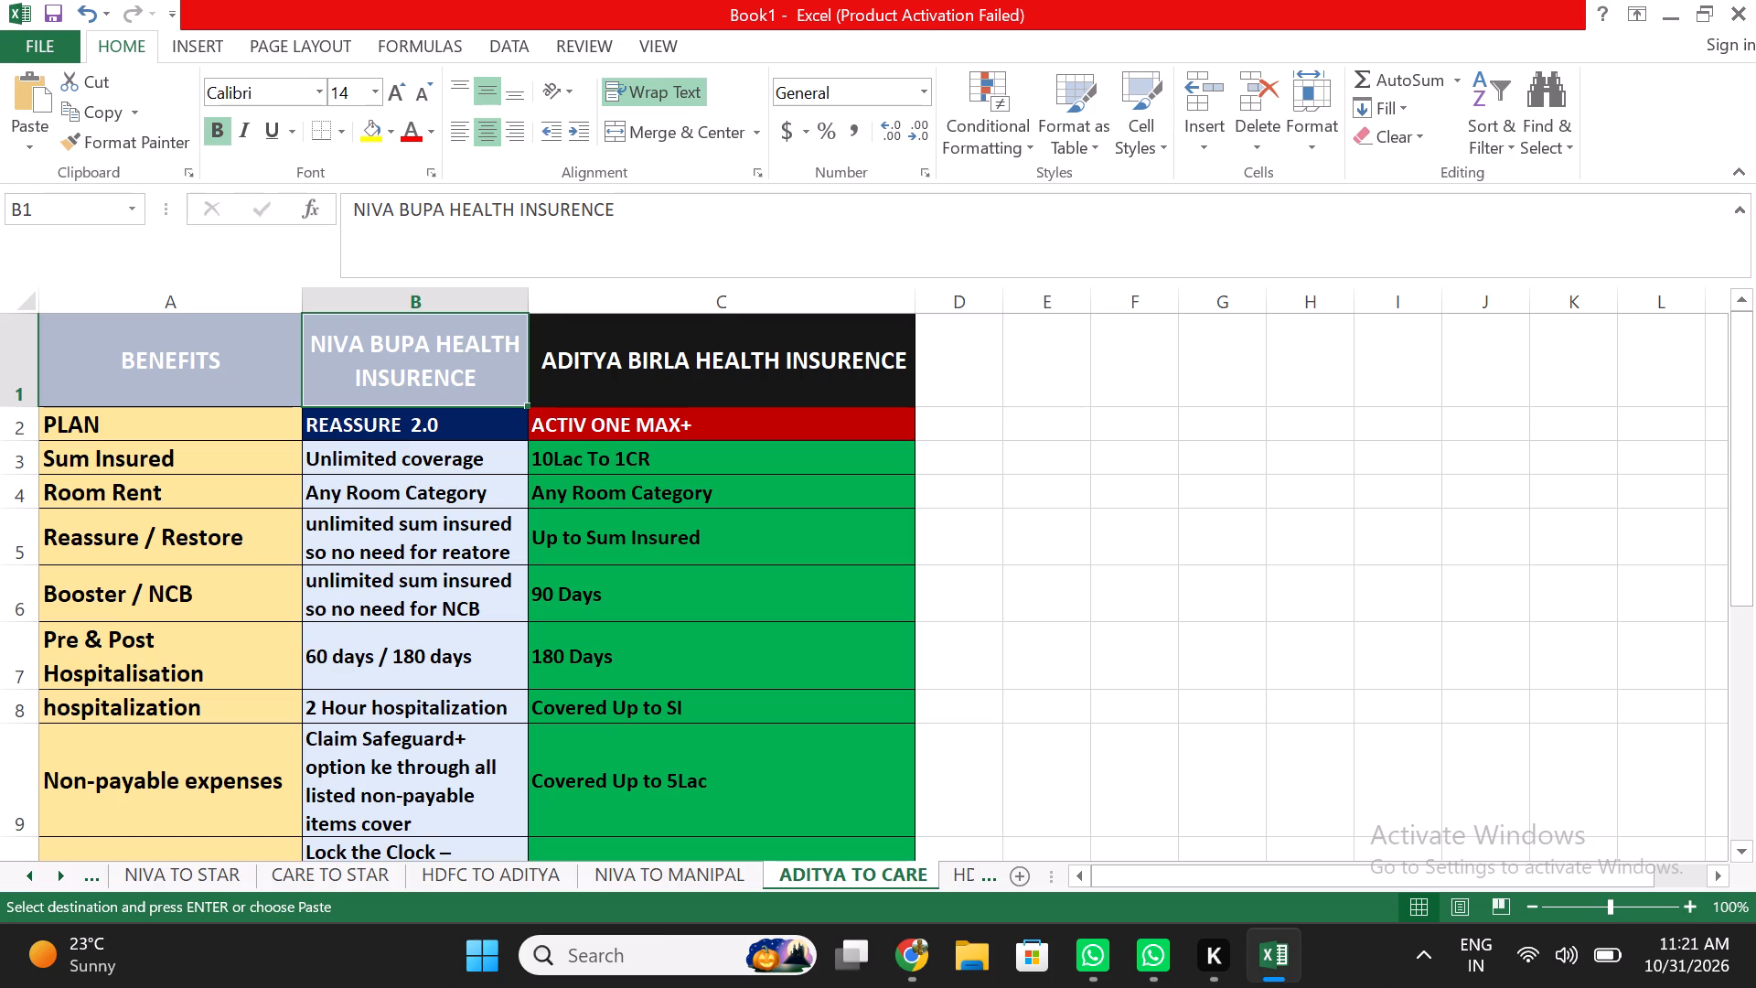
pyautogui.moveTo(526, 295); pyautogui.dragTo(619, 313)
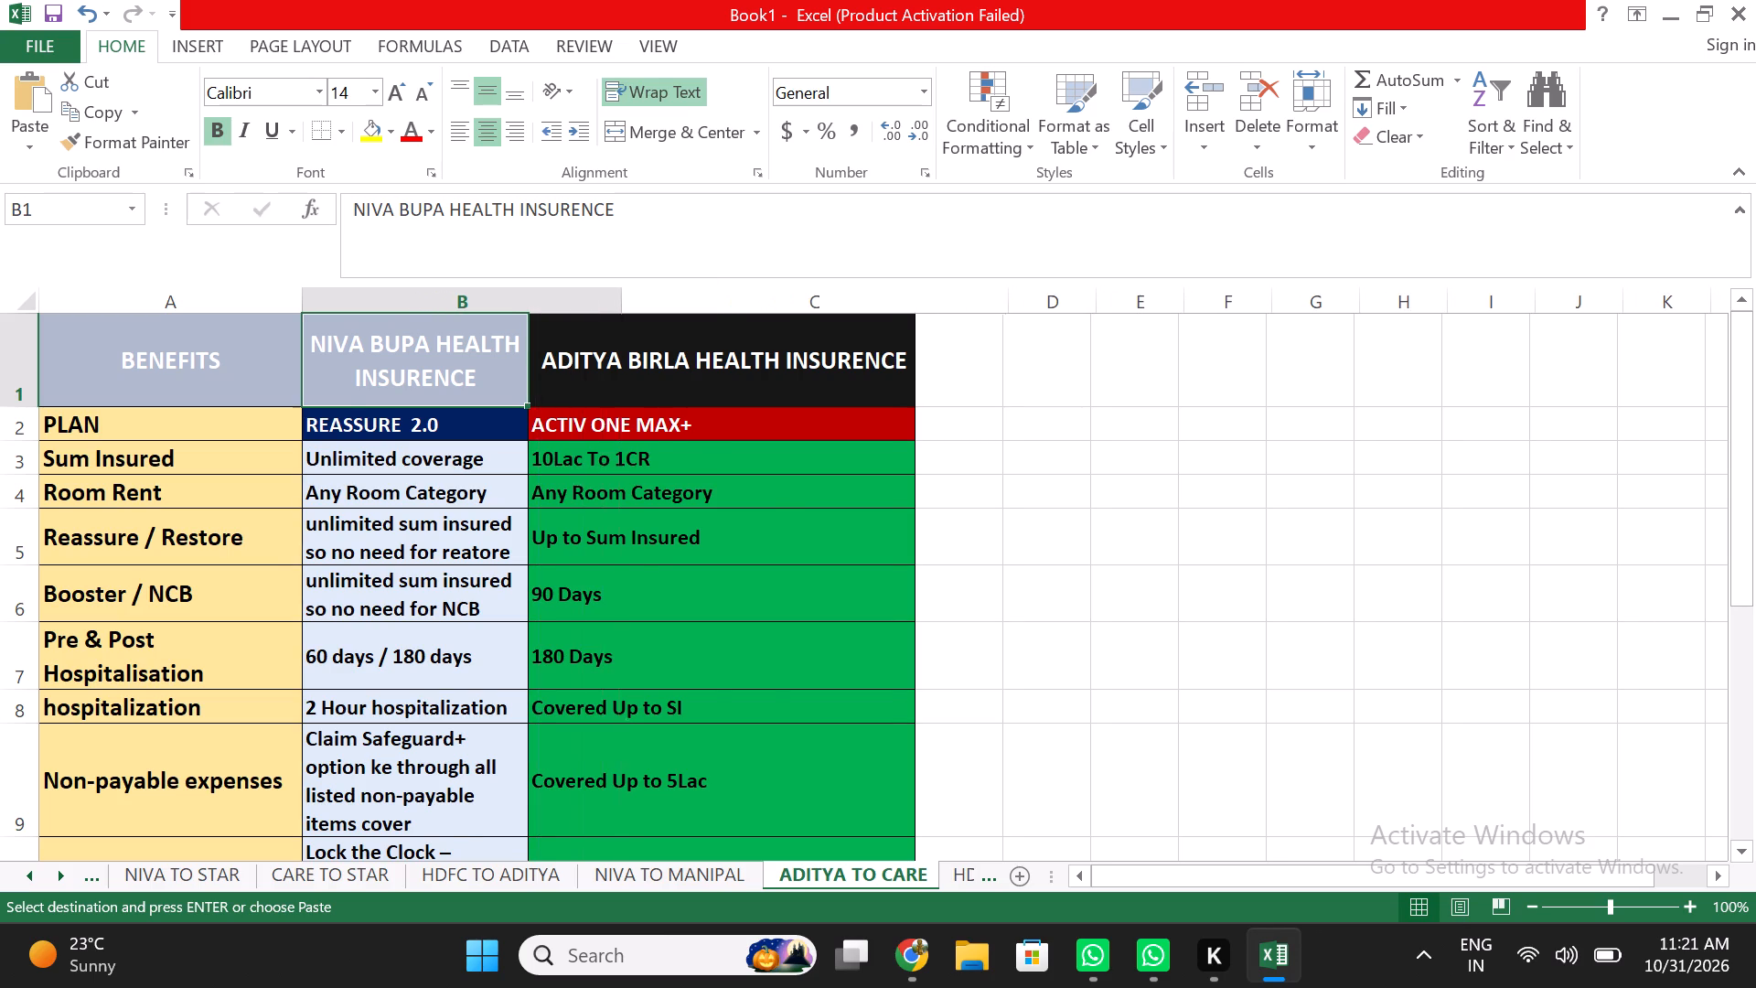
pyautogui.moveTo(619, 313); pyautogui.dragTo(667, 321)
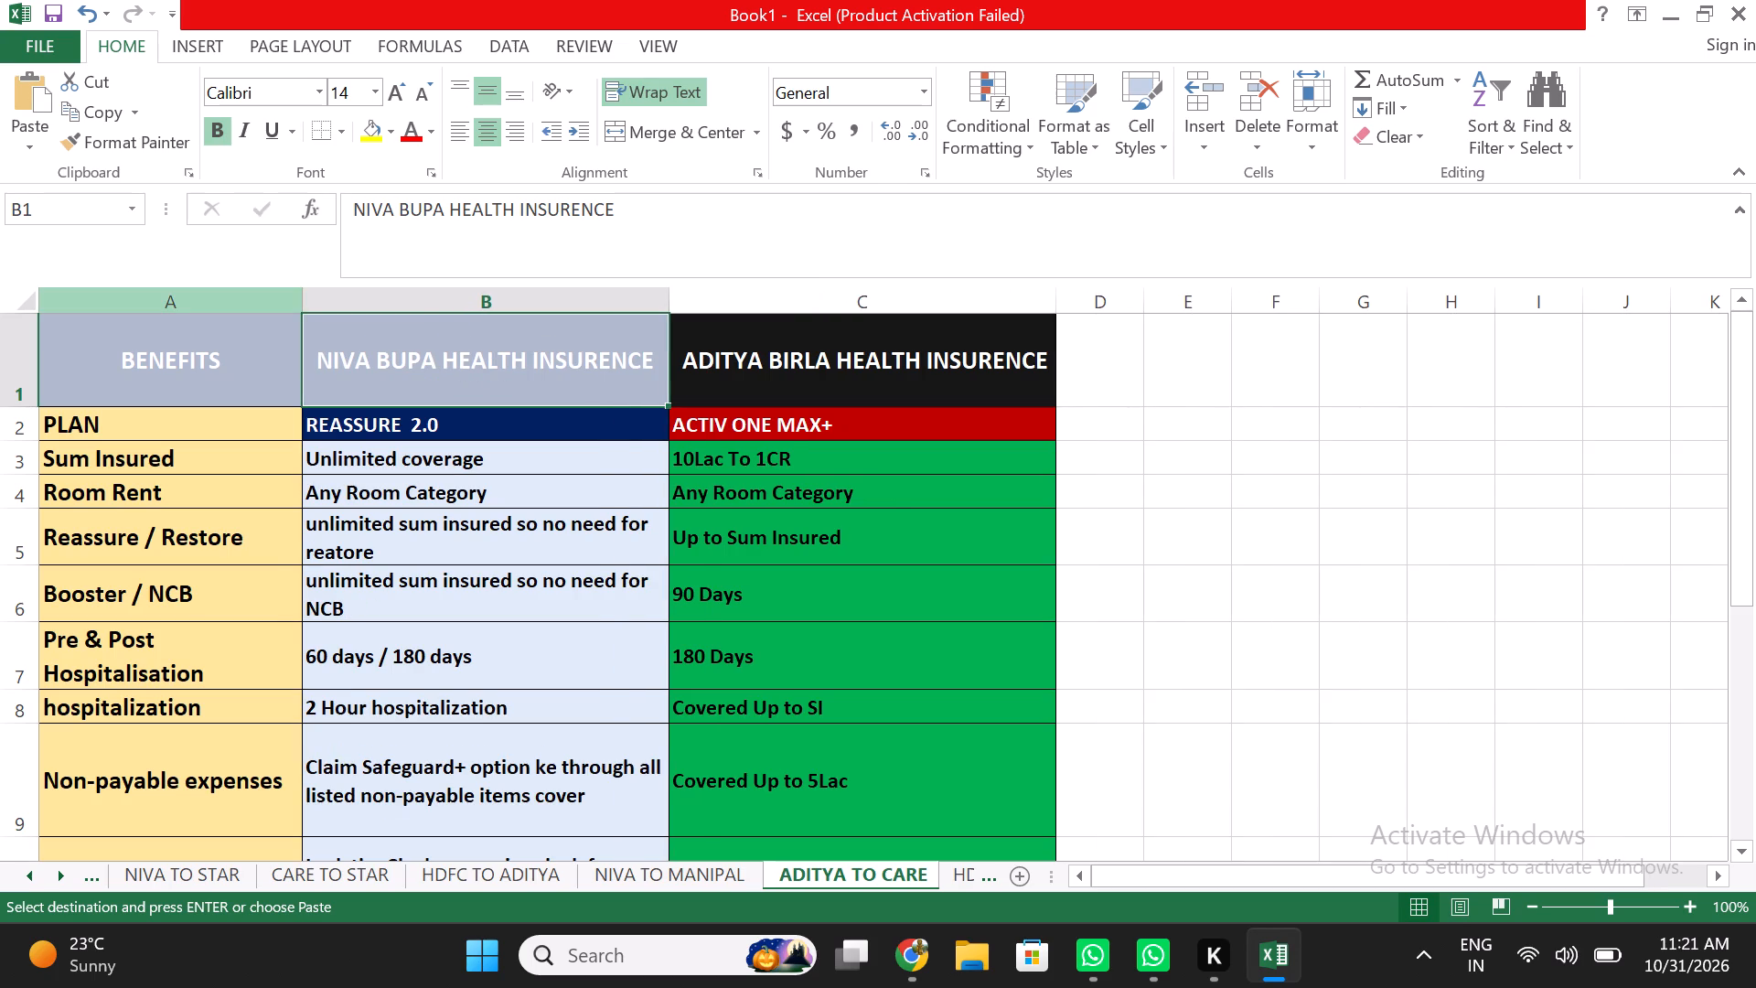
pyautogui.moveTo(300, 325); pyautogui.dragTo(358, 334)
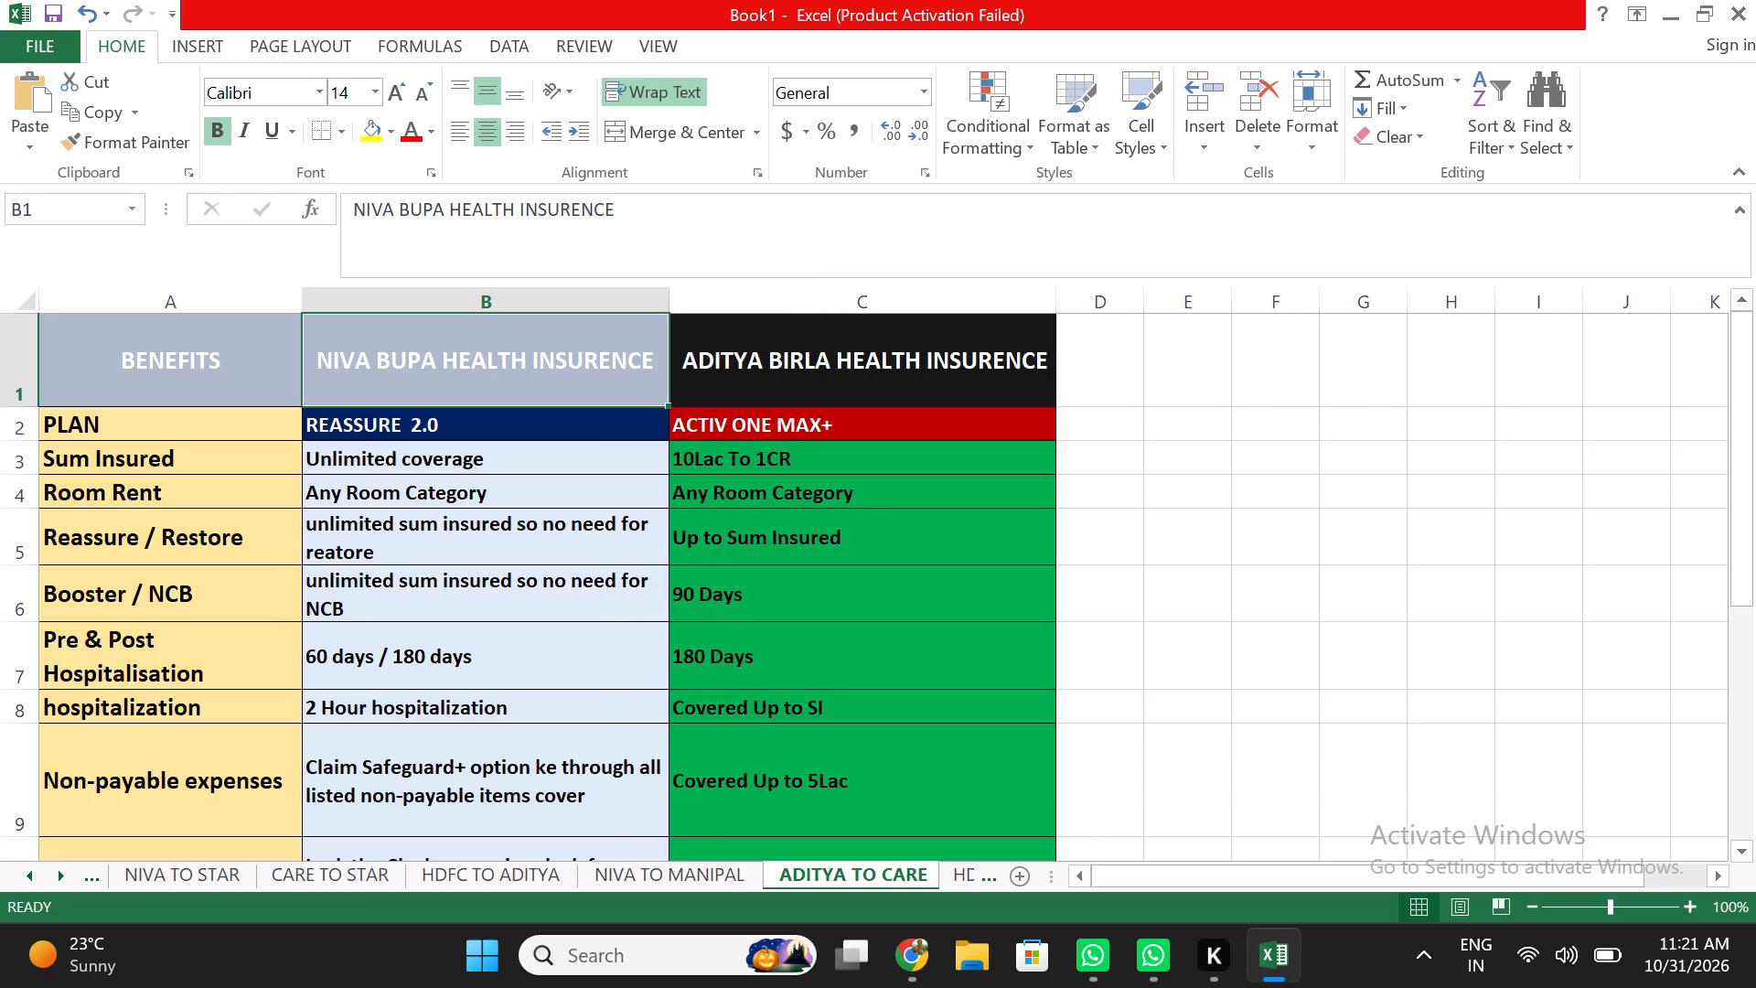
pyautogui.moveTo(301, 306); pyautogui.dragTo(349, 314)
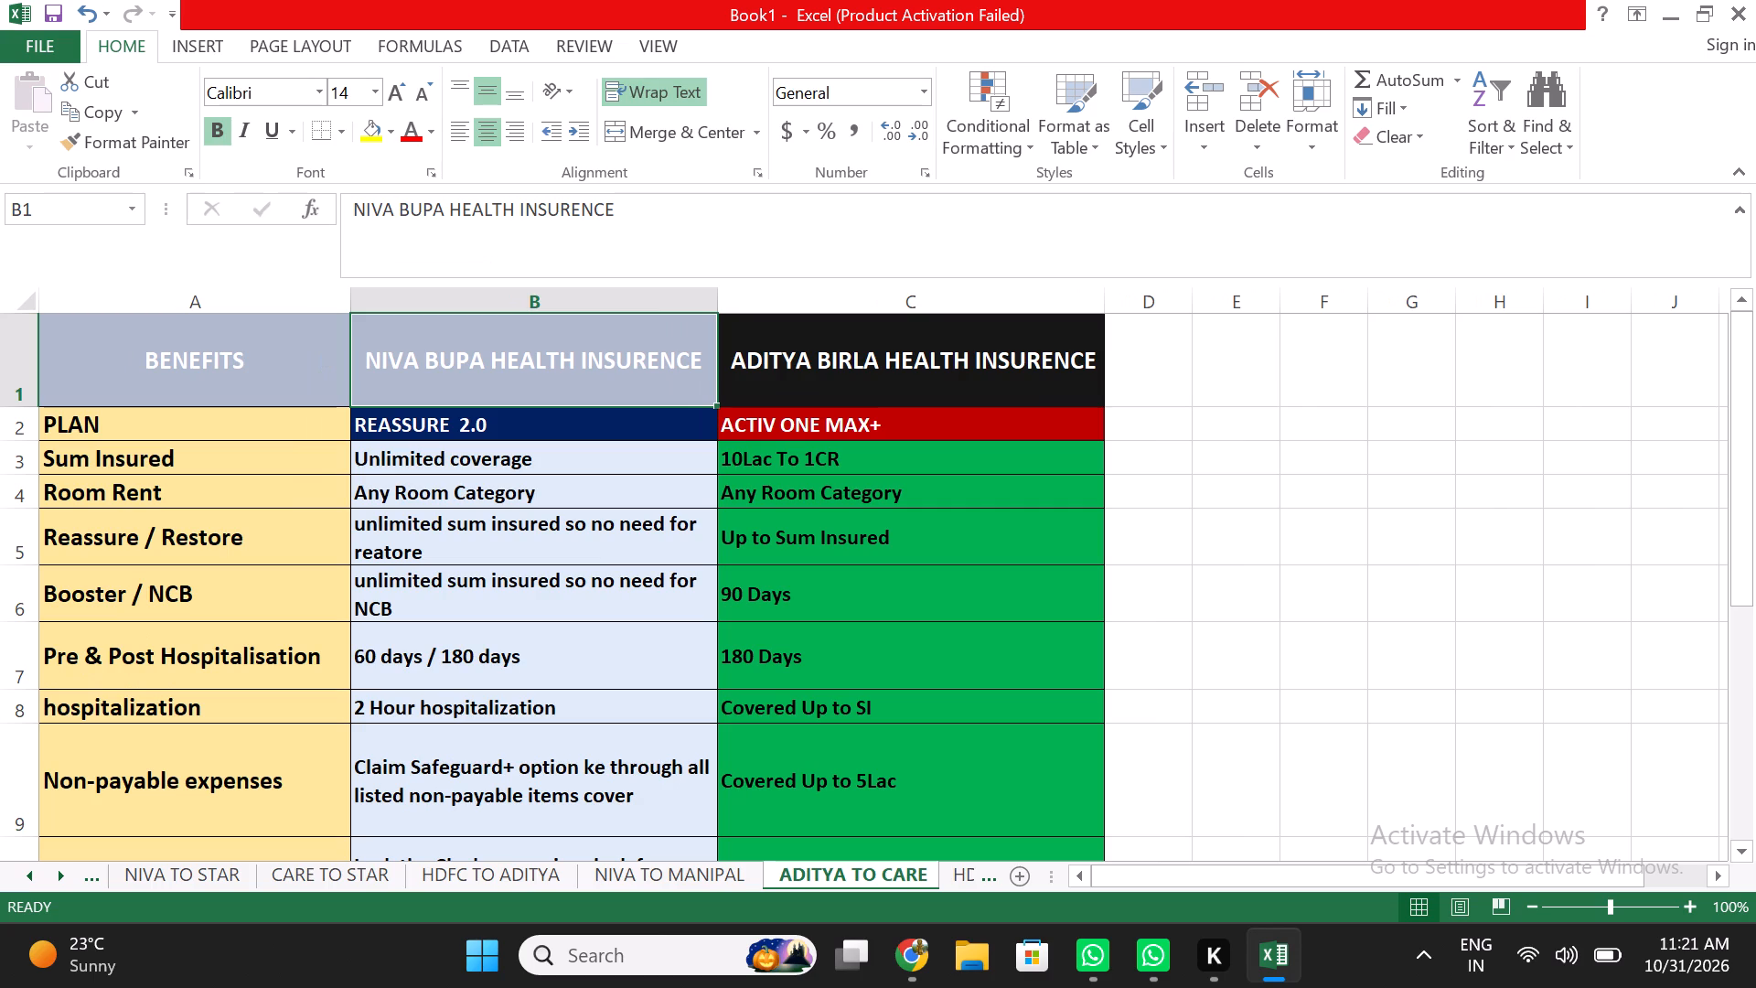
# Reduce the height of header row 1 slightly.
pyautogui.moveTo(29, 407); pyautogui.dragTo(37, 391)
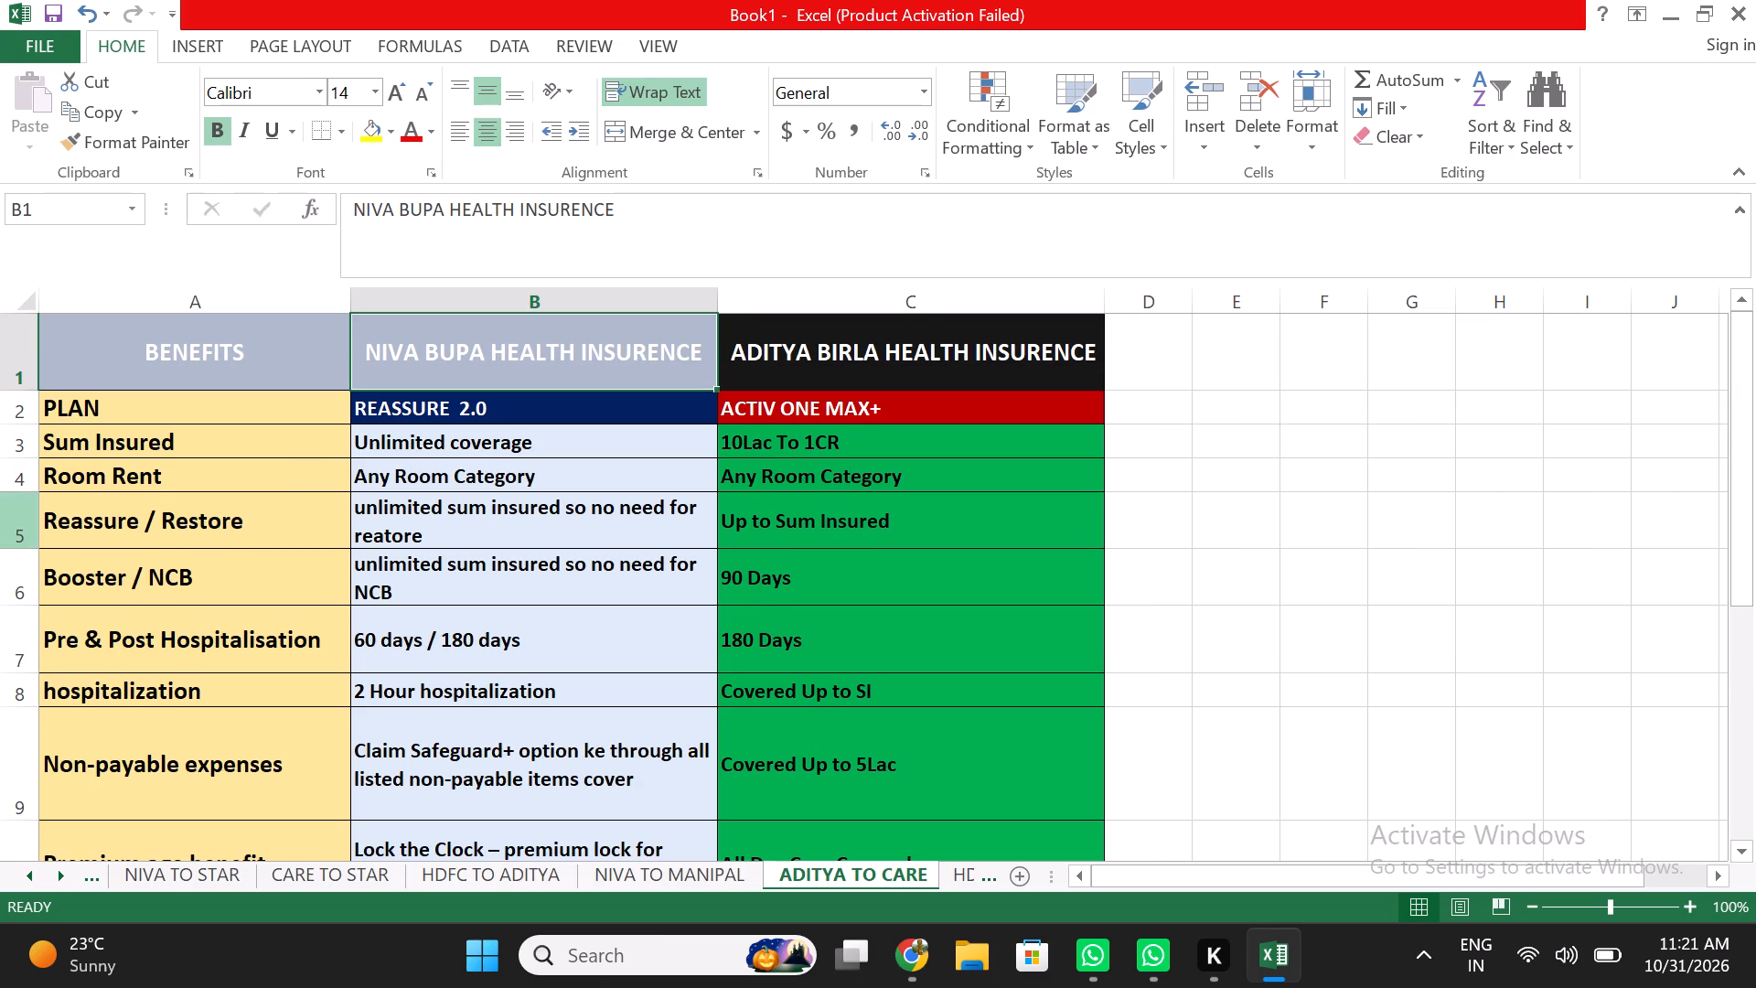
# Increase the heights of rows 2 to 4, covering PLAN, Sum Insured and Room Rent.
pyautogui.moveTo(37, 424); pyautogui.dragTo(46, 446)
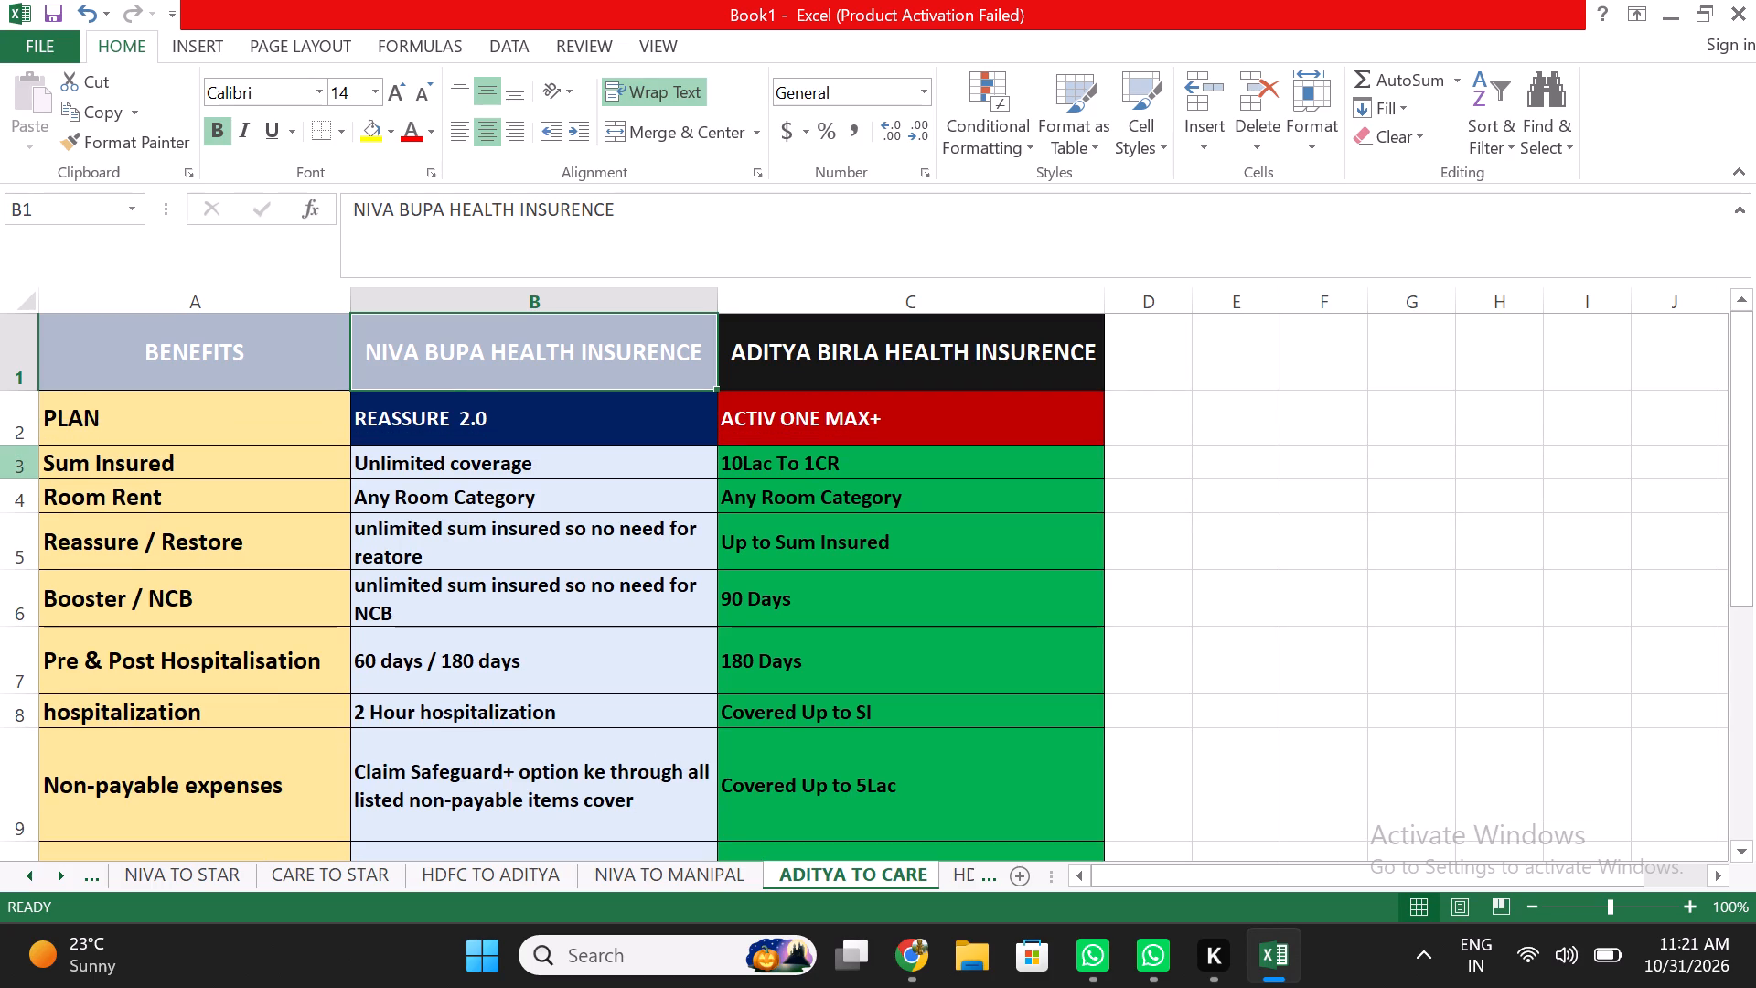
pyautogui.moveTo(31, 477); pyautogui.dragTo(34, 495)
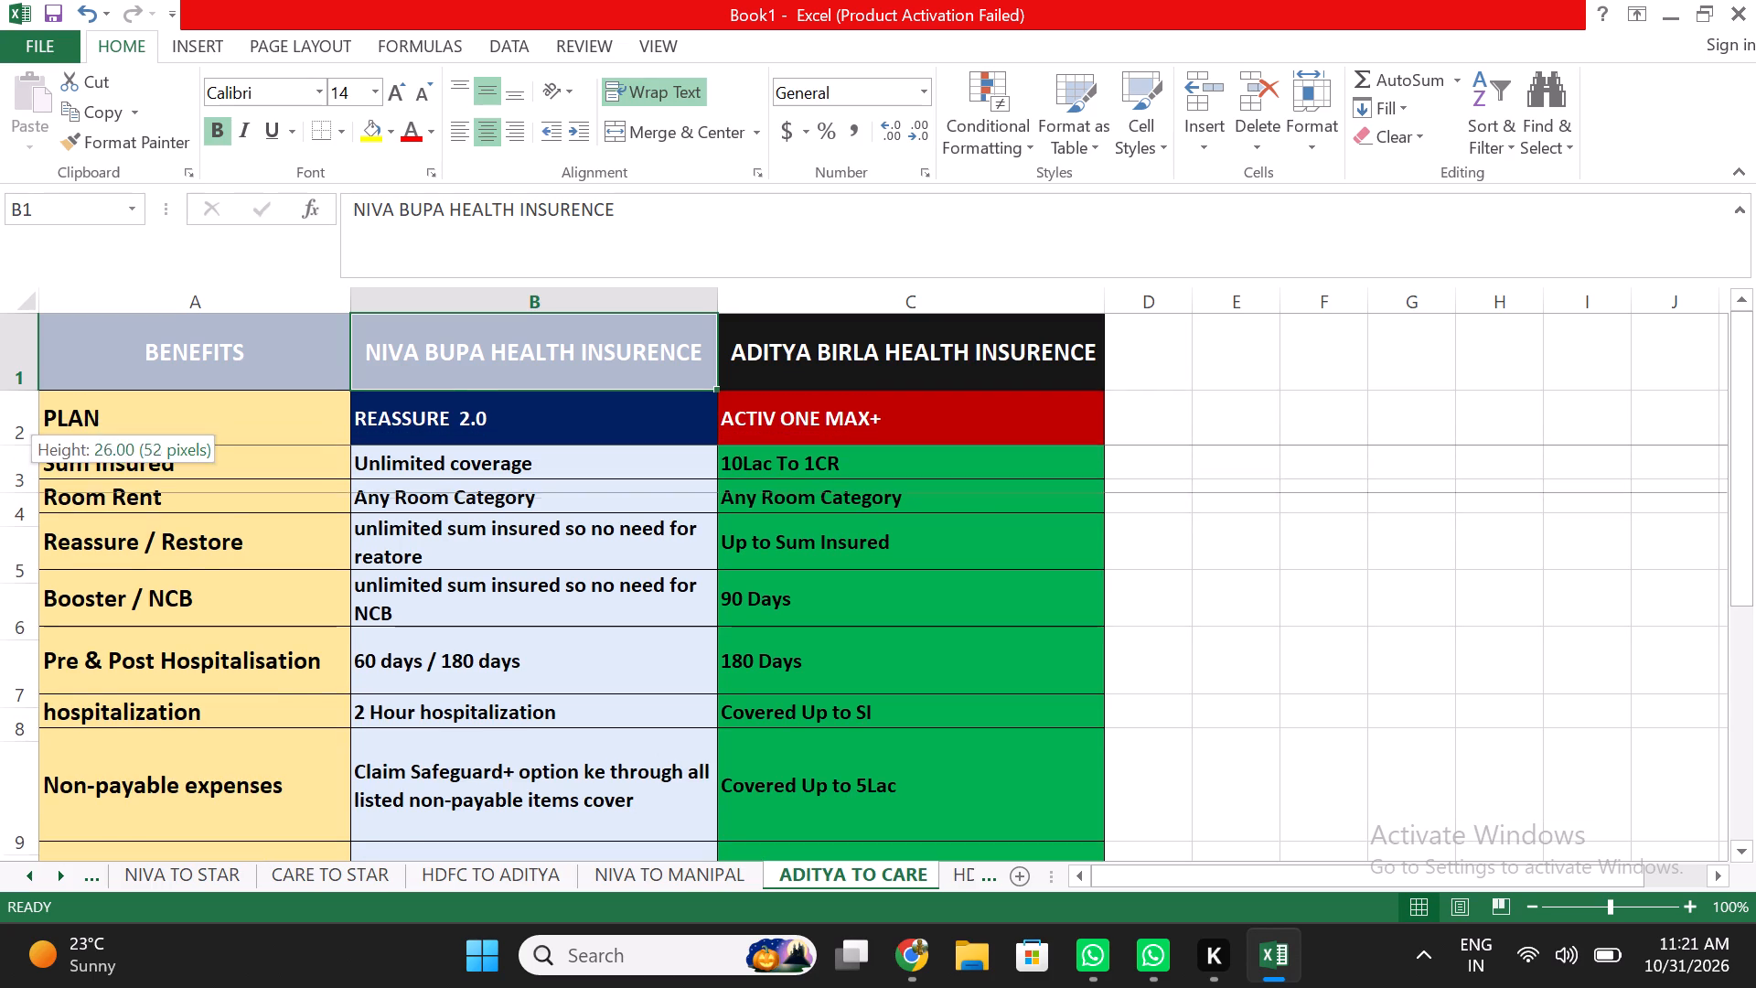
pyautogui.moveTo(34, 495); pyautogui.dragTo(37, 503)
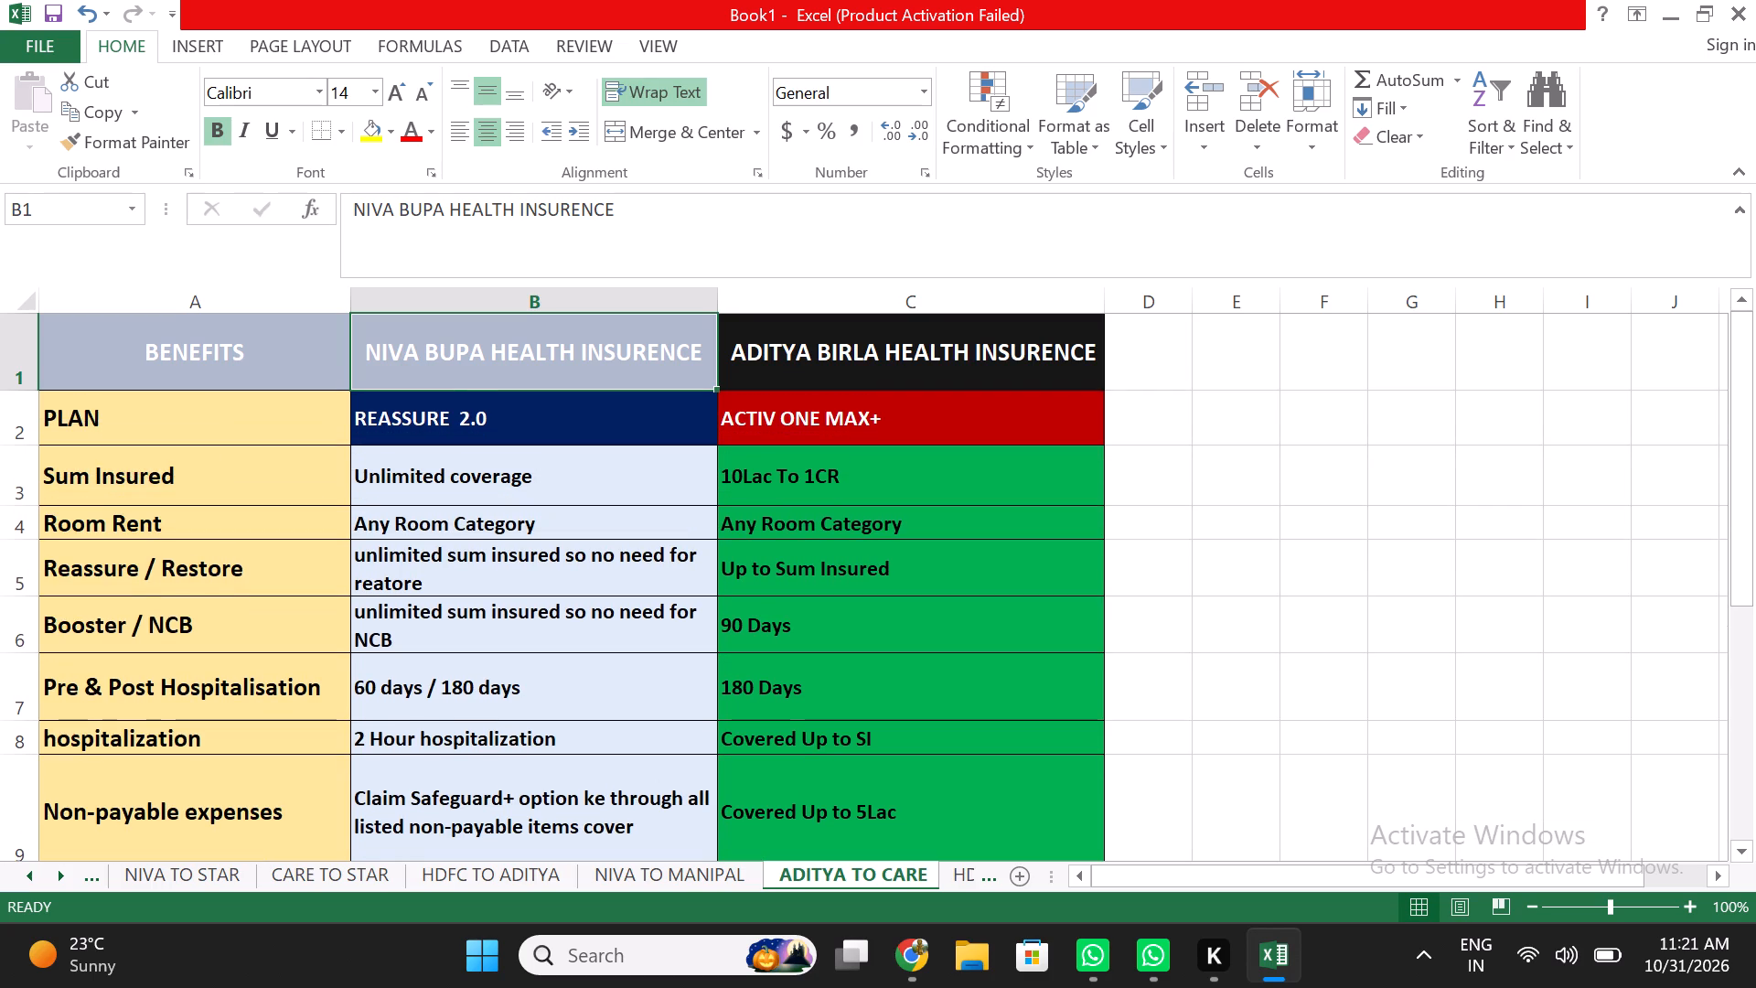
pyautogui.moveTo(27, 541); pyautogui.dragTo(33, 561)
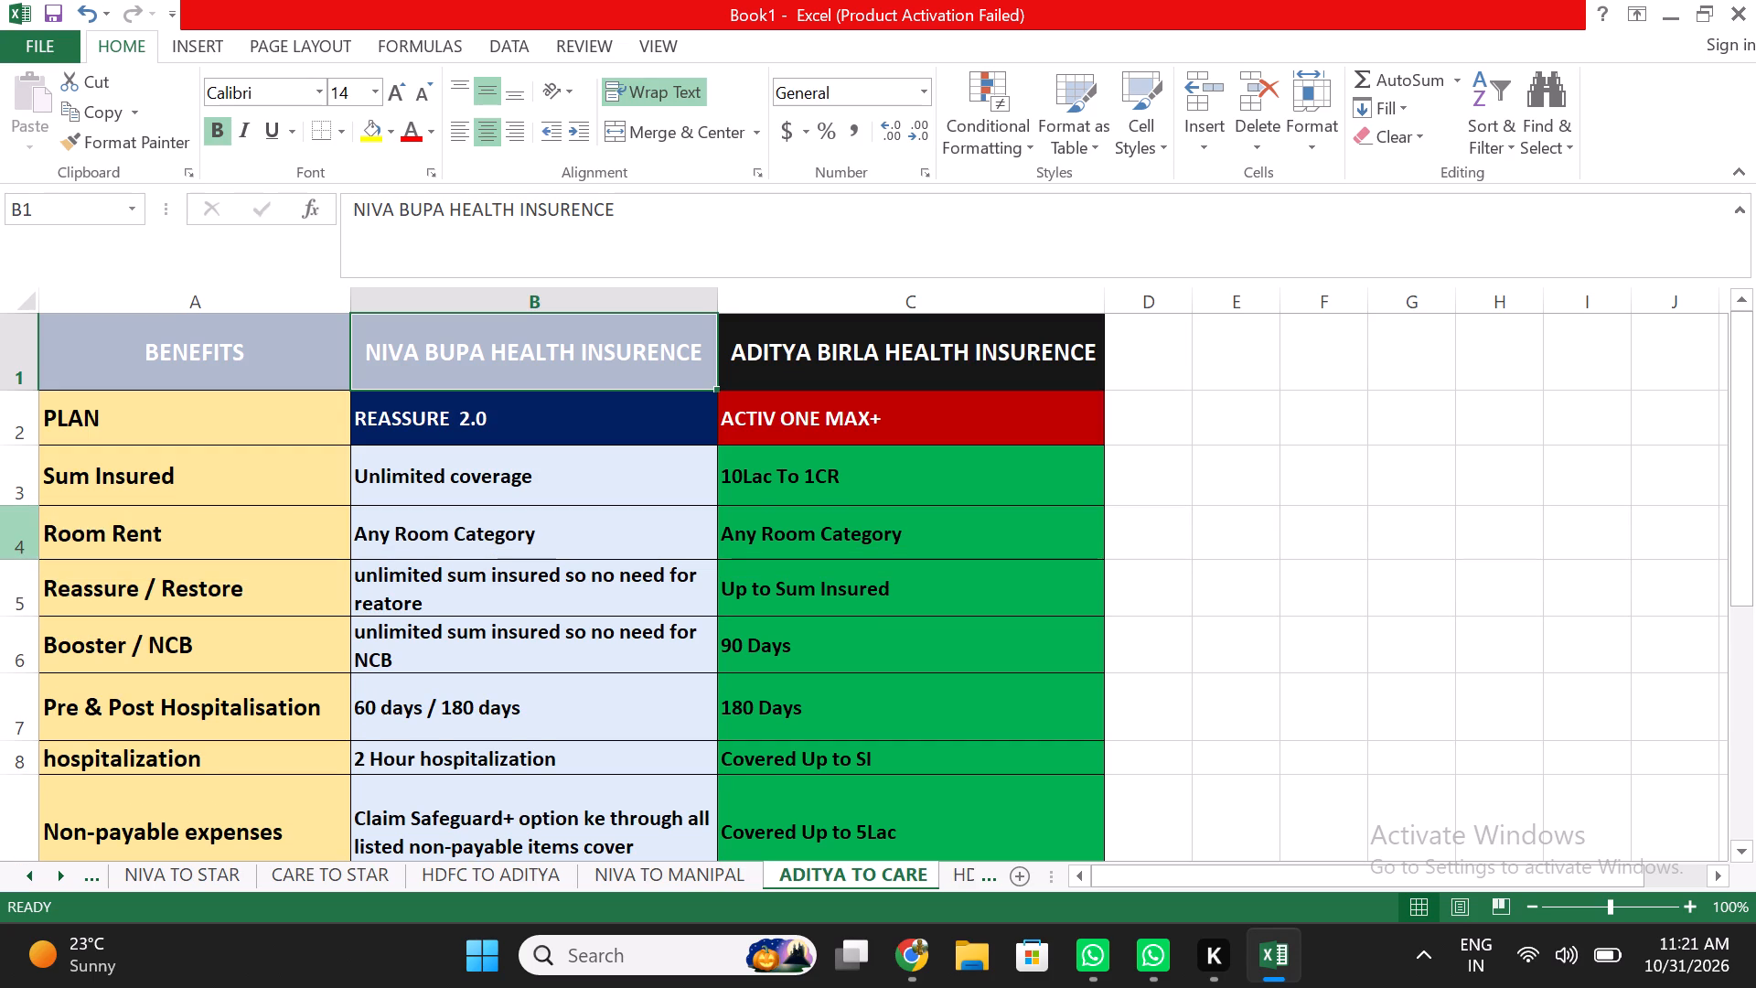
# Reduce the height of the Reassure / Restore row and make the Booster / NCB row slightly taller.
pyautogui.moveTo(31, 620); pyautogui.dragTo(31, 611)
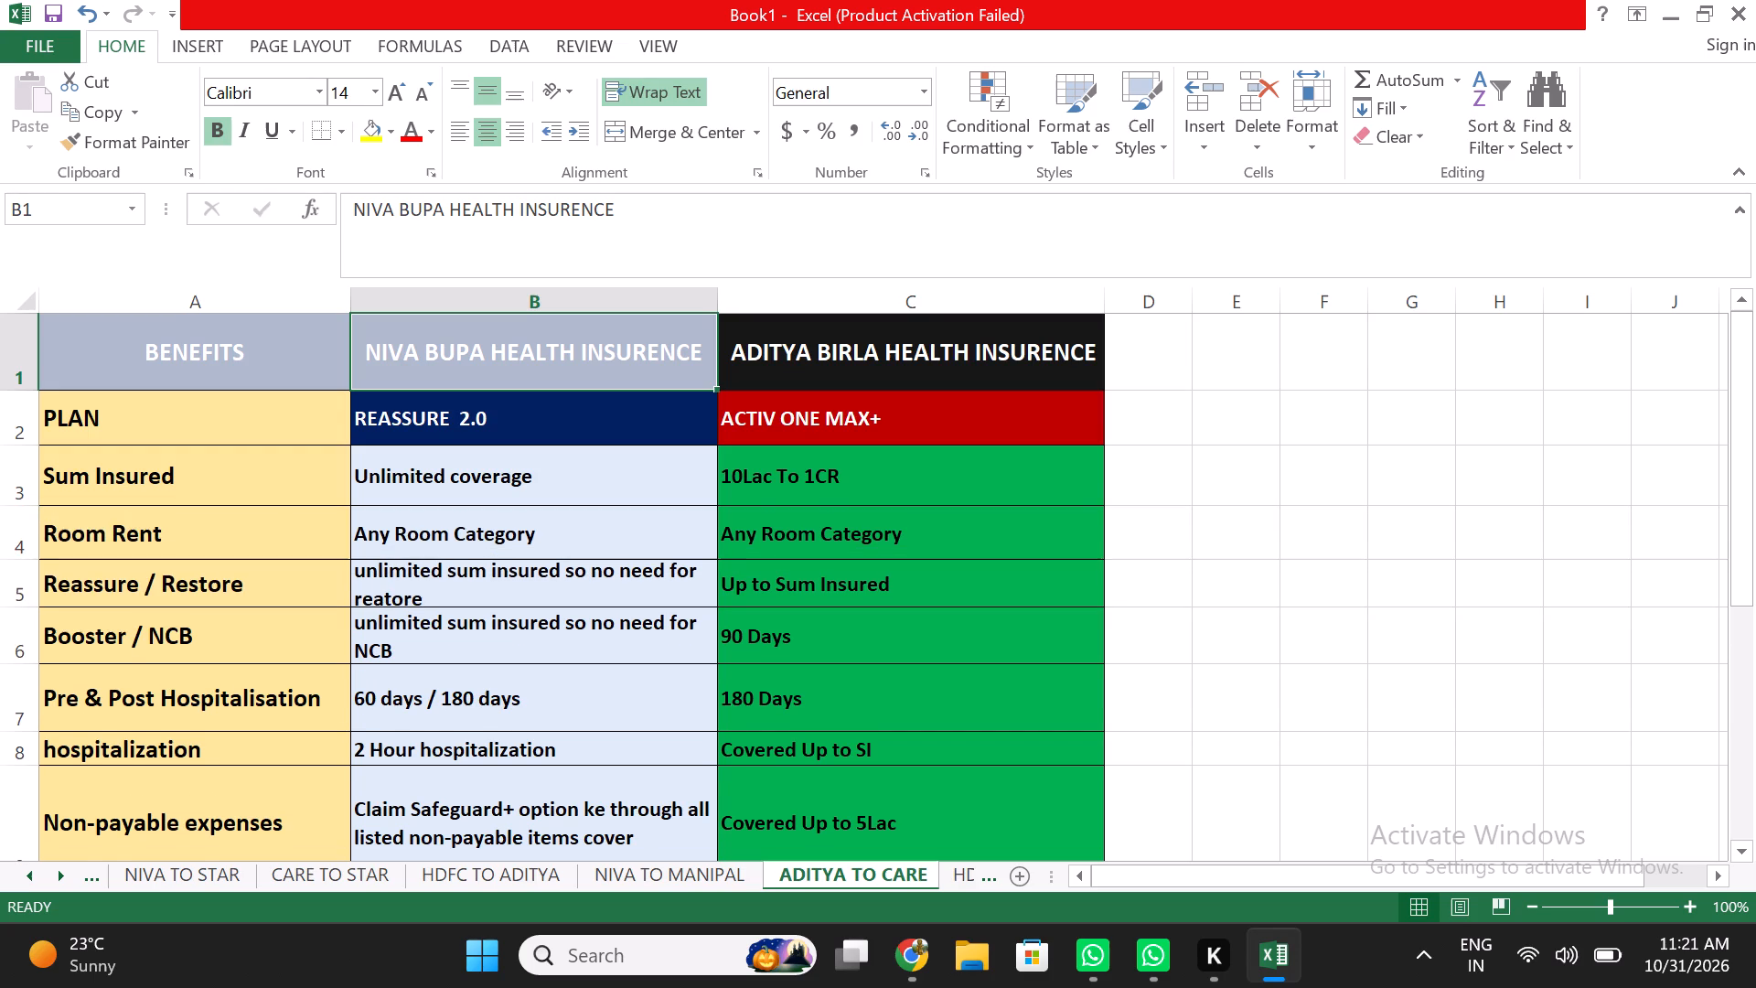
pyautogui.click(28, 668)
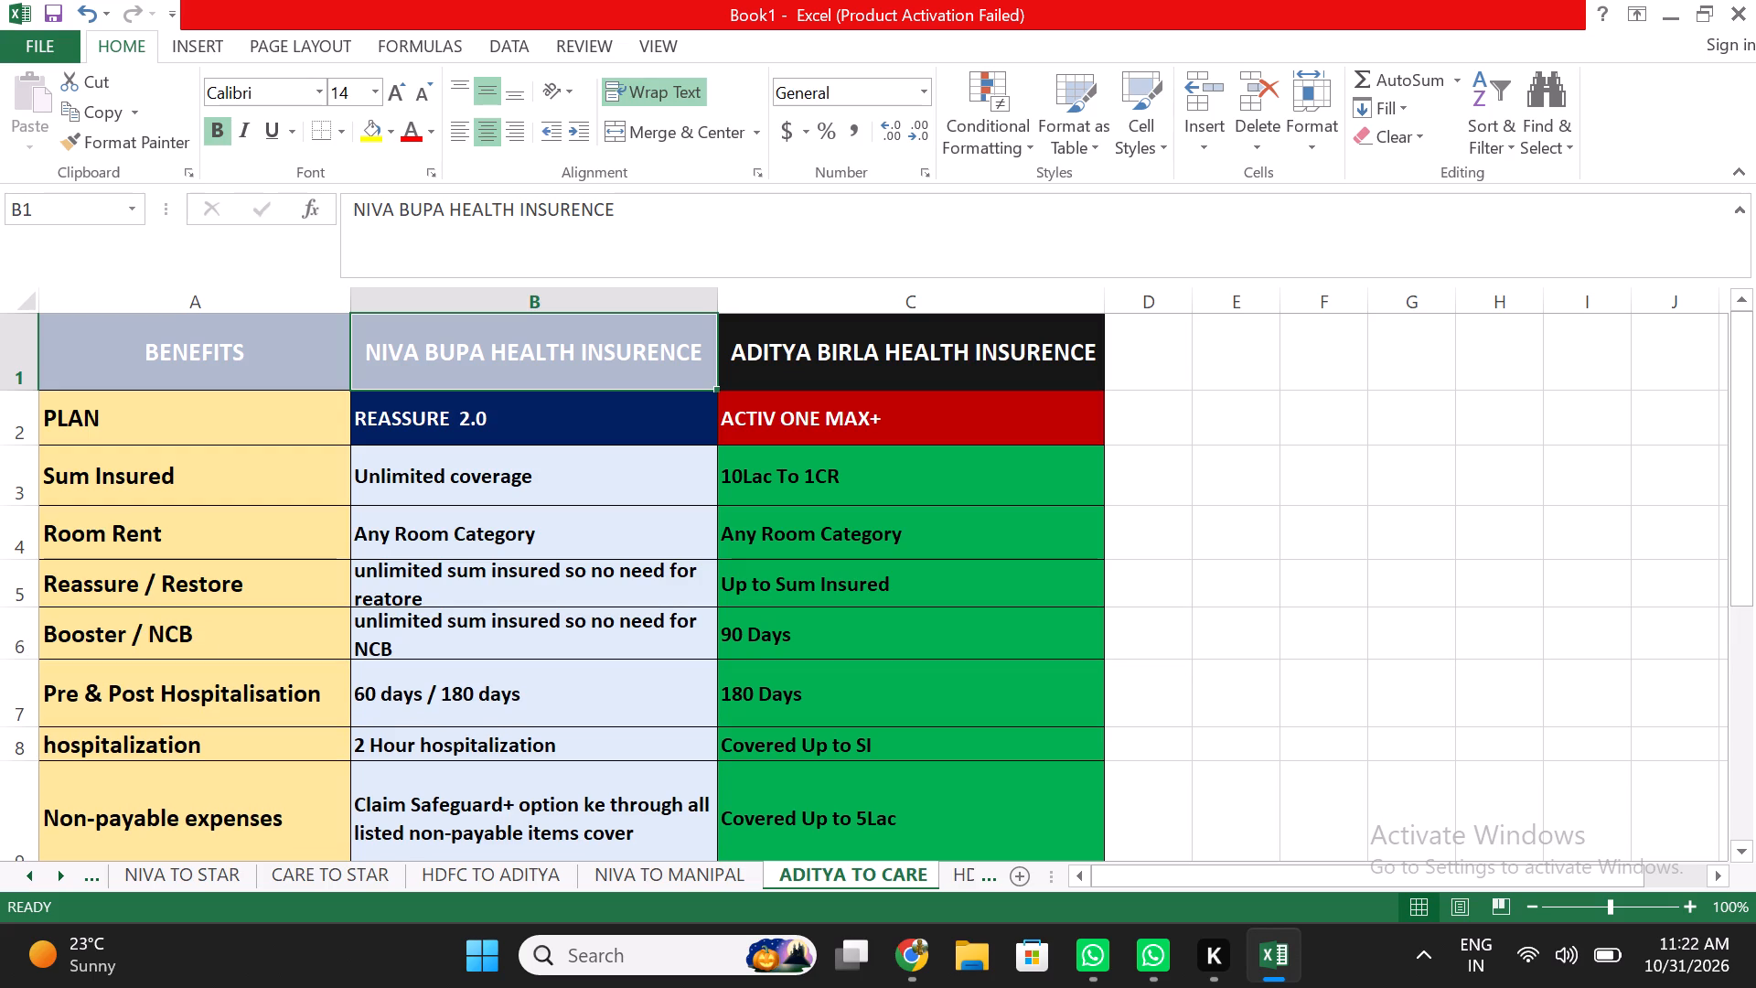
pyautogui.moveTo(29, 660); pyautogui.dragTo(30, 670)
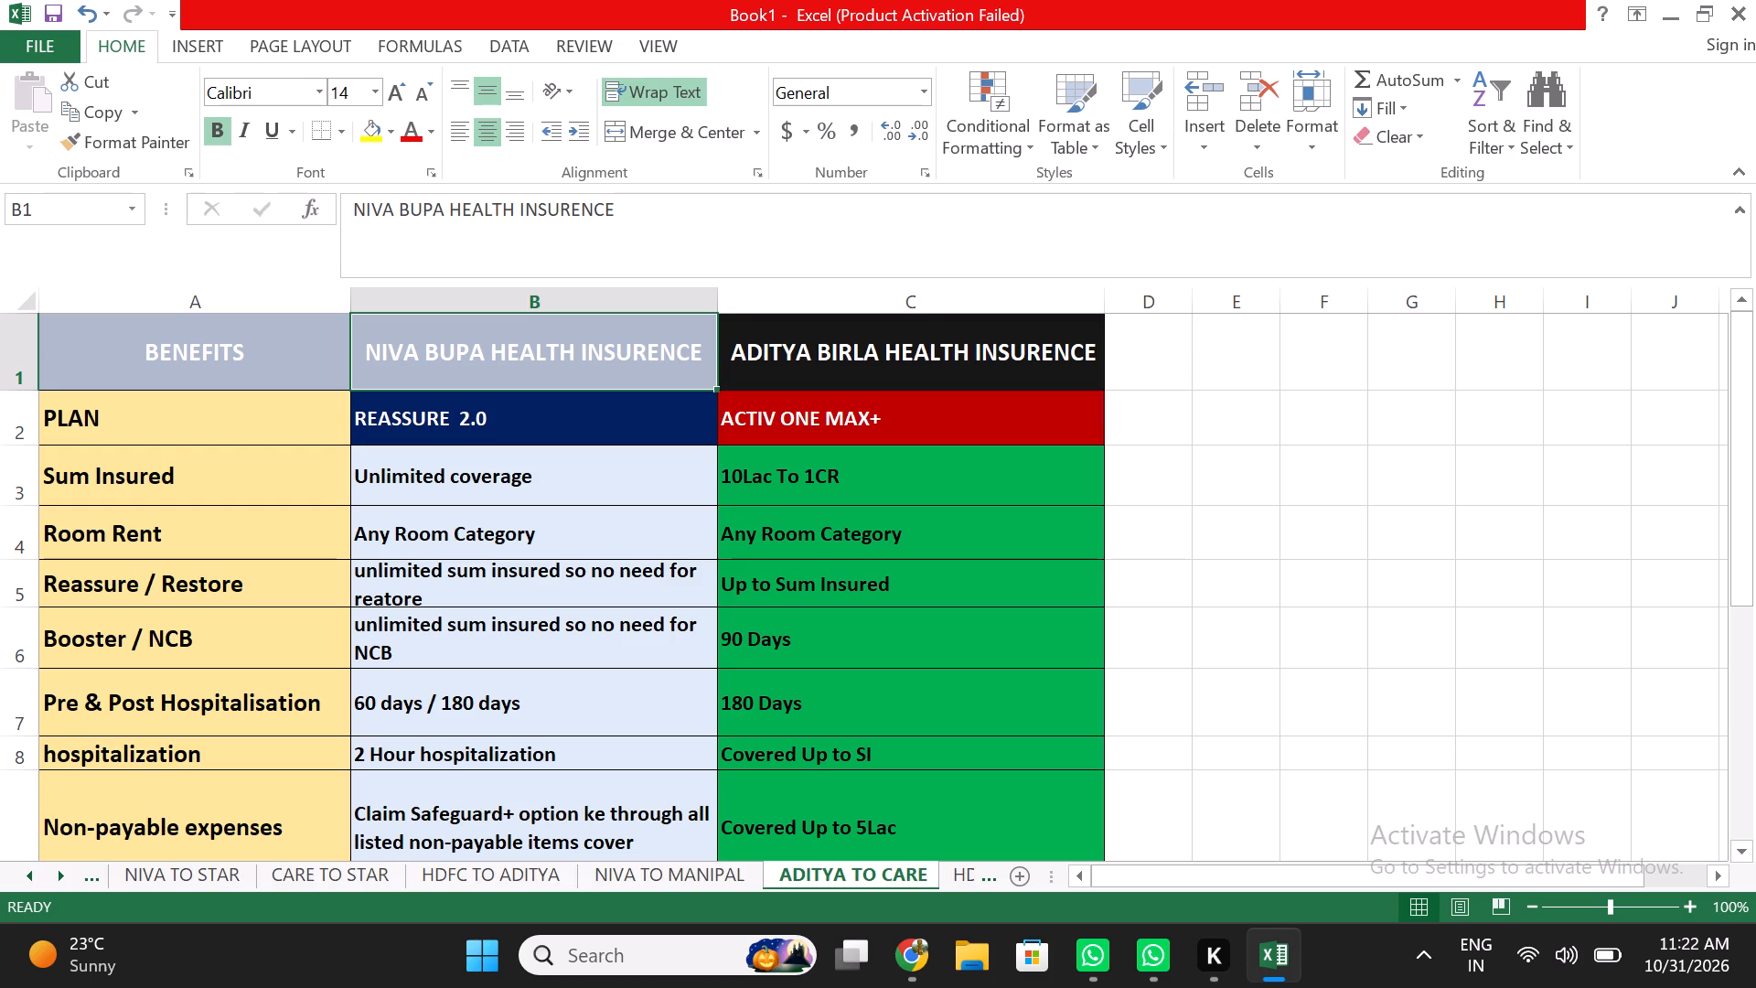
# Increase the heights of row 7, Pre & Post Hospitalisation, and row 8, hospitalization.
pyautogui.moveTo(26, 730); pyautogui.dragTo(30, 742)
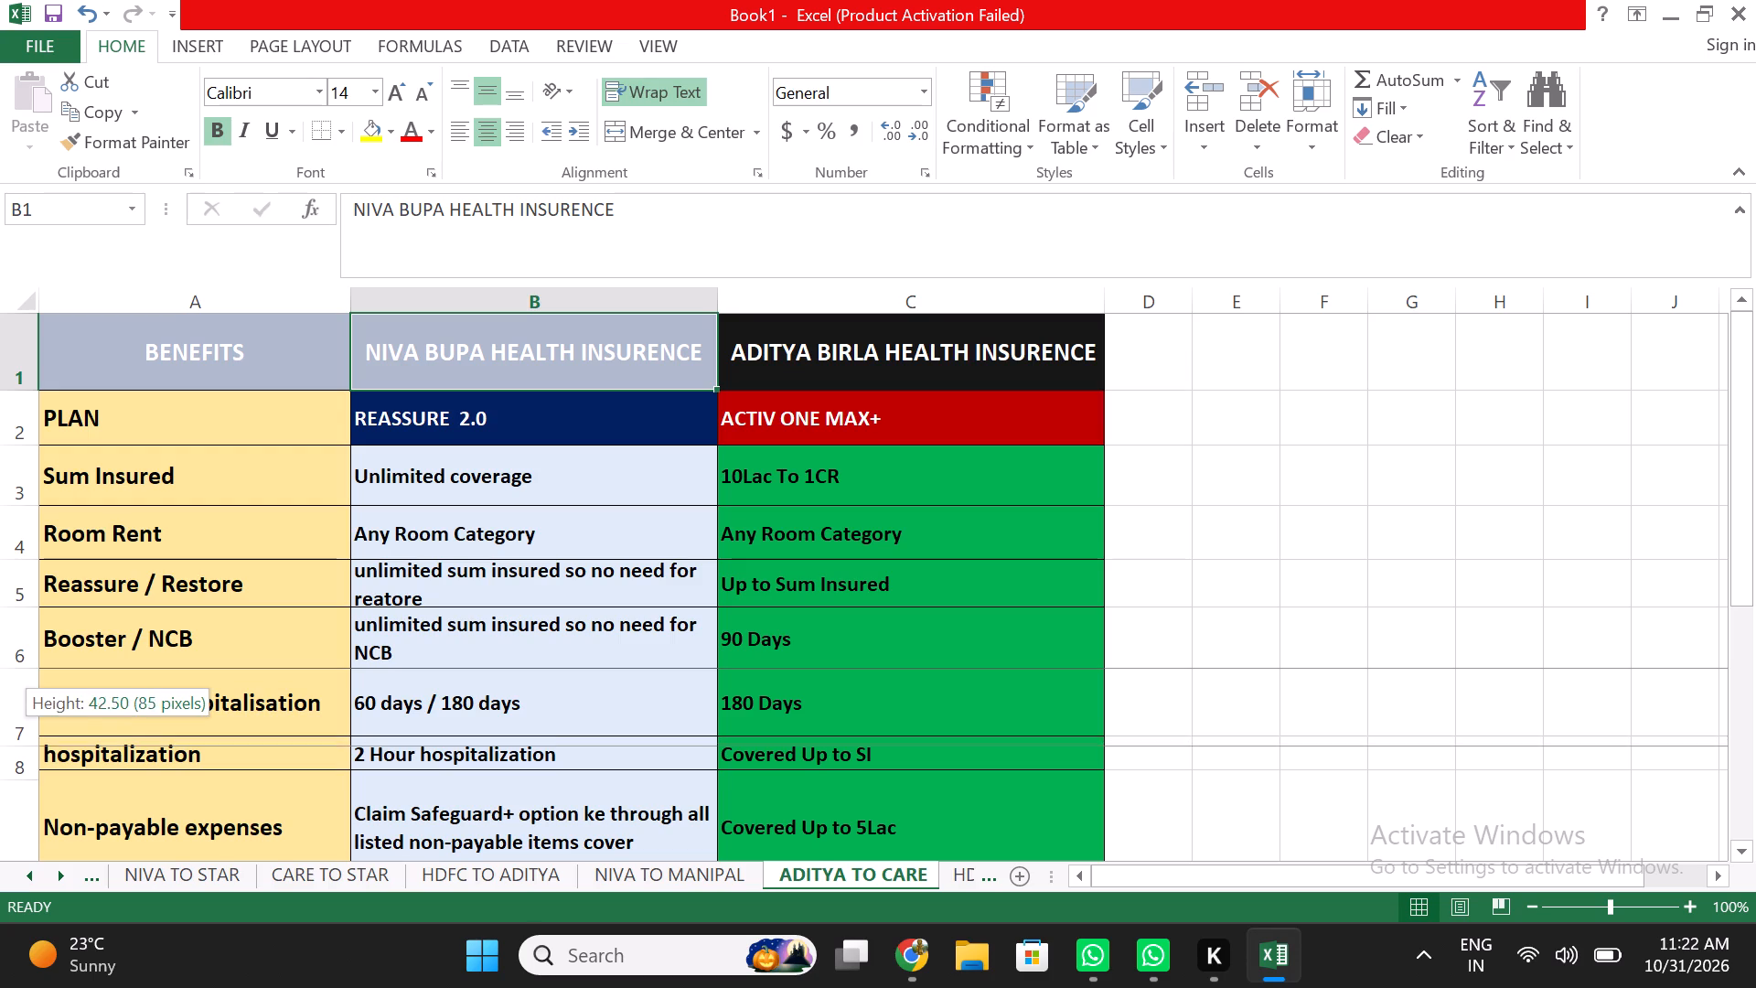
pyautogui.moveTo(30, 742); pyautogui.dragTo(32, 745)
pyautogui.moveTo(30, 787); pyautogui.dragTo(37, 802)
# Reduce the heights of the Non-payable expenses and Premium age benefit rows to fit their two lines of text.
pyautogui.scroll(-2, 230, 720)
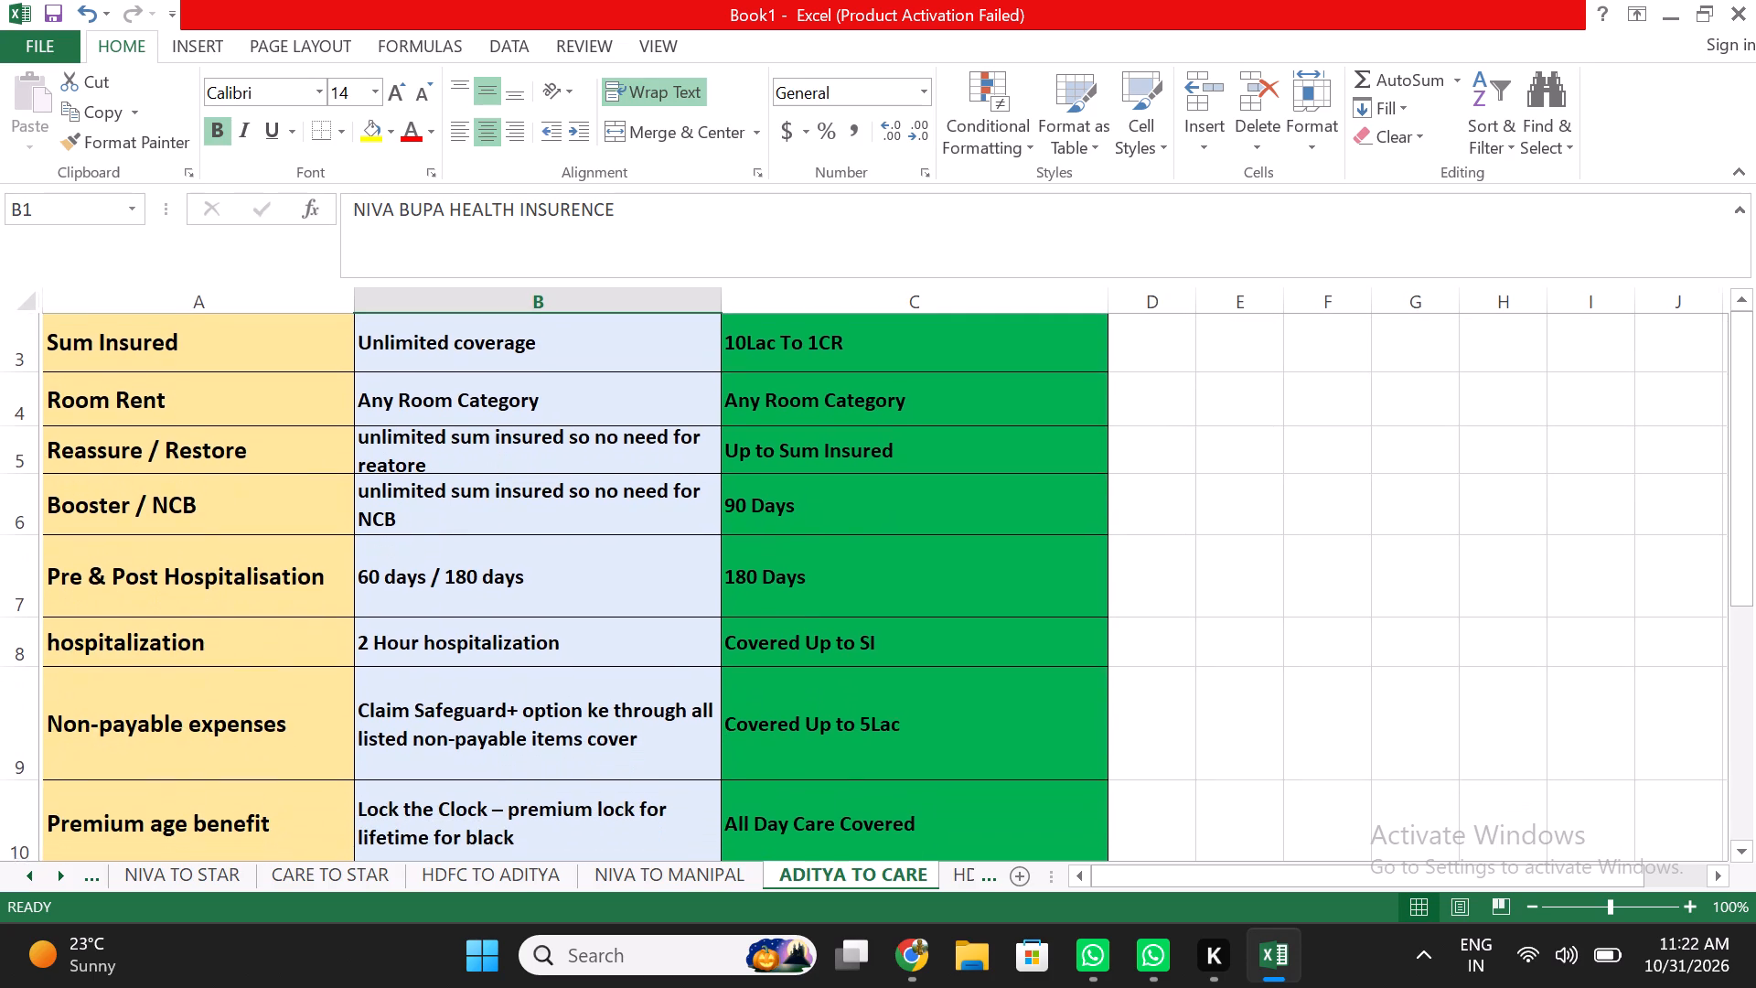
pyautogui.moveTo(26, 782); pyautogui.dragTo(21, 727)
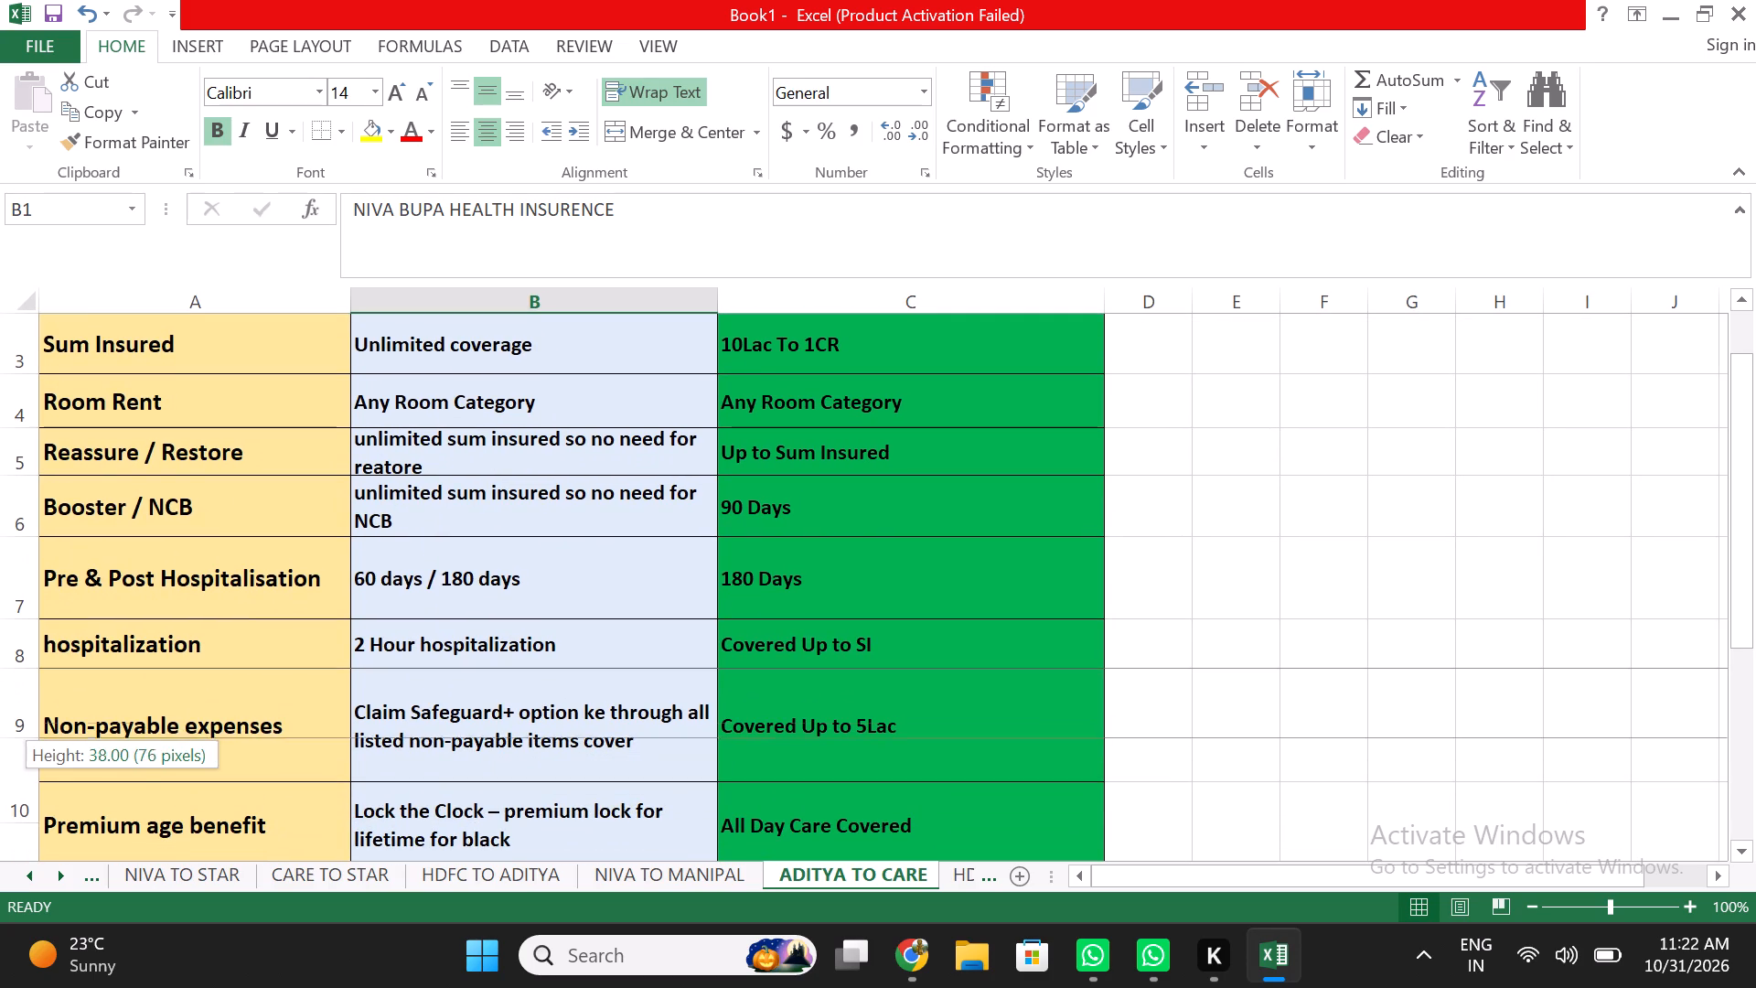
pyautogui.moveTo(21, 727); pyautogui.dragTo(21, 723)
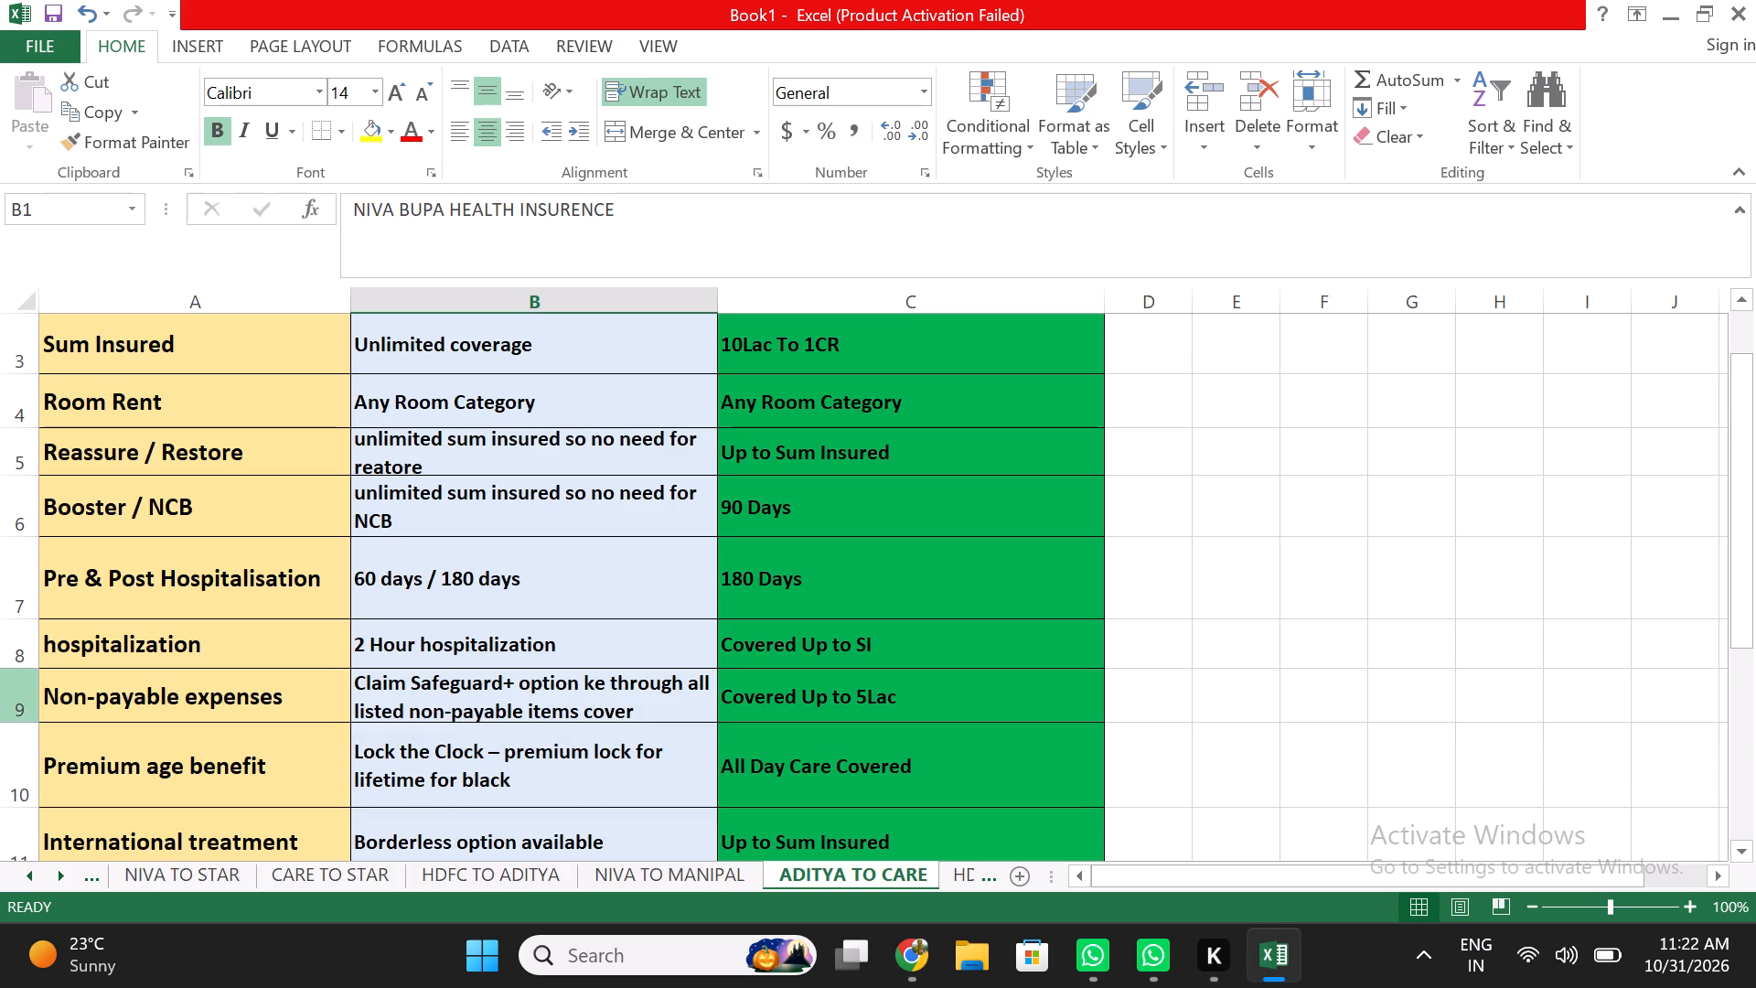
pyautogui.moveTo(33, 719); pyautogui.dragTo(39, 735)
pyautogui.scroll(-1, 119, 757)
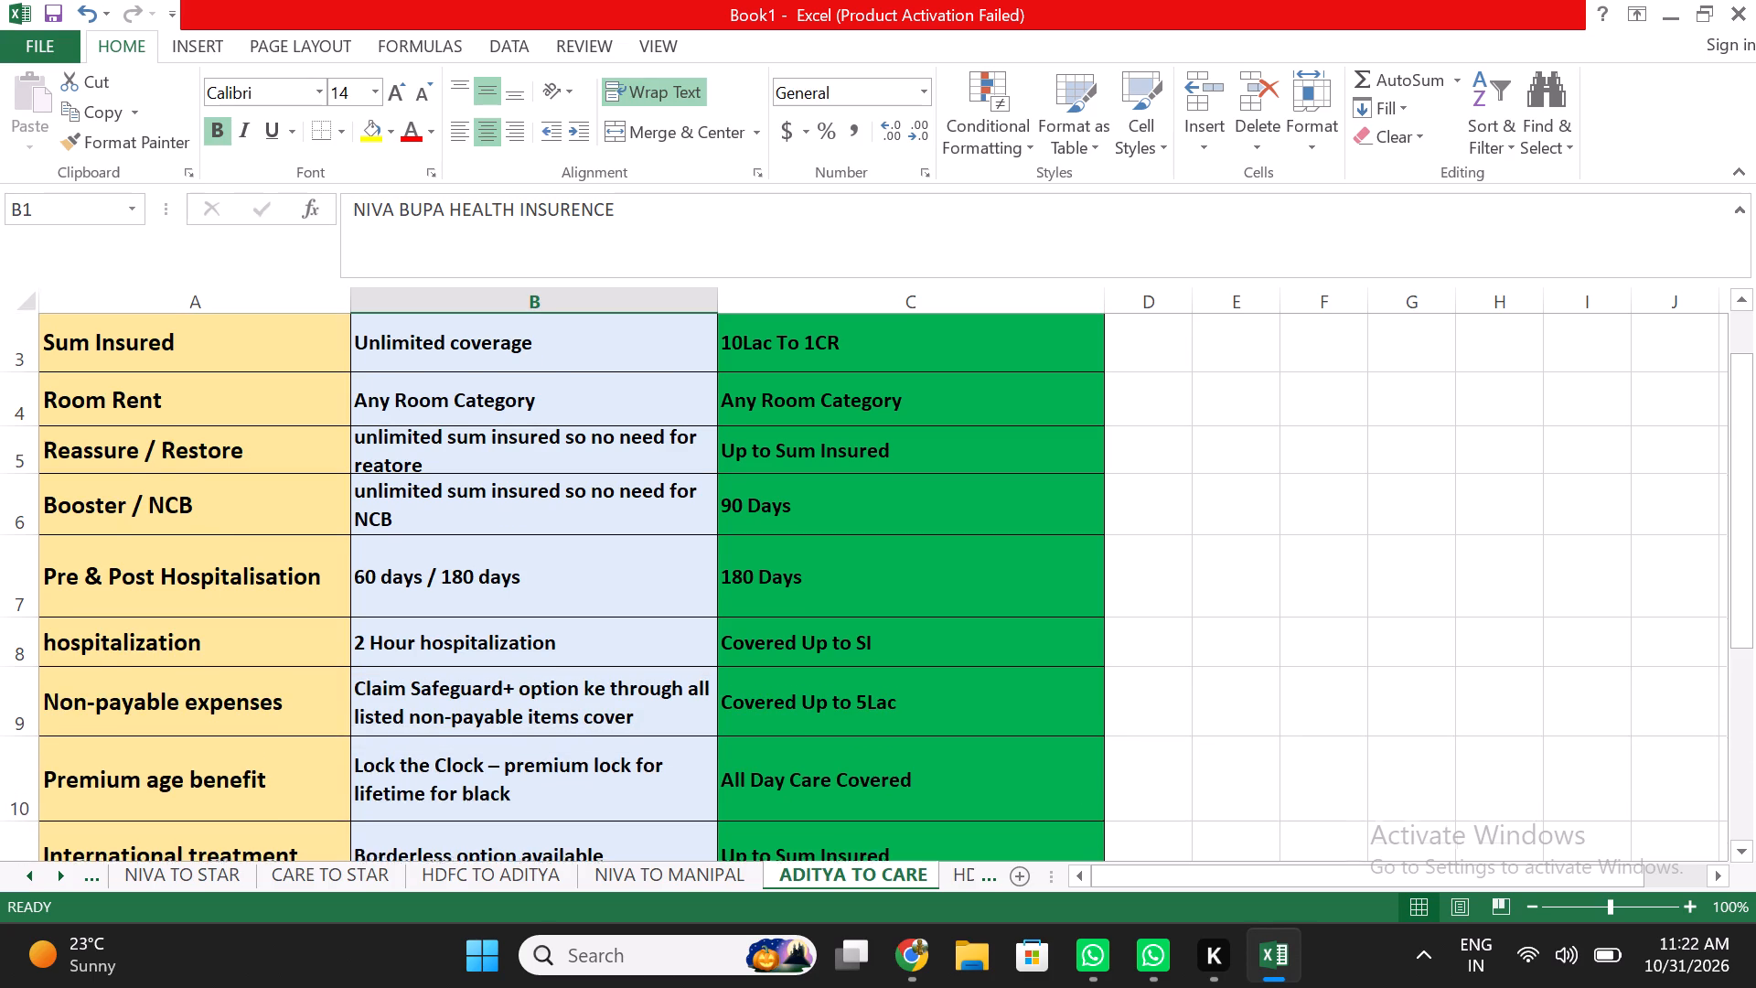
pyautogui.scroll(-1, 119, 757)
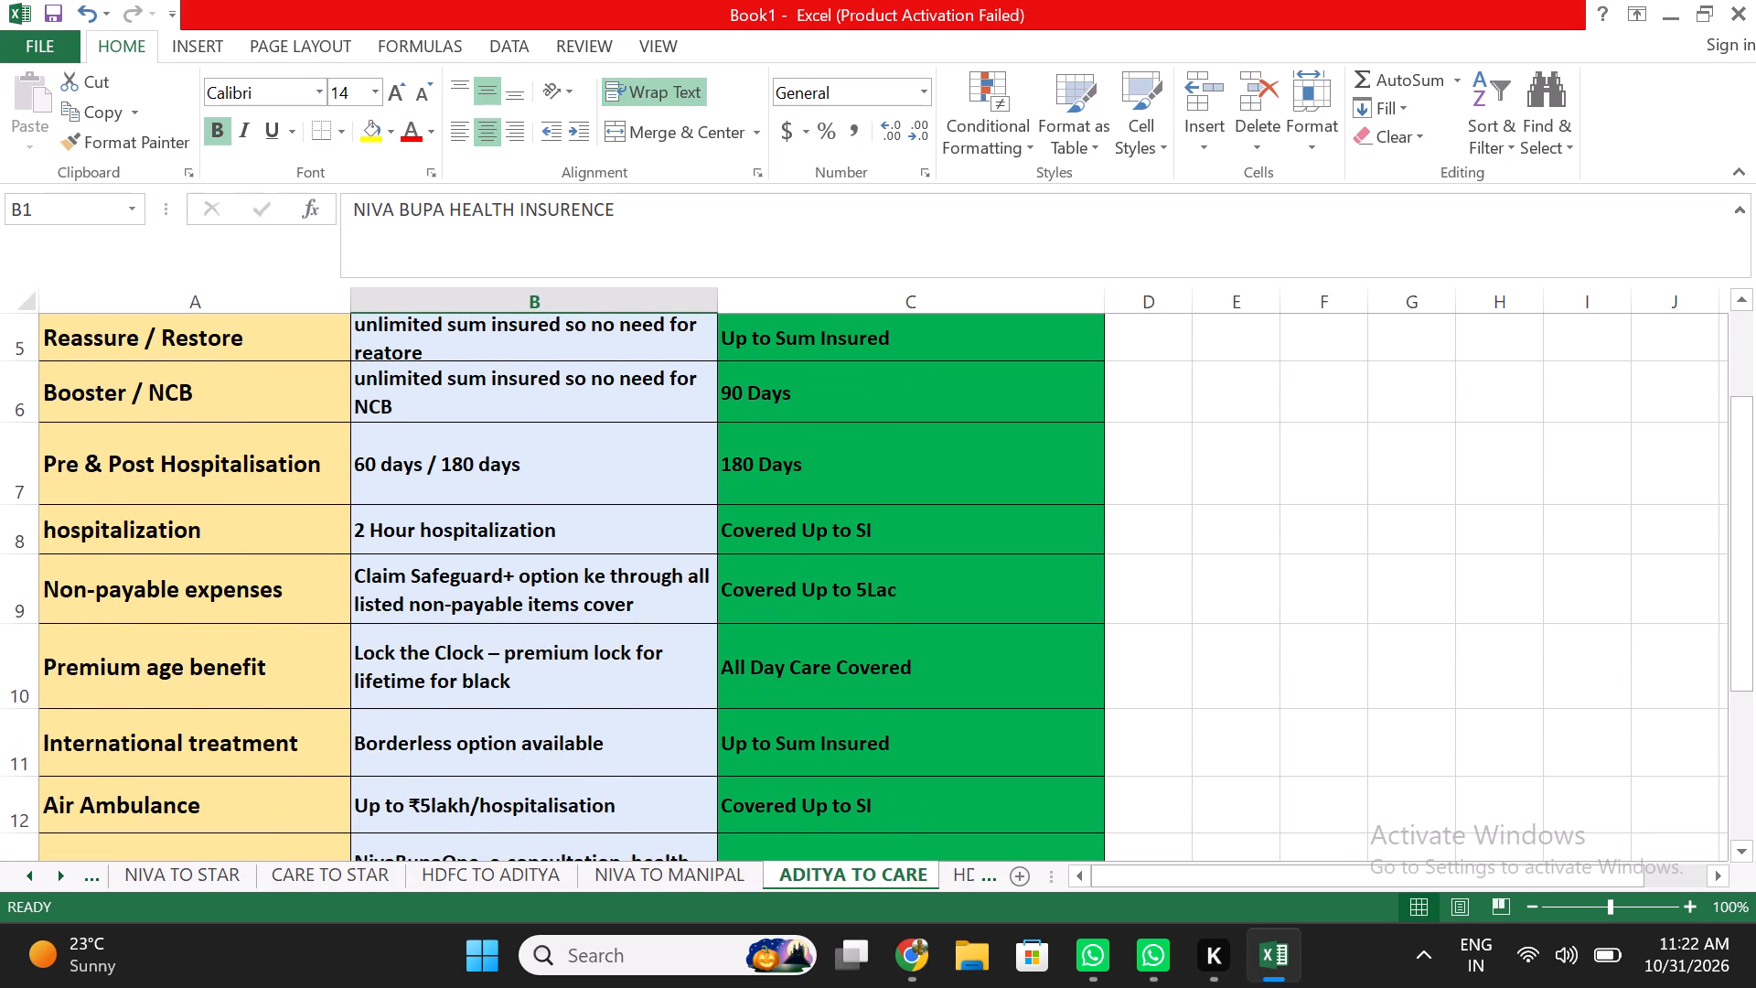
pyautogui.moveTo(34, 712); pyautogui.dragTo(29, 681)
# Make the International treatment and Air Ambulance rows slightly taller.
pyautogui.scroll(-1, 109, 662)
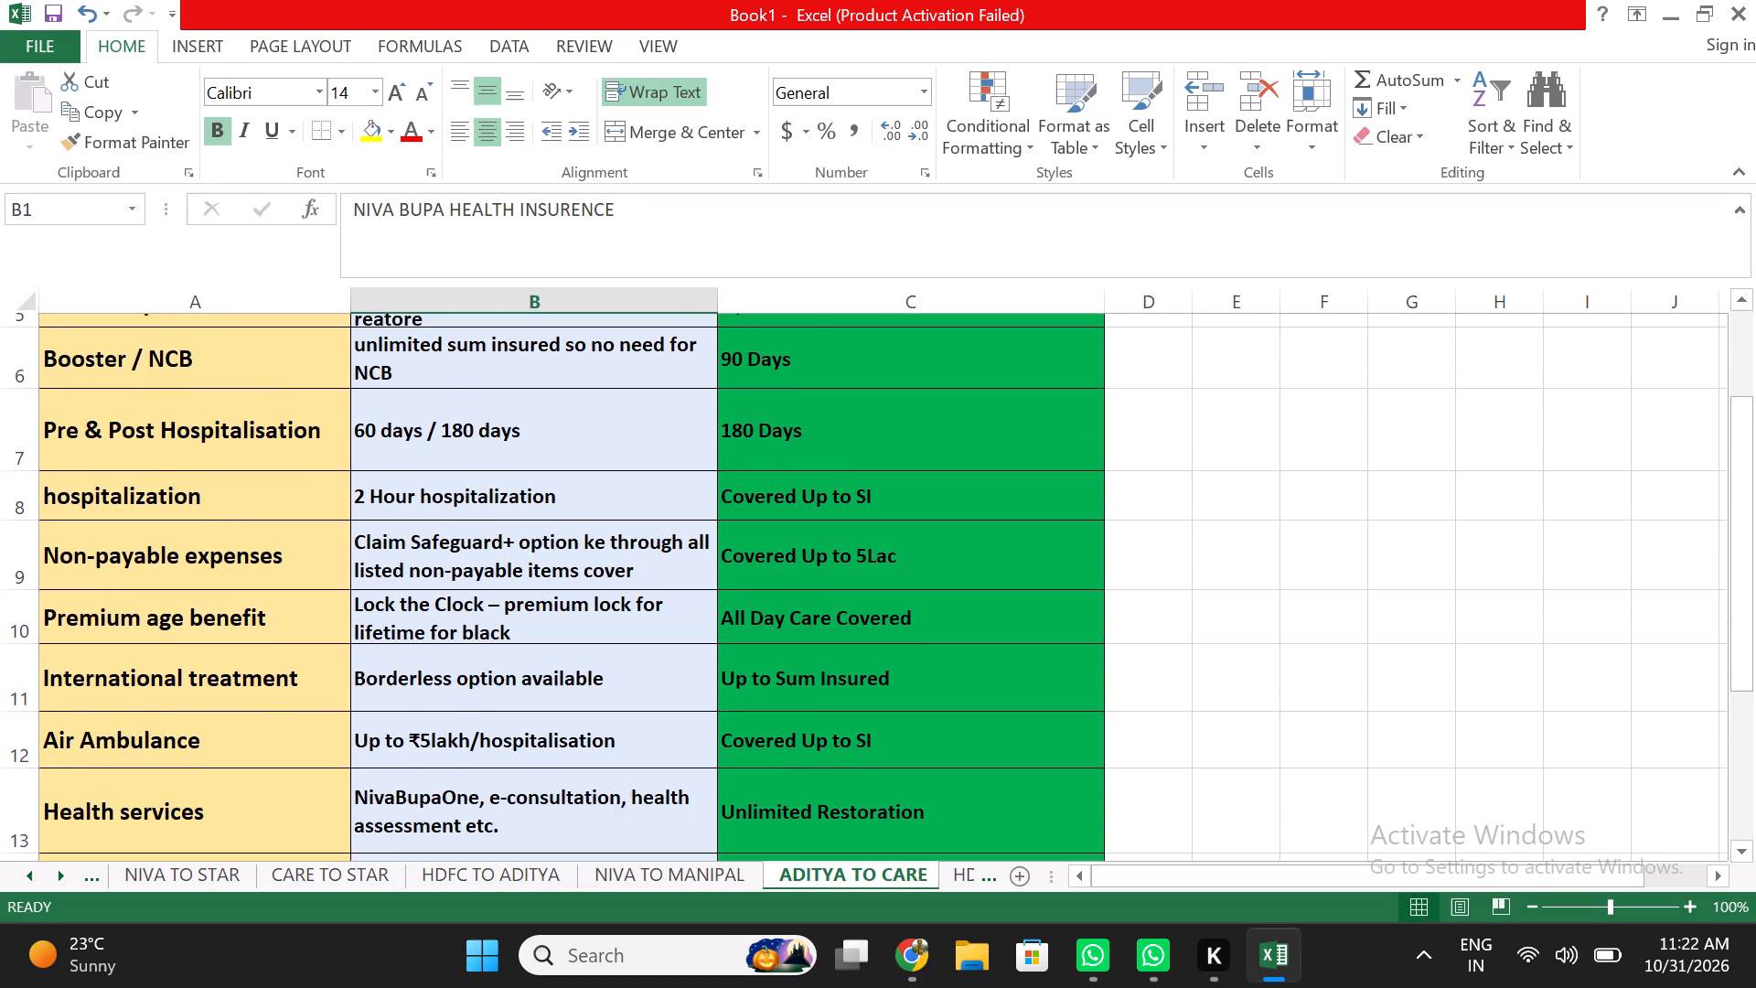
pyautogui.scroll(-1, 109, 662)
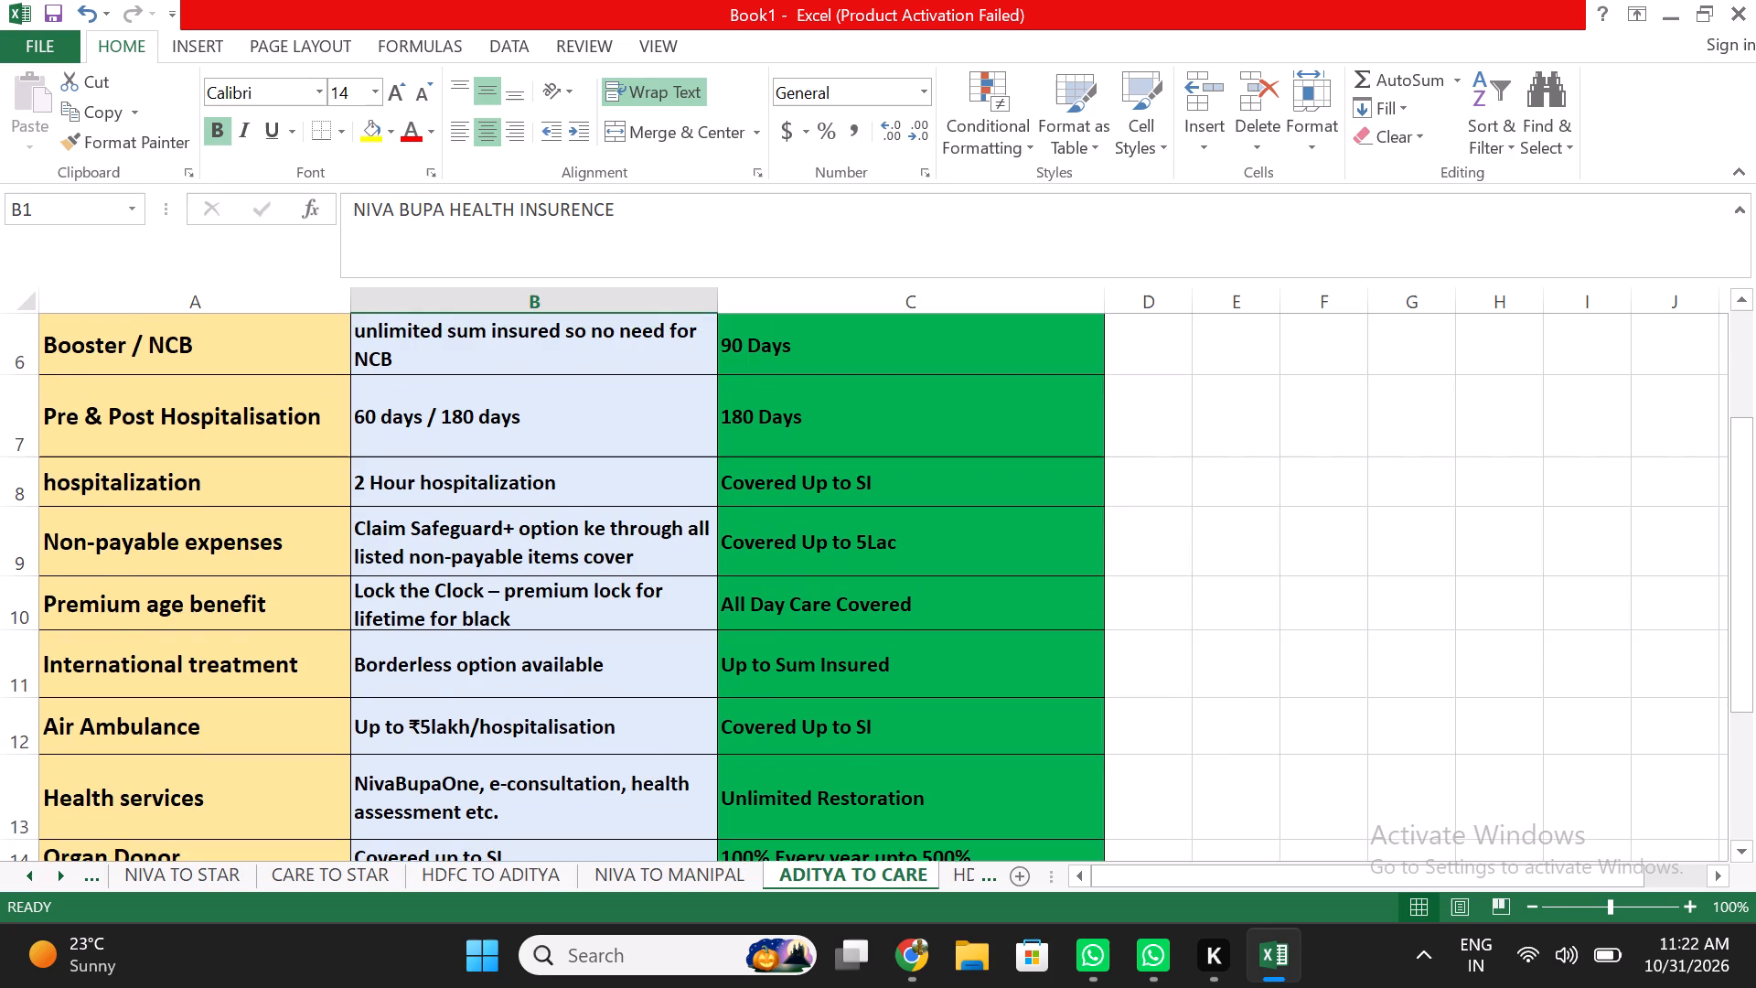
pyautogui.click(30, 694)
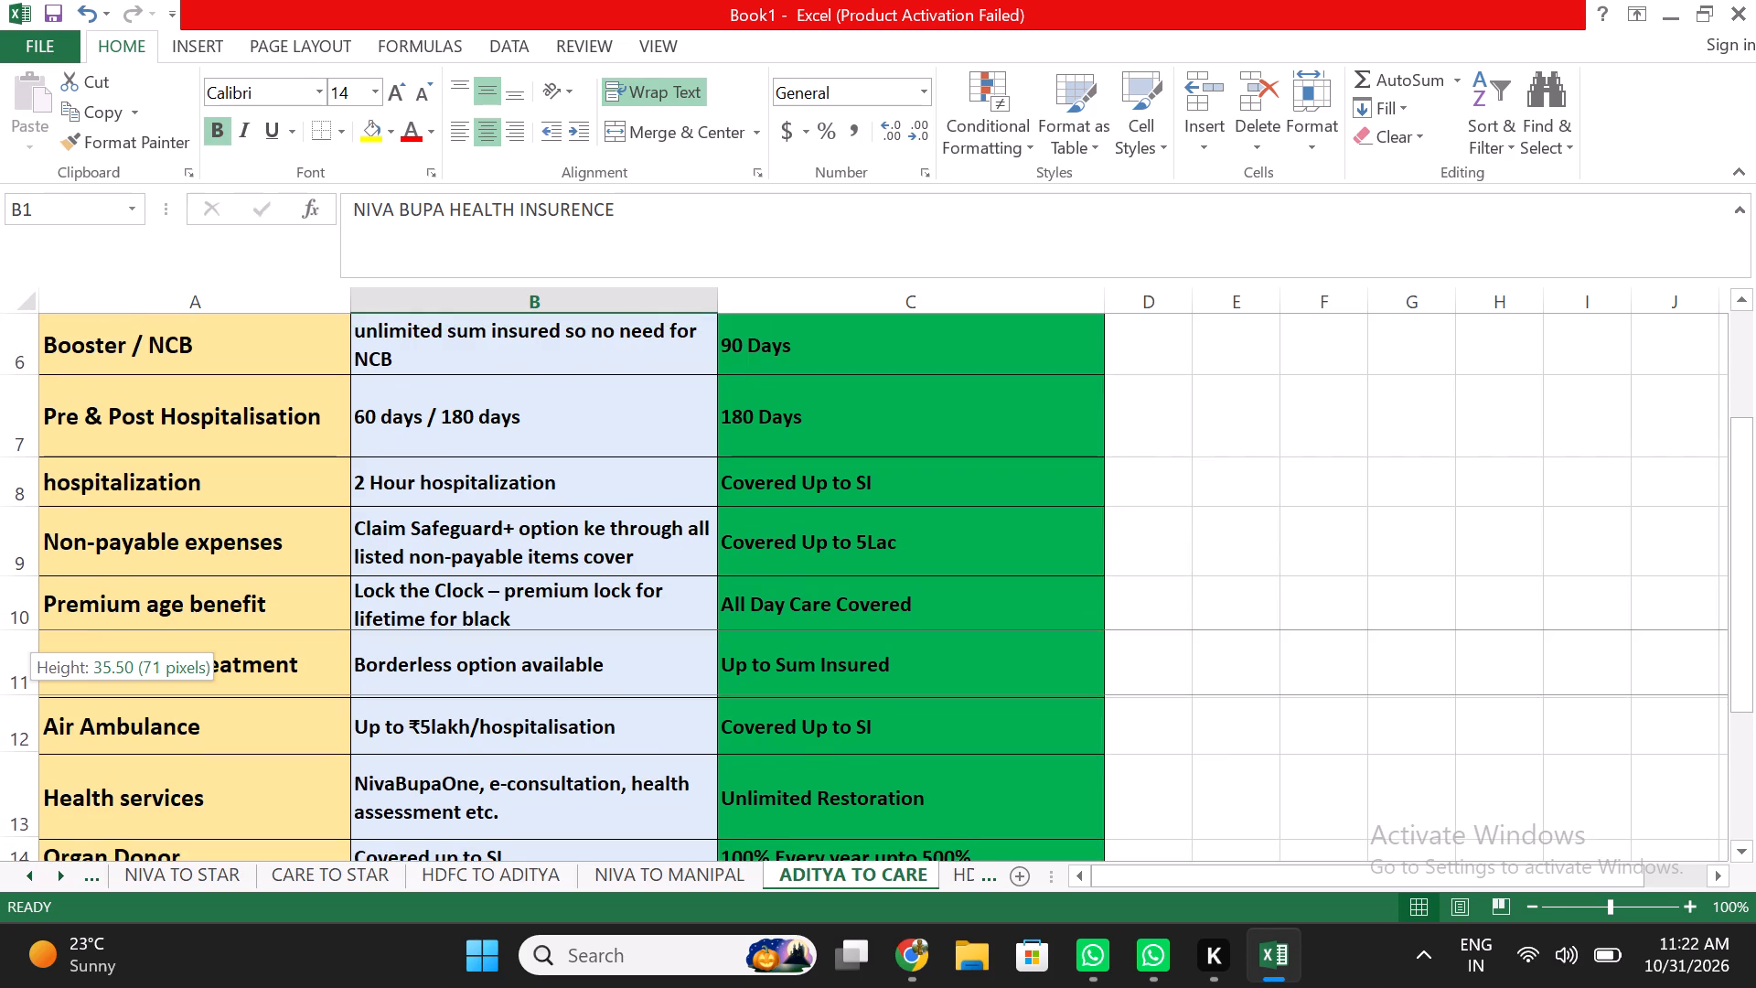
pyautogui.scroll(-1, 59, 717)
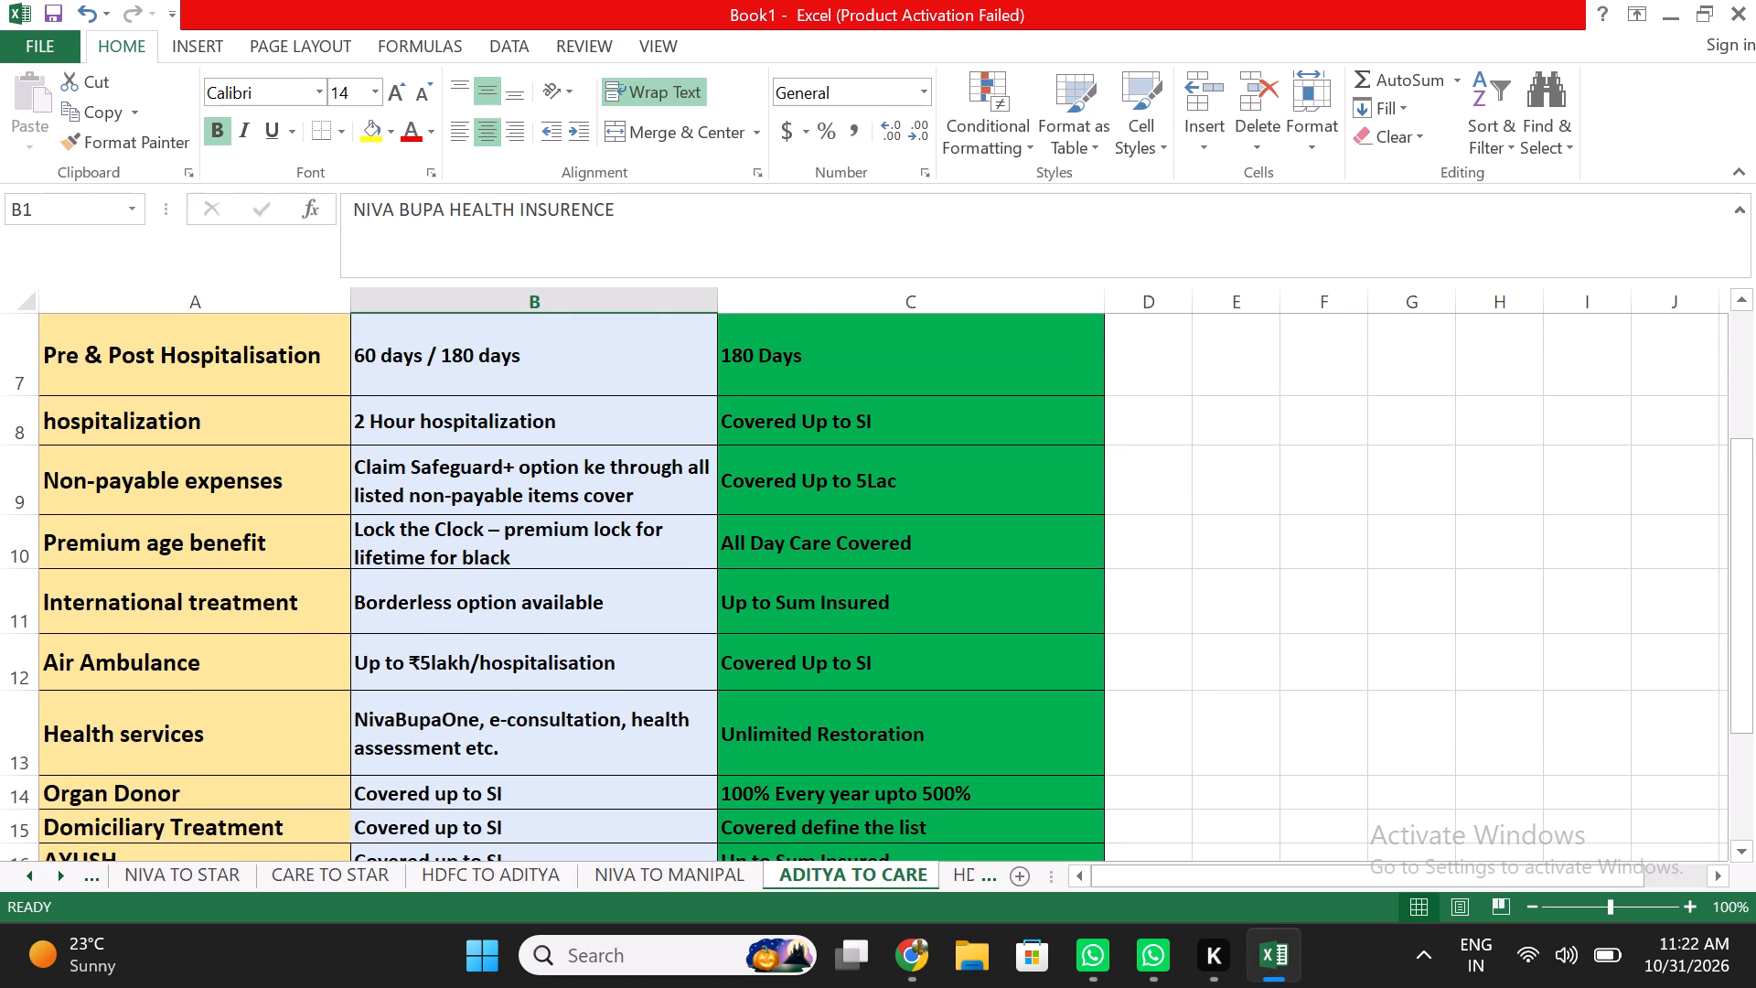
pyautogui.moveTo(29, 629); pyautogui.dragTo(31, 638)
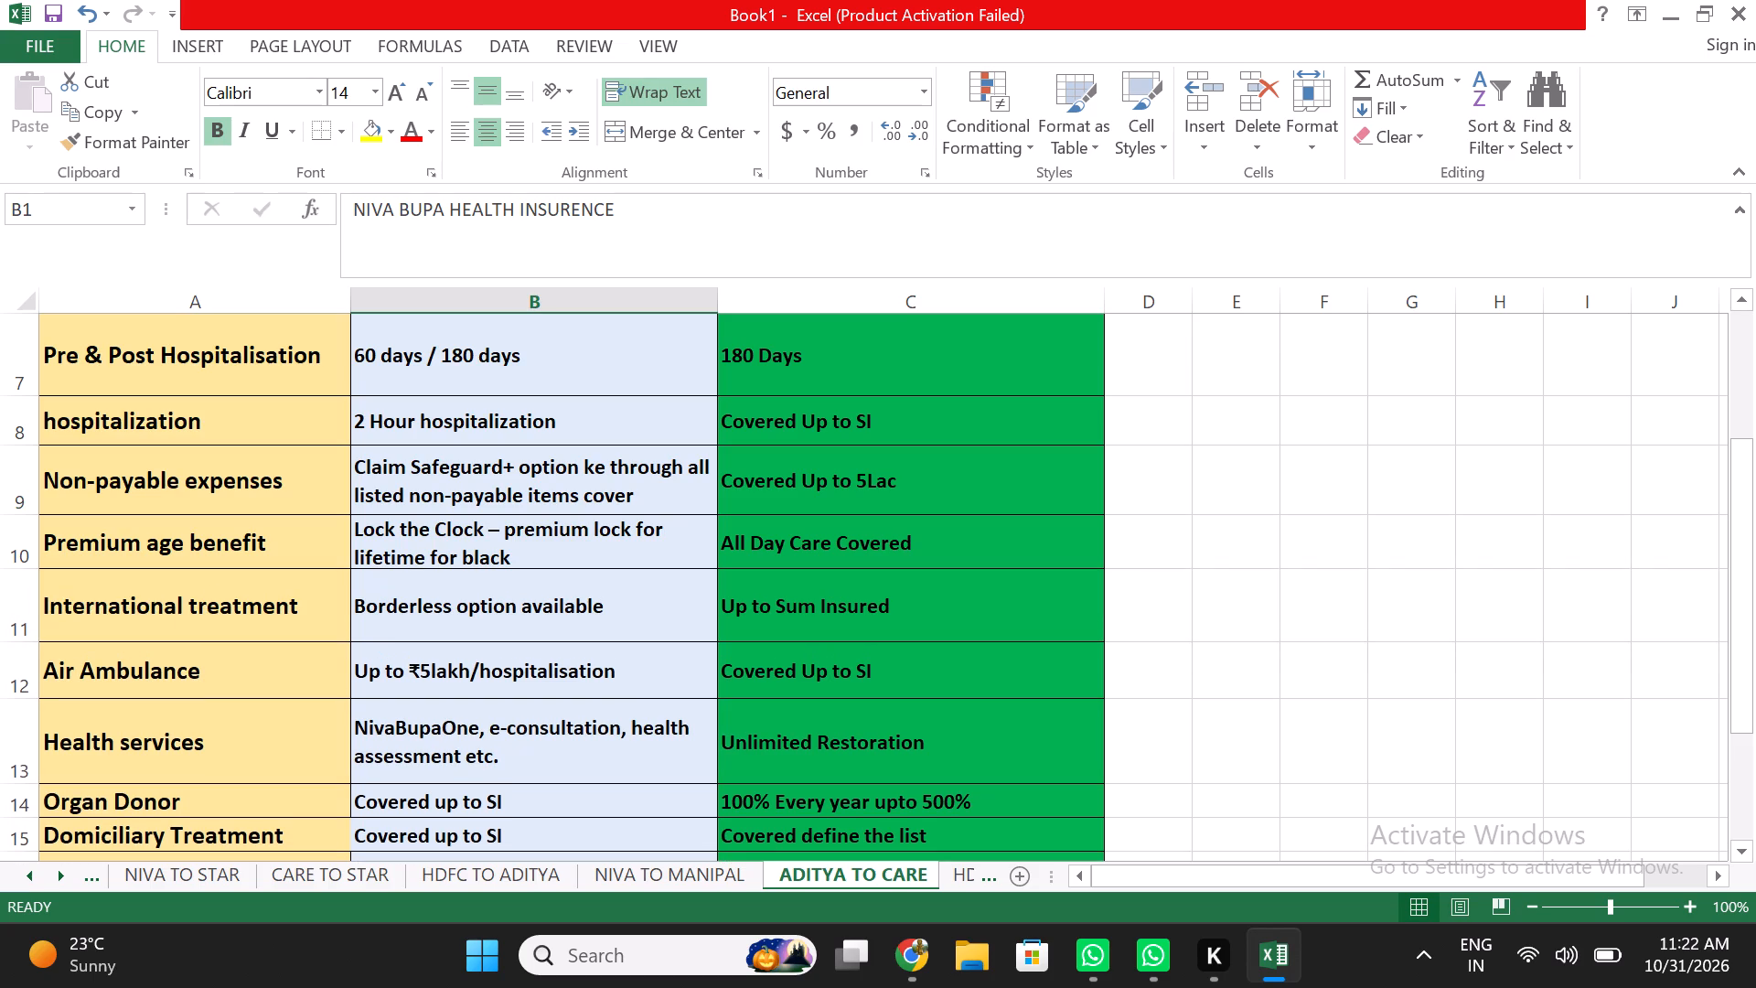
pyautogui.moveTo(31, 701); pyautogui.dragTo(35, 710)
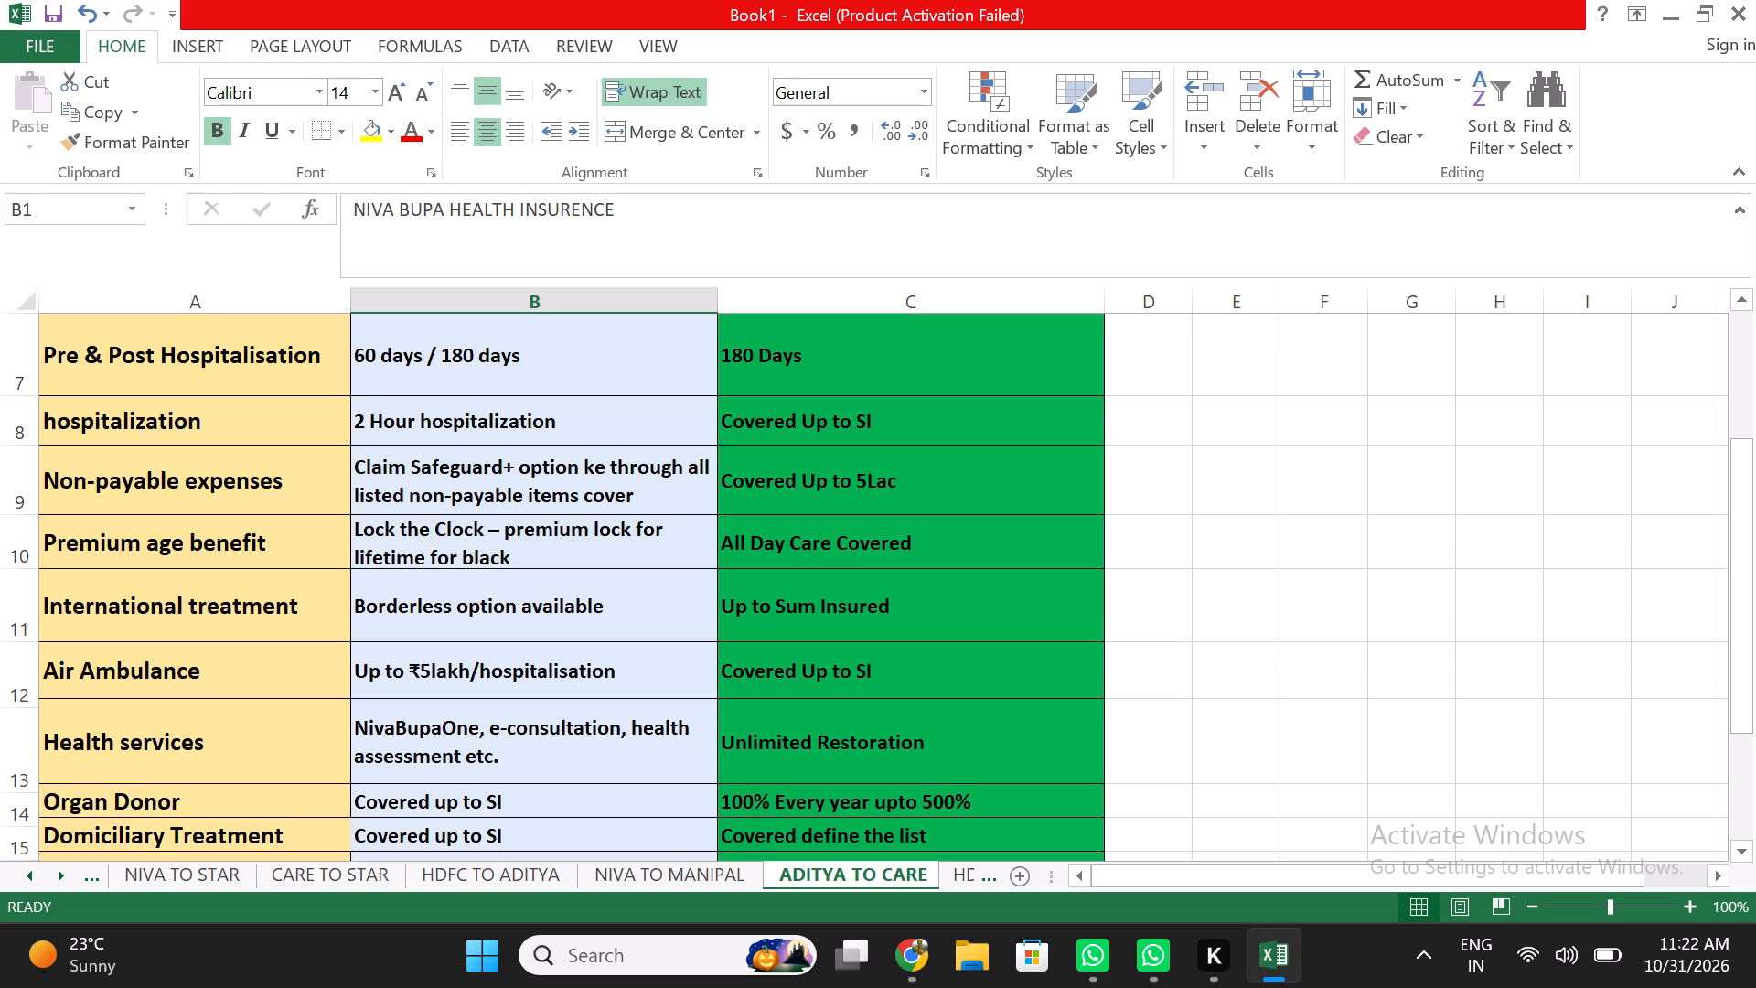
# Reduce the height of the Health services row to fit its two lines of text closely.
pyautogui.scroll(-2, 69, 779)
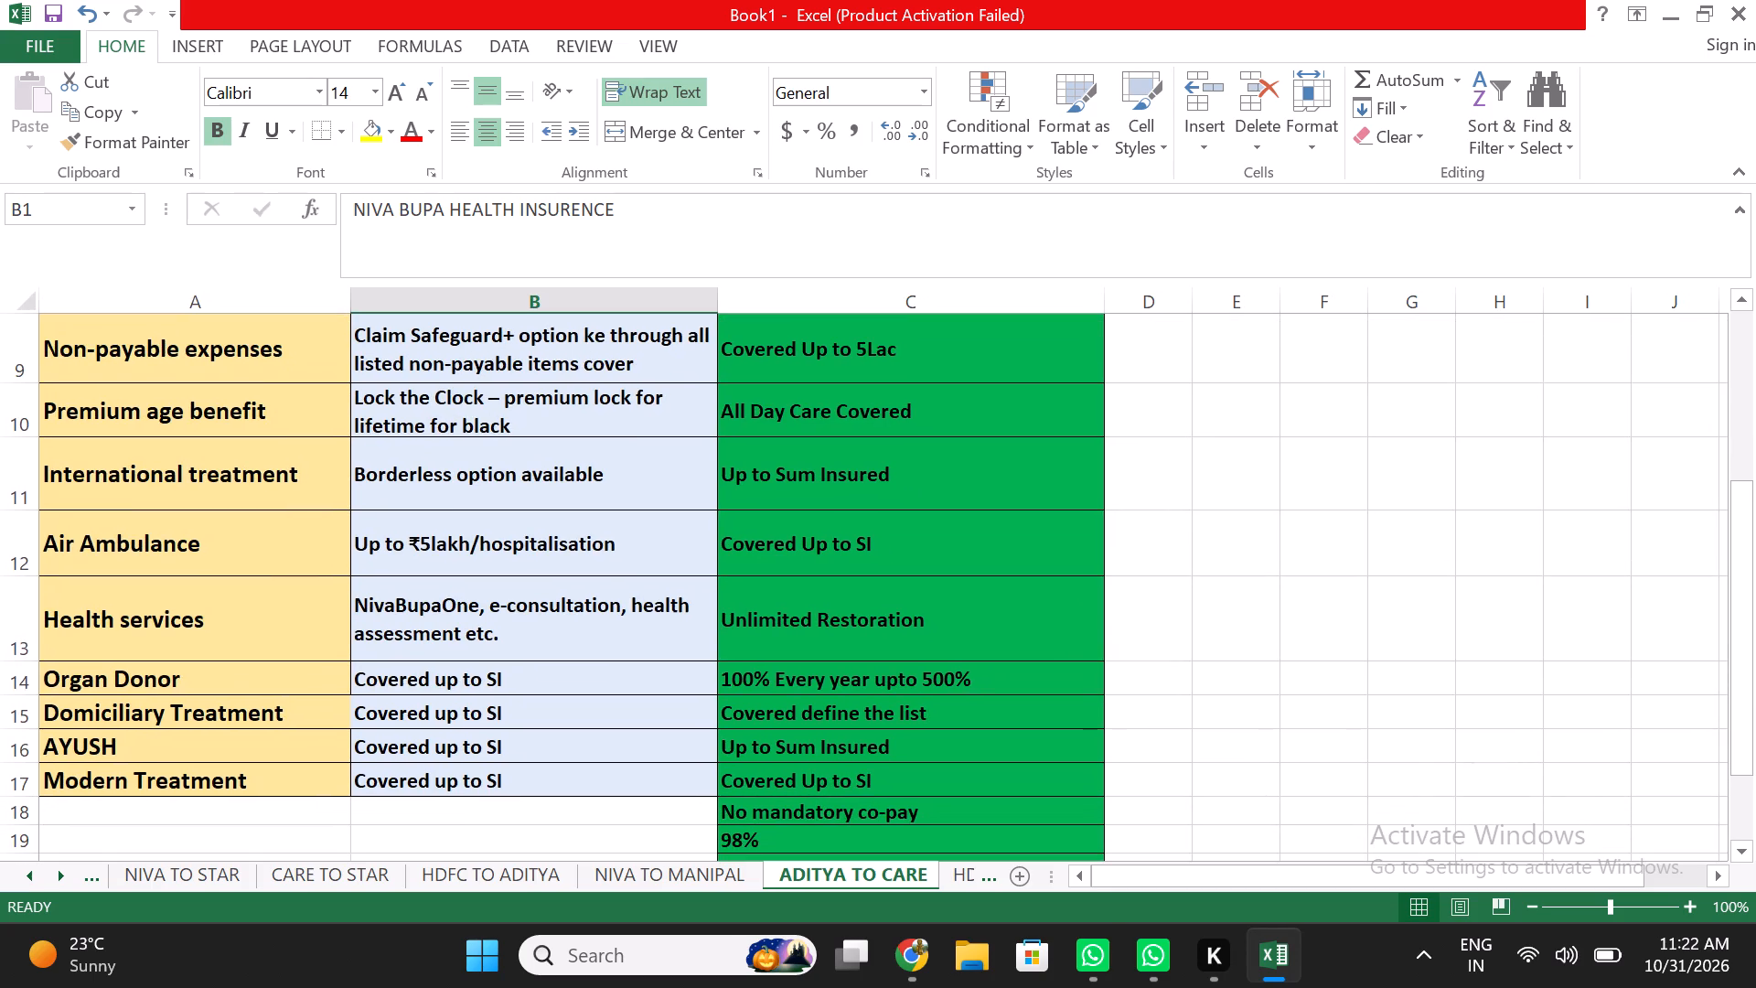
pyautogui.moveTo(26, 661); pyautogui.dragTo(26, 658)
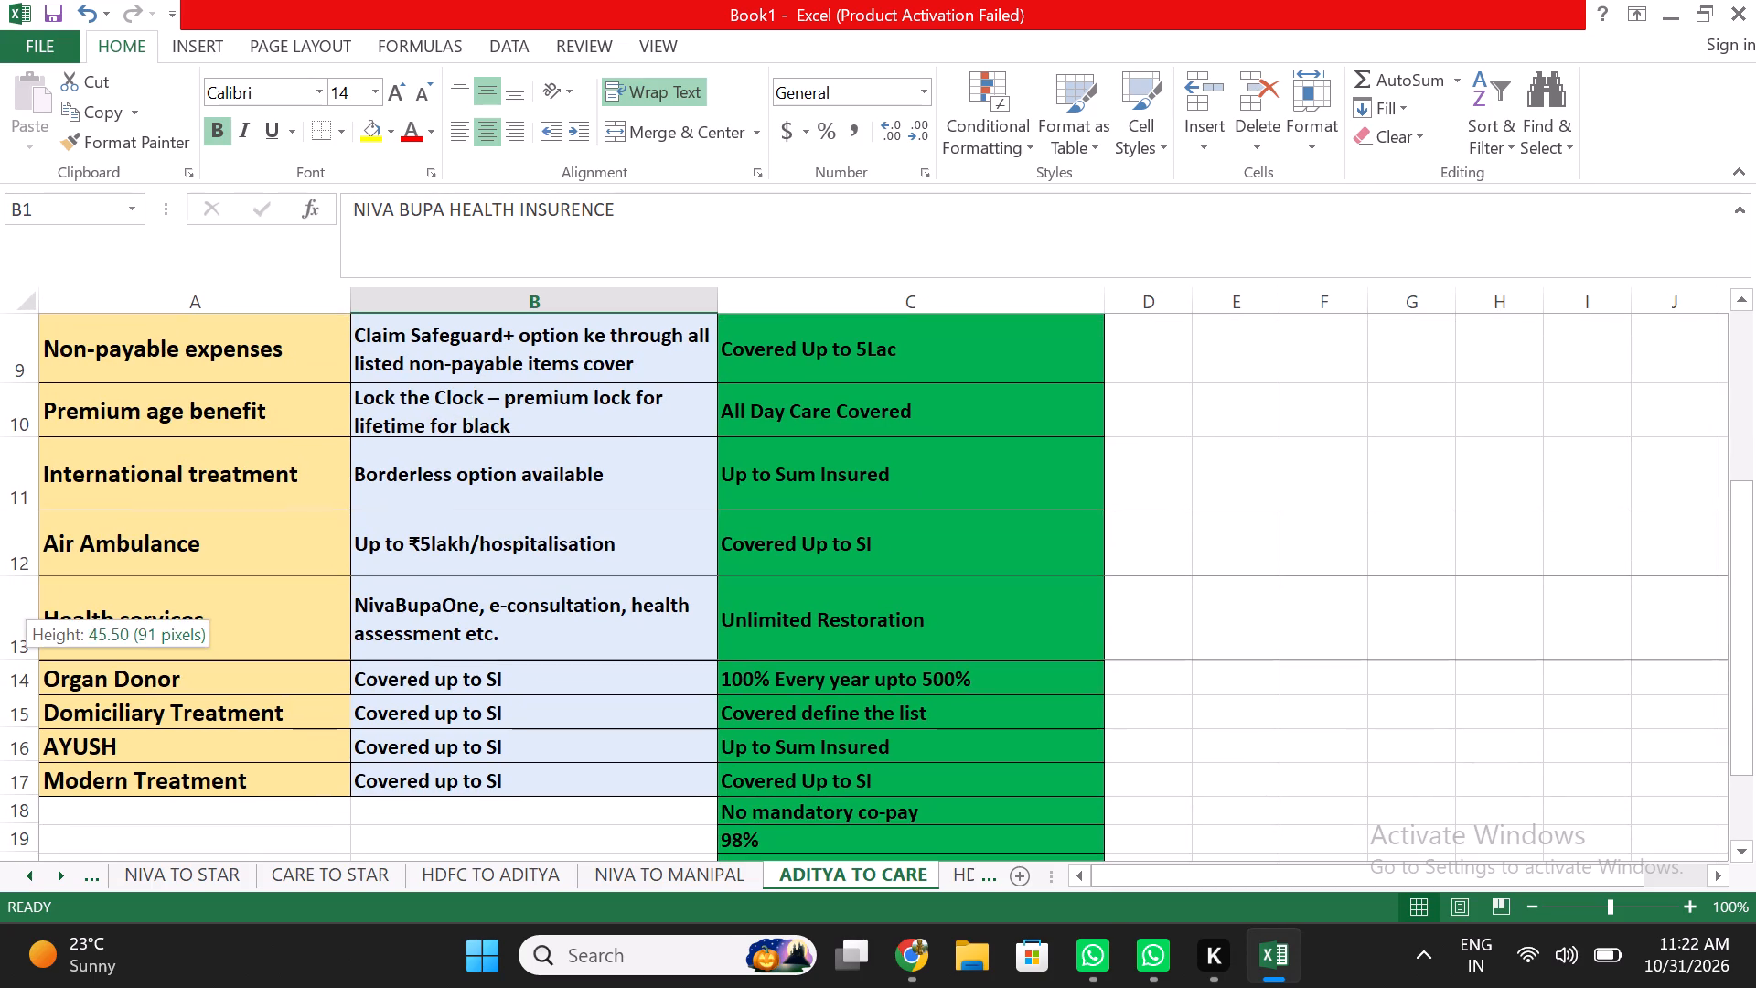
pyautogui.moveTo(26, 658); pyautogui.dragTo(27, 628)
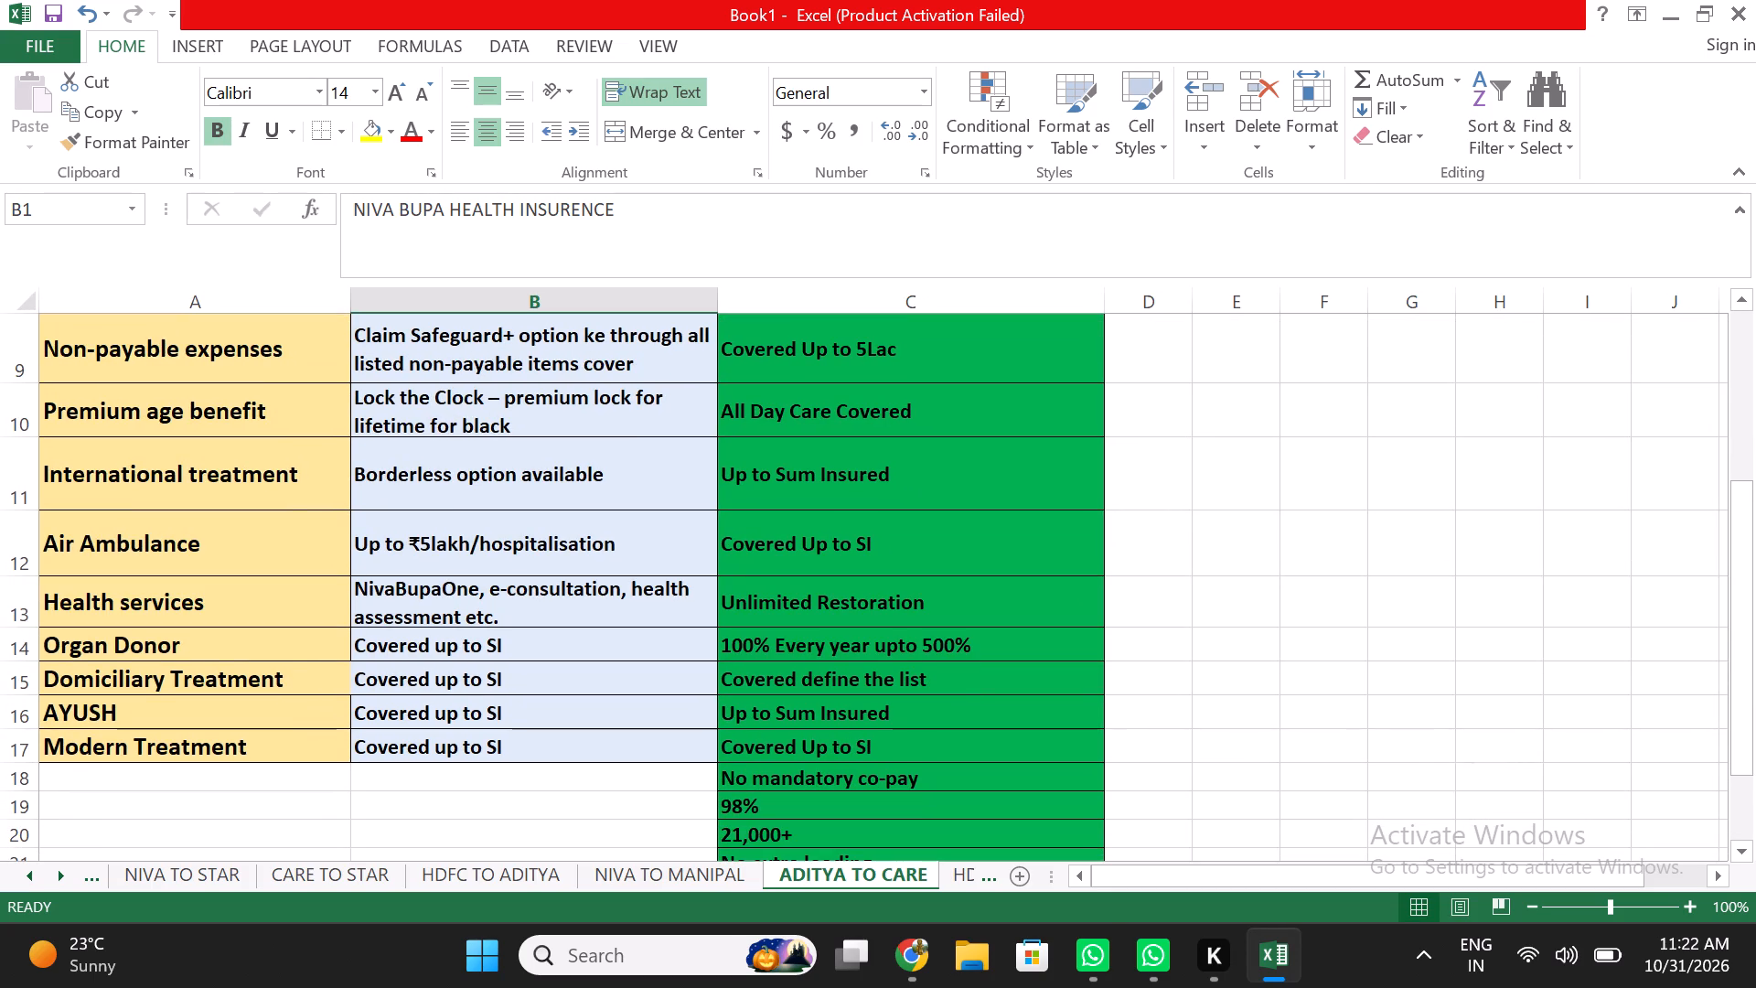
# Increase the heights of rows 14 to 17, from Organ Donor through Modern Treatment, to roughly match the rows above.
pyautogui.moveTo(31, 664); pyautogui.dragTo(37, 688)
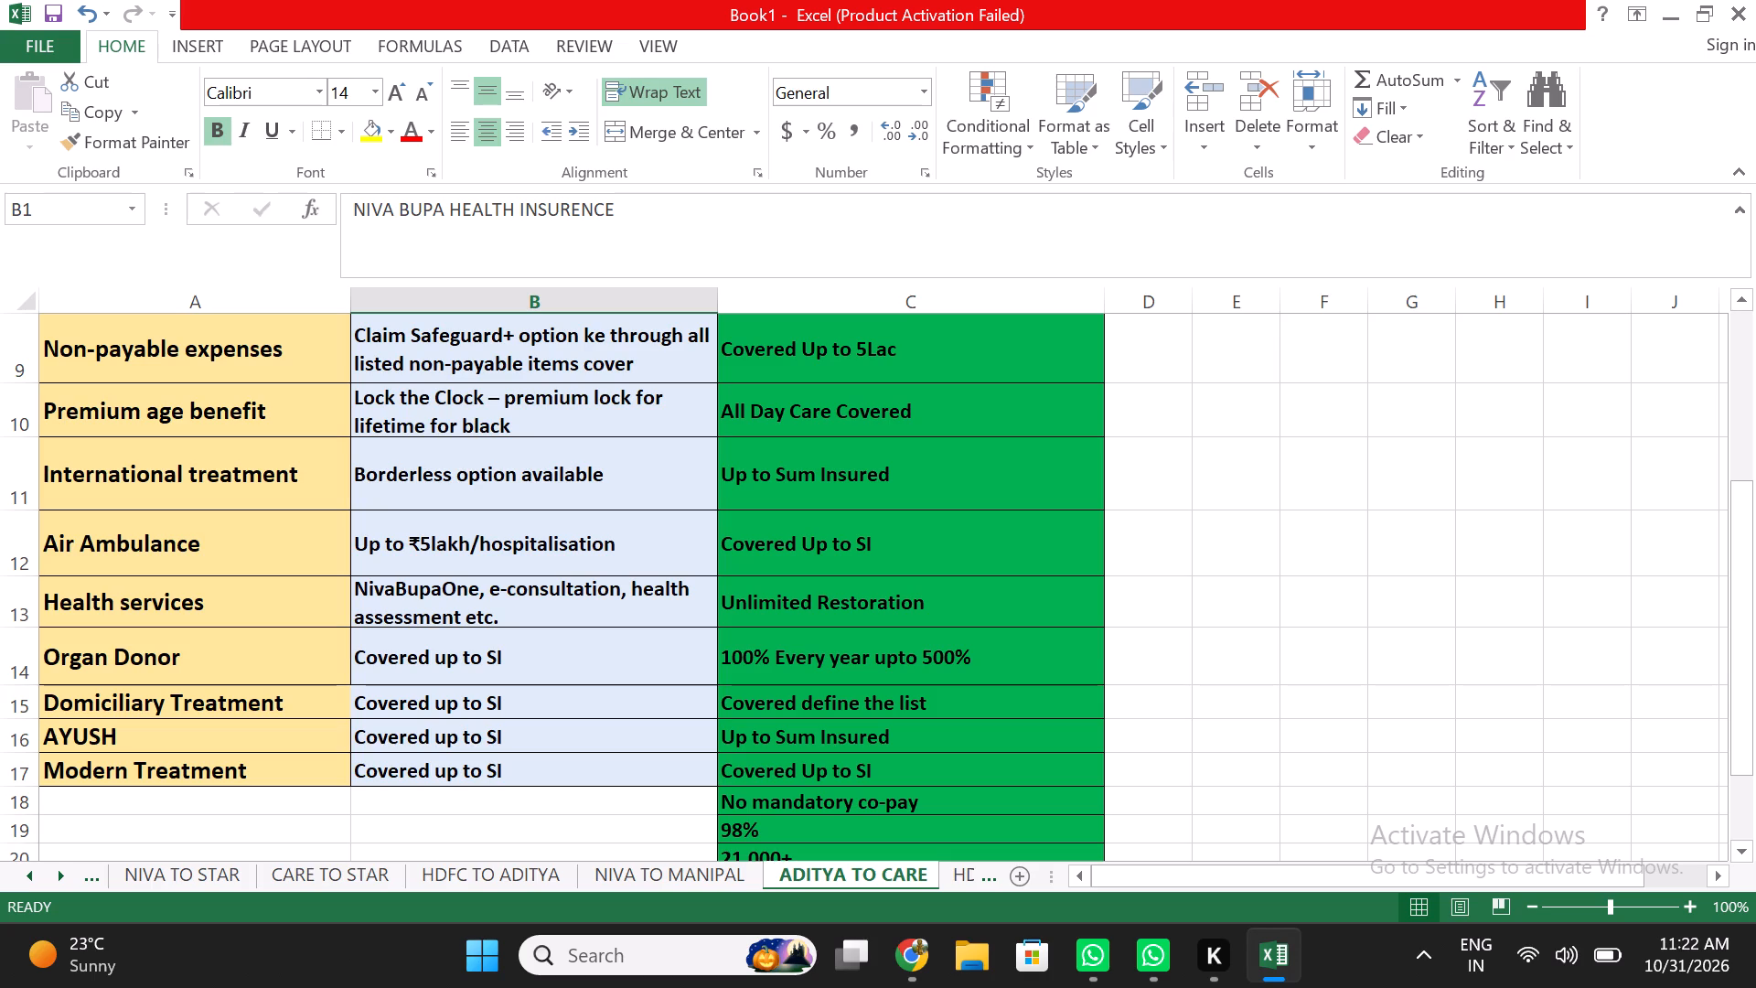
pyautogui.moveTo(27, 721); pyautogui.dragTo(33, 739)
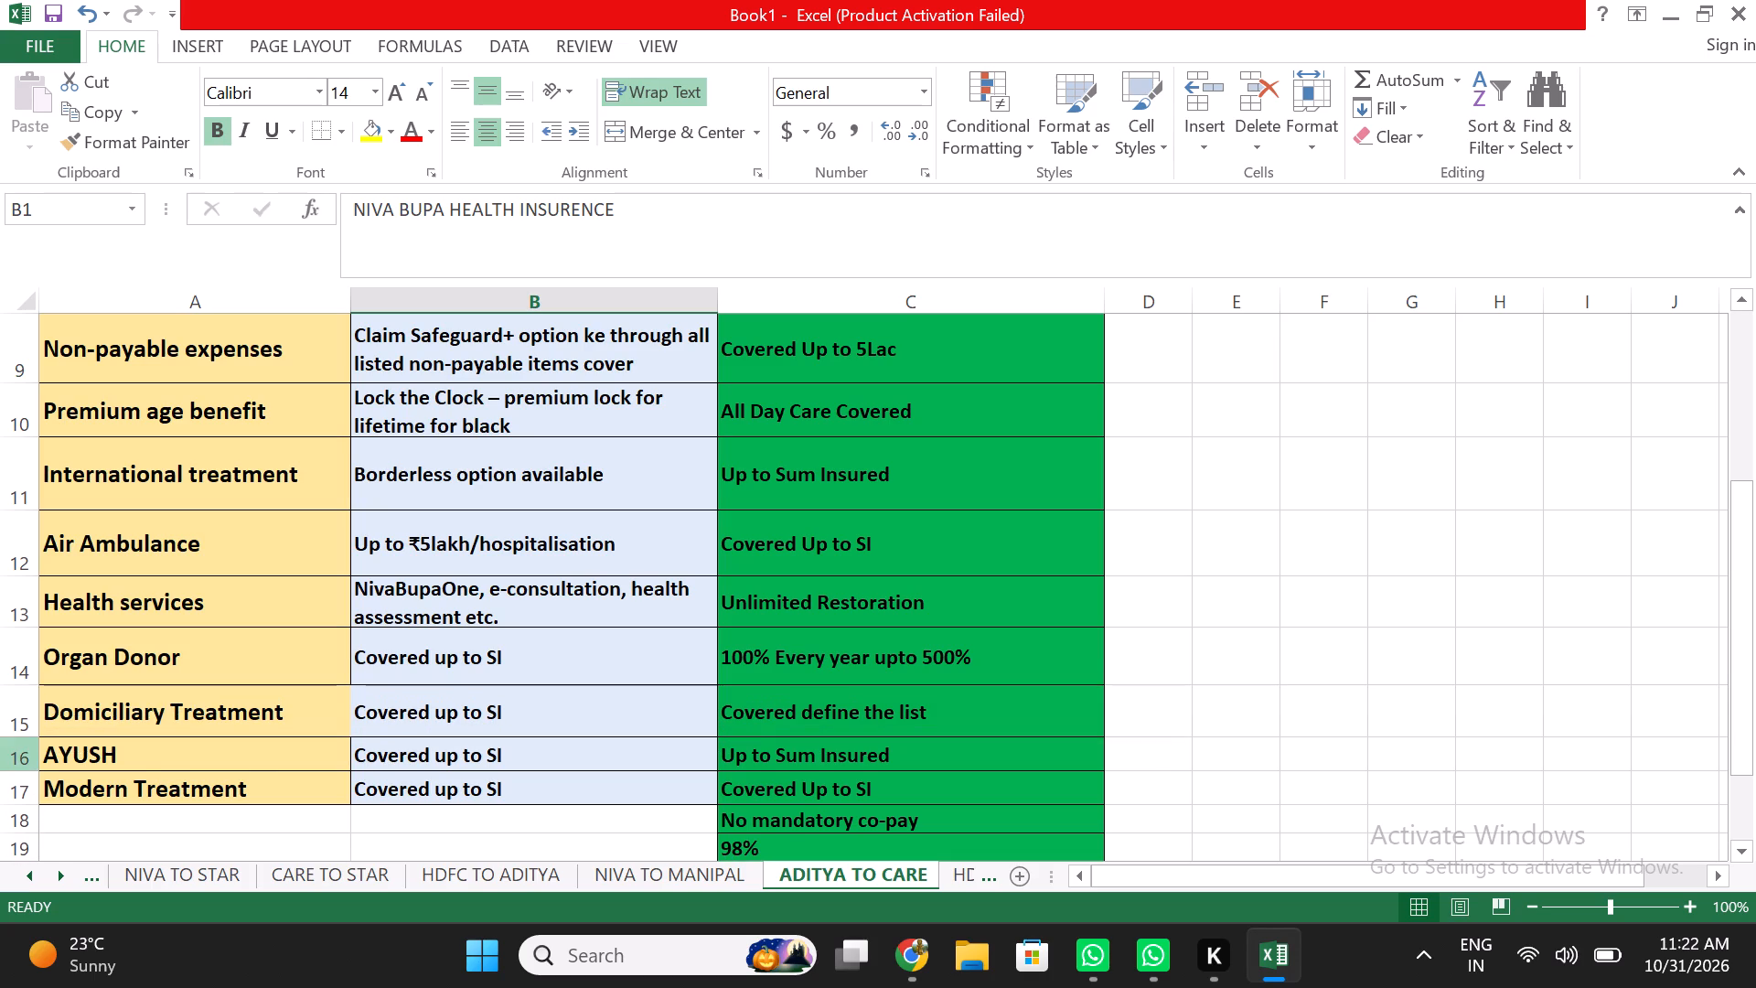
pyautogui.moveTo(27, 768); pyautogui.dragTo(34, 790)
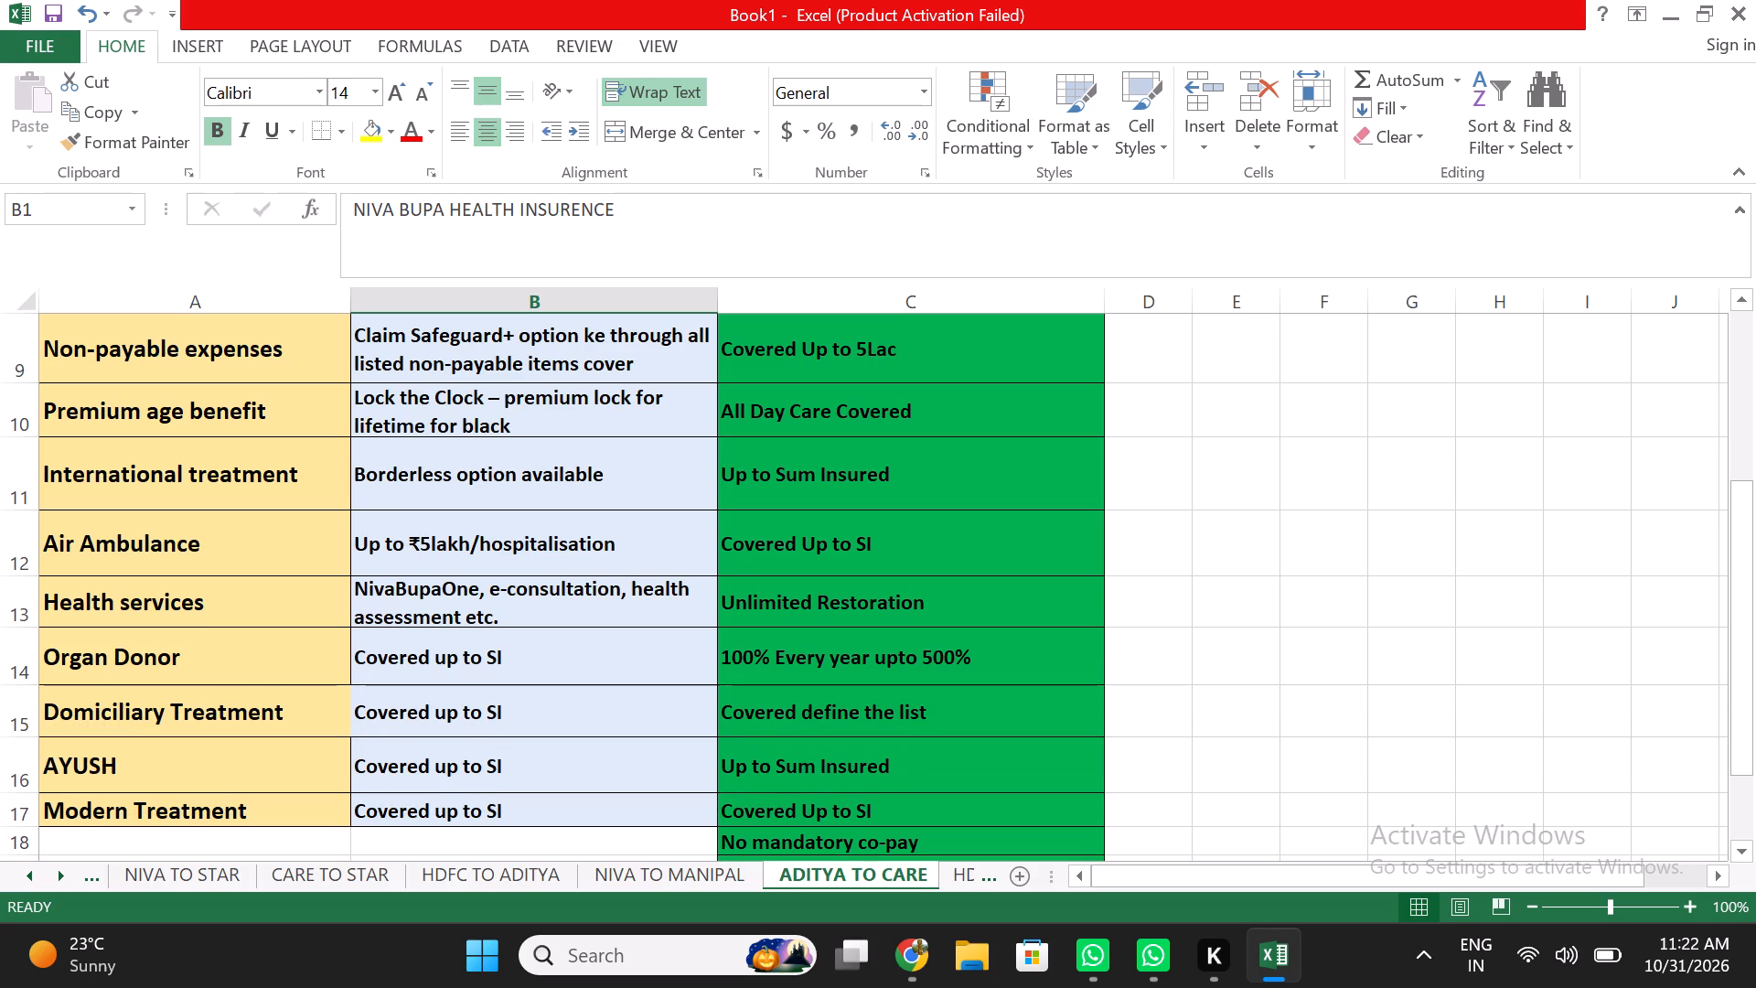
pyautogui.scroll(-1, 120, 751)
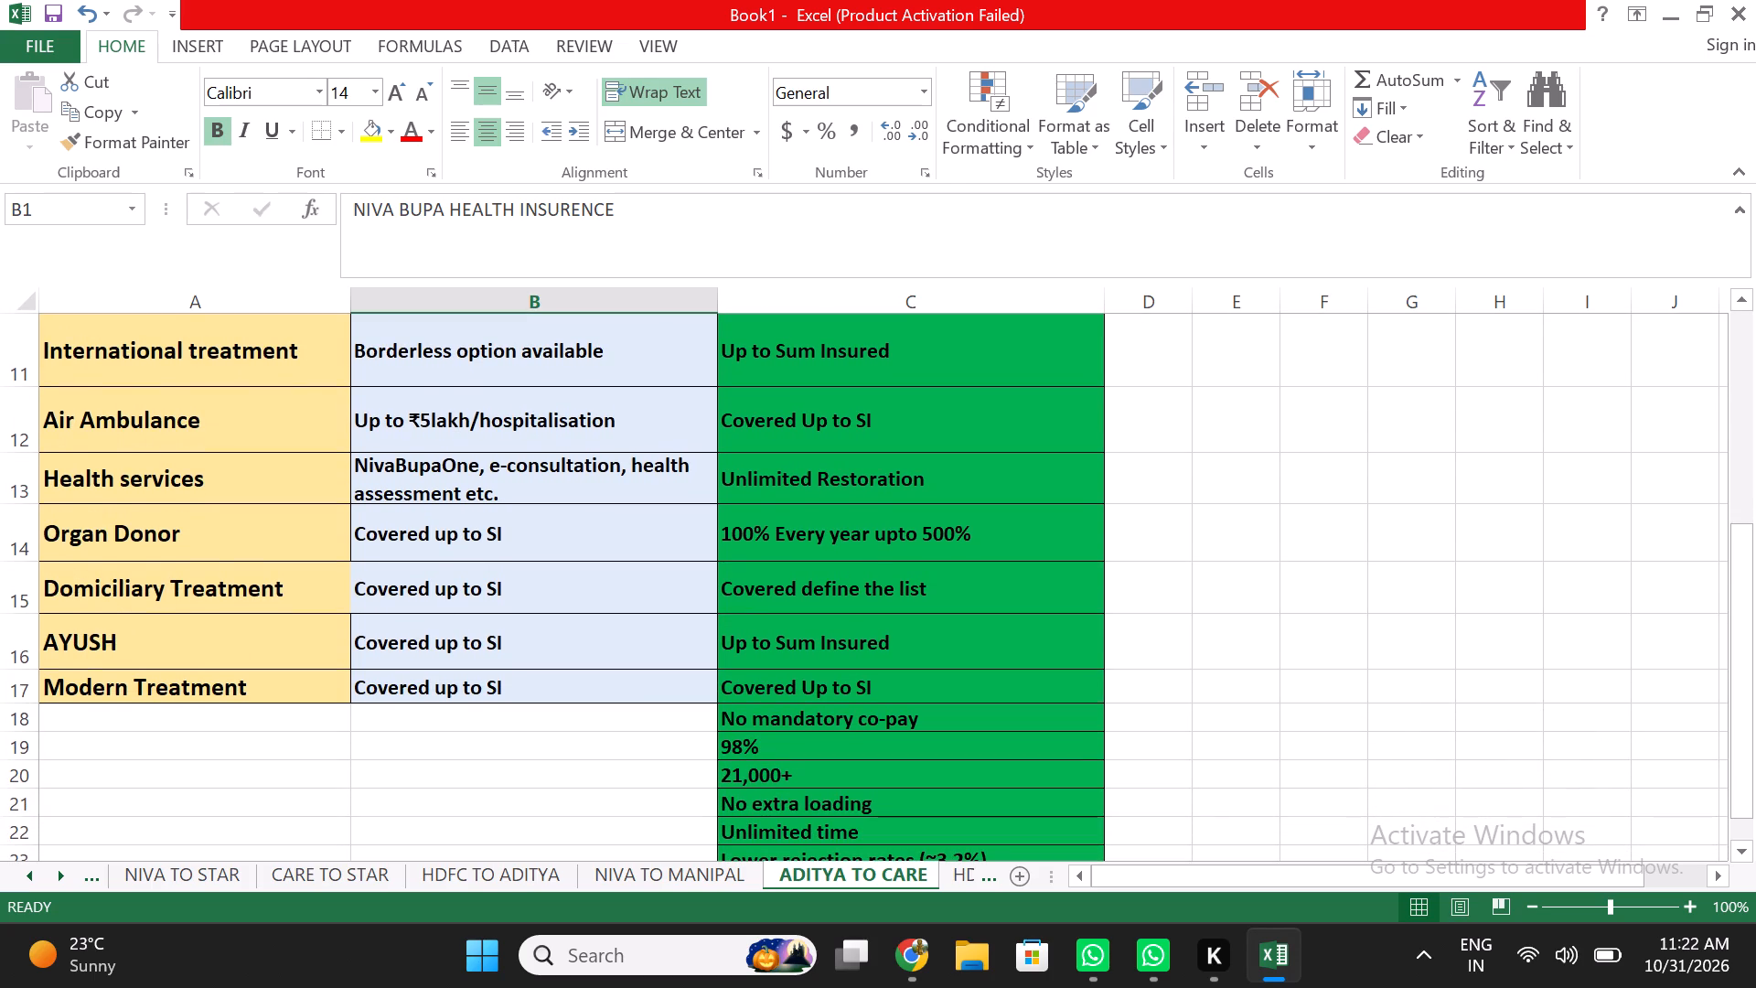
pyautogui.moveTo(27, 702); pyautogui.dragTo(33, 725)
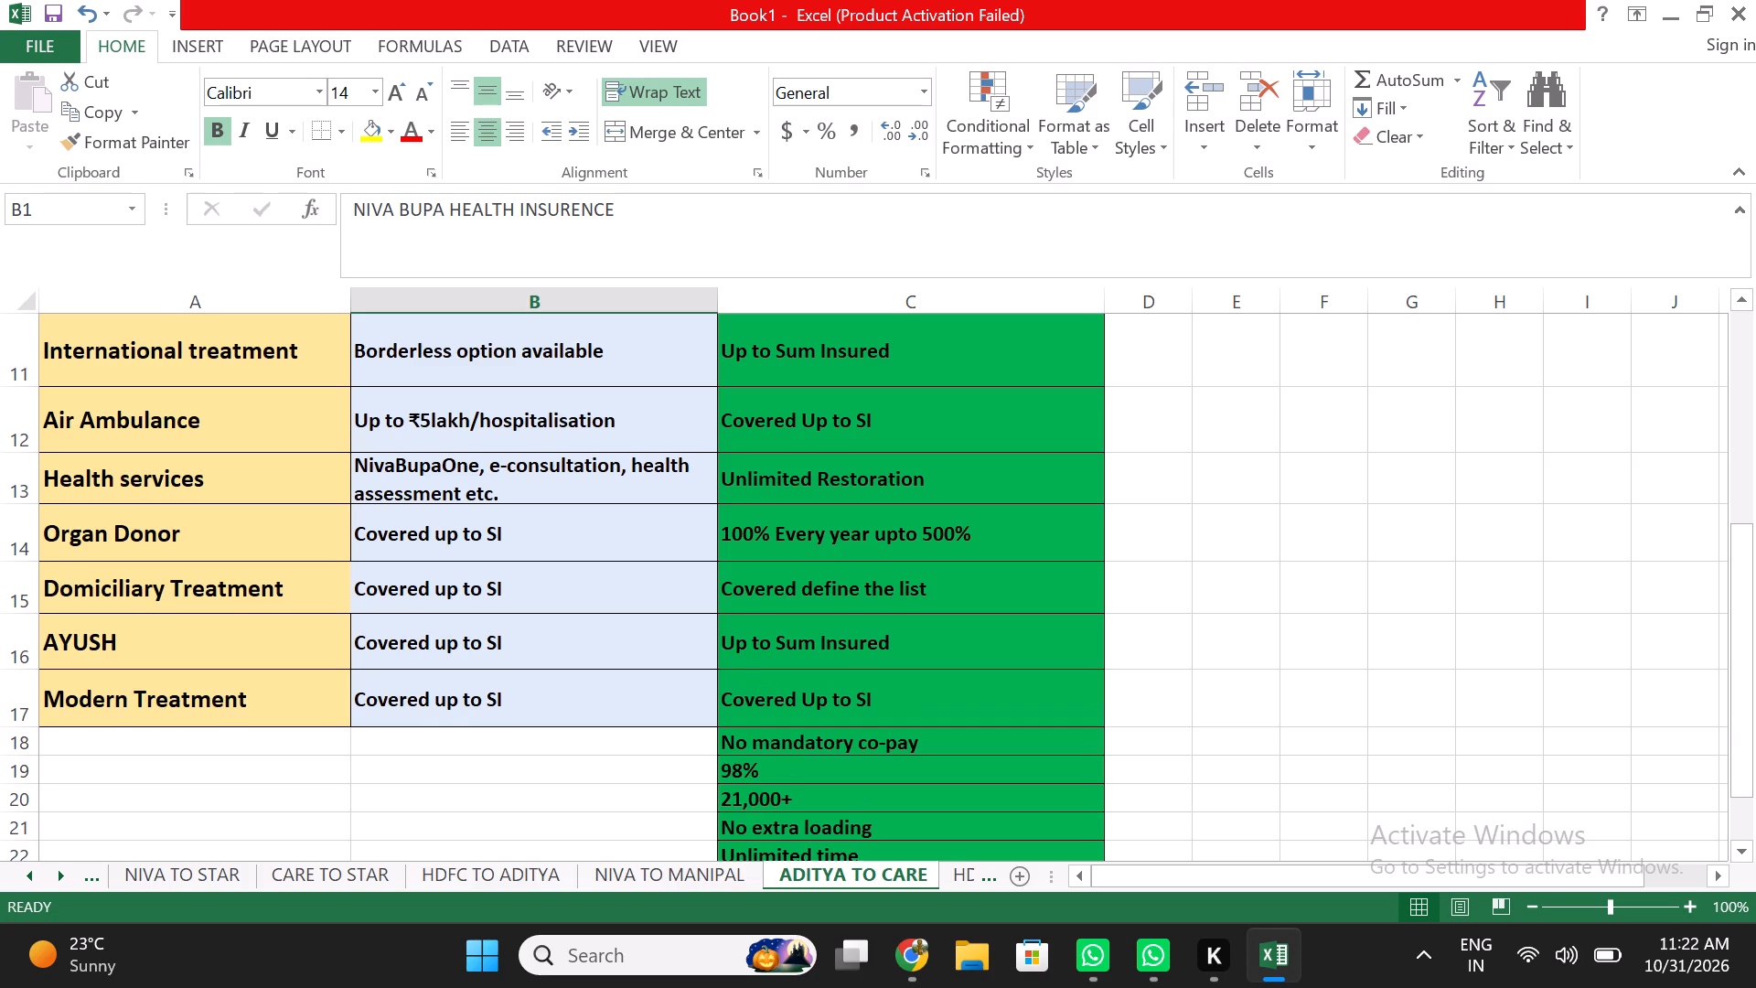
# Increase the heights of the Reassure / Restore and Booster / NCB rows so their two-line text fits fully.
pyautogui.scroll(-3, 157, 690)
pyautogui.scroll(4, 157, 690)
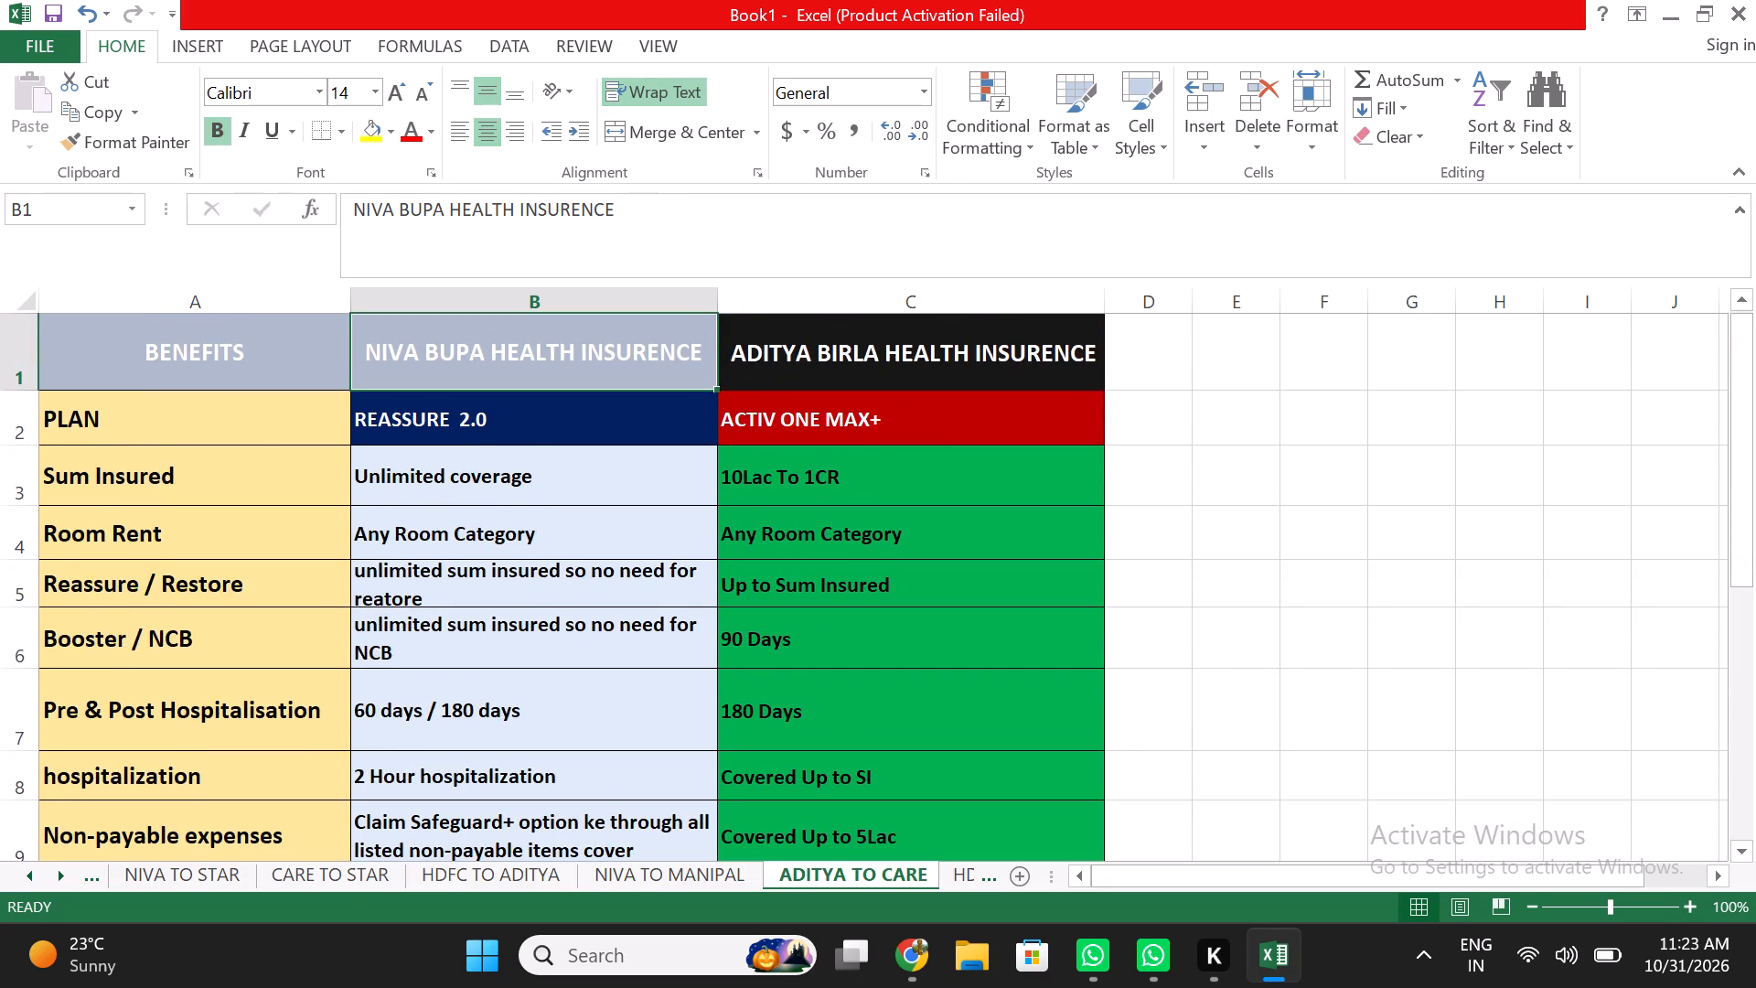
pyautogui.scroll(-1, 157, 690)
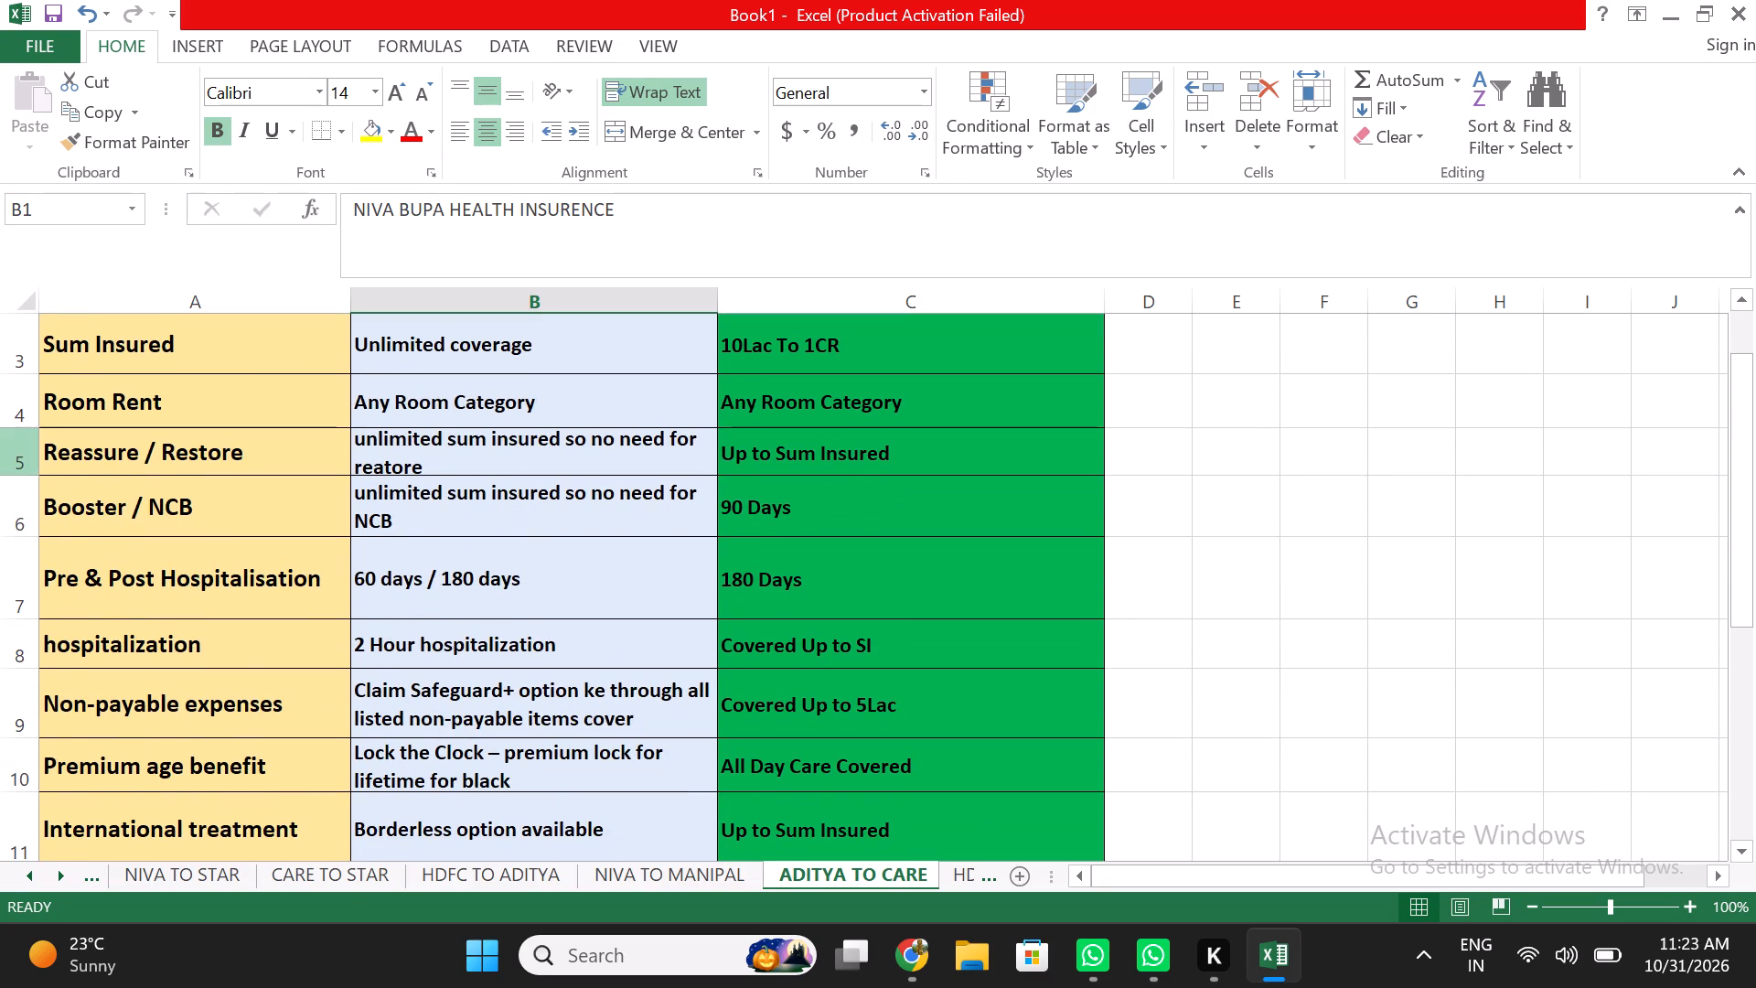
pyautogui.moveTo(20, 471); pyautogui.dragTo(29, 494)
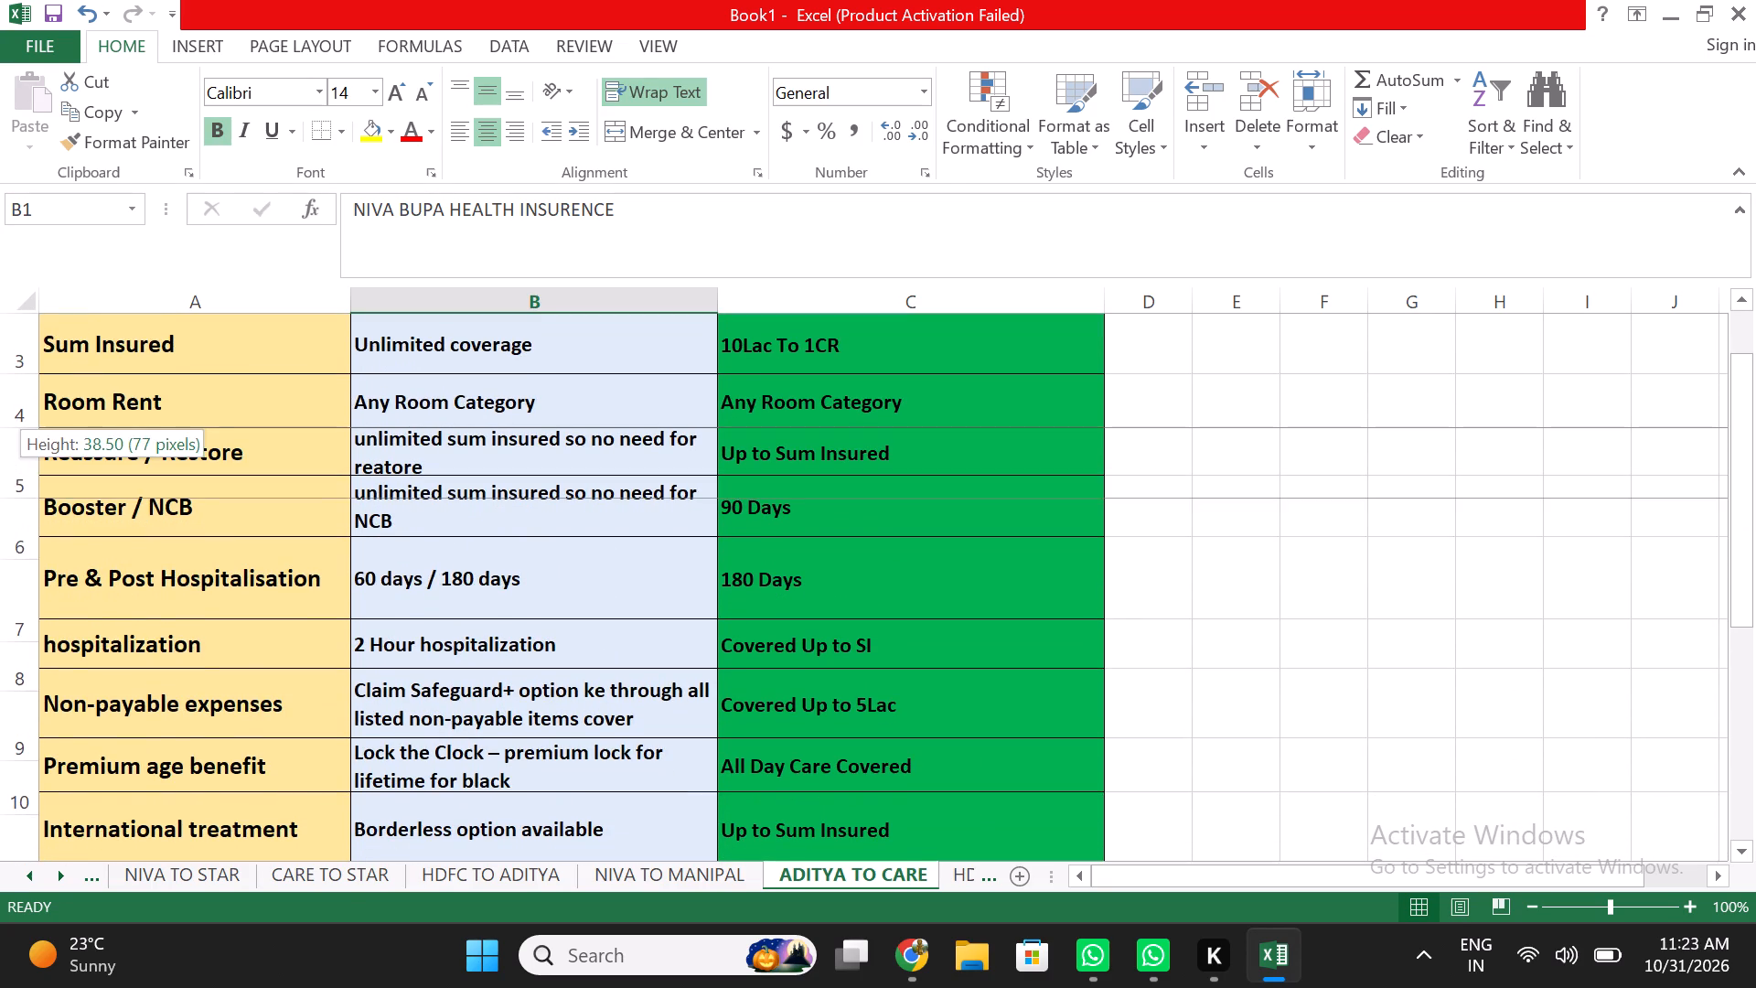
pyautogui.moveTo(29, 494); pyautogui.dragTo(28, 478)
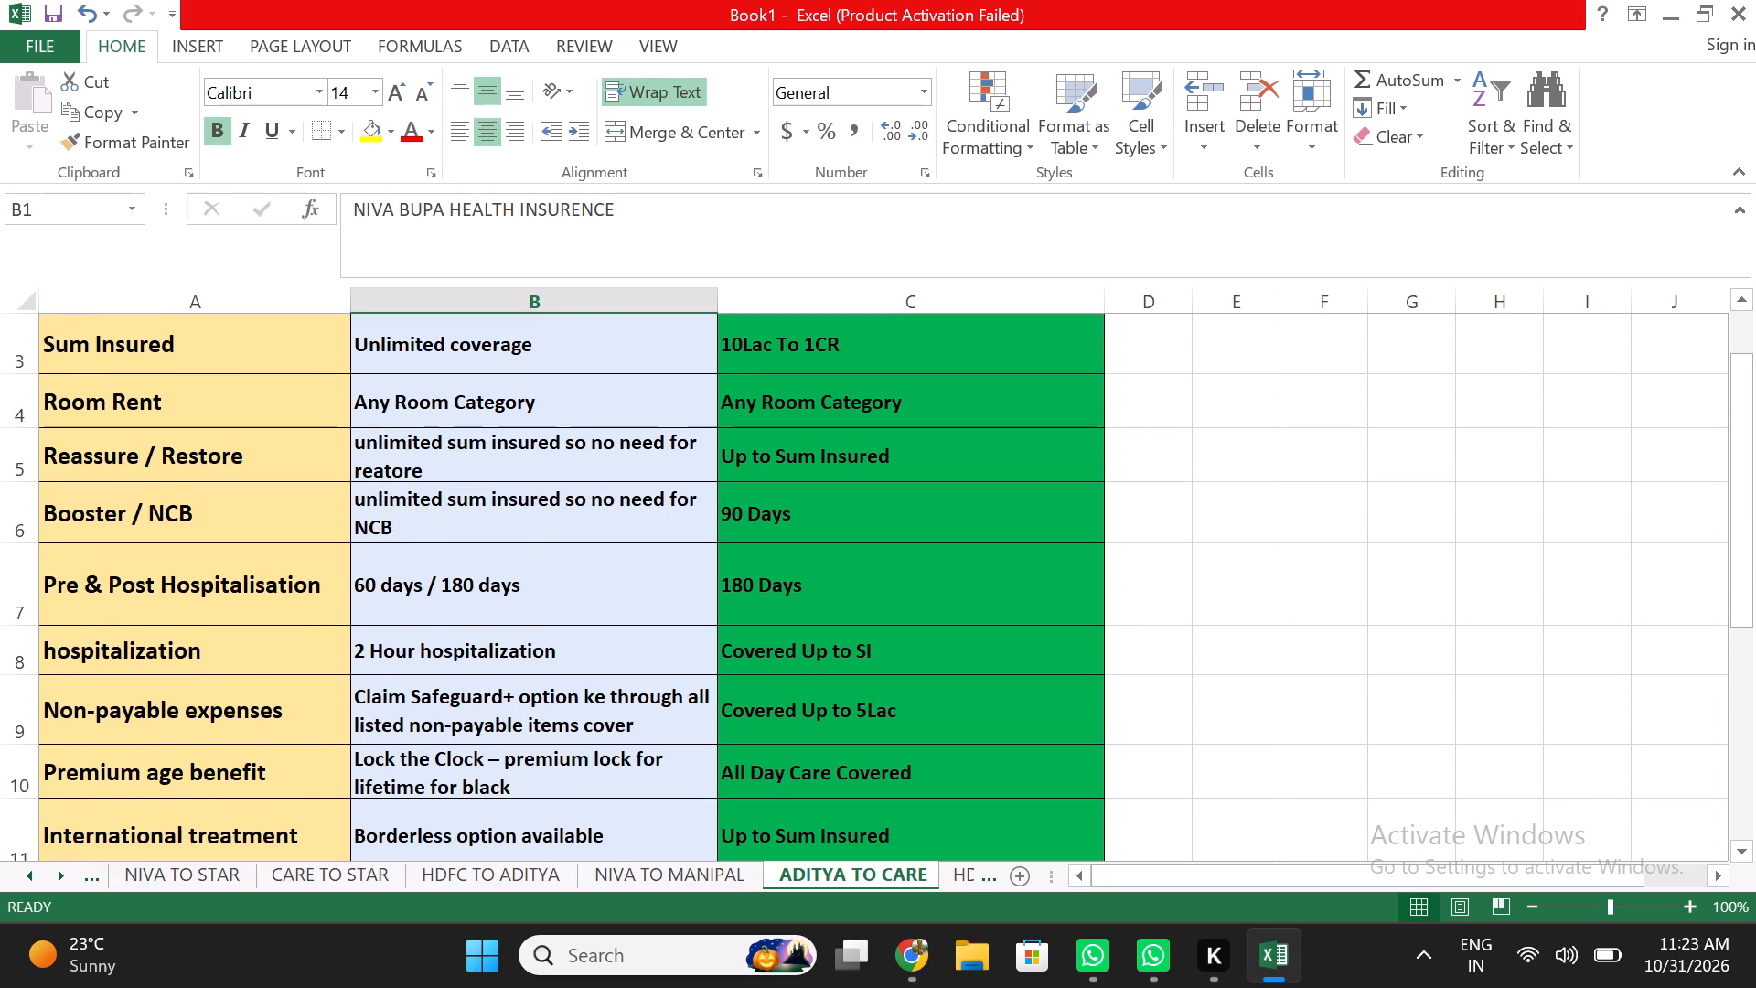
pyautogui.moveTo(30, 546); pyautogui.dragTo(37, 568)
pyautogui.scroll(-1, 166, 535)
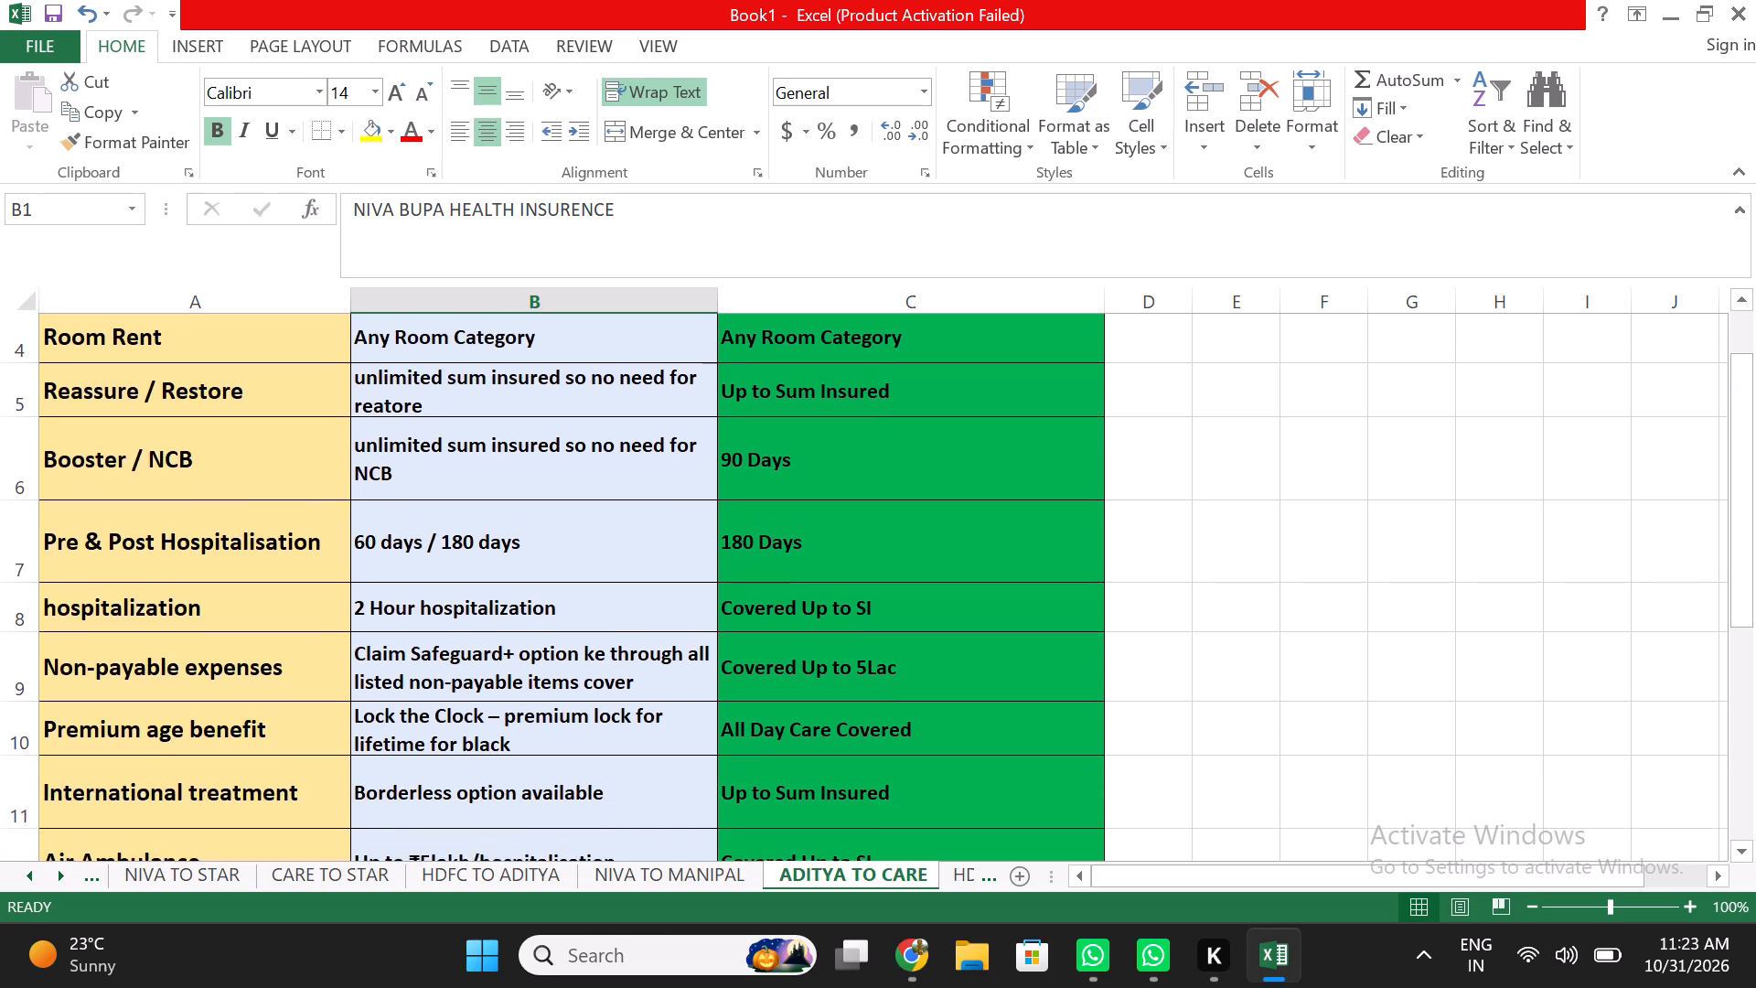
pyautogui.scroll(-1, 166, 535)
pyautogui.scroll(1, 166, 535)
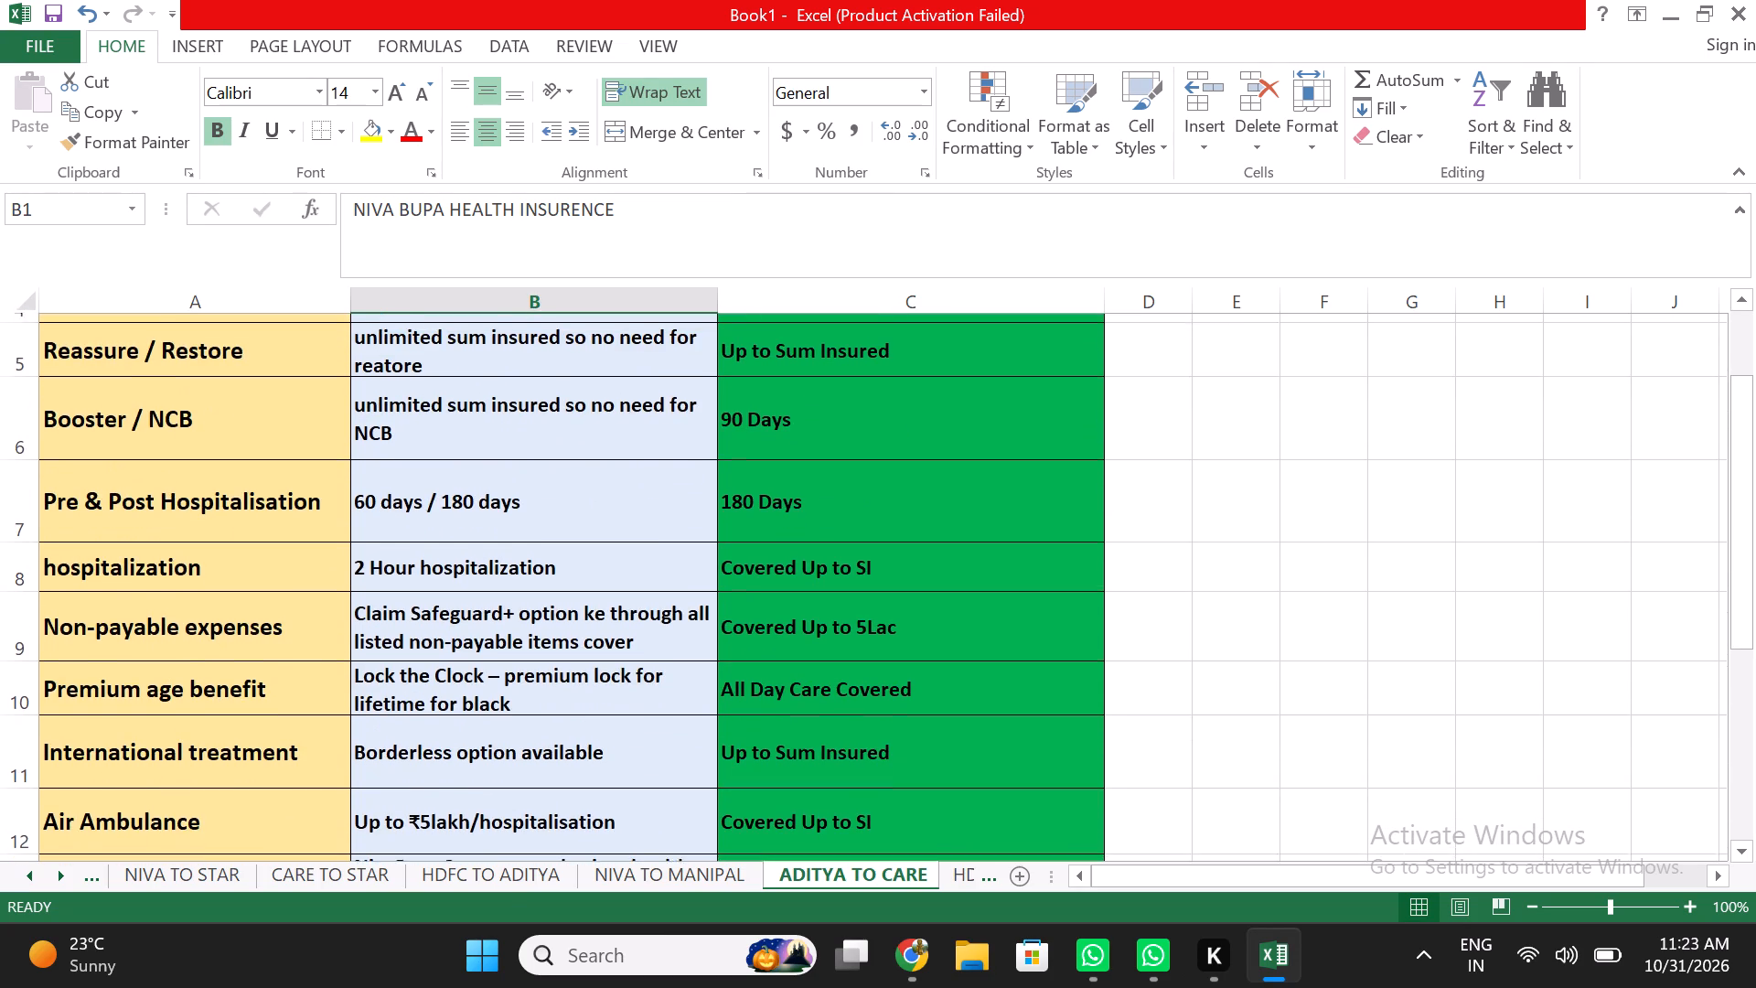
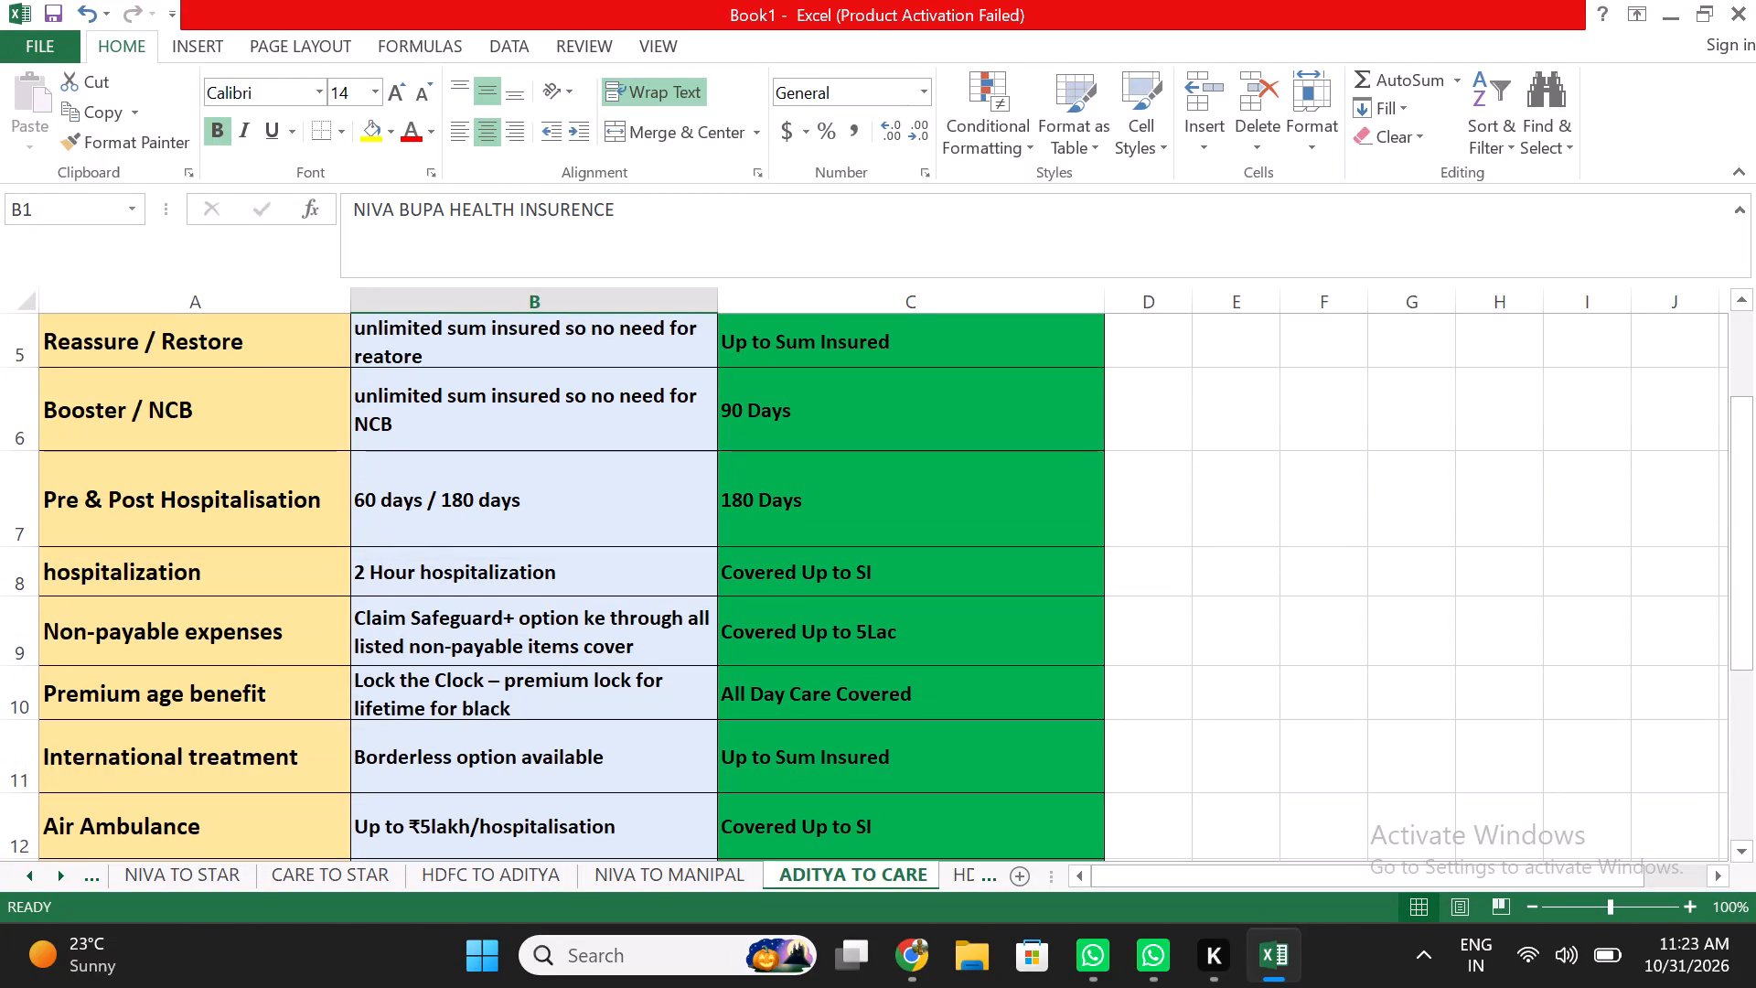
# Increase the heights of rows 8 to 10: hospitalization, Non-payable expenses and Premium age benefit.
pyautogui.scroll(1, 258, 660)
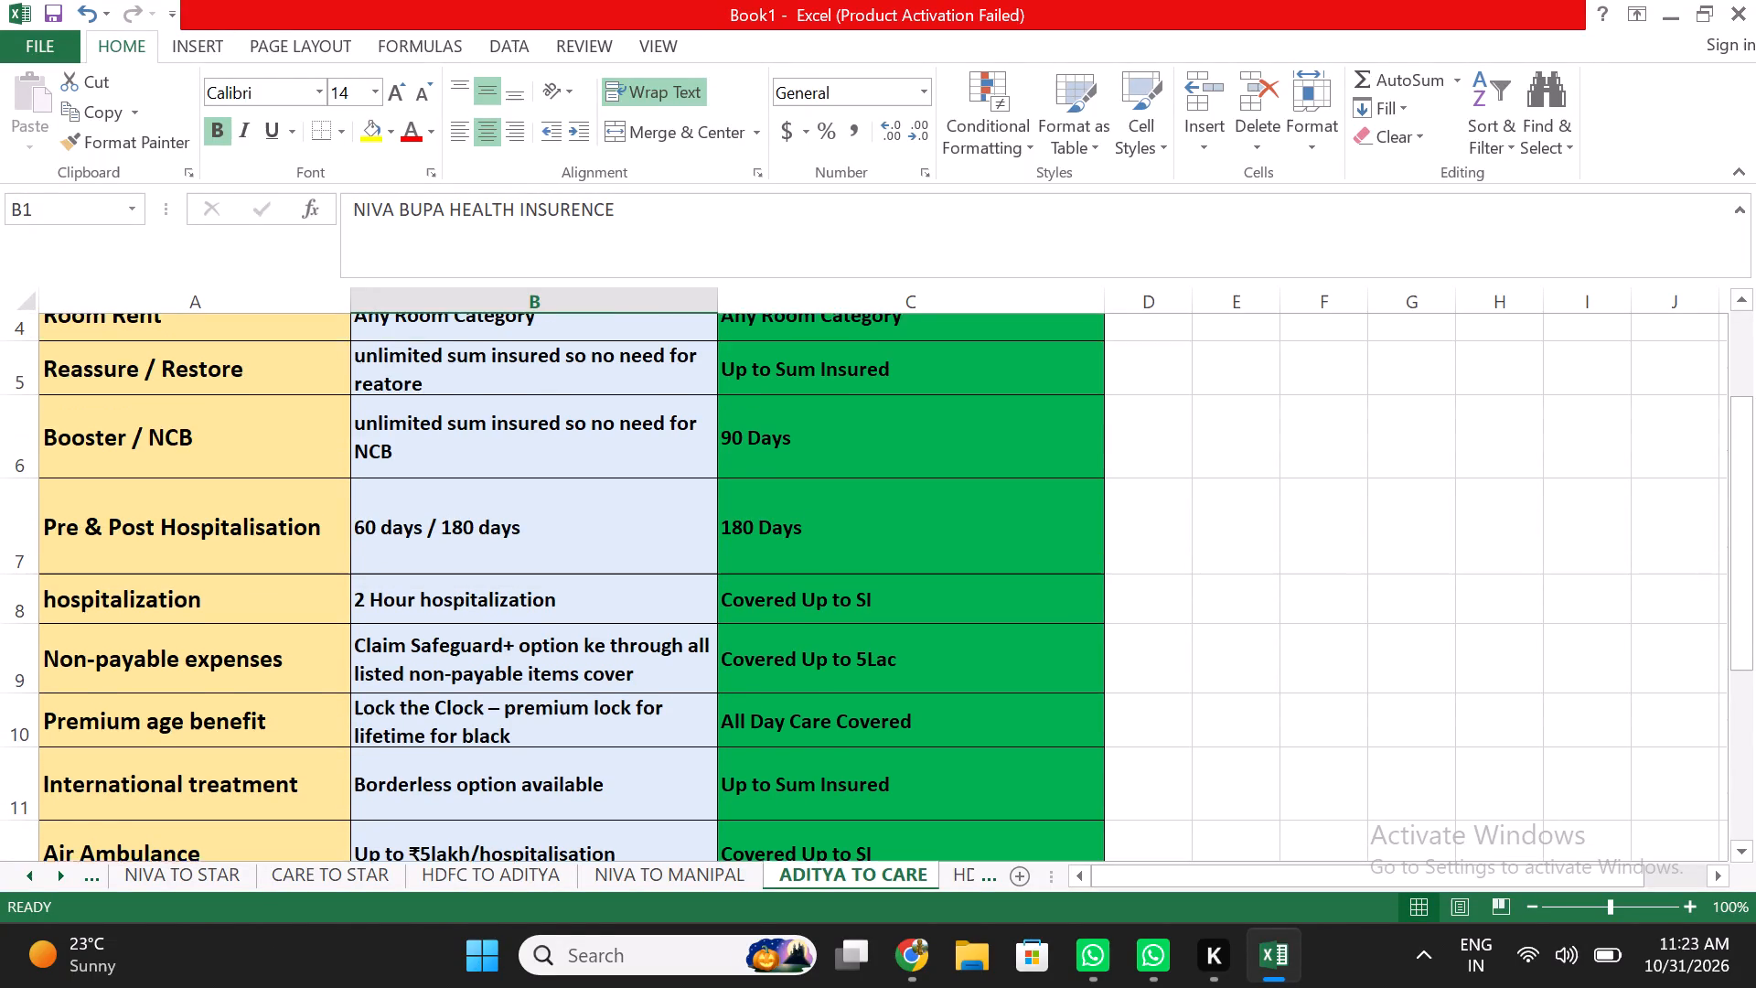
pyautogui.scroll(1, 258, 660)
pyautogui.moveTo(27, 652); pyautogui.dragTo(29, 665)
pyautogui.scroll(-1, 109, 656)
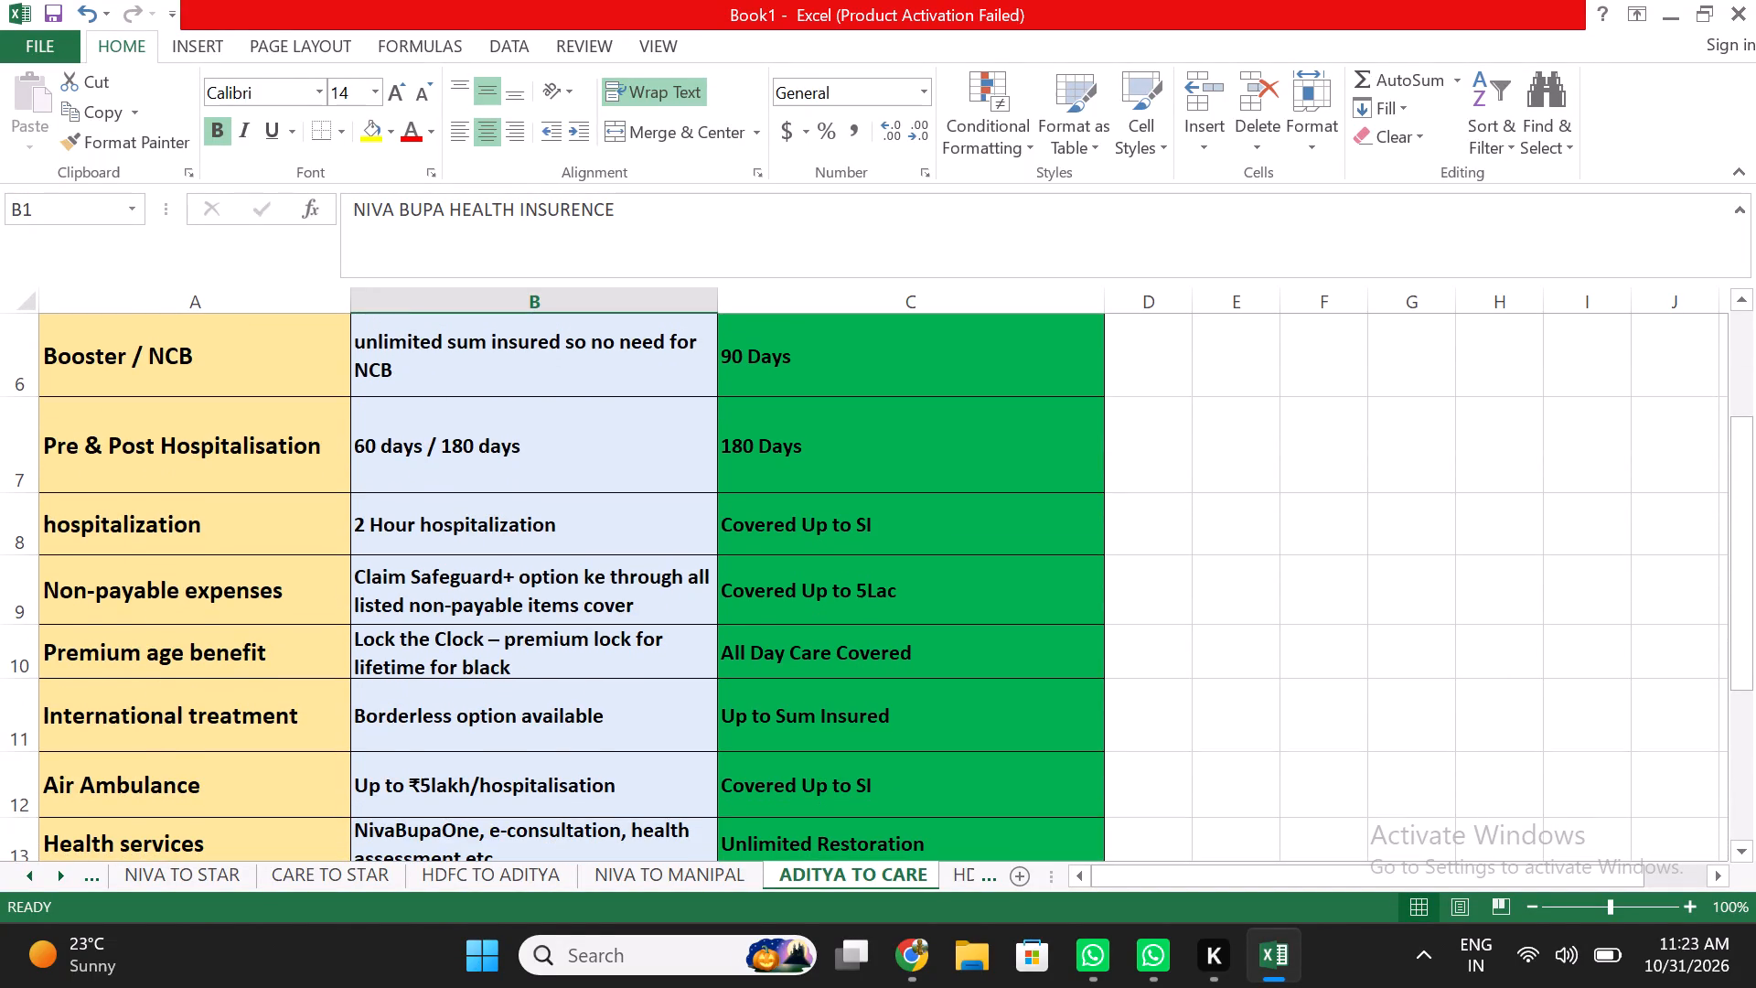
pyautogui.moveTo(34, 626); pyautogui.dragTo(37, 643)
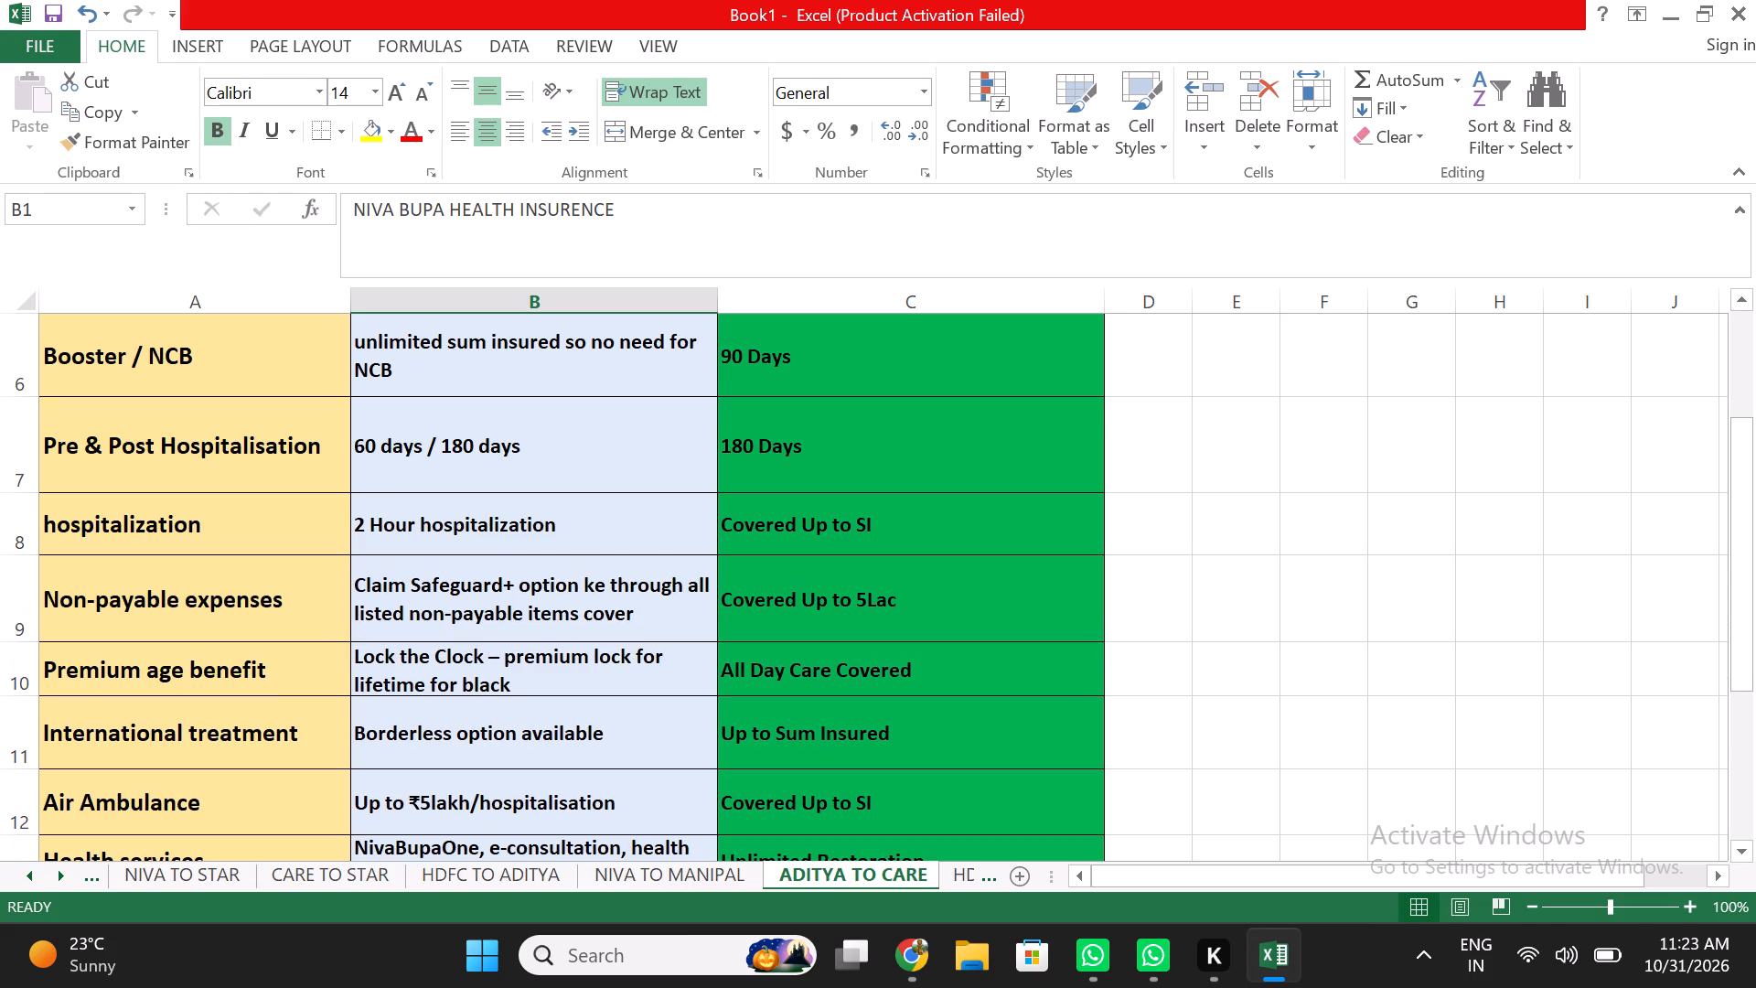
pyautogui.moveTo(32, 699); pyautogui.dragTo(35, 714)
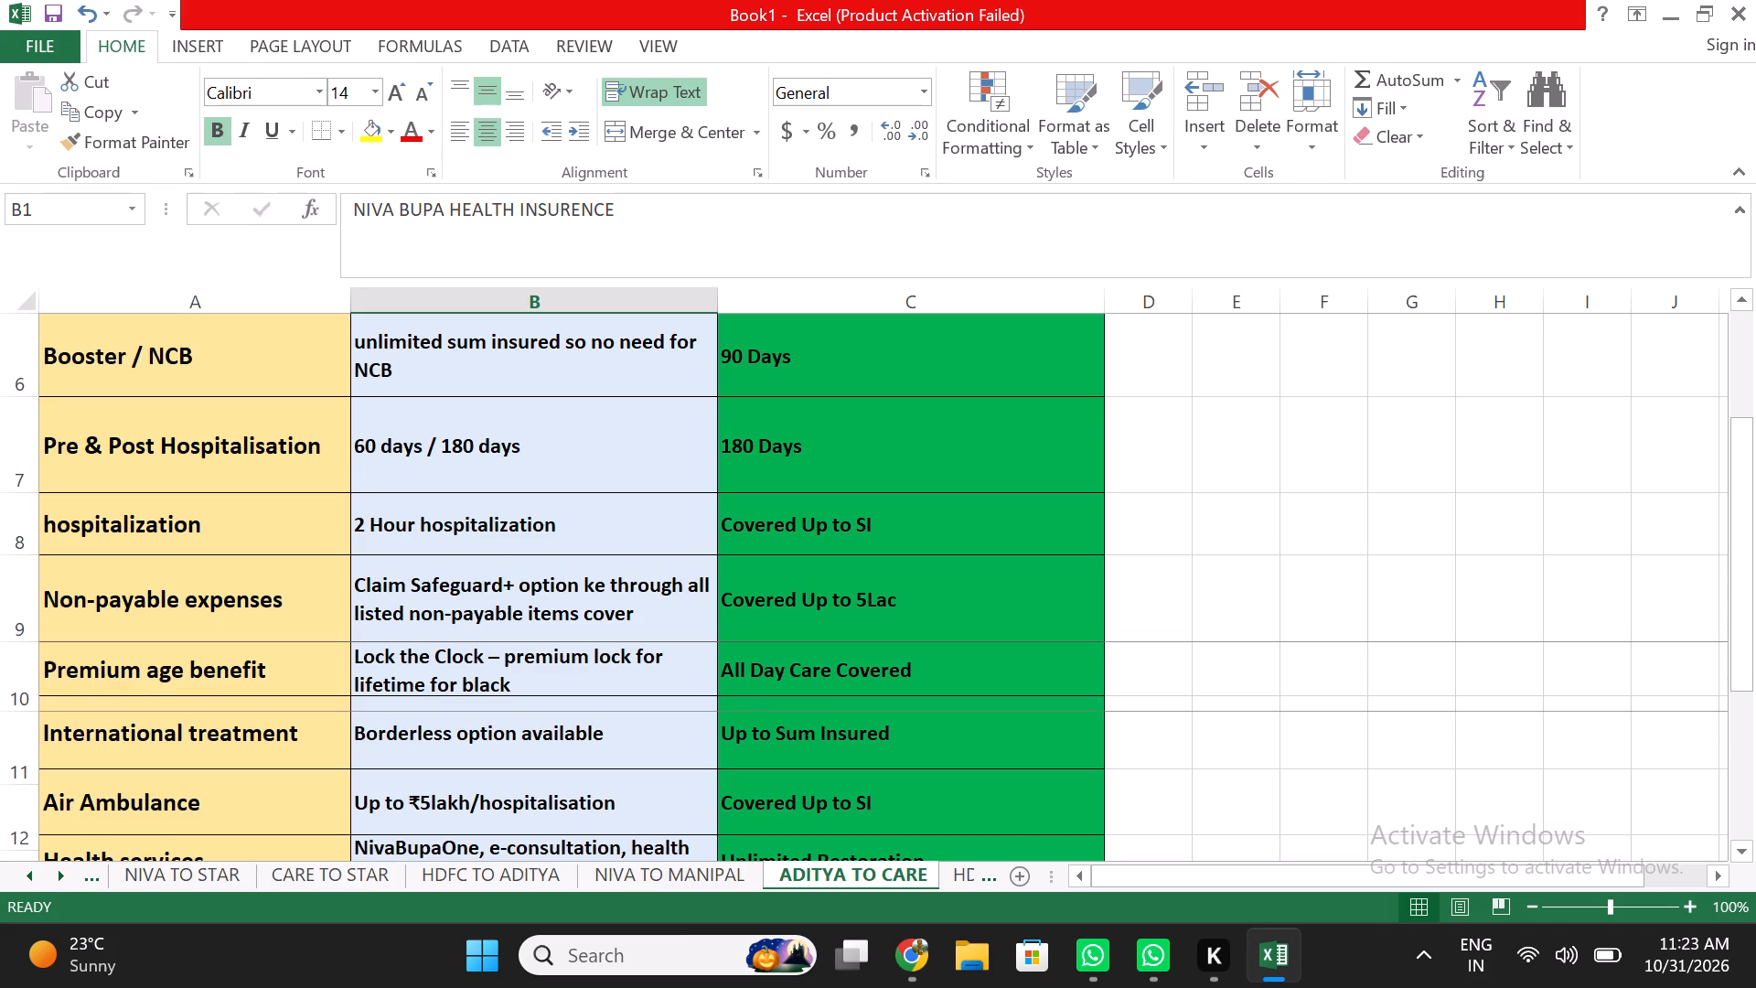
# Slightly reduce the heights of the International treatment and Air Ambulance rows.
pyautogui.scroll(-2, 155, 680)
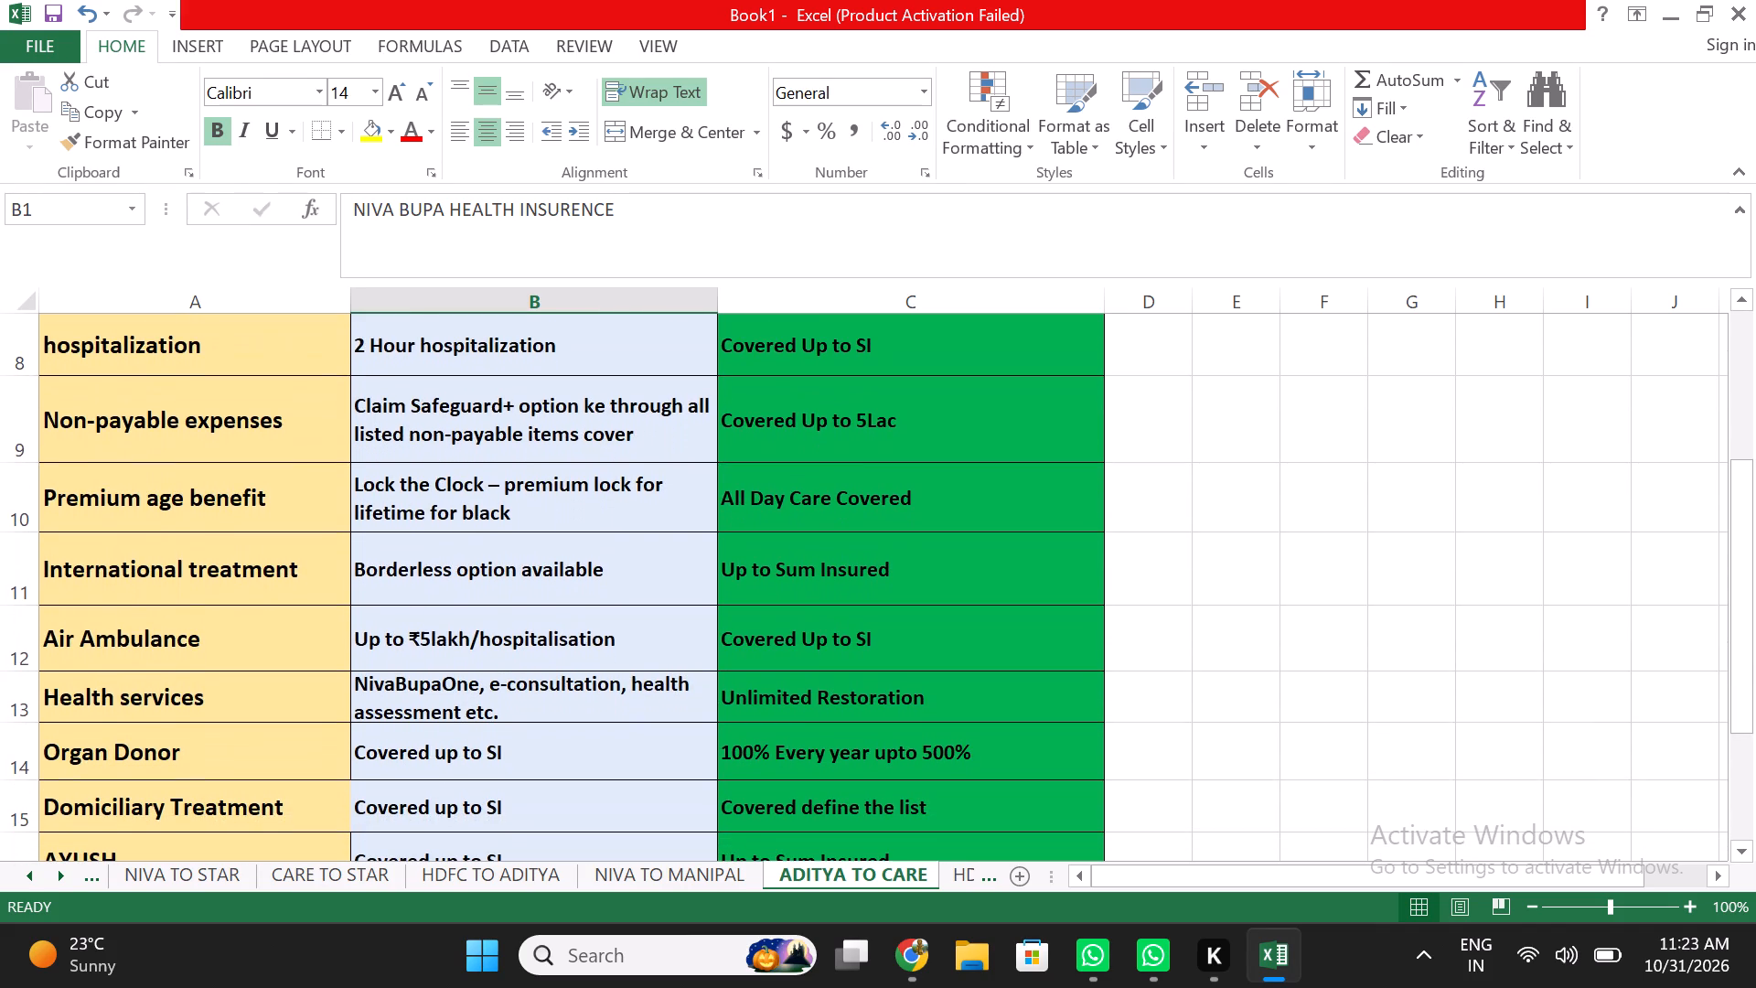
pyautogui.click(22, 602)
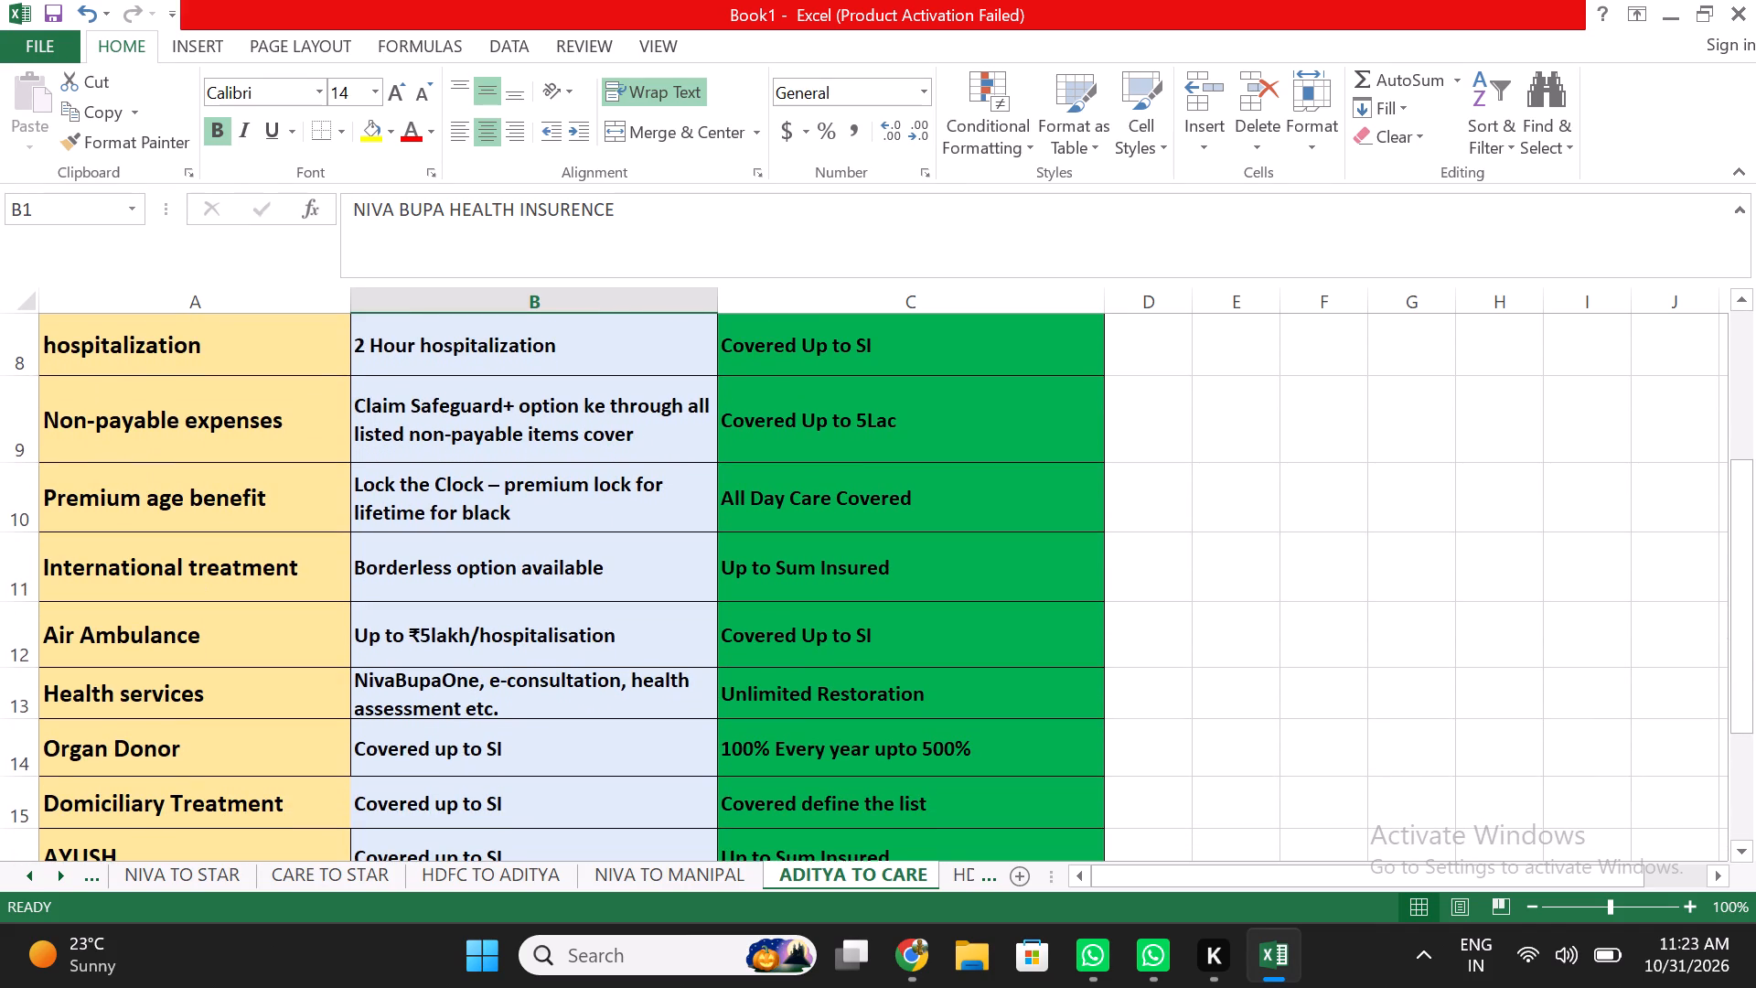
pyautogui.click(33, 668)
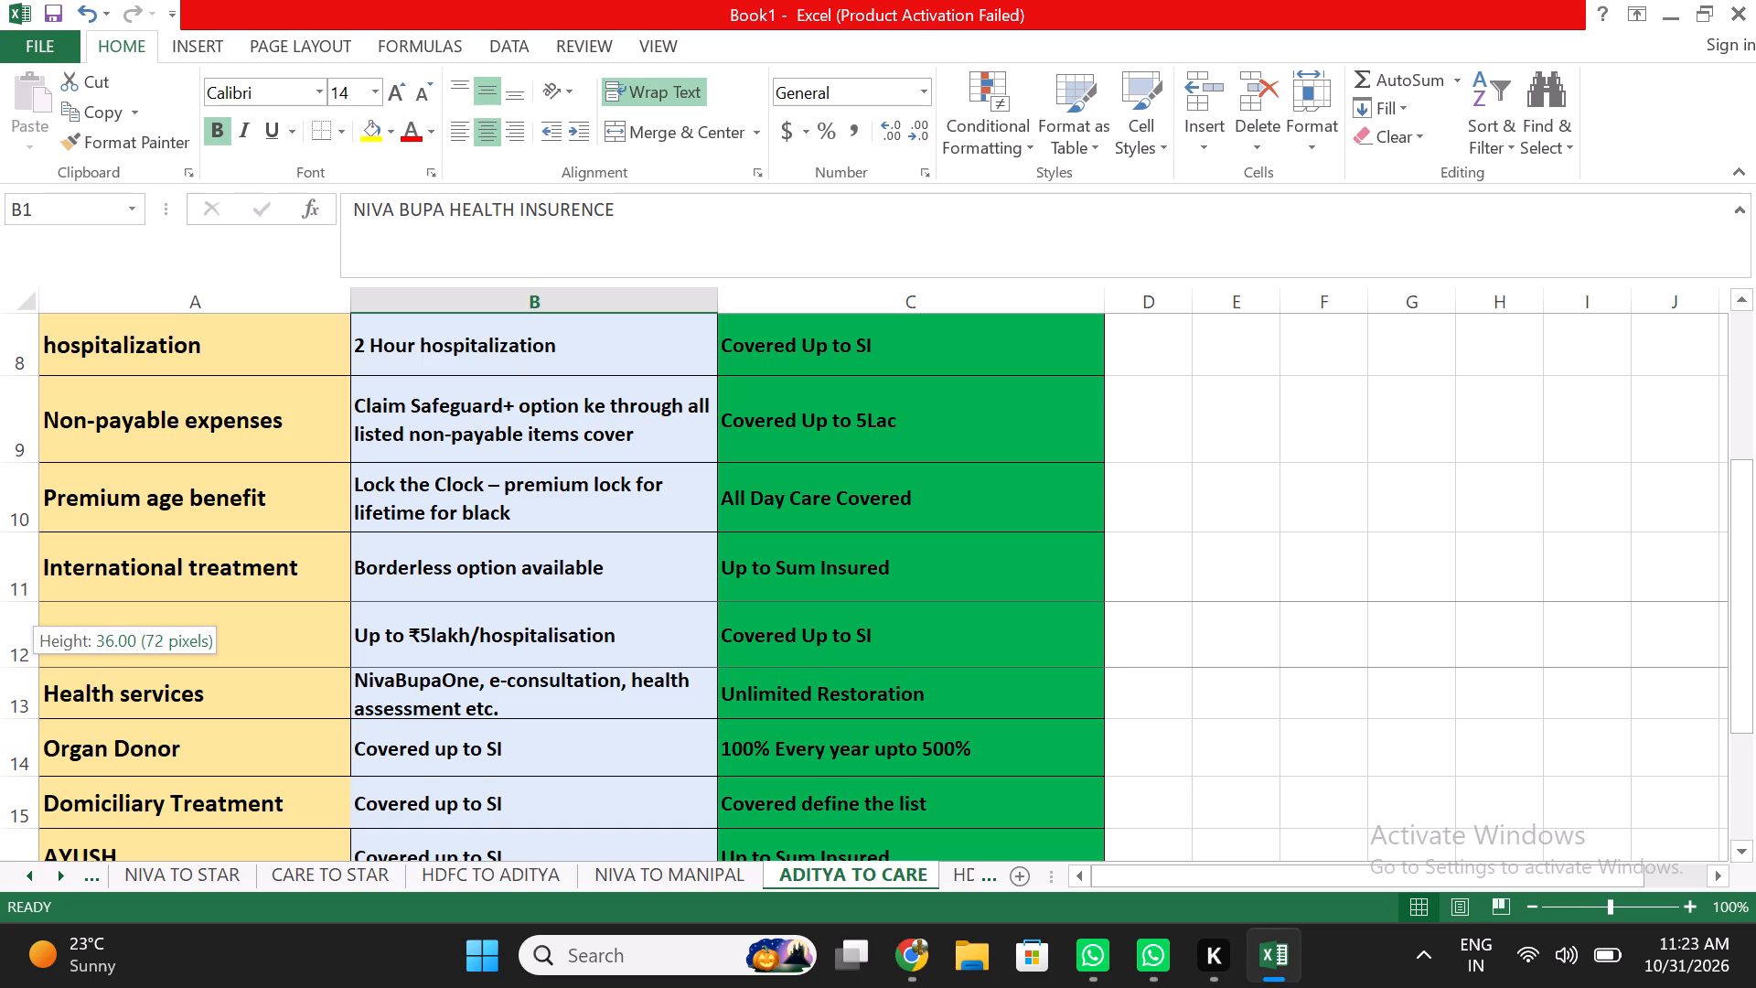
# Increase the heights of the Health services row, giving its two lines of text room, and the Modern Treatment row.
pyautogui.scroll(-1, 80, 660)
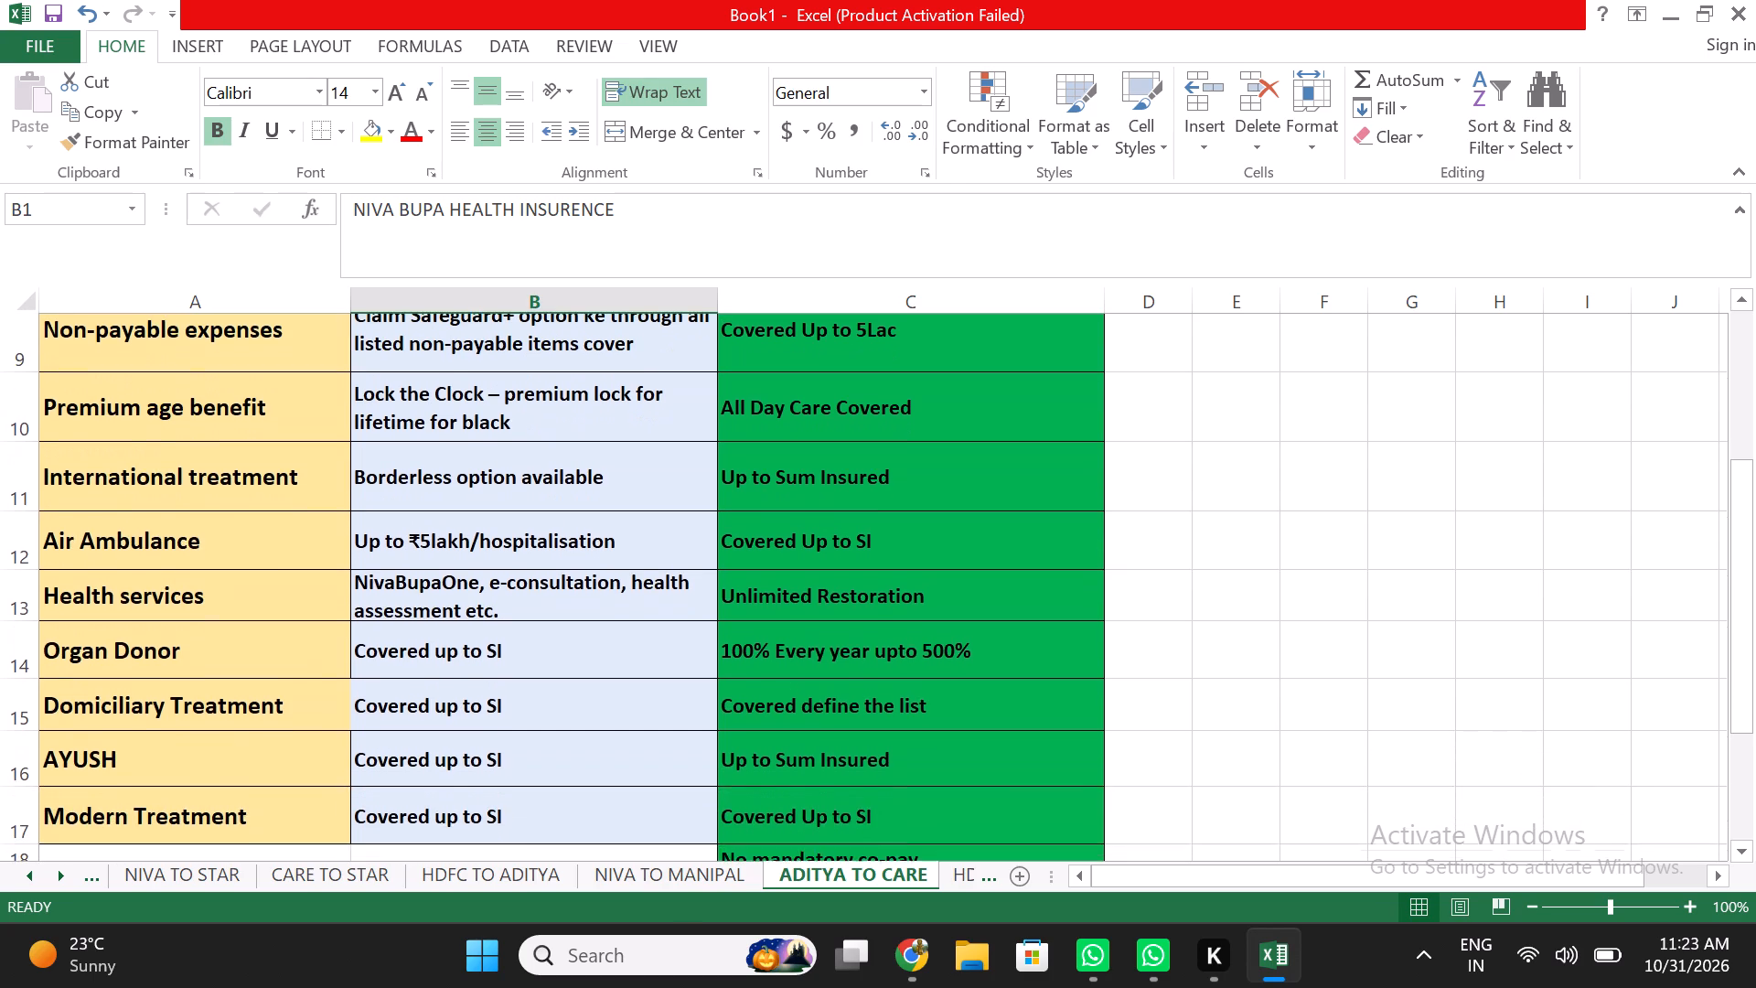
pyautogui.scroll(-1, 80, 660)
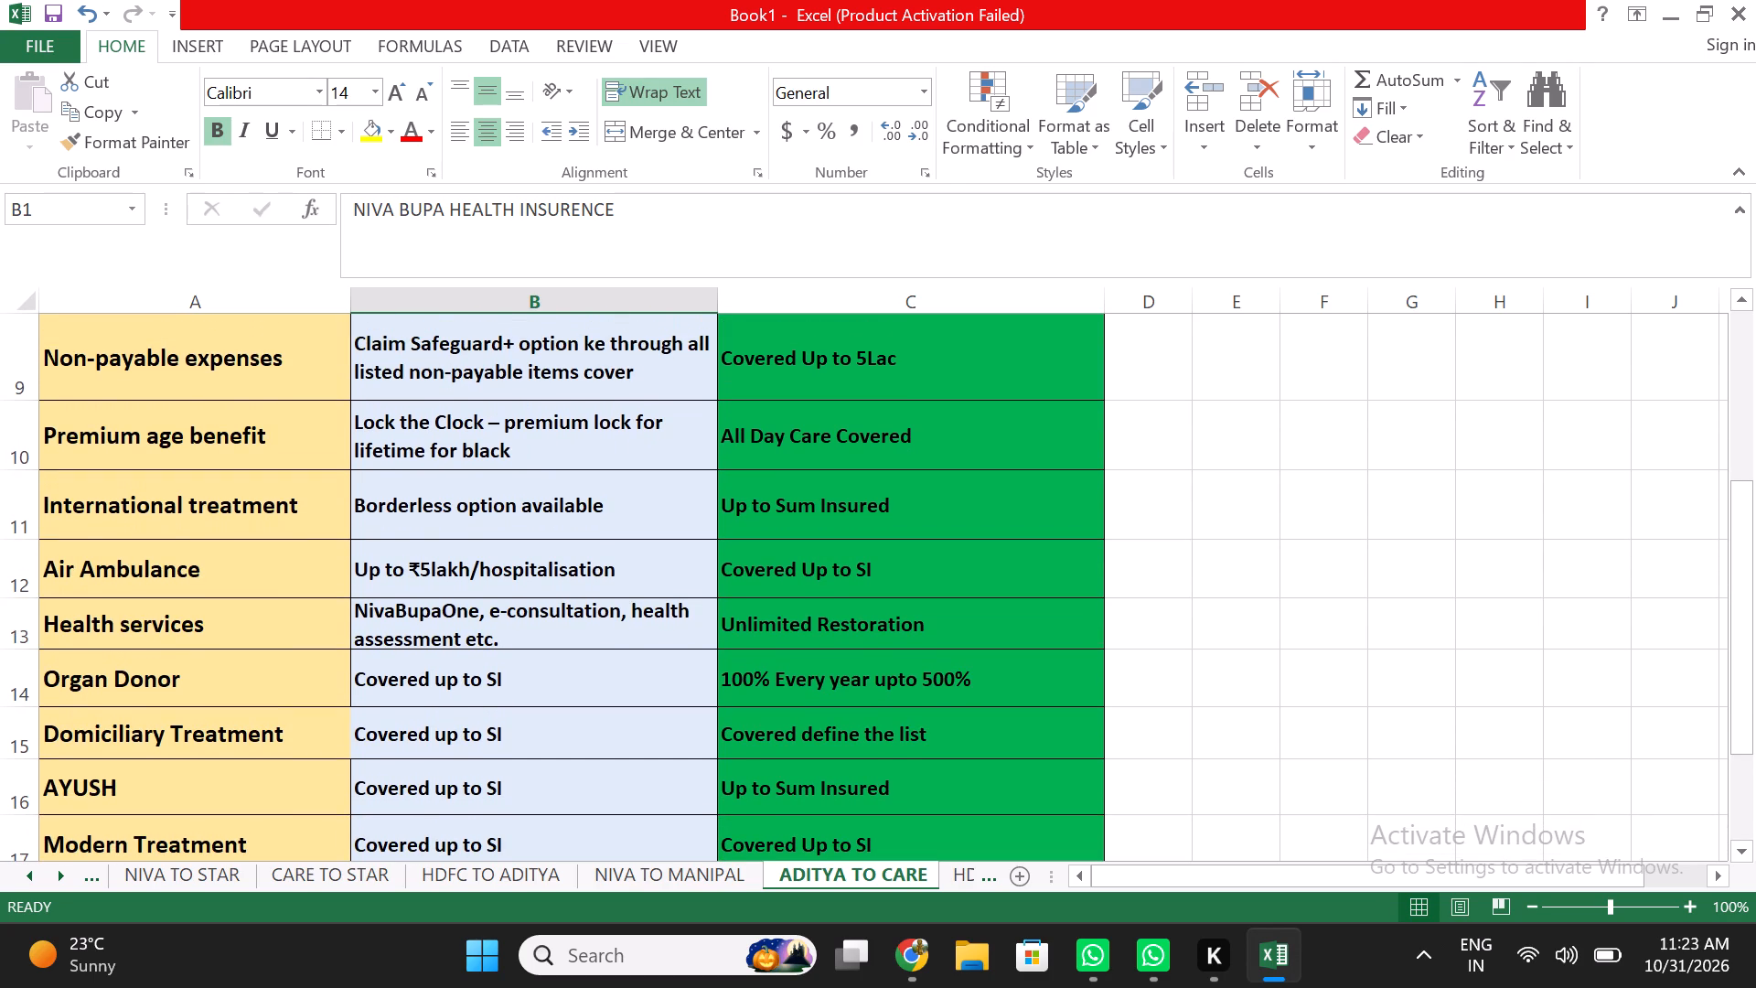
pyautogui.moveTo(34, 647); pyautogui.dragTo(36, 657)
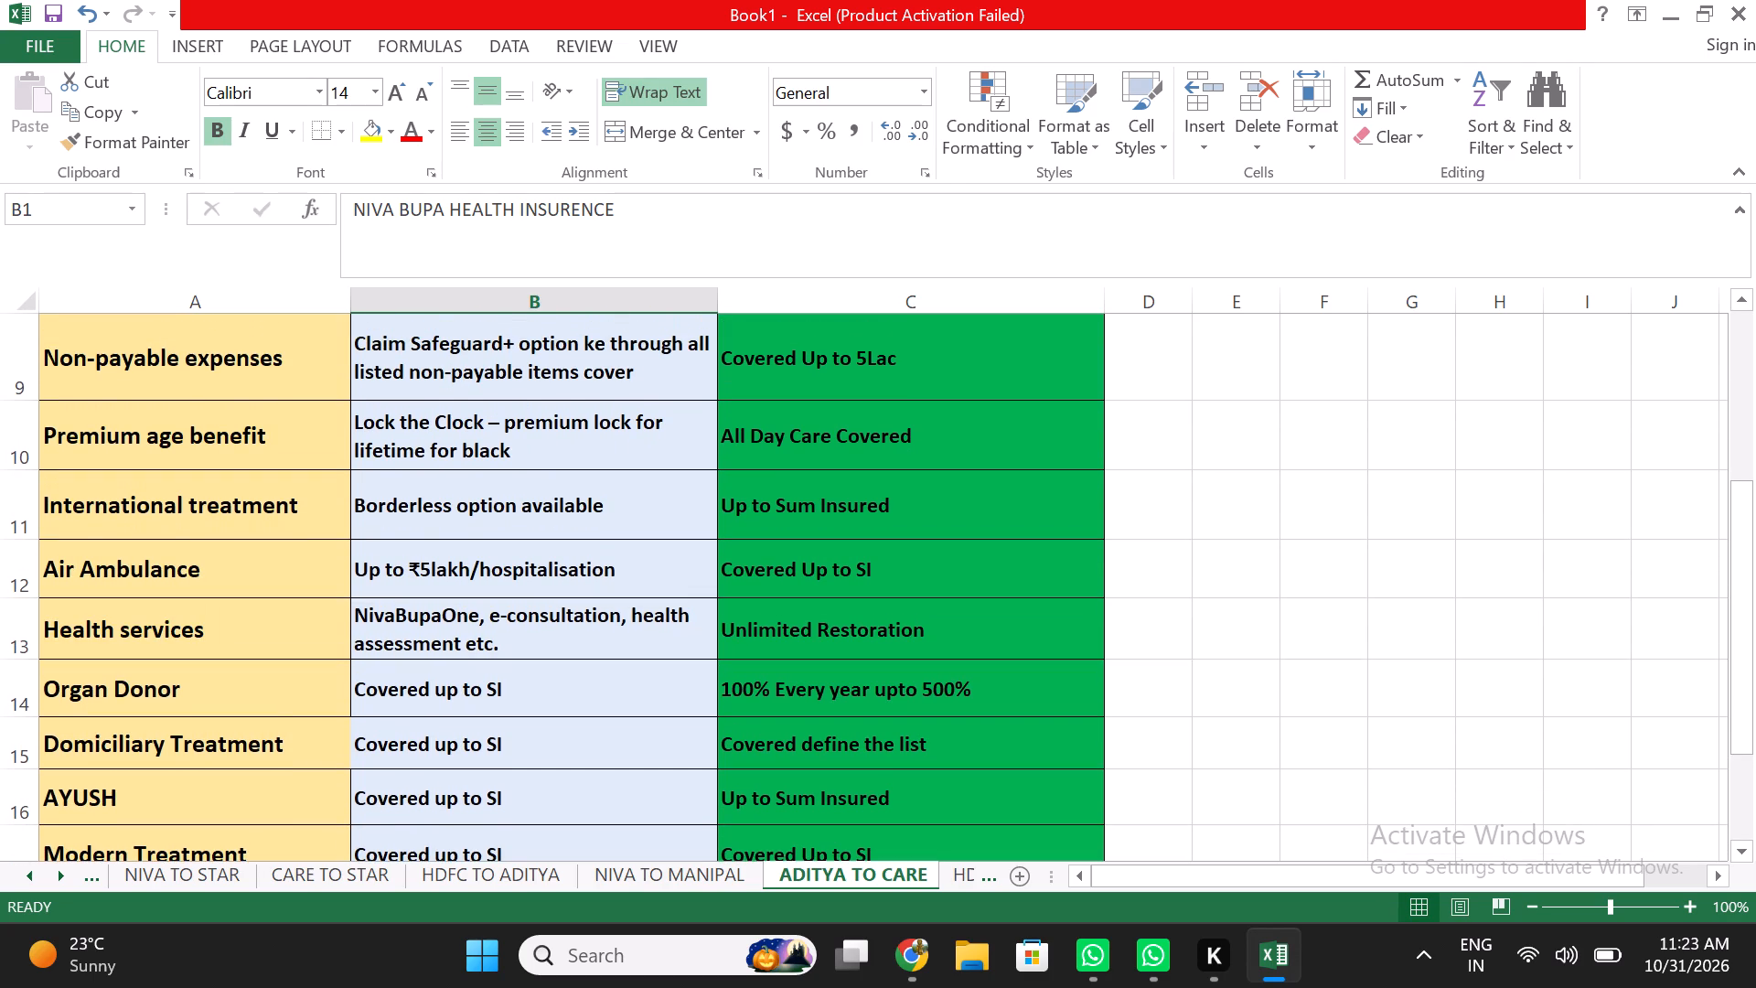
pyautogui.moveTo(36, 657); pyautogui.dragTo(43, 671)
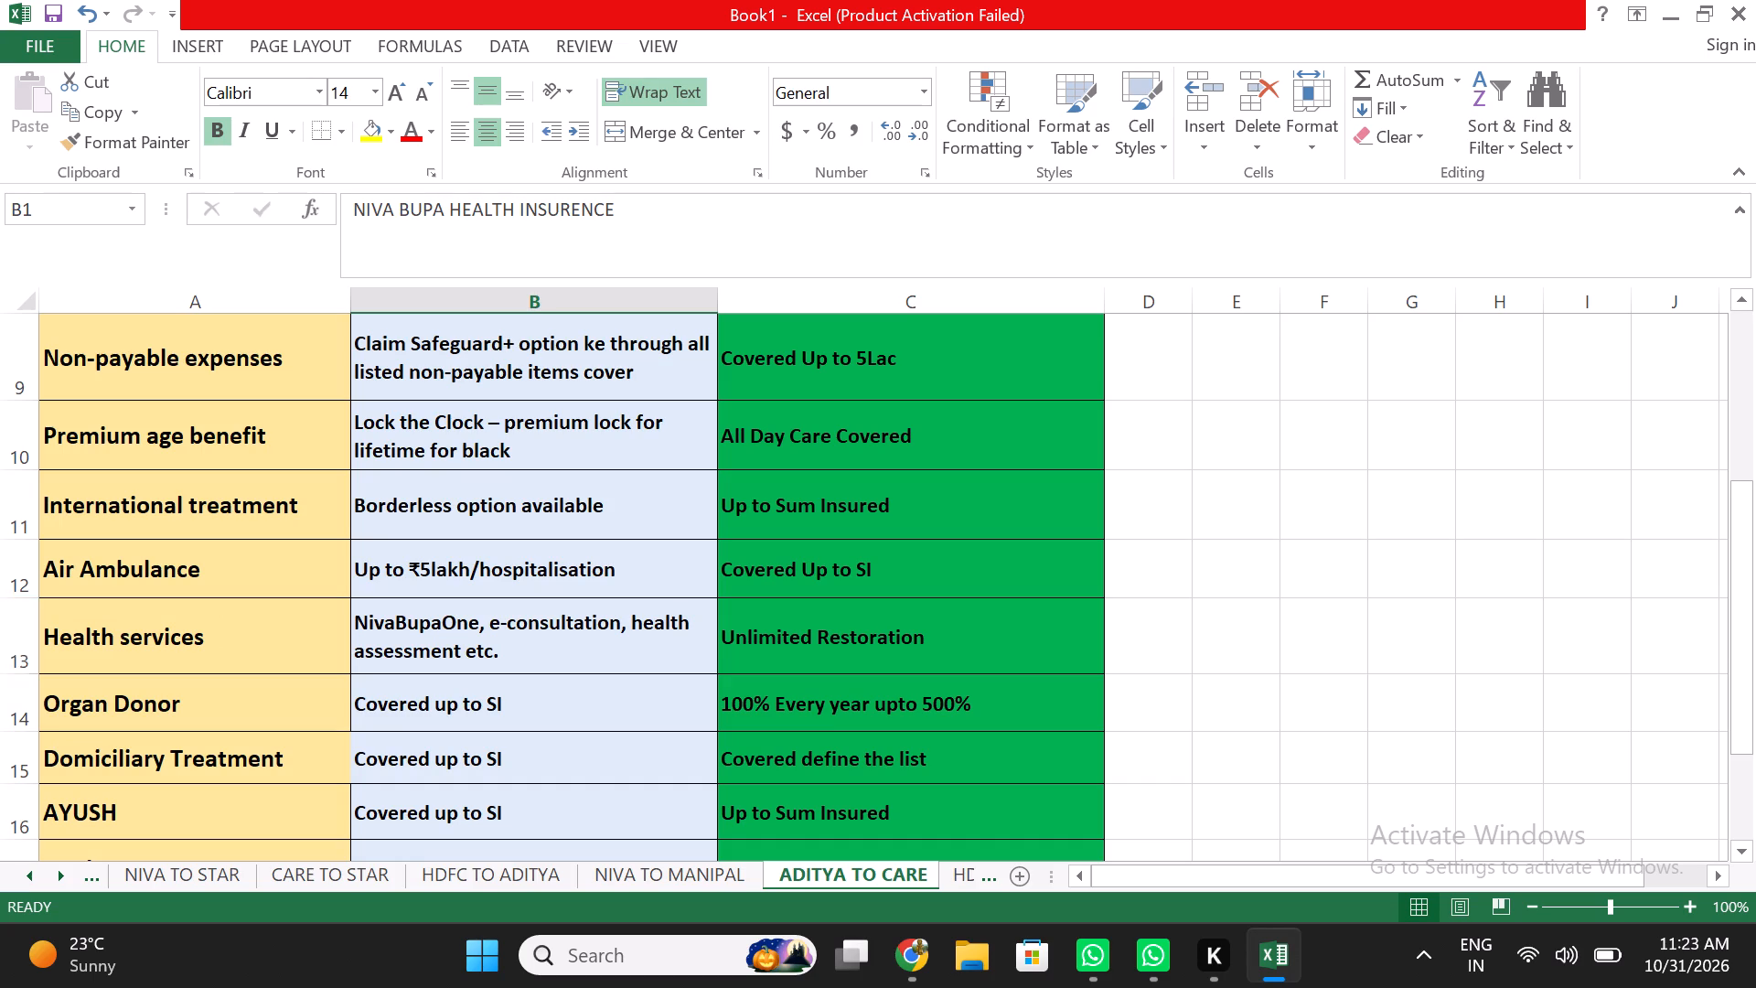
pyautogui.click(35, 679)
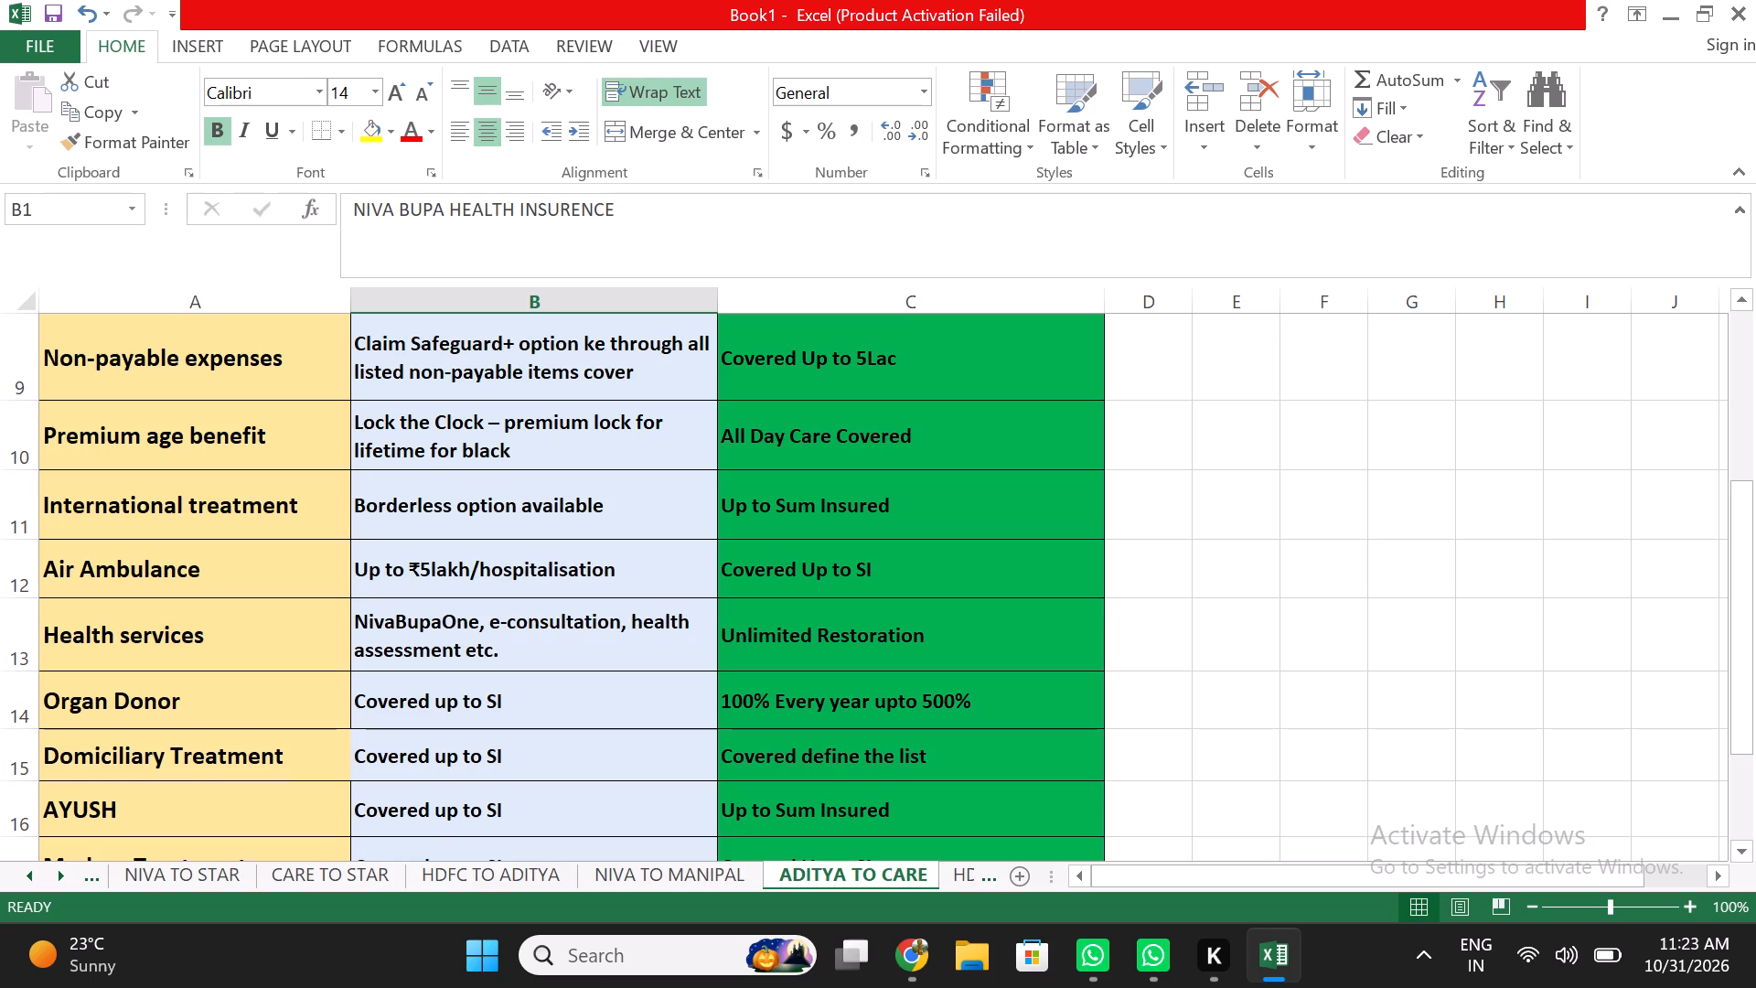
pyautogui.scroll(-2, 56, 671)
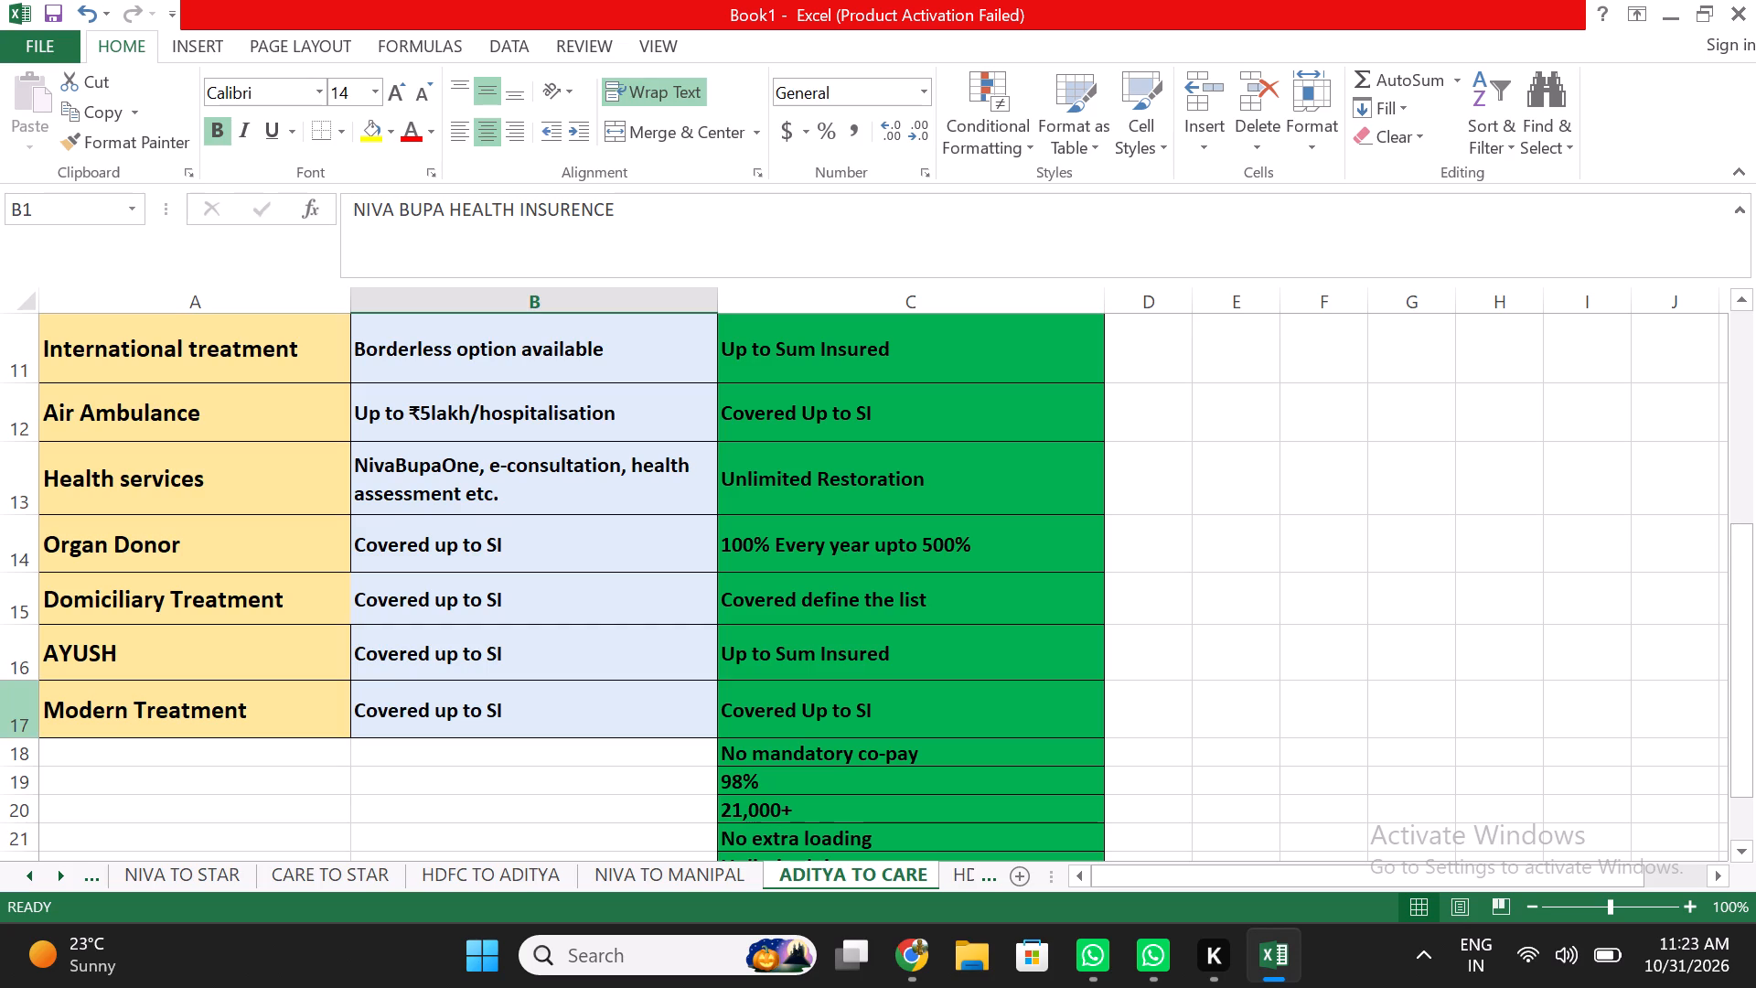
pyautogui.moveTo(19, 735); pyautogui.dragTo(26, 757)
# Review the row heights and text fit throughout the comparison table, from the header down through the benefit rows.
pyautogui.scroll(1, 105, 689)
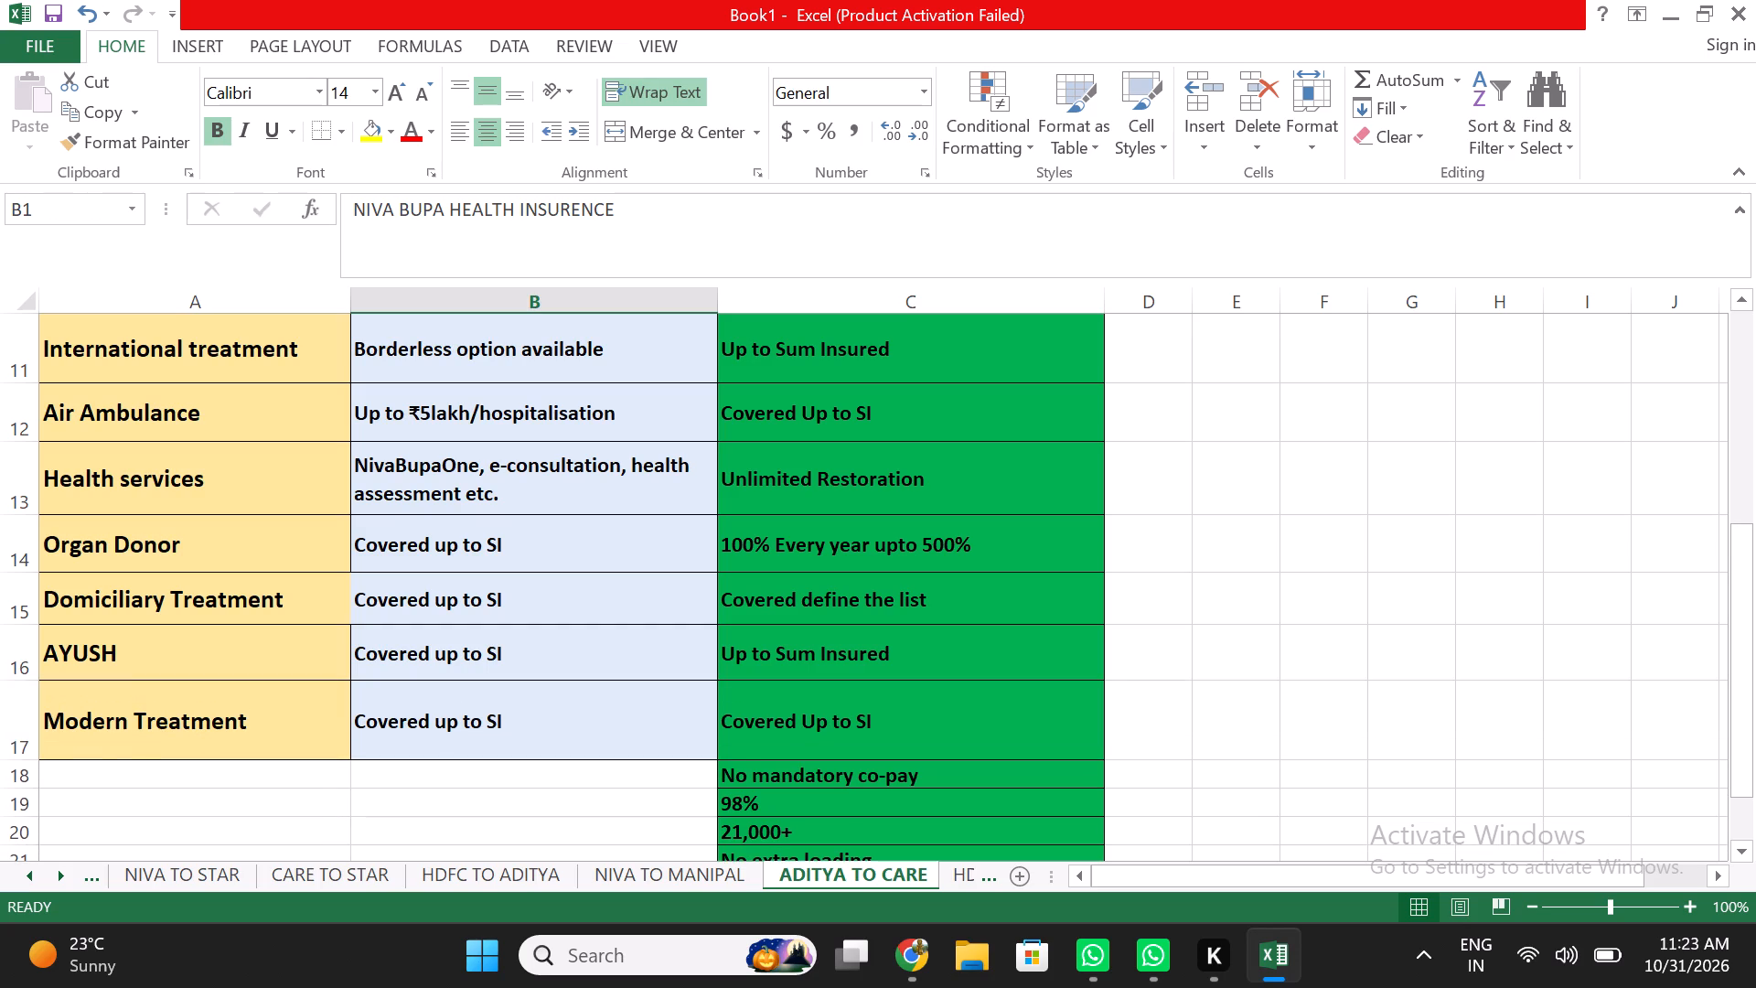
pyautogui.scroll(1, 23, 682)
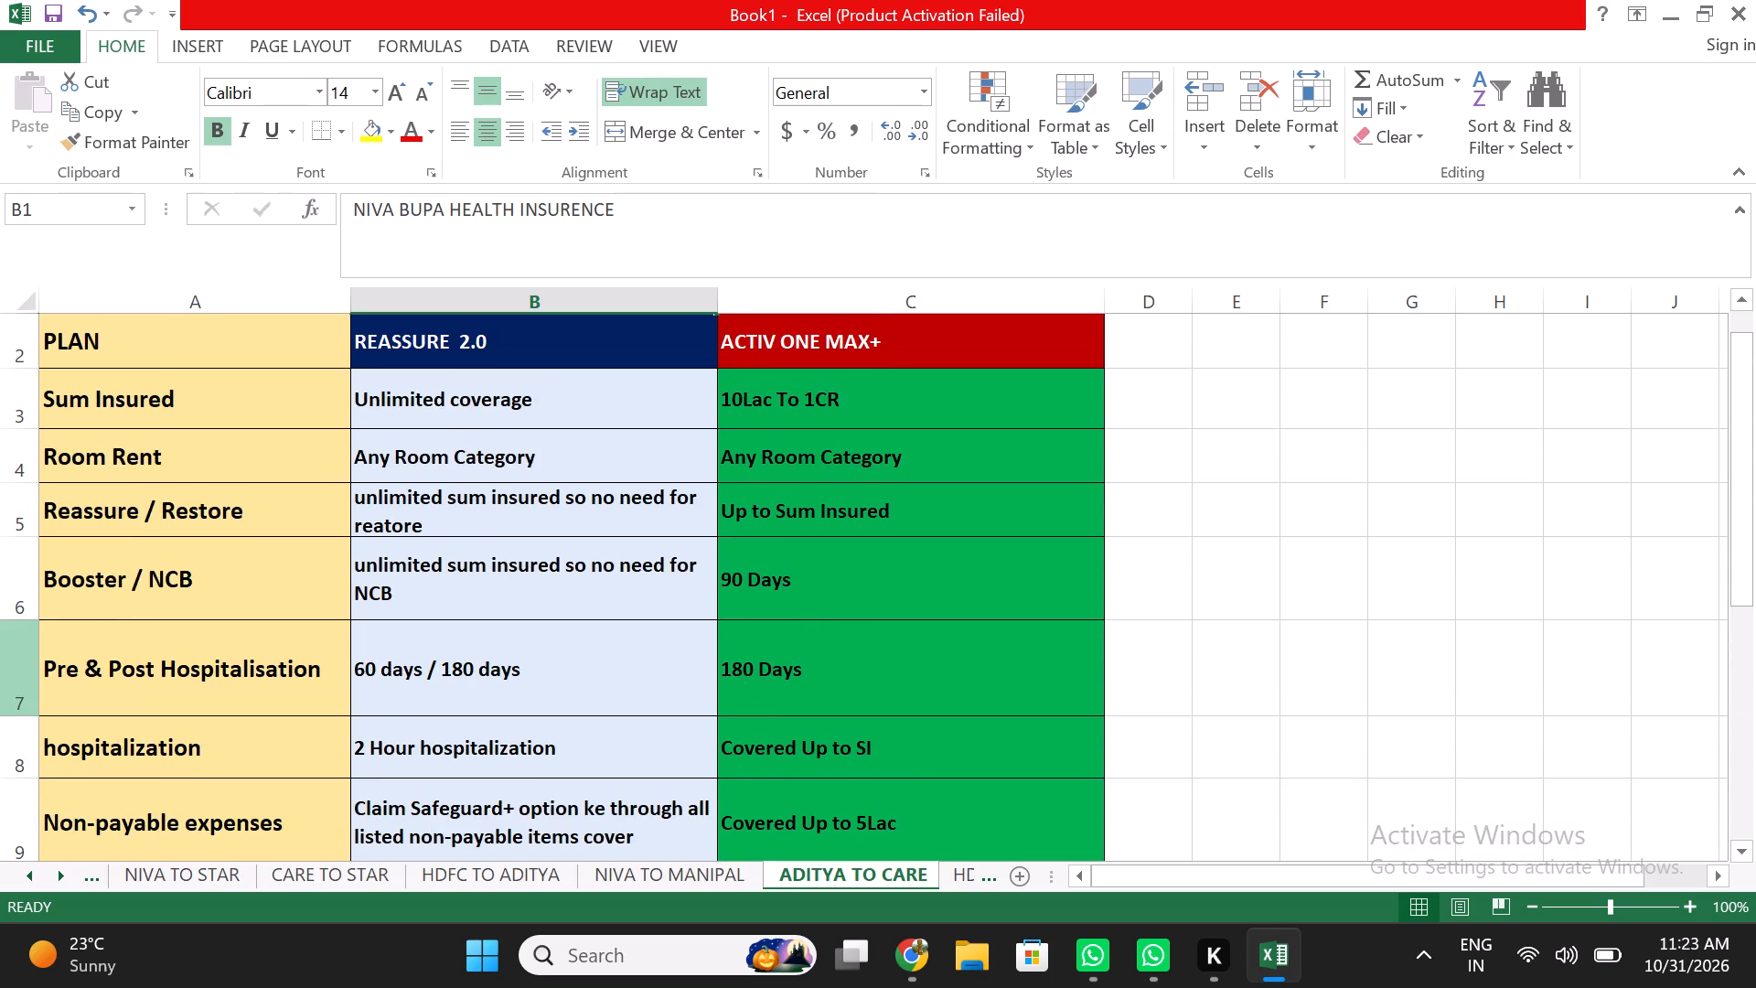
pyautogui.scroll(-1, 98, 656)
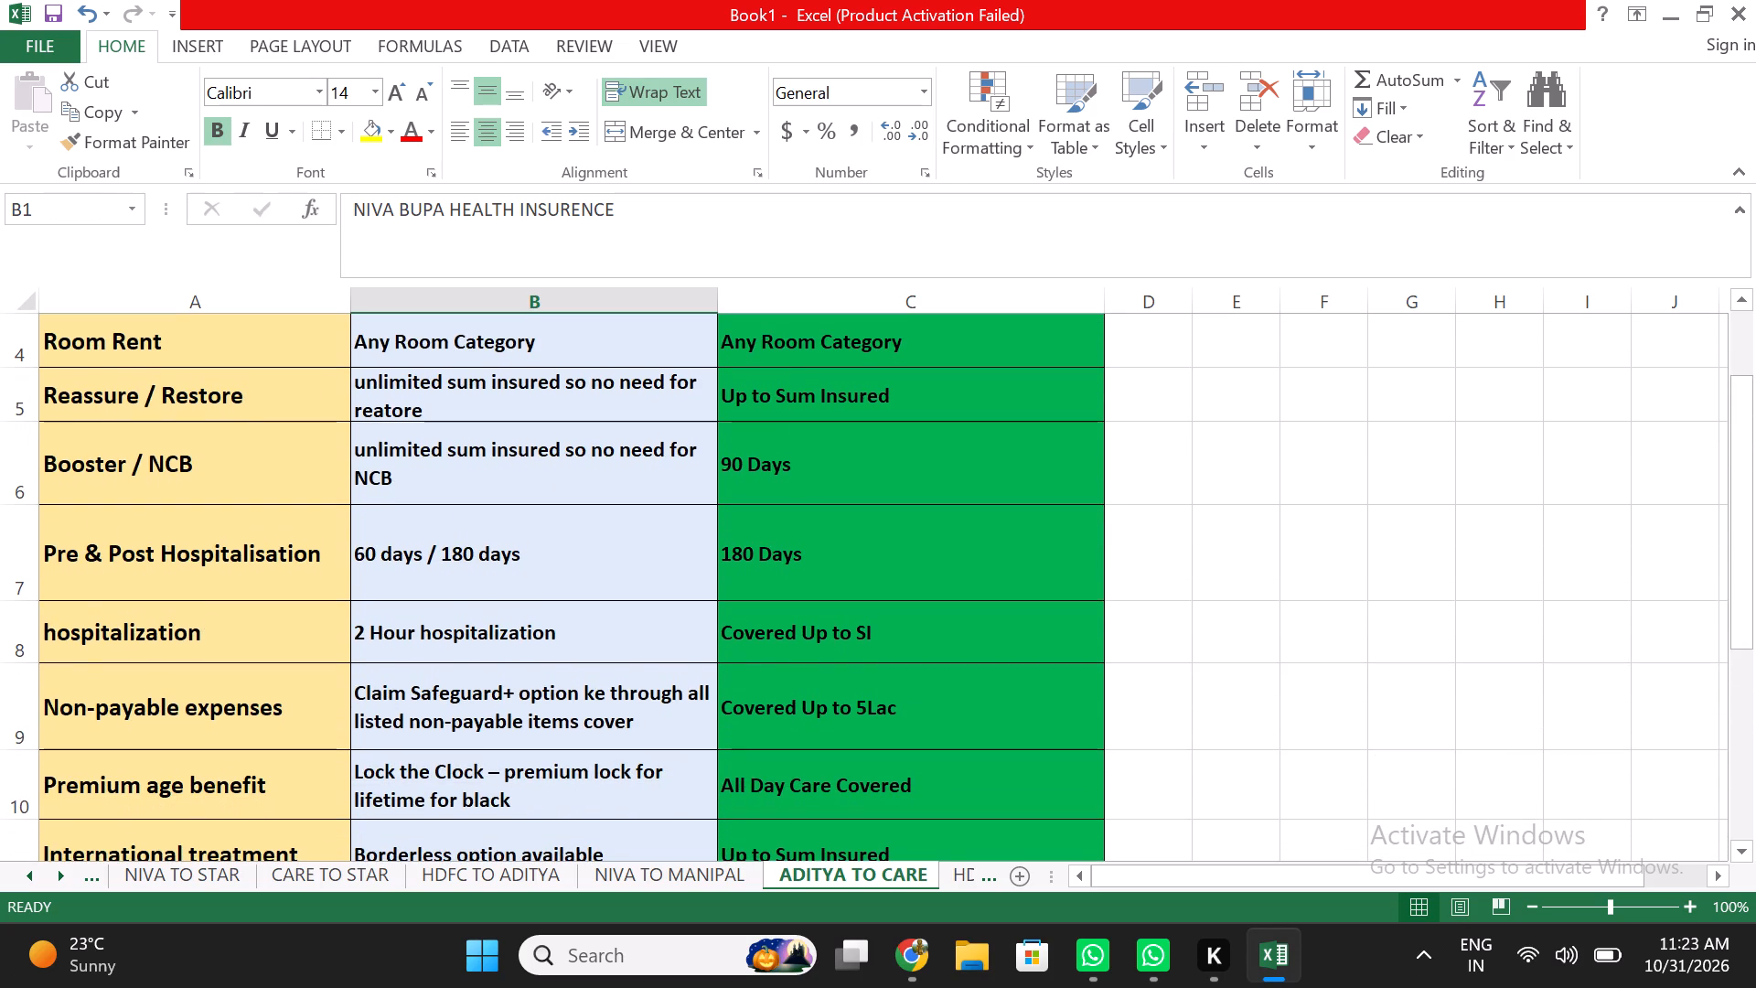
pyautogui.scroll(-2, 70, 696)
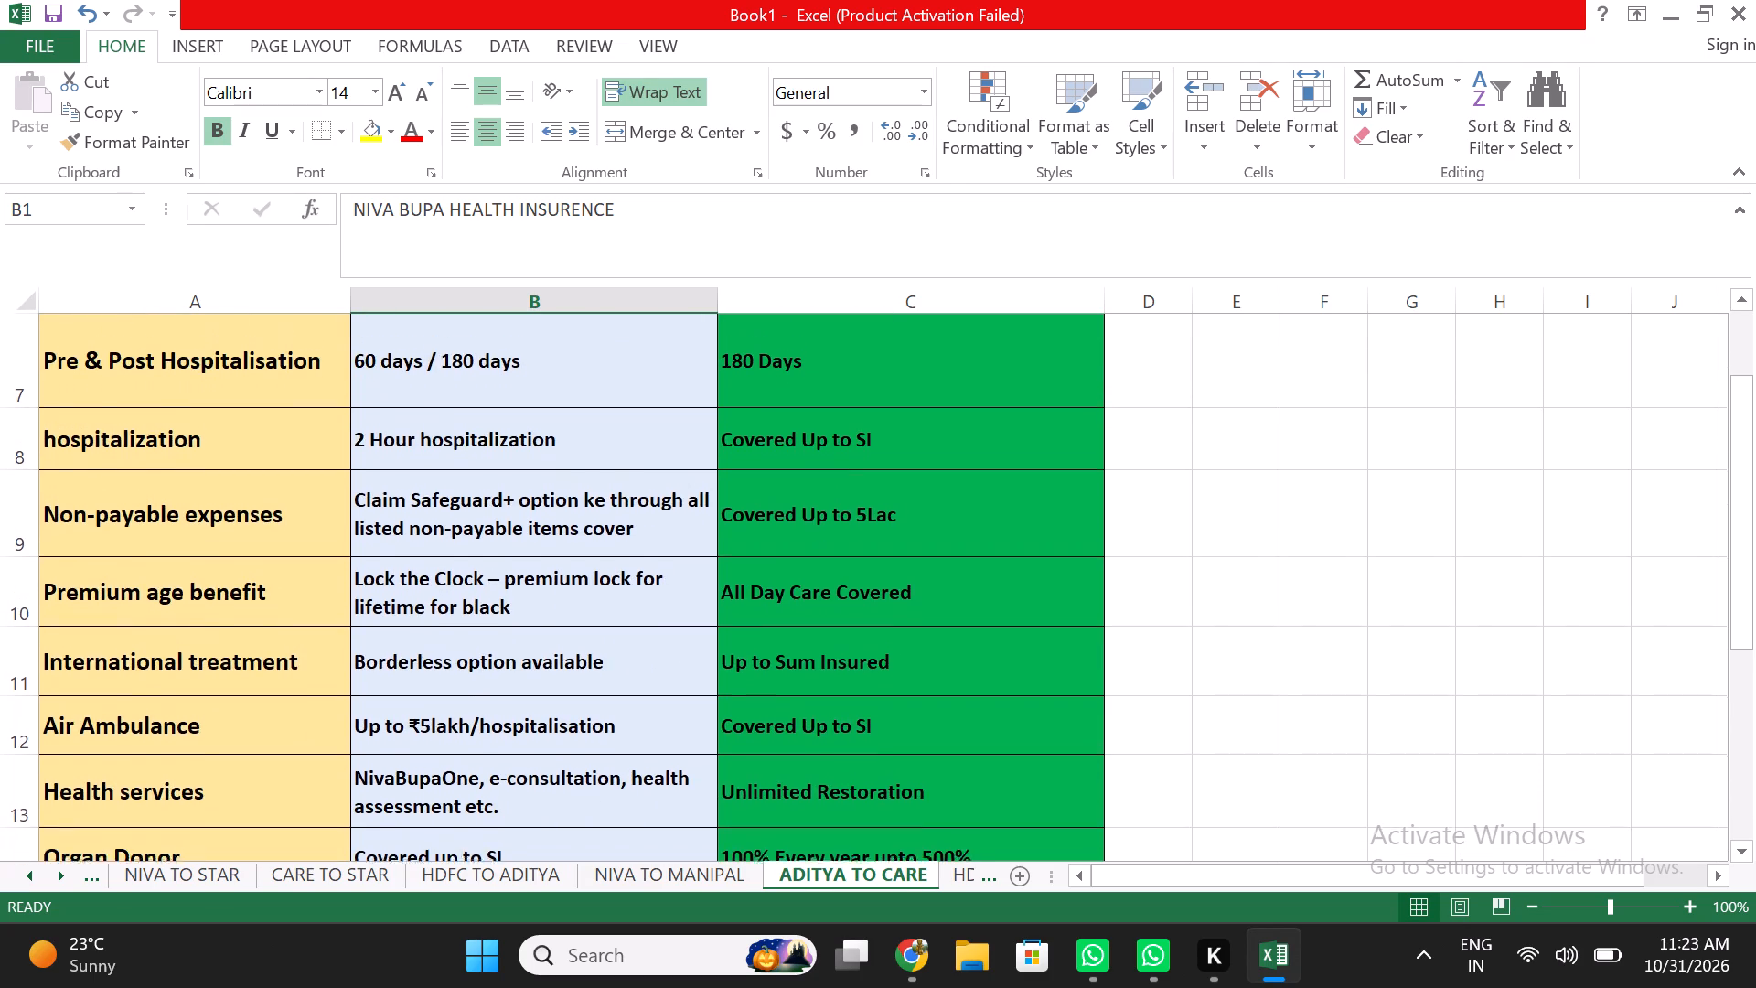
pyautogui.scroll(-1, 70, 696)
pyautogui.scroll(5, 70, 696)
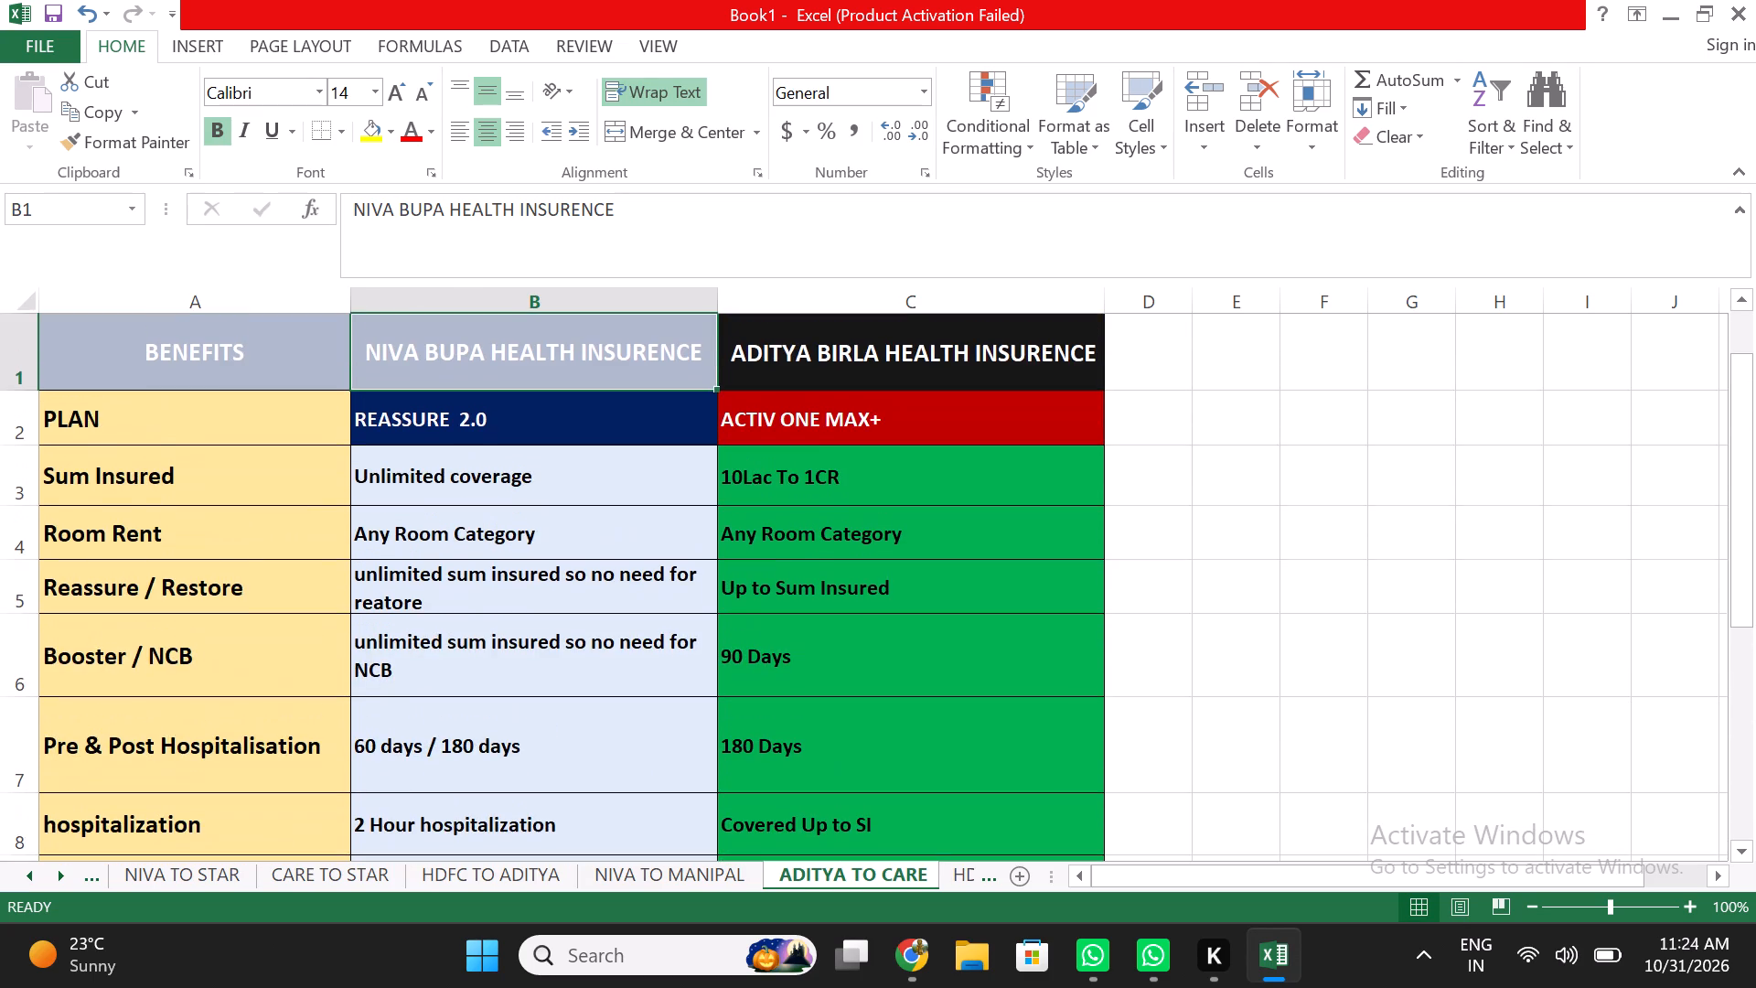
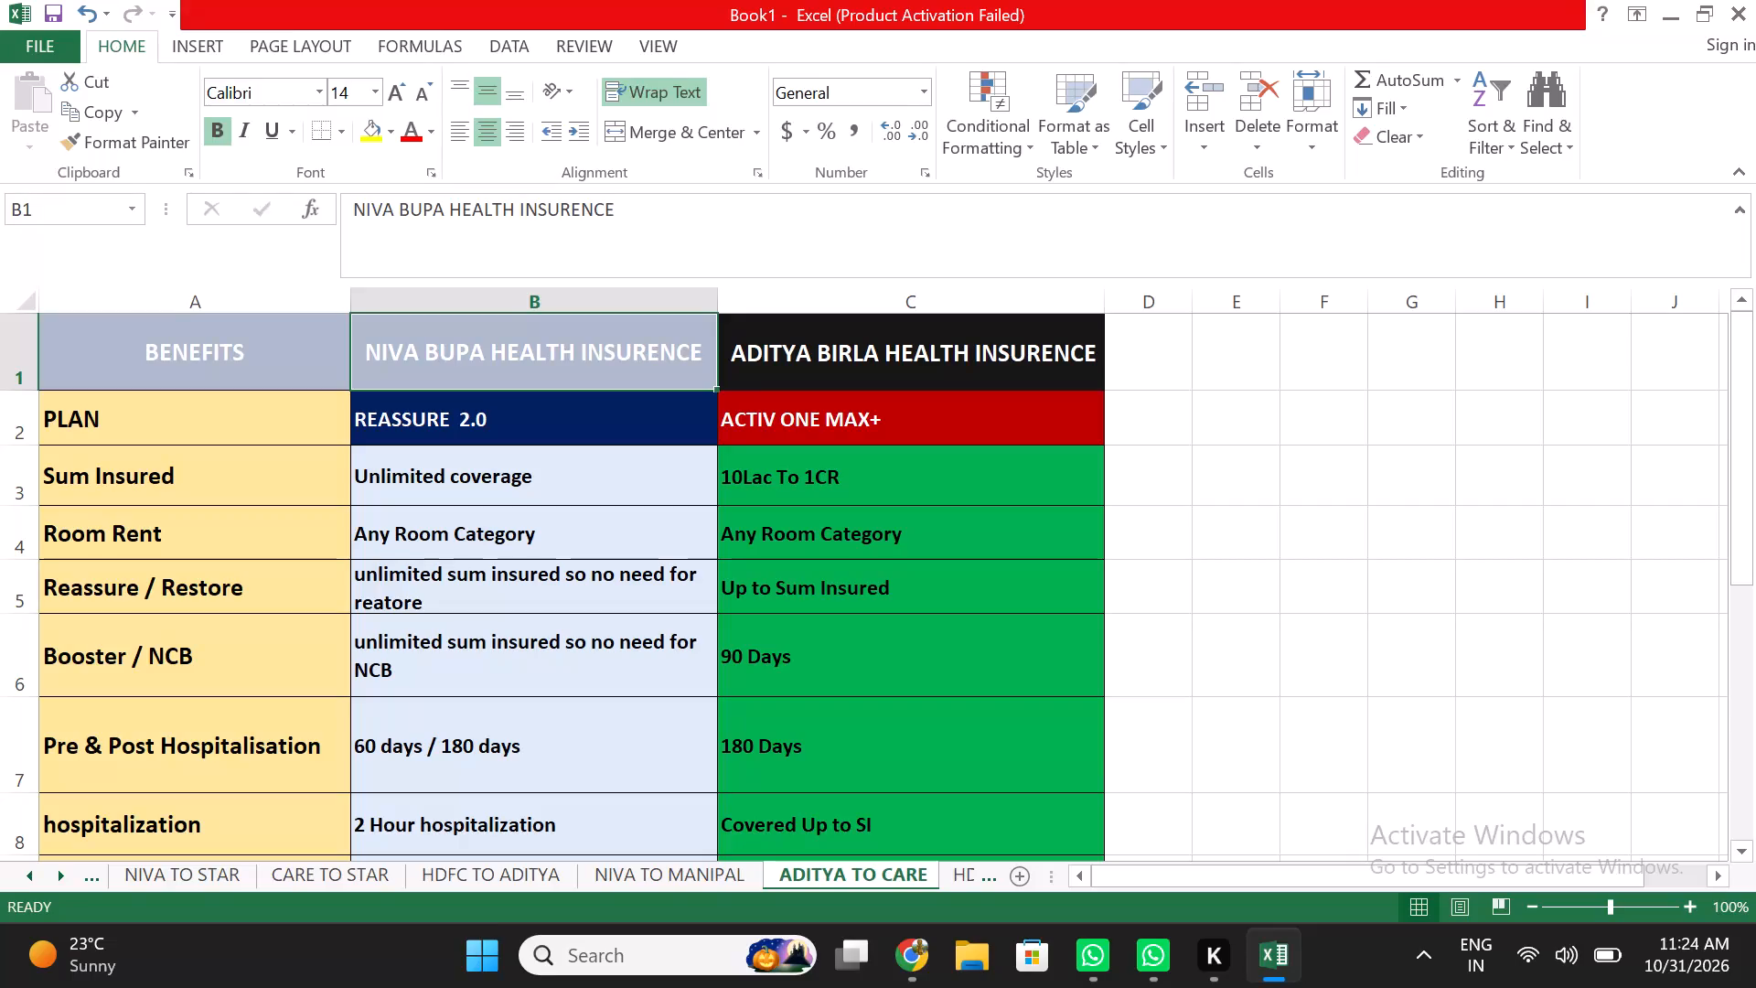
# Set the Aditya Birla value in the Booster / NCB row to 60 Days.
pyautogui.doubleClick(739, 655)
pyautogui.press('BackSpace')
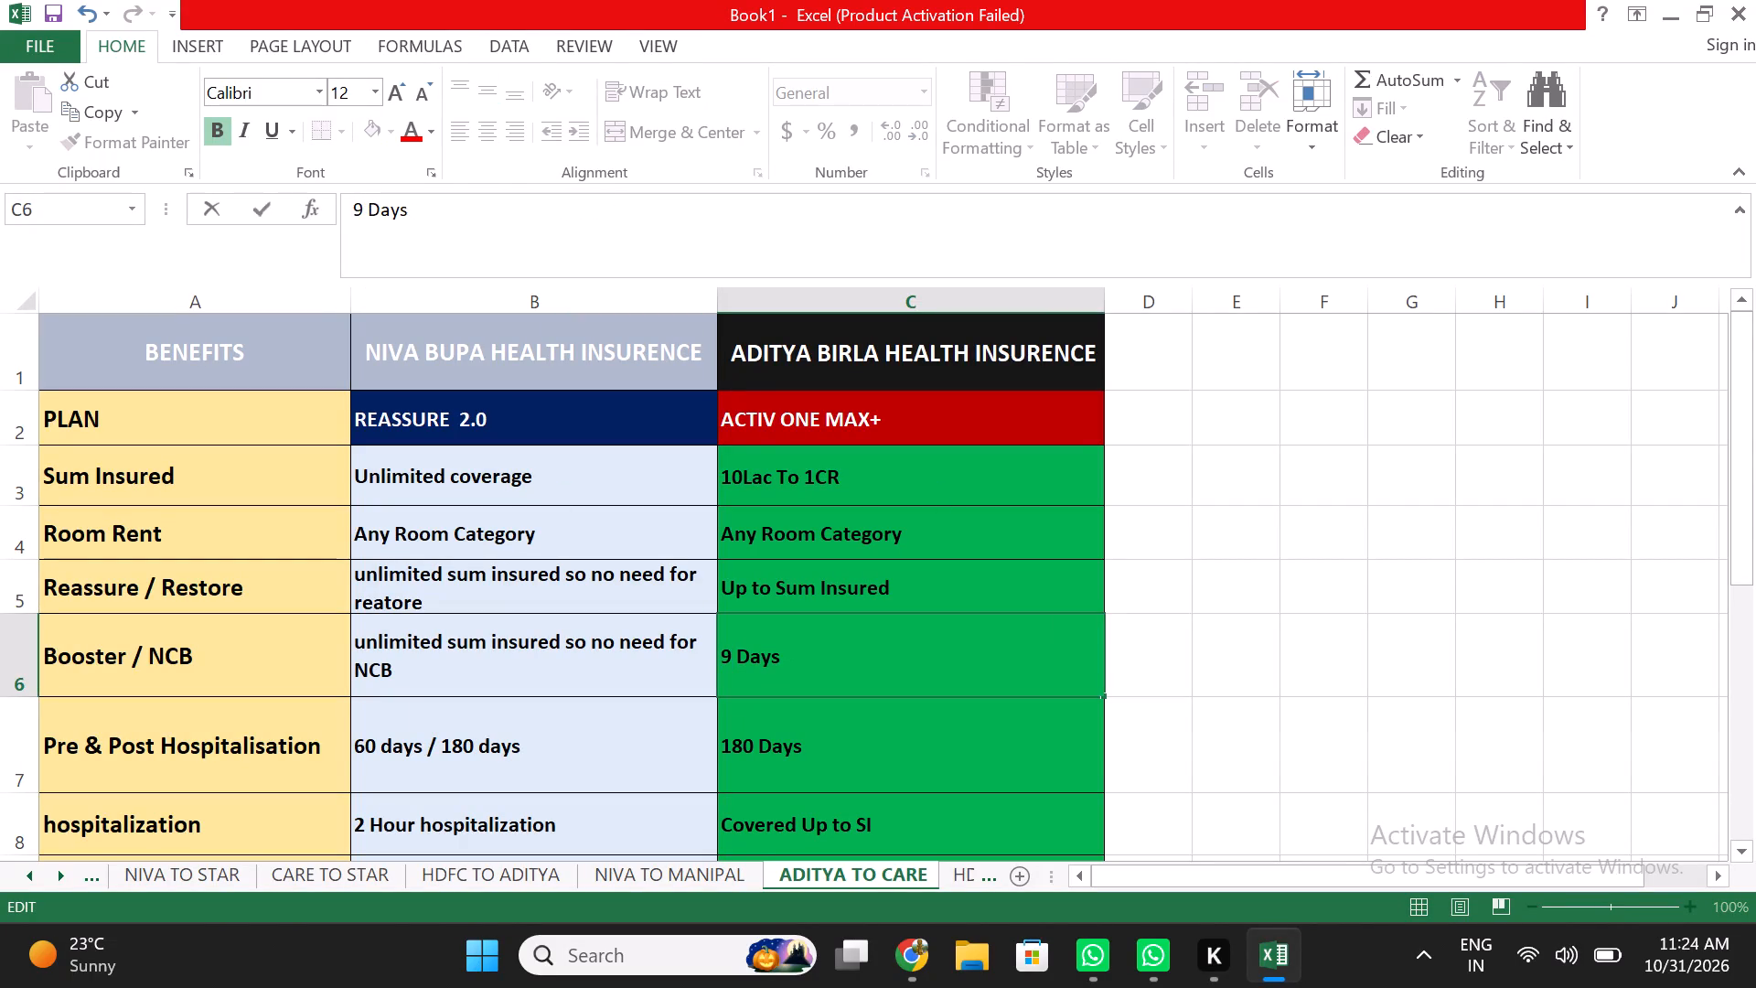
pyautogui.press('BackSpace')
pyautogui.write('60')
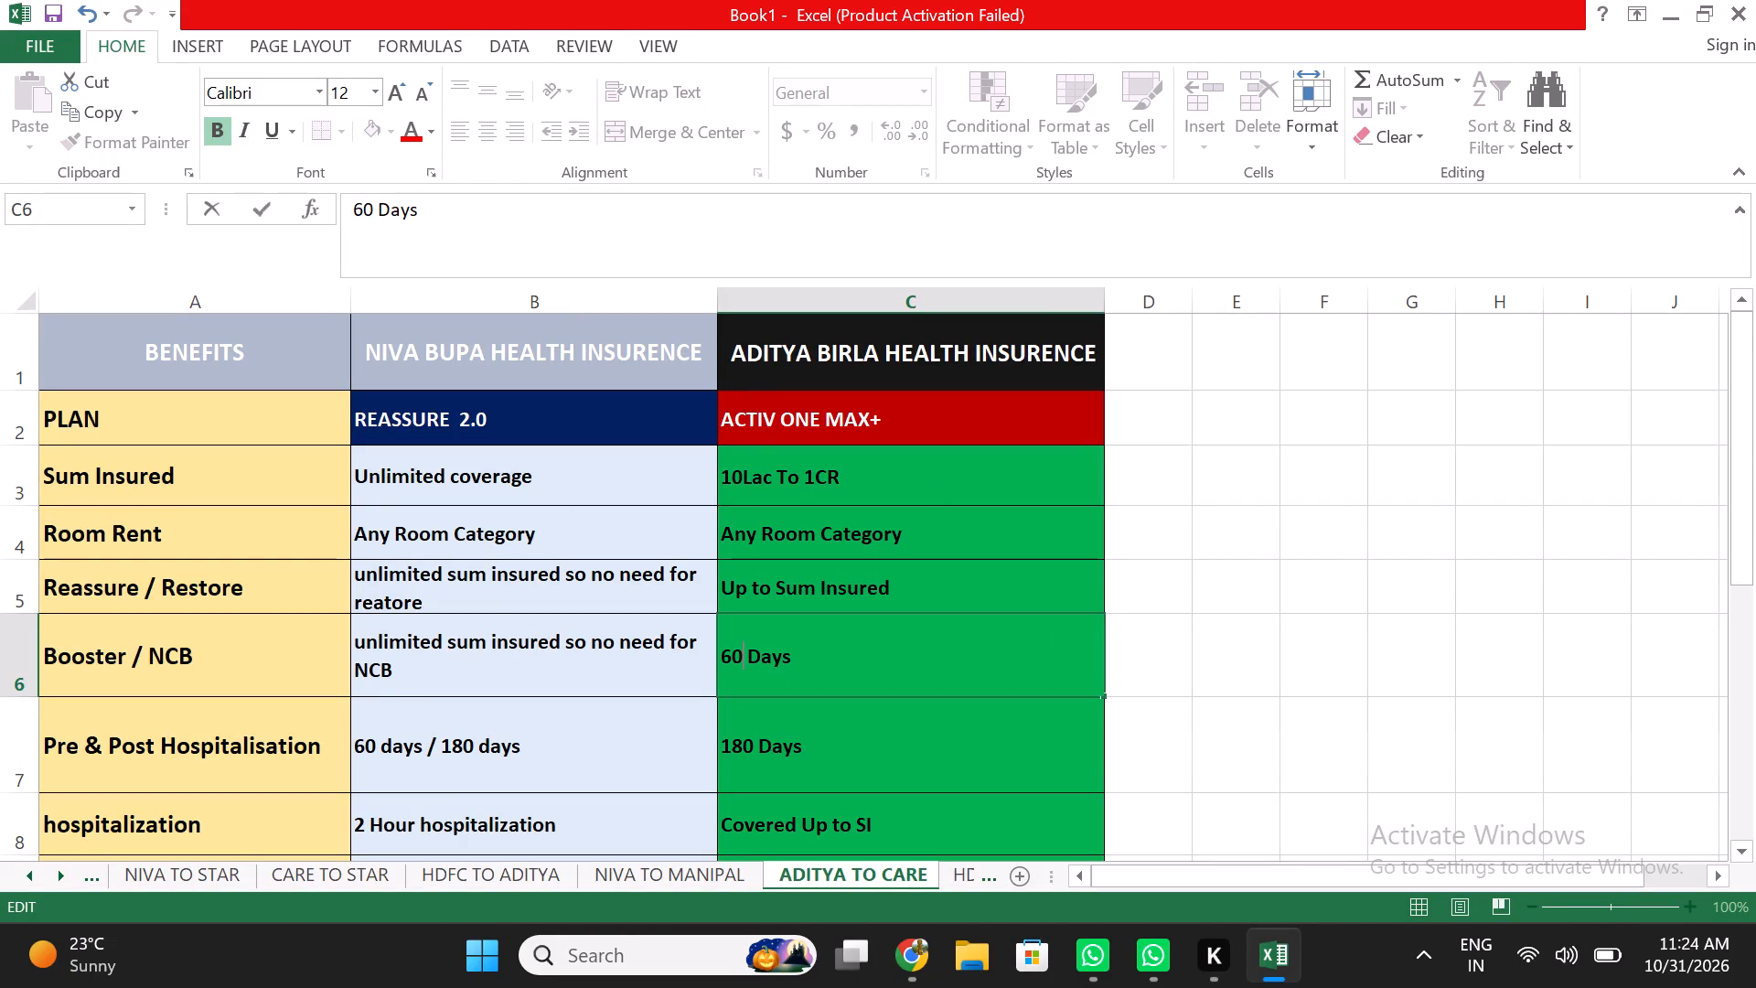
# Replace the Booster / NCB label with a copy of the Pre & Post Hospitalisation label, shortened to Pre Hospitalisation.
pyautogui.click(264, 756)
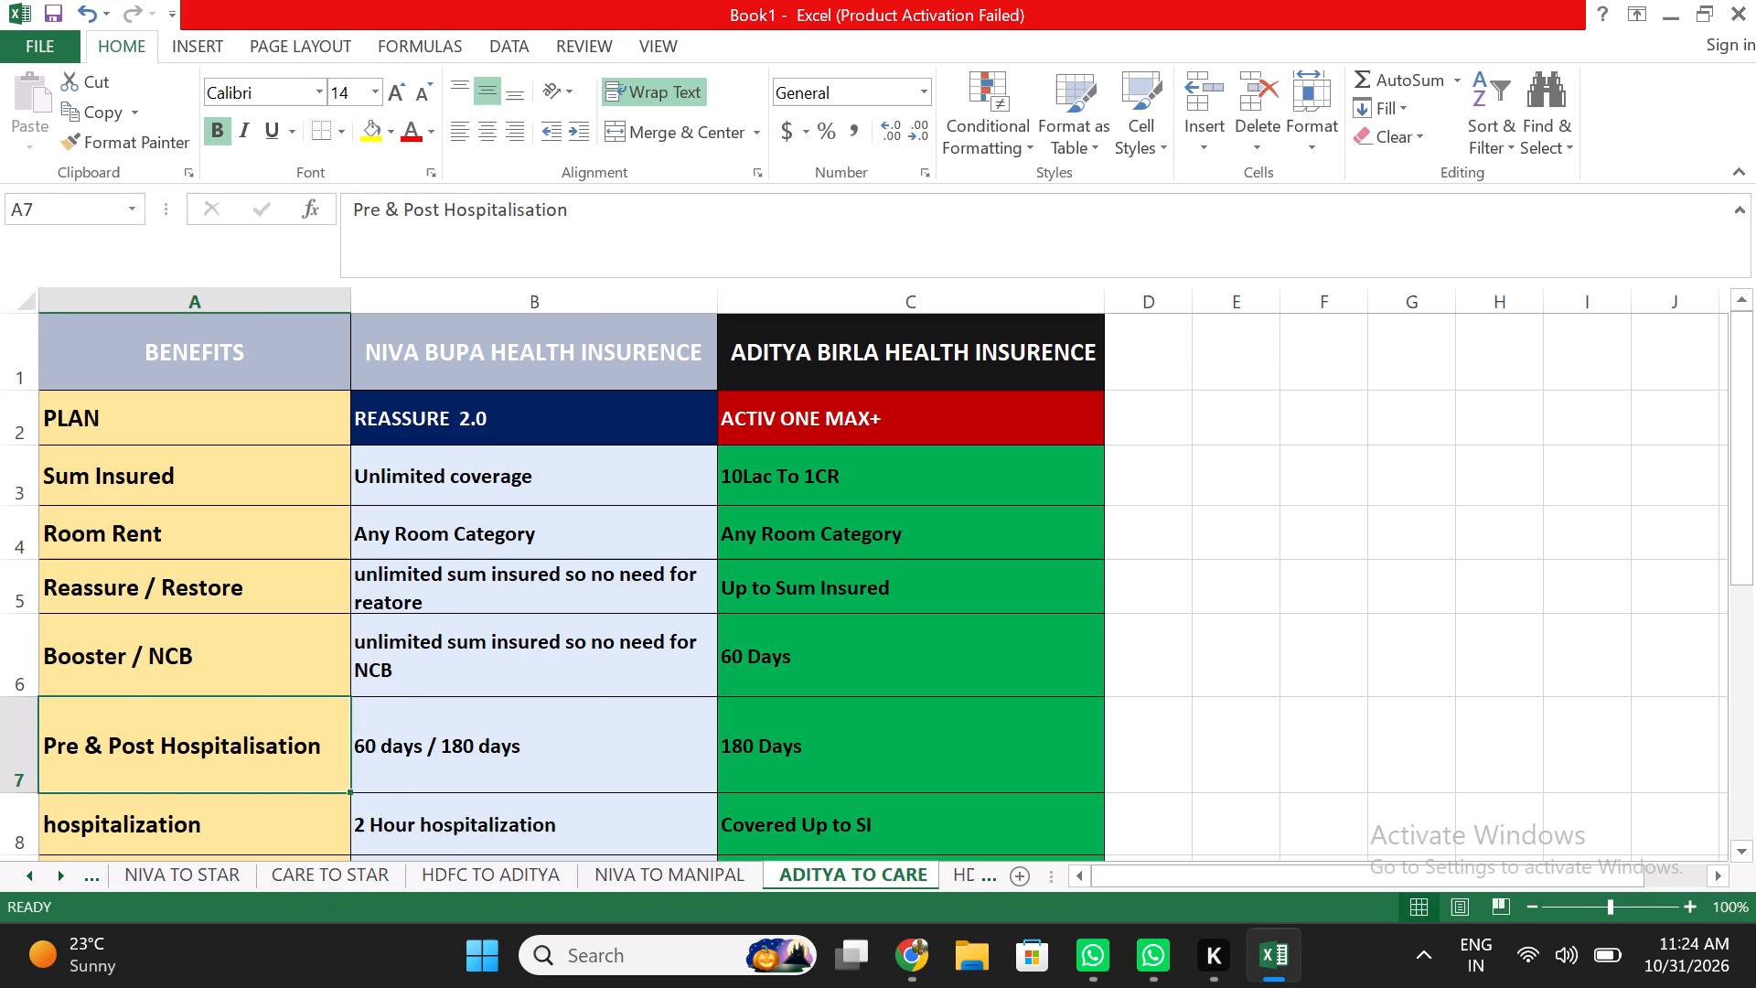
pyautogui.hotkey('ctrl', 'c')
pyautogui.click(228, 653)
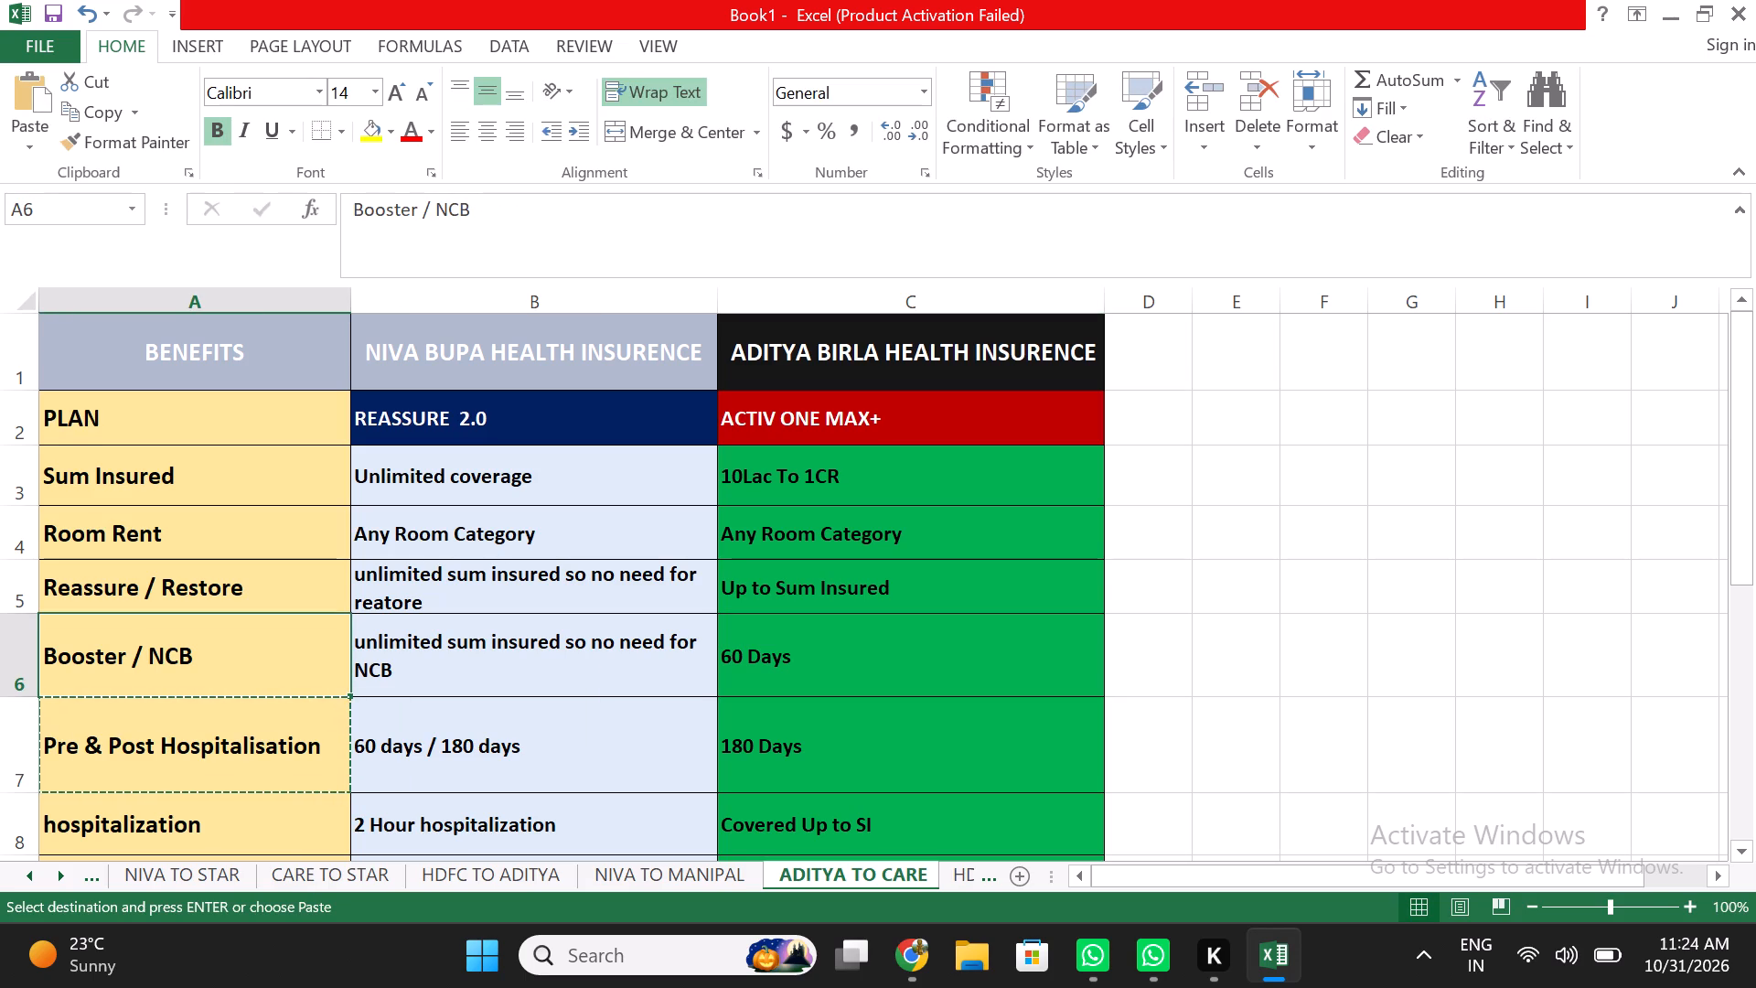
pyautogui.hotkey('ctrl', 'v')
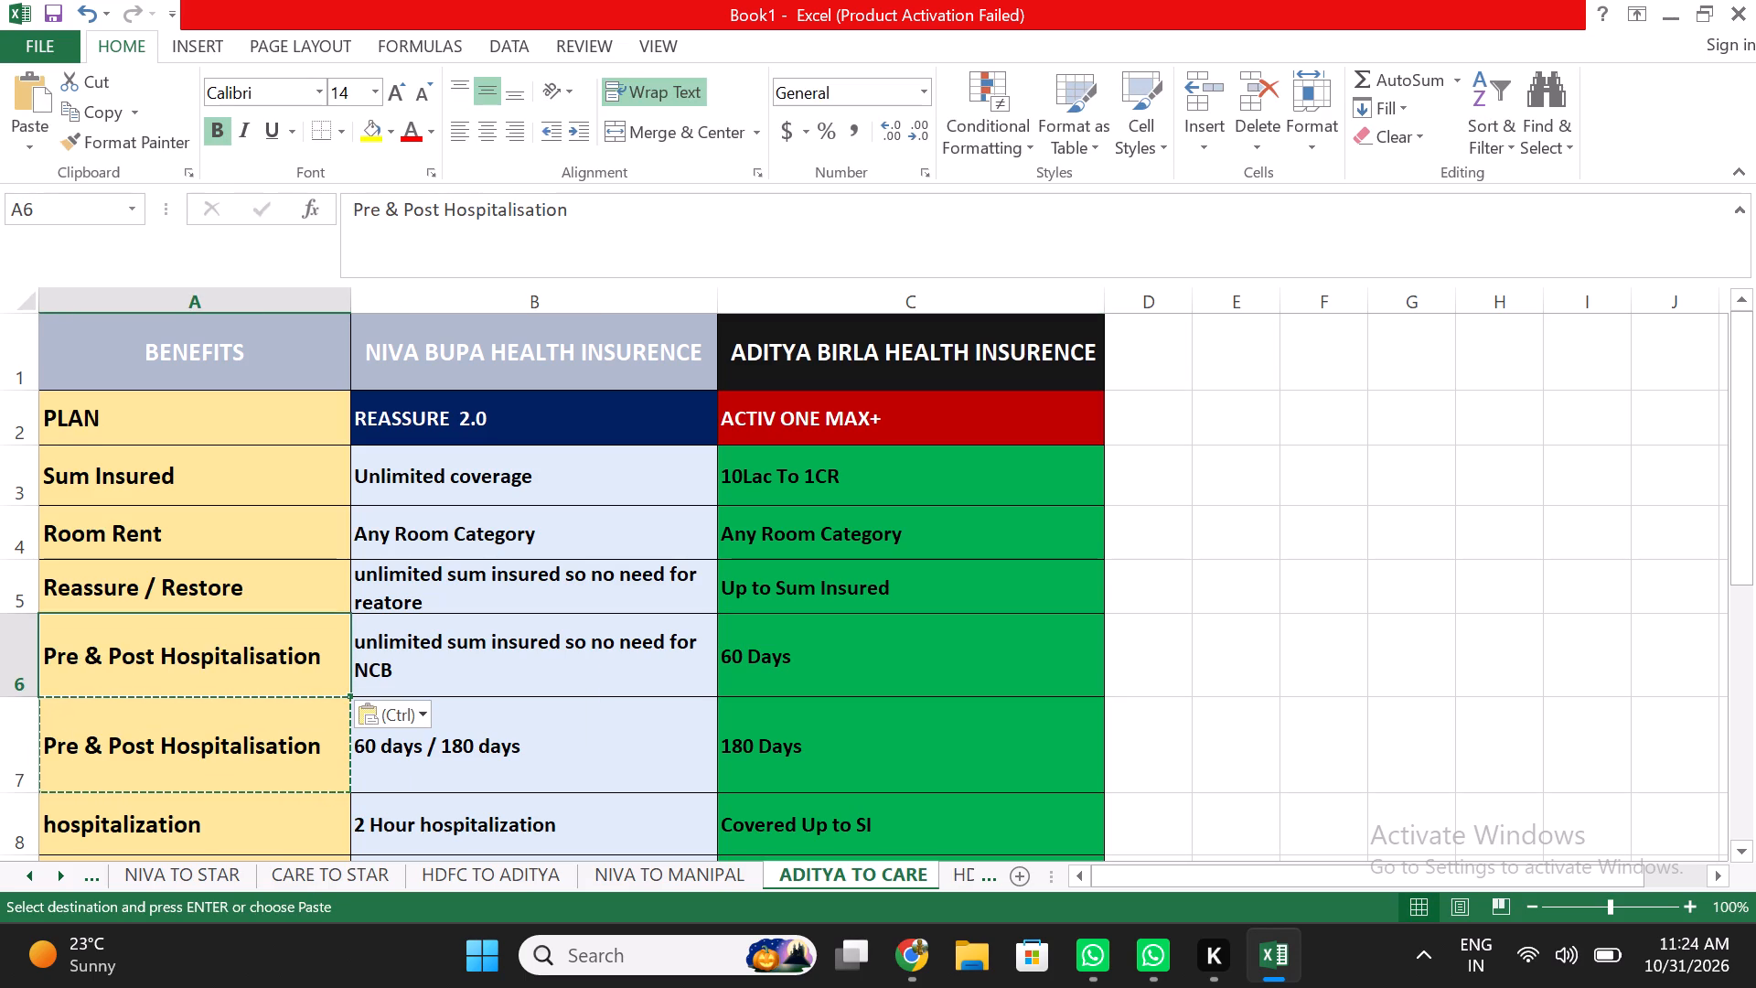
pyautogui.click(152, 656)
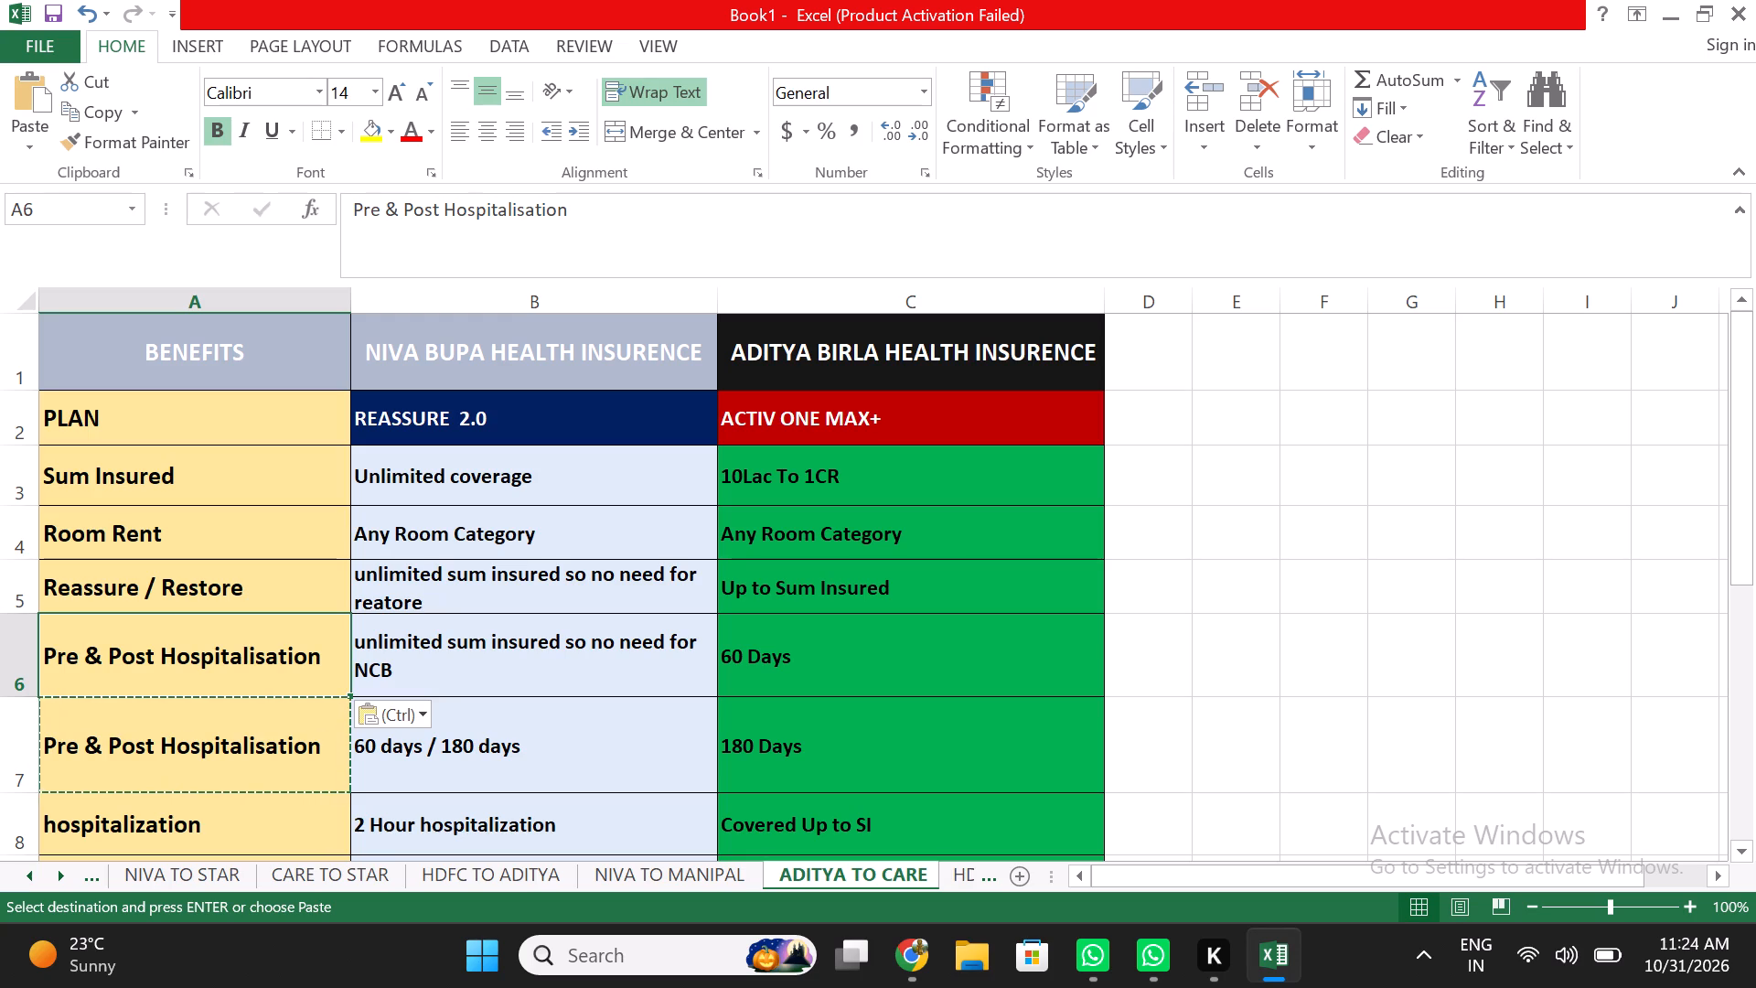
pyautogui.doubleClick(152, 656)
pyautogui.press('BackSpace')
pyautogui.press('BackSpace')
pyautogui.press('BackSpace')
pyautogui.press('BackSpace')
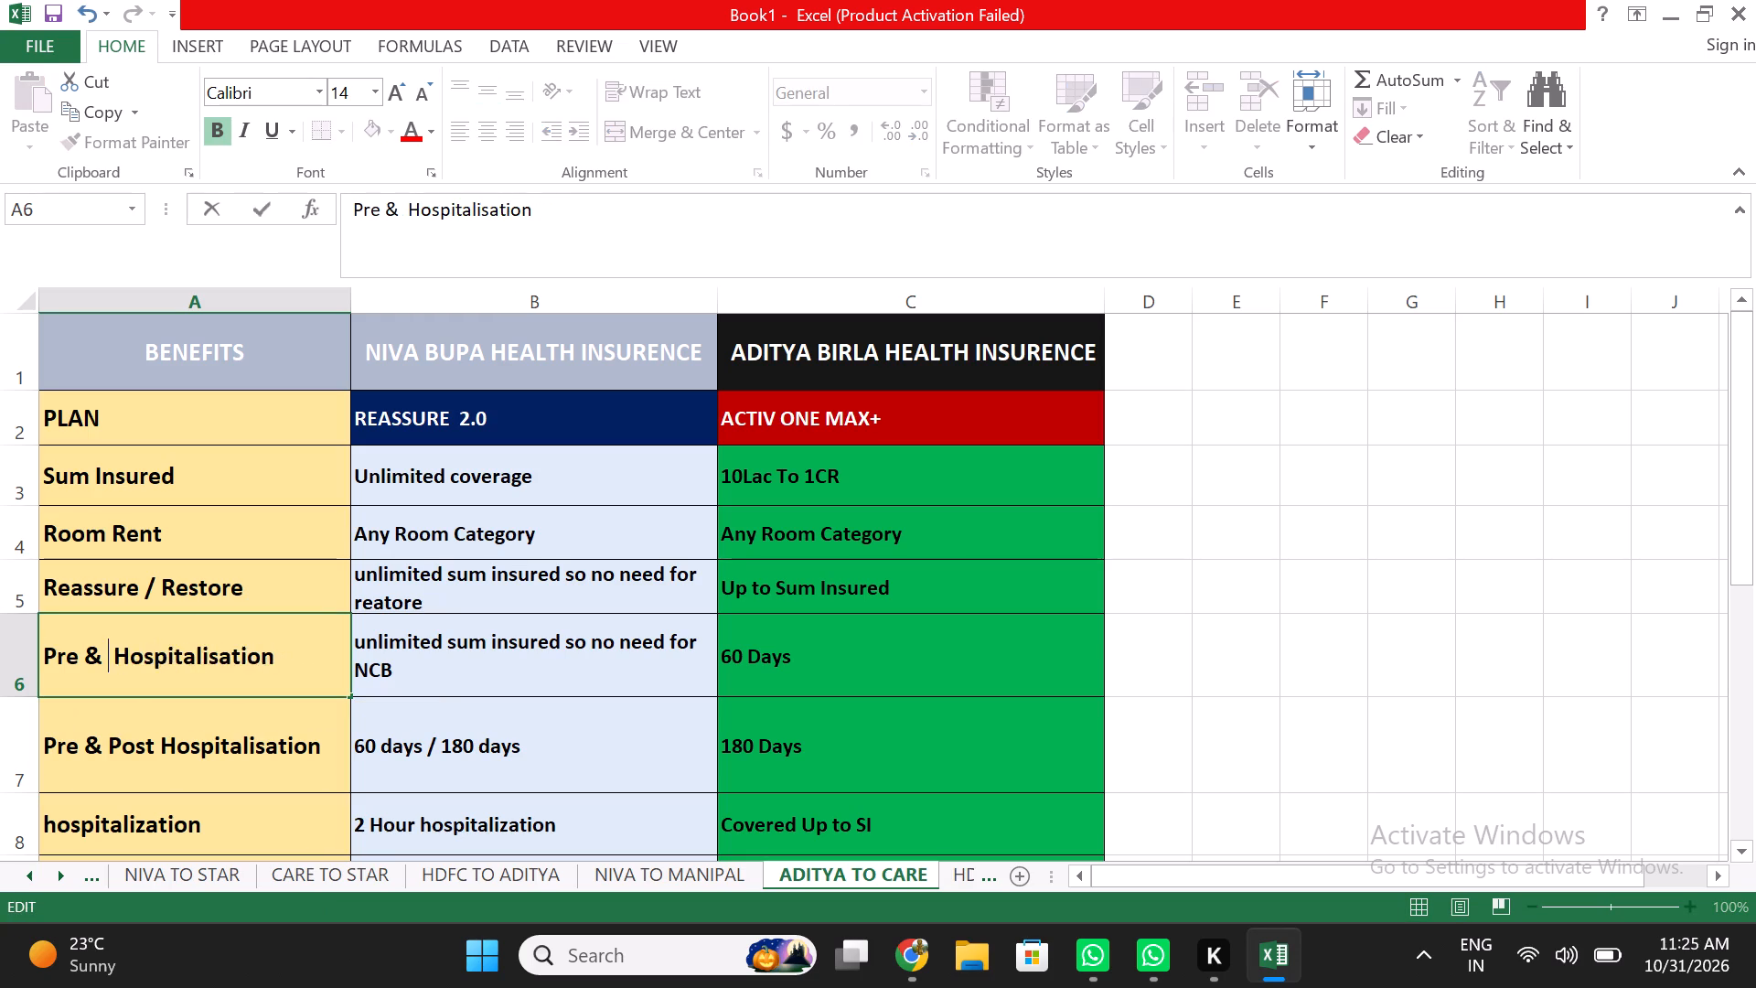
pyautogui.press('BackSpace')
pyautogui.press('BackSpace')
pyautogui.press('BackSpace')
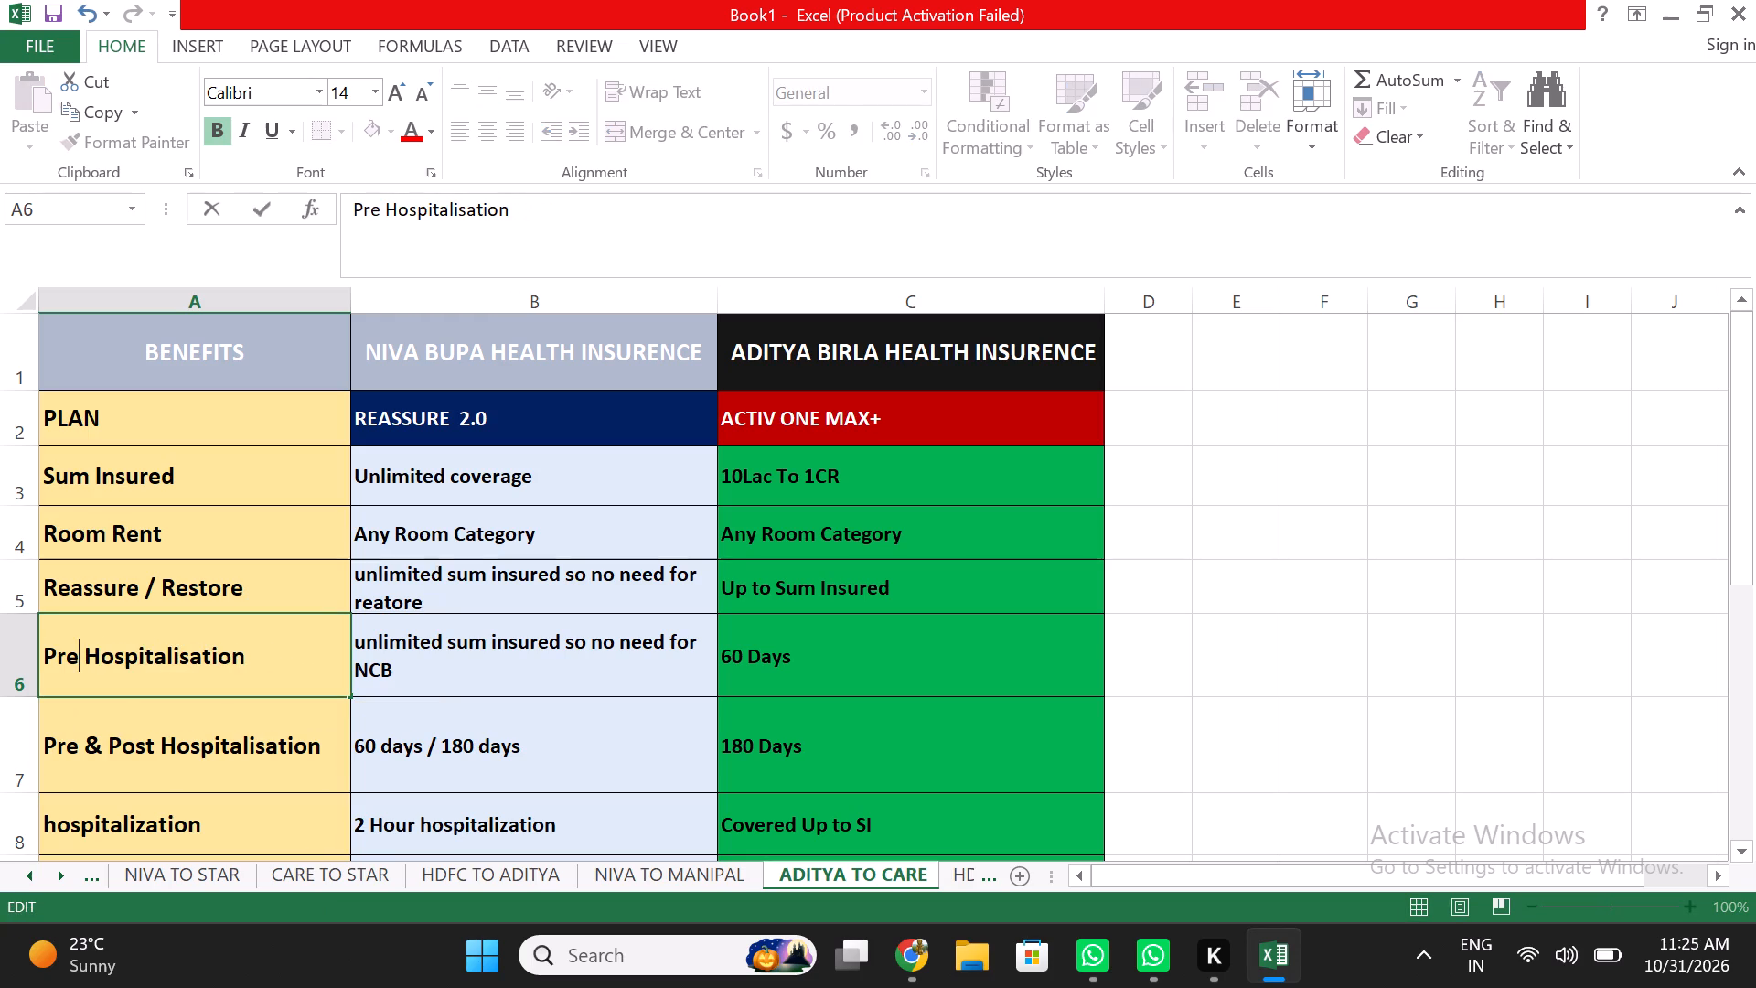
# Remove "& Post" from the row 7 label, leaving Pre Hospitalisation.
pyautogui.doubleClick(154, 752)
pyautogui.press('BackSpace')
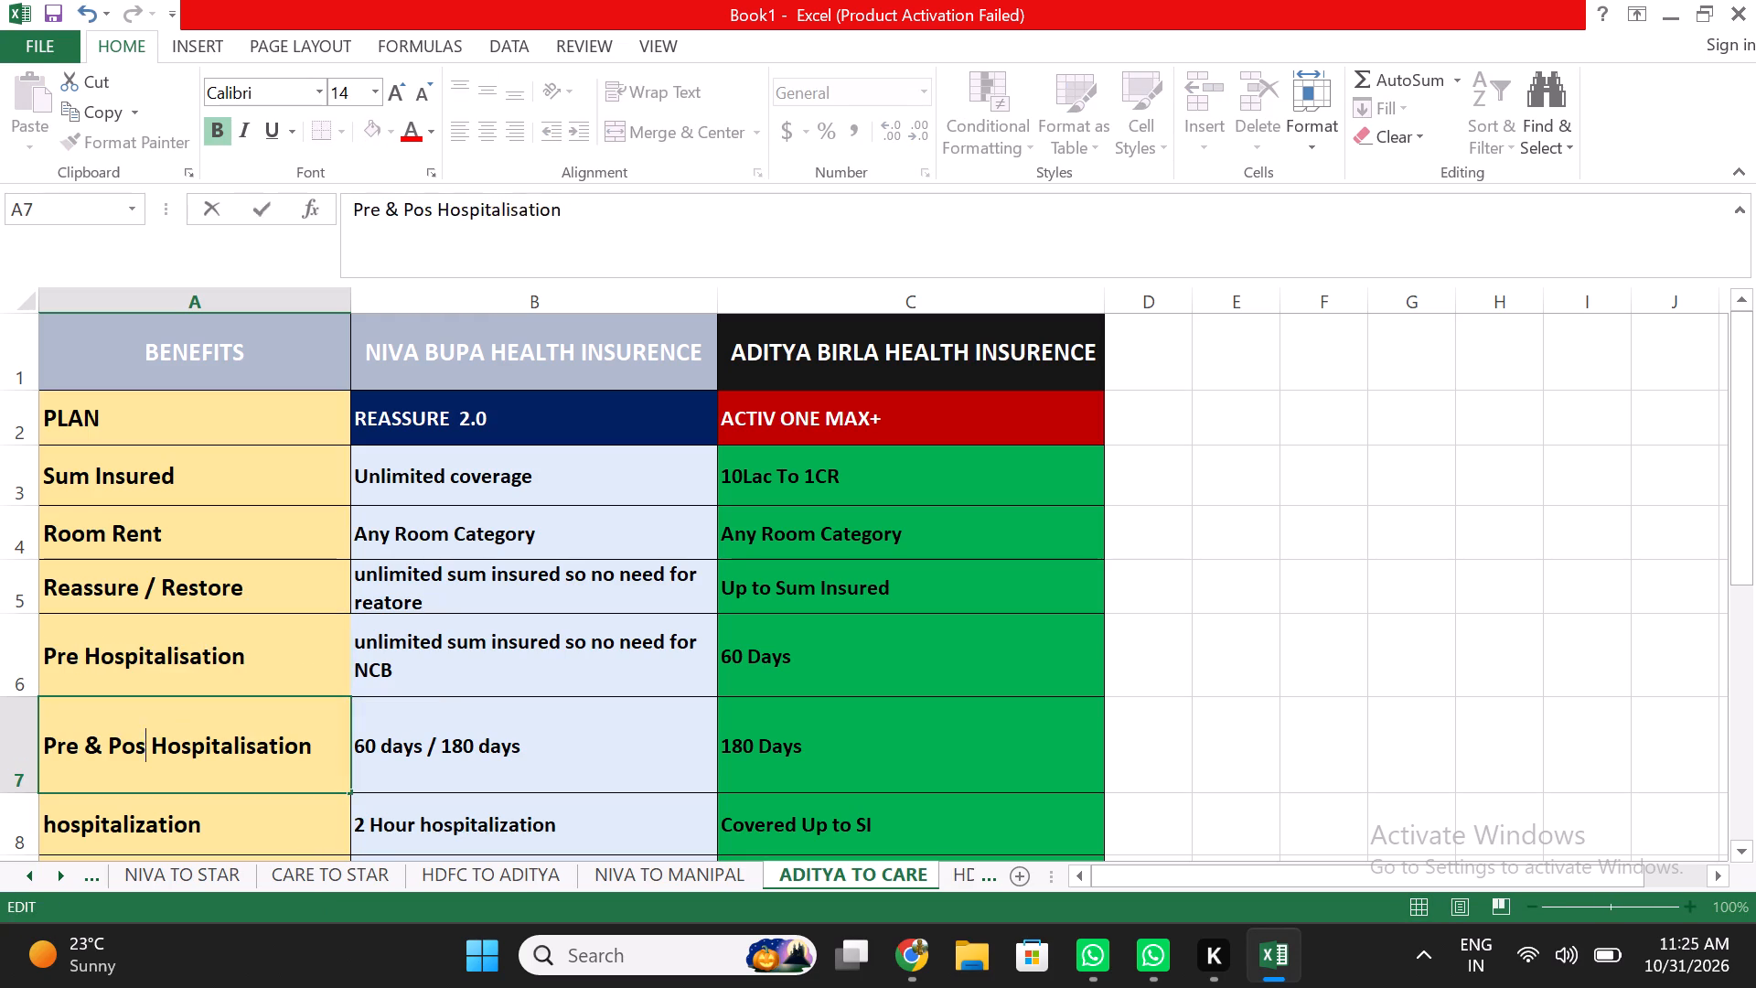
pyautogui.press('BackSpace')
pyautogui.press('BackSpace')
pyautogui.press('BackSpace')
pyautogui.press('BackSpace')
pyautogui.press('BackSpace')
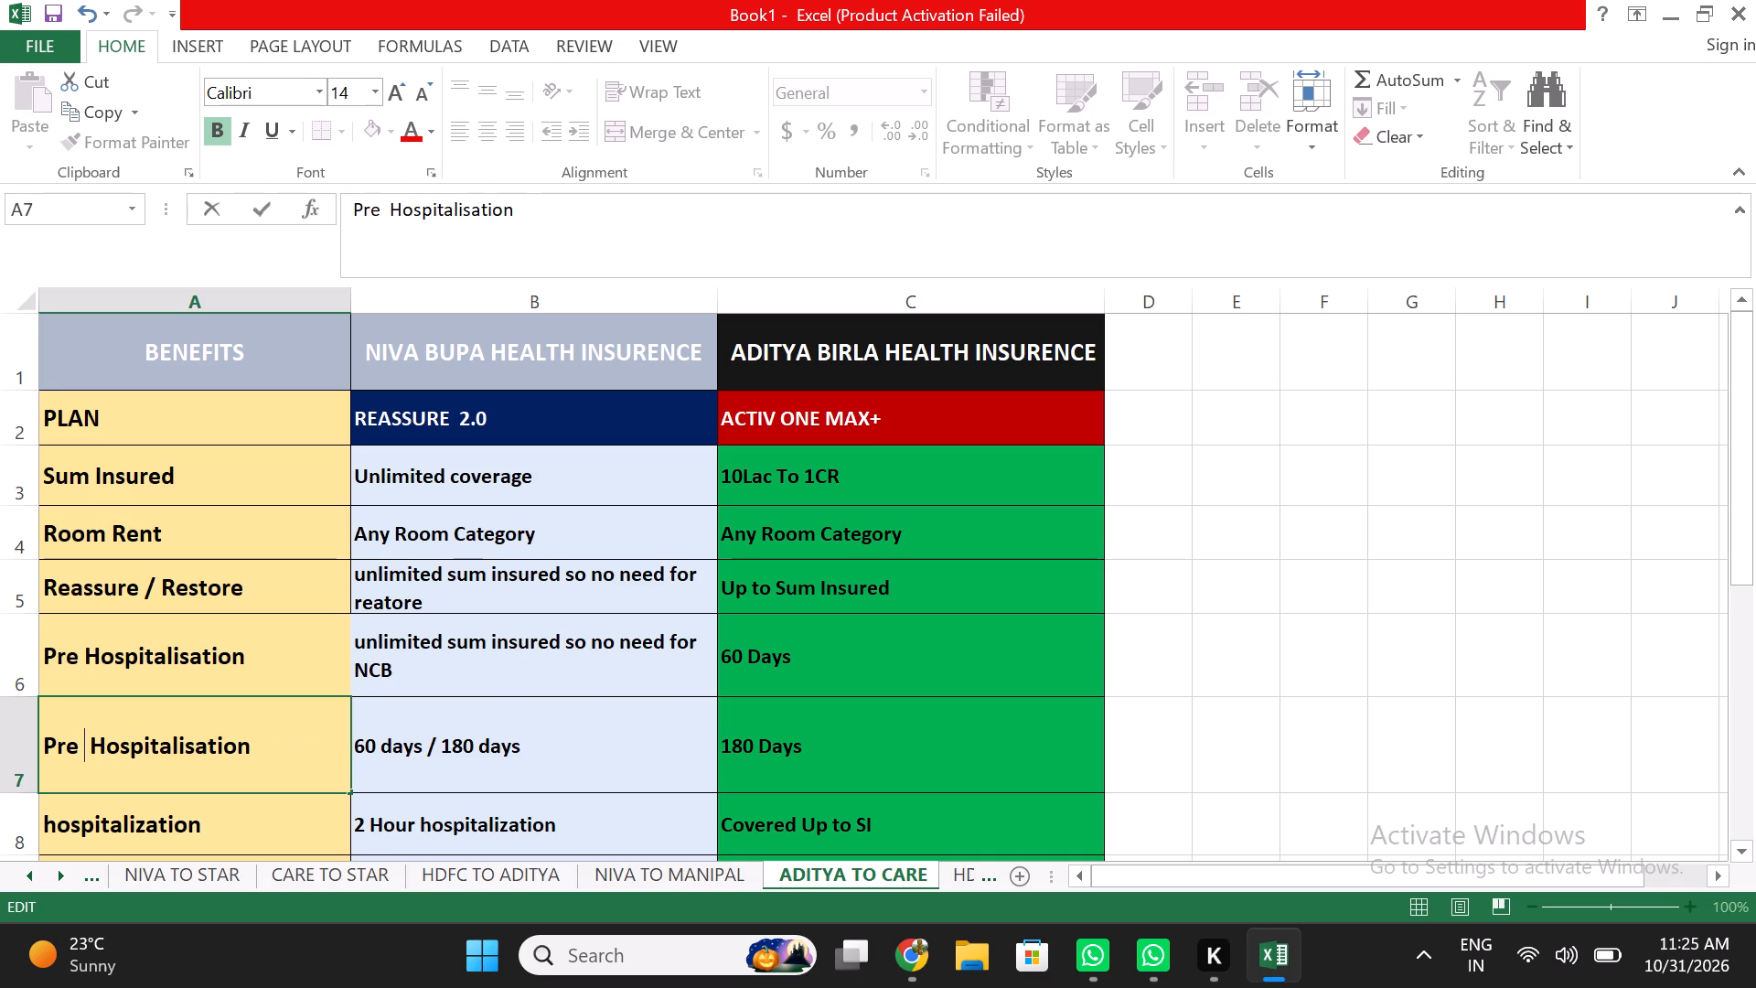
# Replace Niva Bupa's entry in row 6 with a copy of Aditya Birla's 60 Days cell, extended to 60 Days Hospitalisation.
pyautogui.click(896, 650)
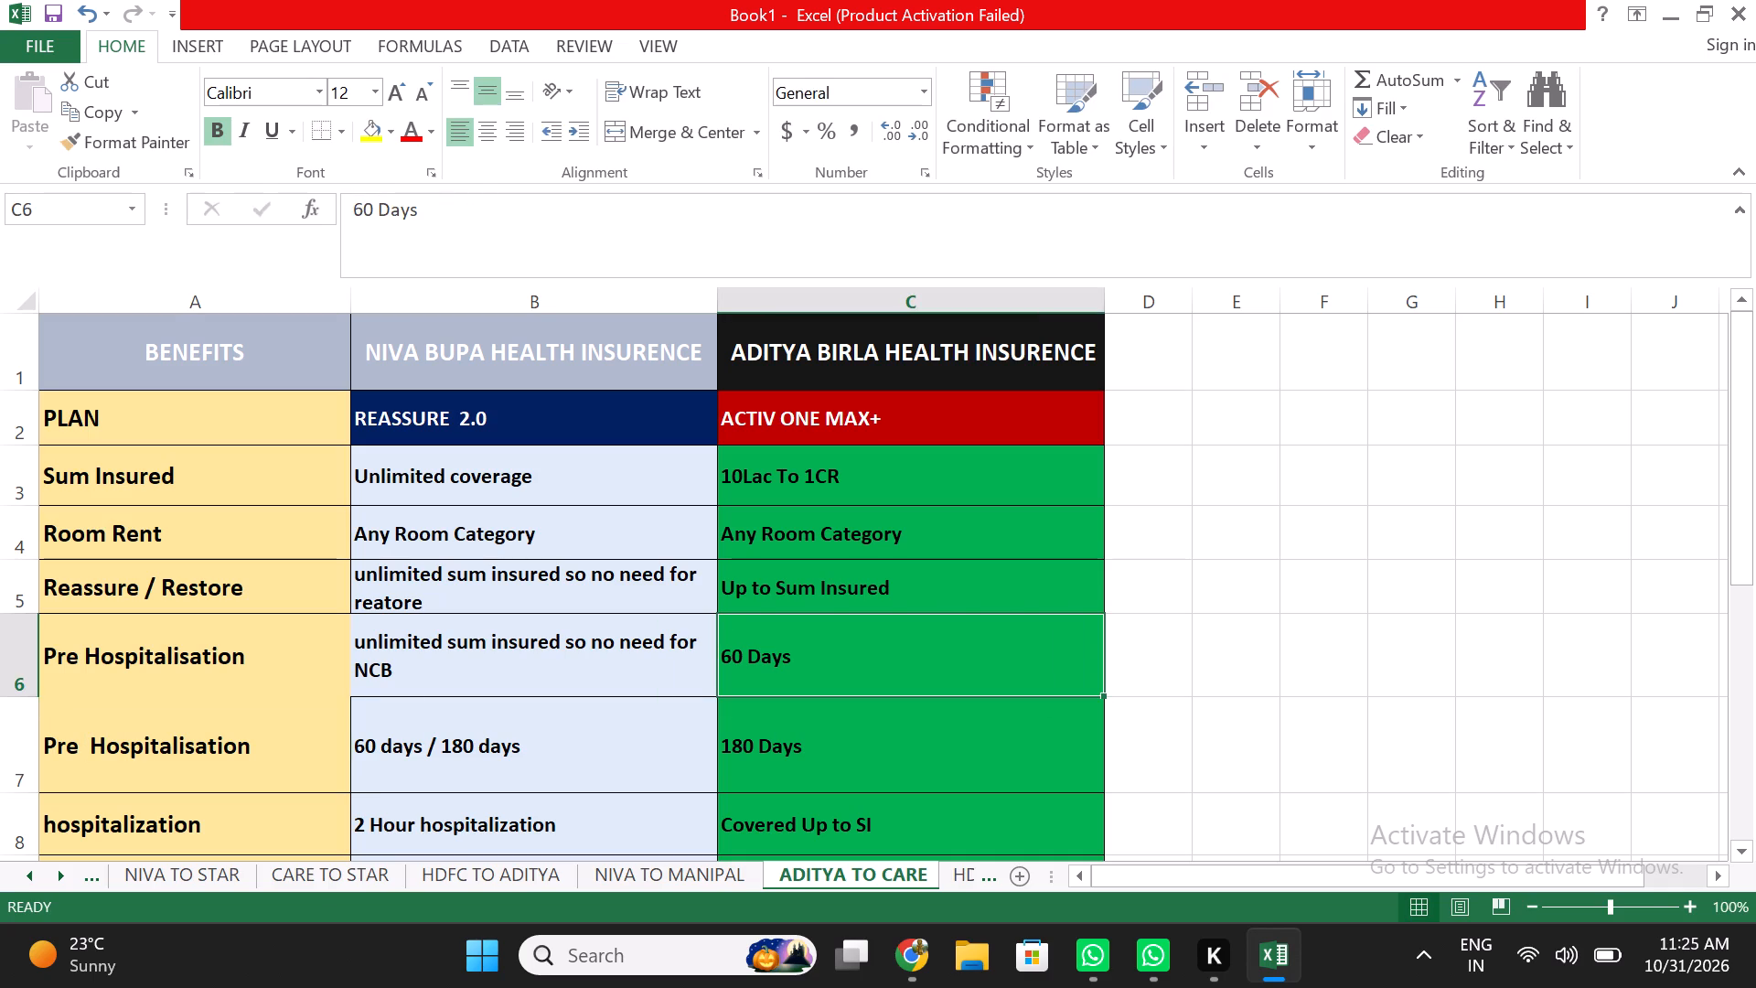
pyautogui.hotkey('ctrl', 'c')
pyautogui.click(466, 638)
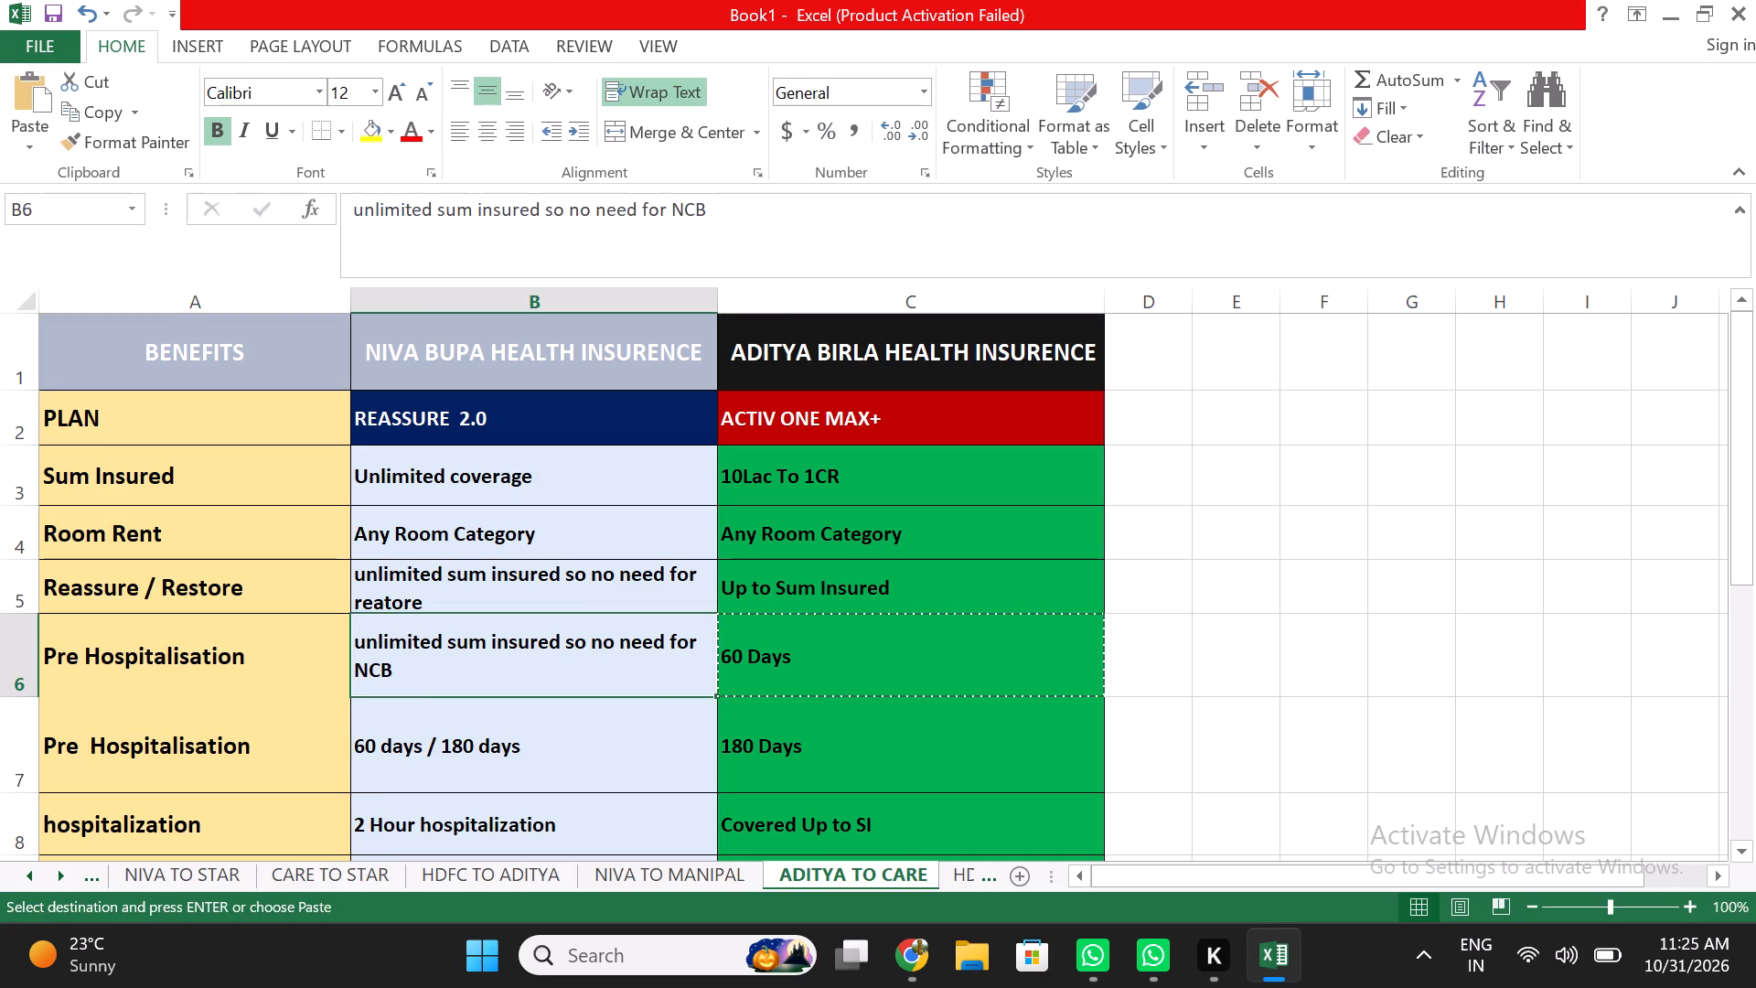
pyautogui.hotkey('ctrl', 'v')
pyautogui.doubleClick(145, 655)
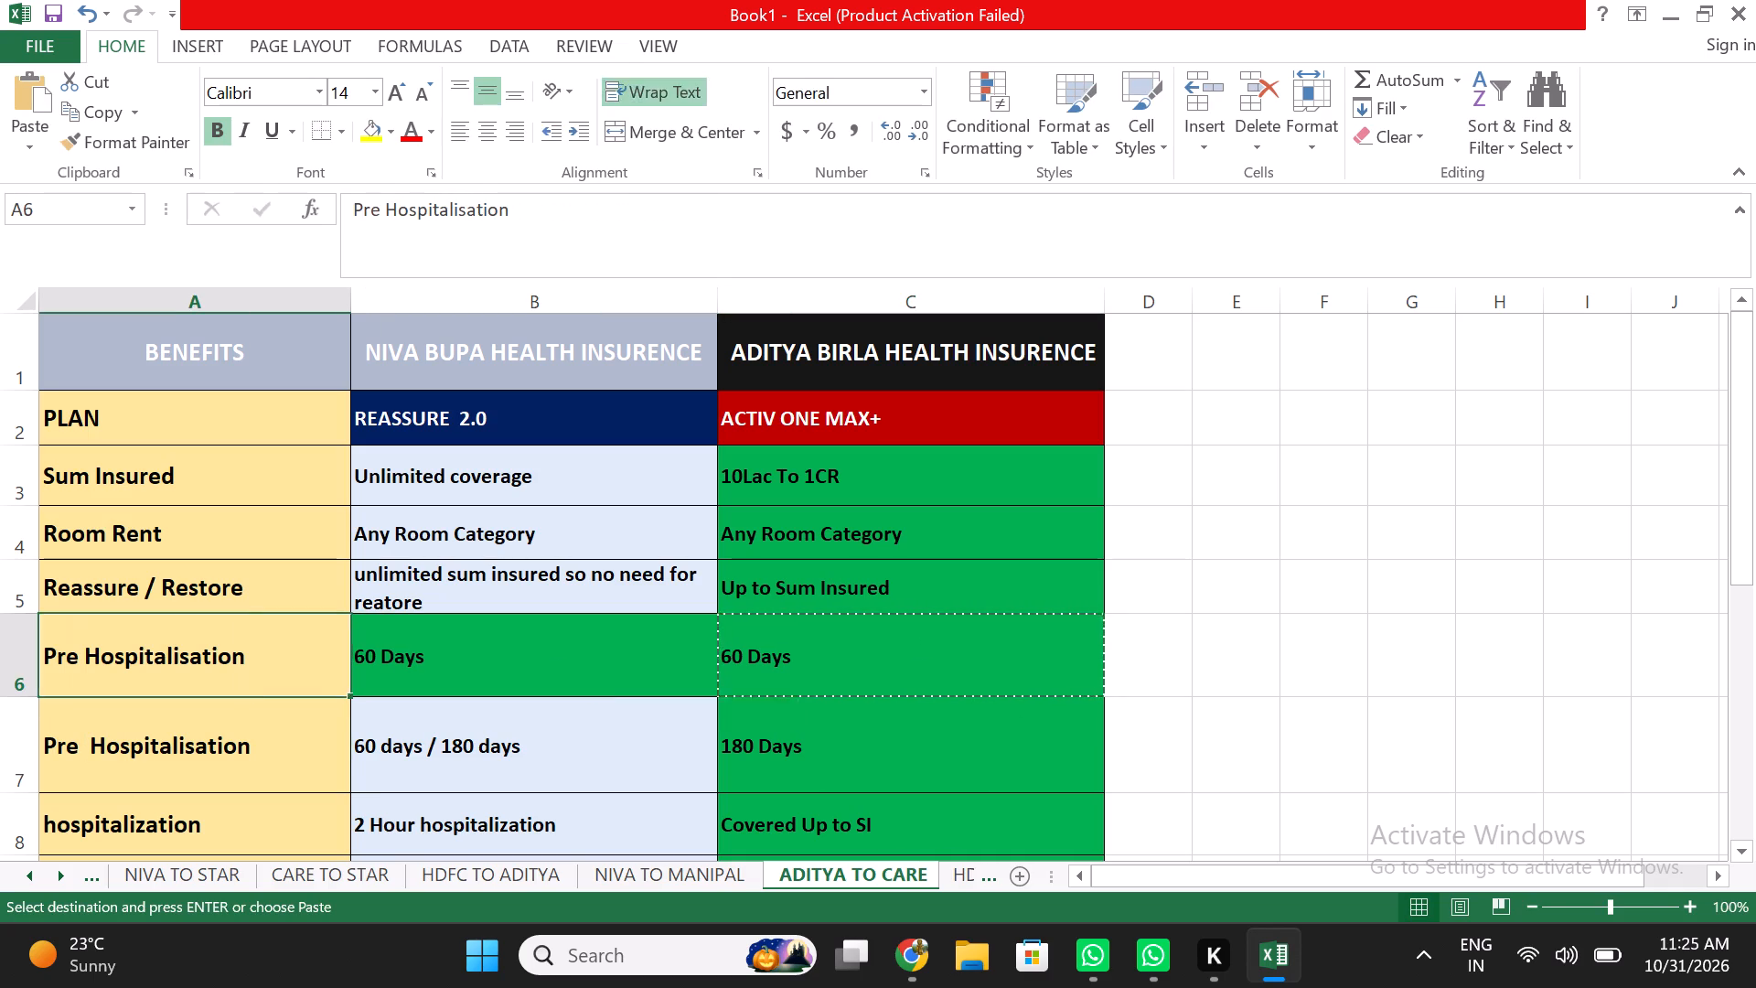
pyautogui.doubleClick(273, 660)
pyautogui.moveTo(273, 660); pyautogui.dragTo(230, 660)
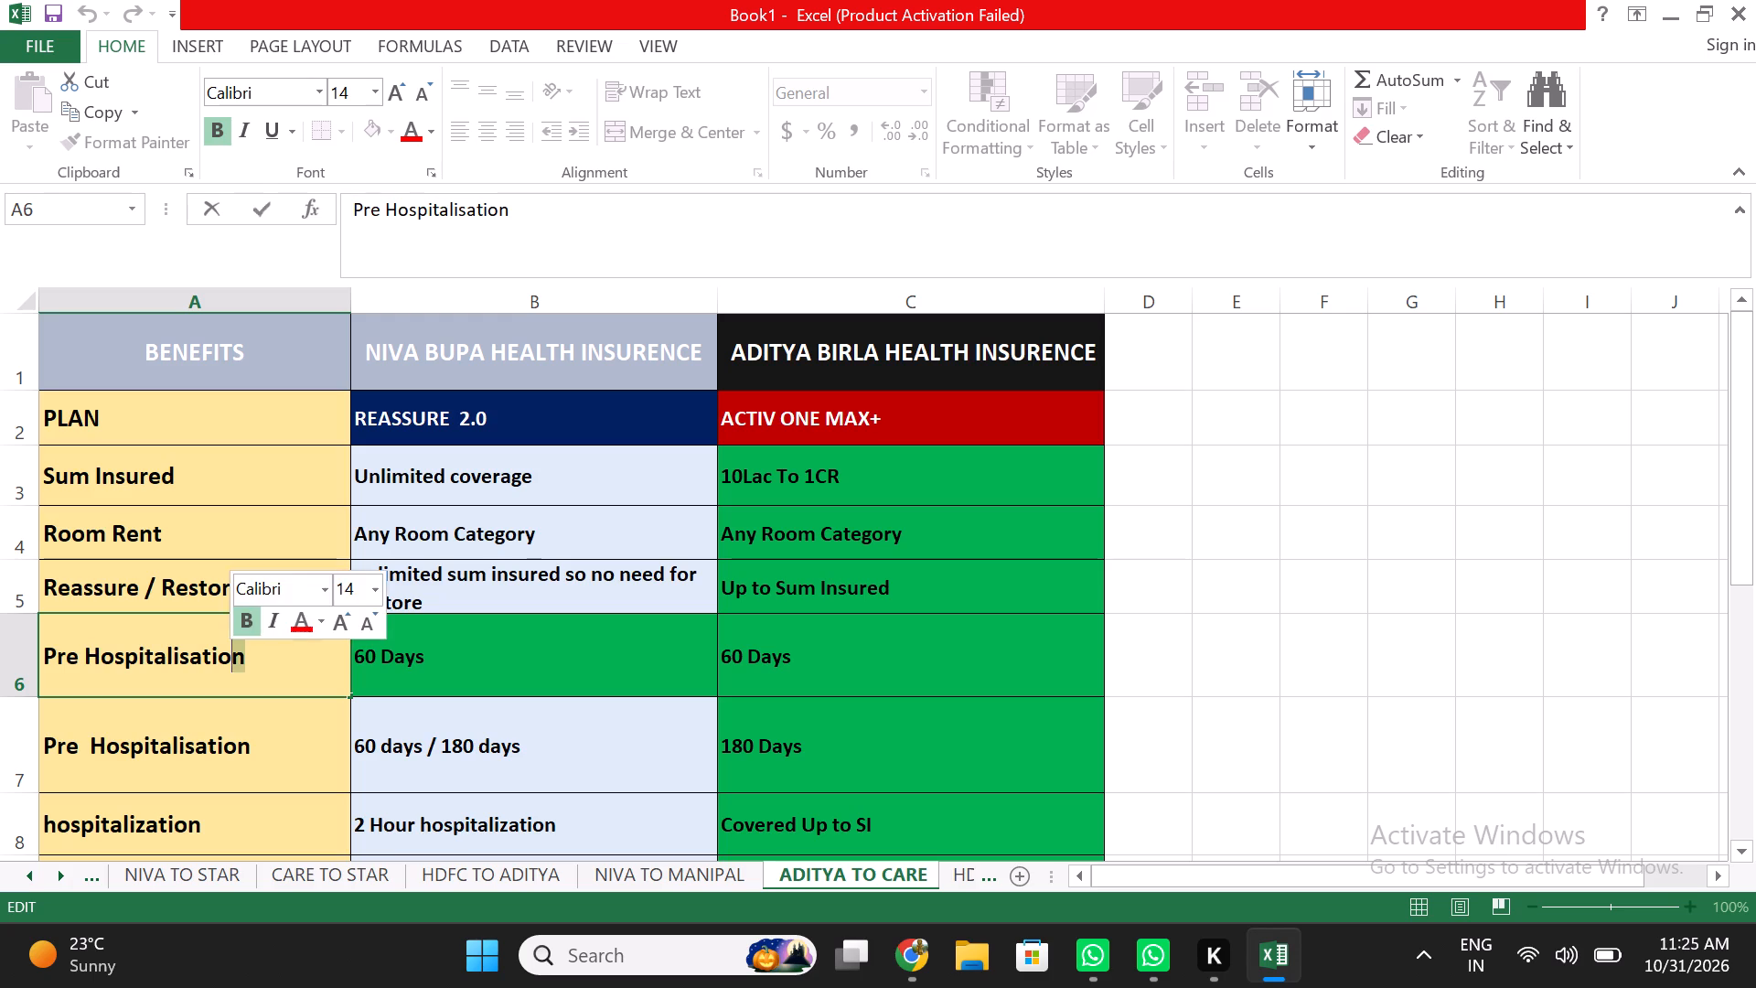
pyautogui.moveTo(230, 660); pyautogui.dragTo(116, 671)
pyautogui.doubleClick(170, 665)
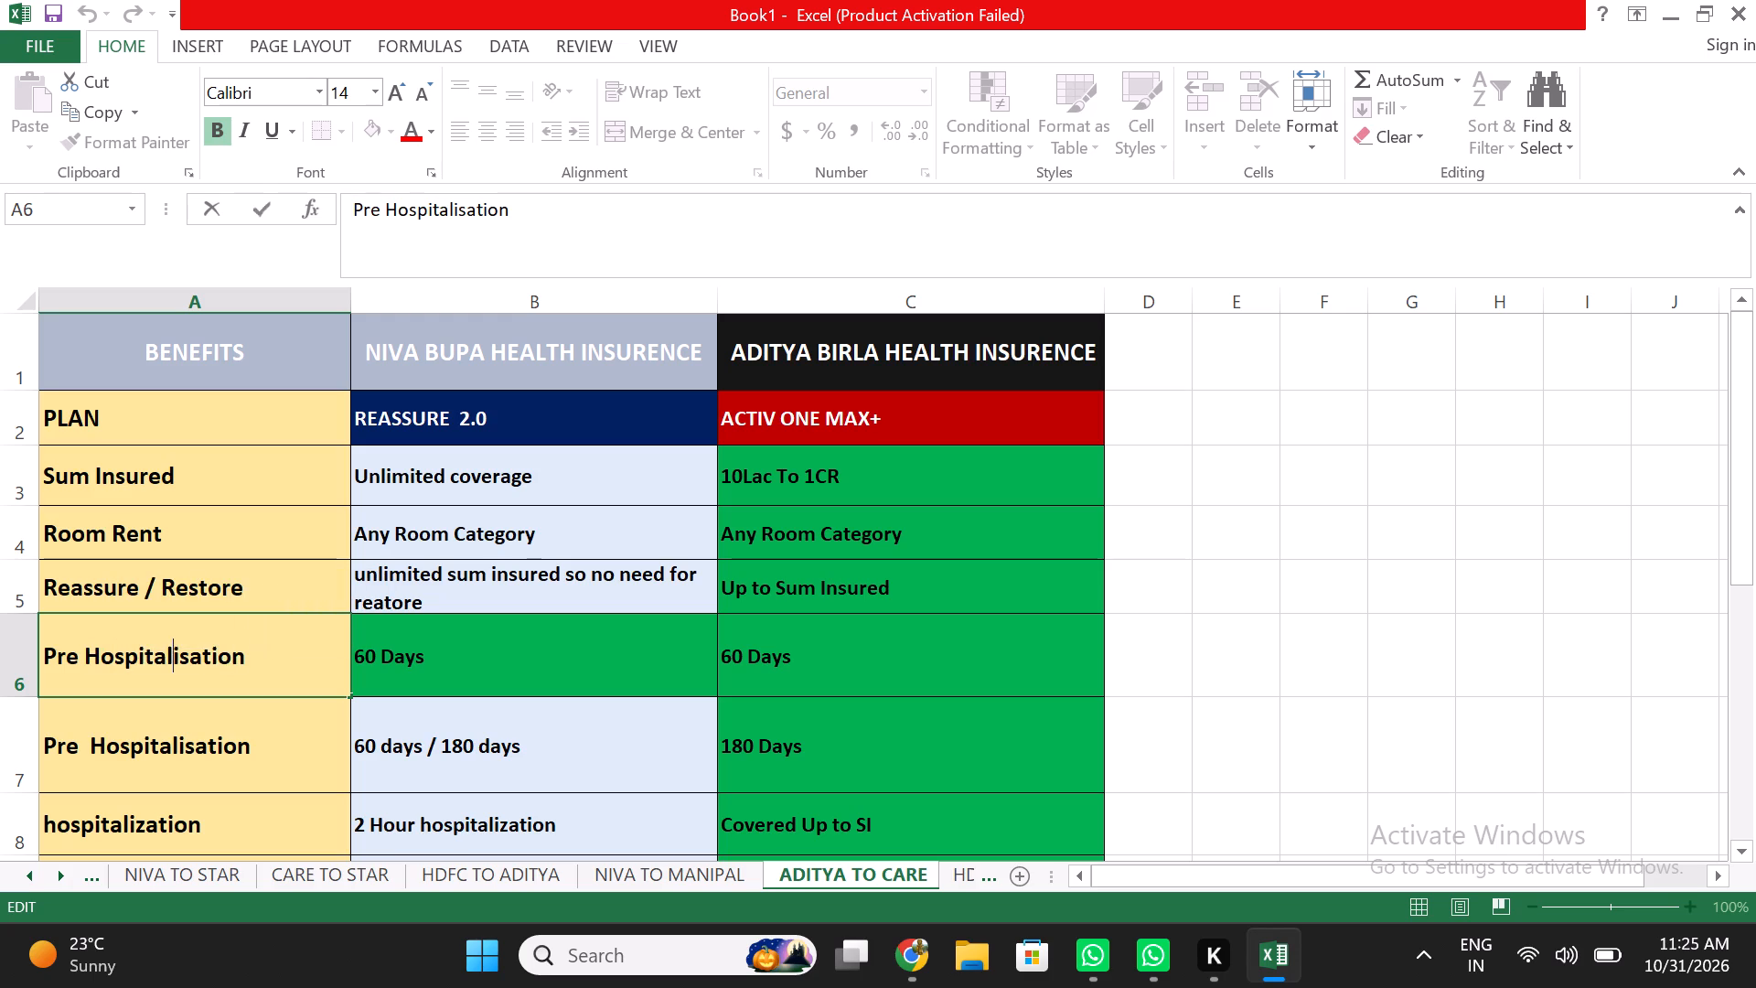
pyautogui.hotkey('ctrl', 'c')
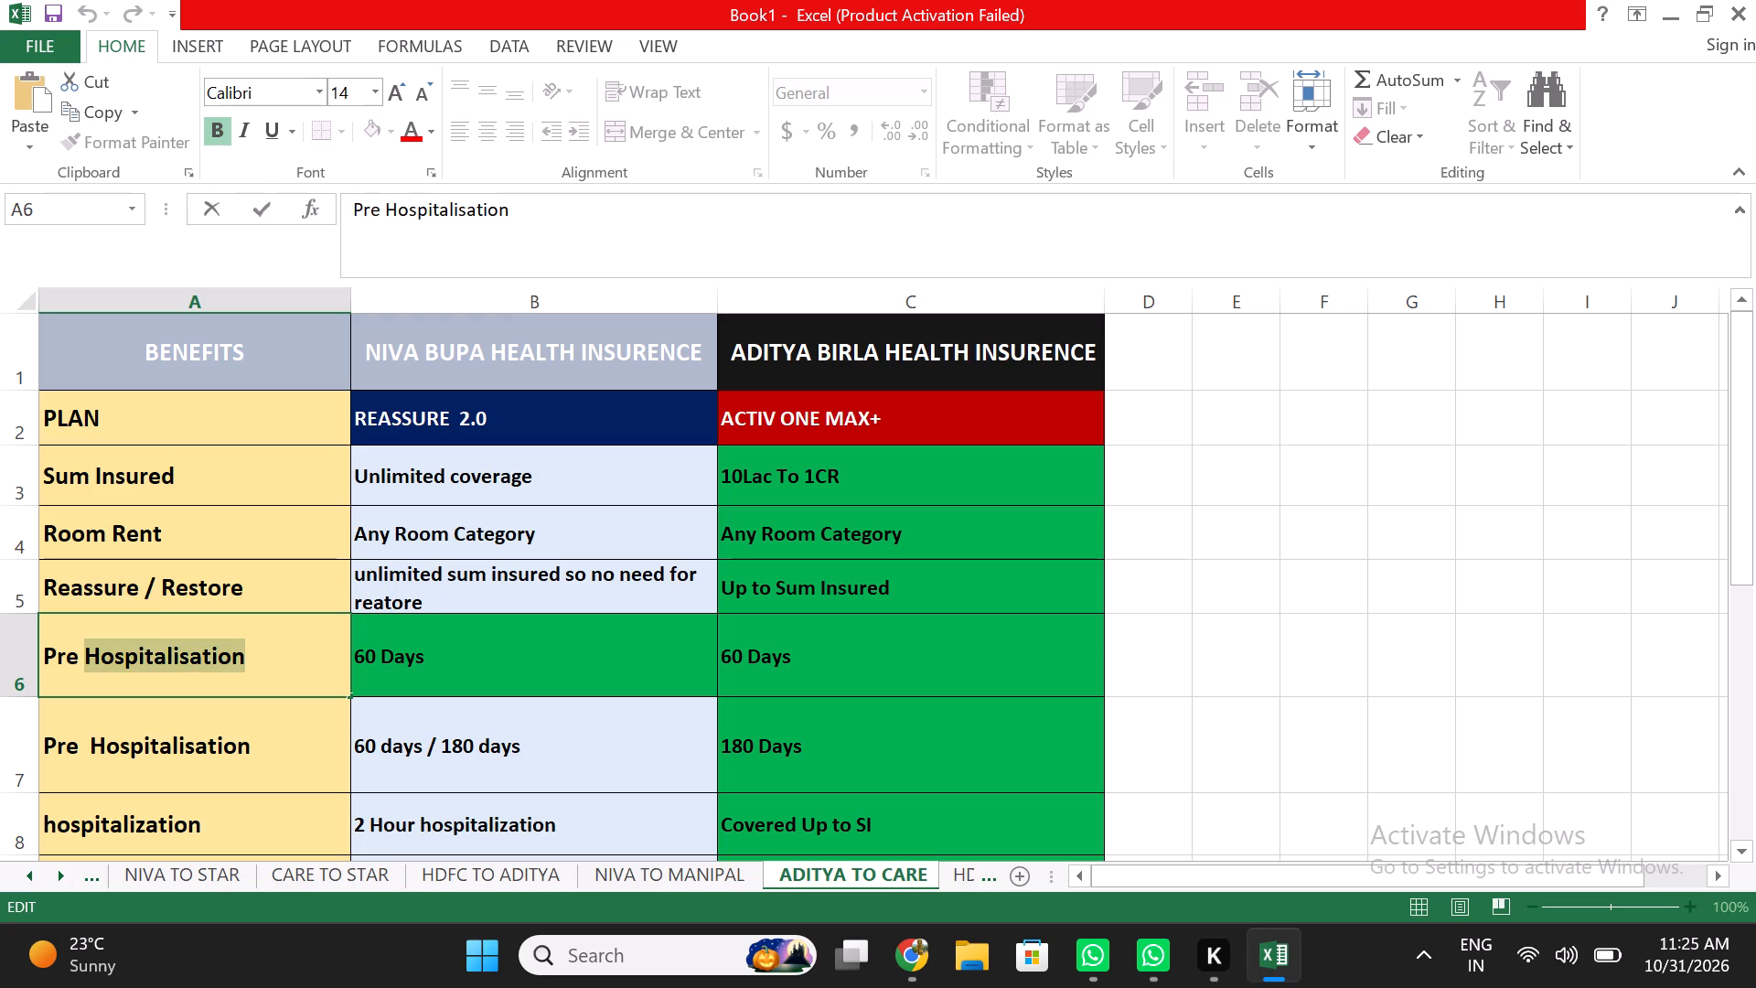
pyautogui.doubleClick(453, 653)
pyautogui.press('space')
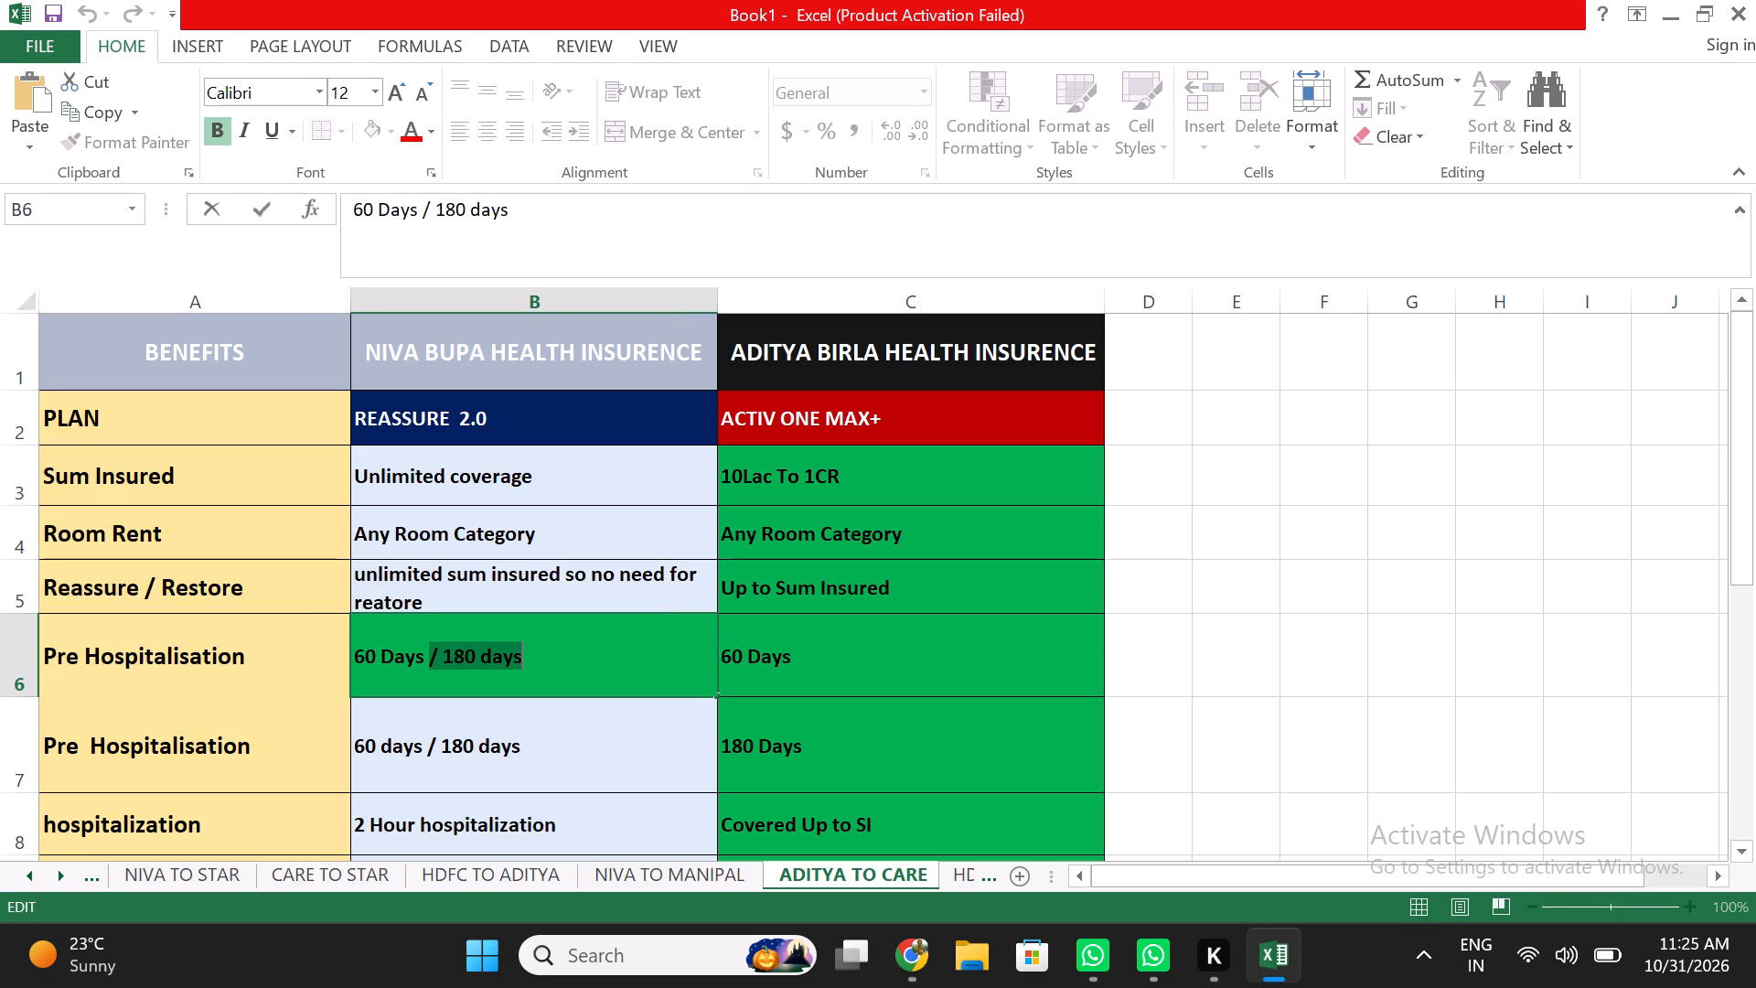
pyautogui.hotkey('ctrl', 'v')
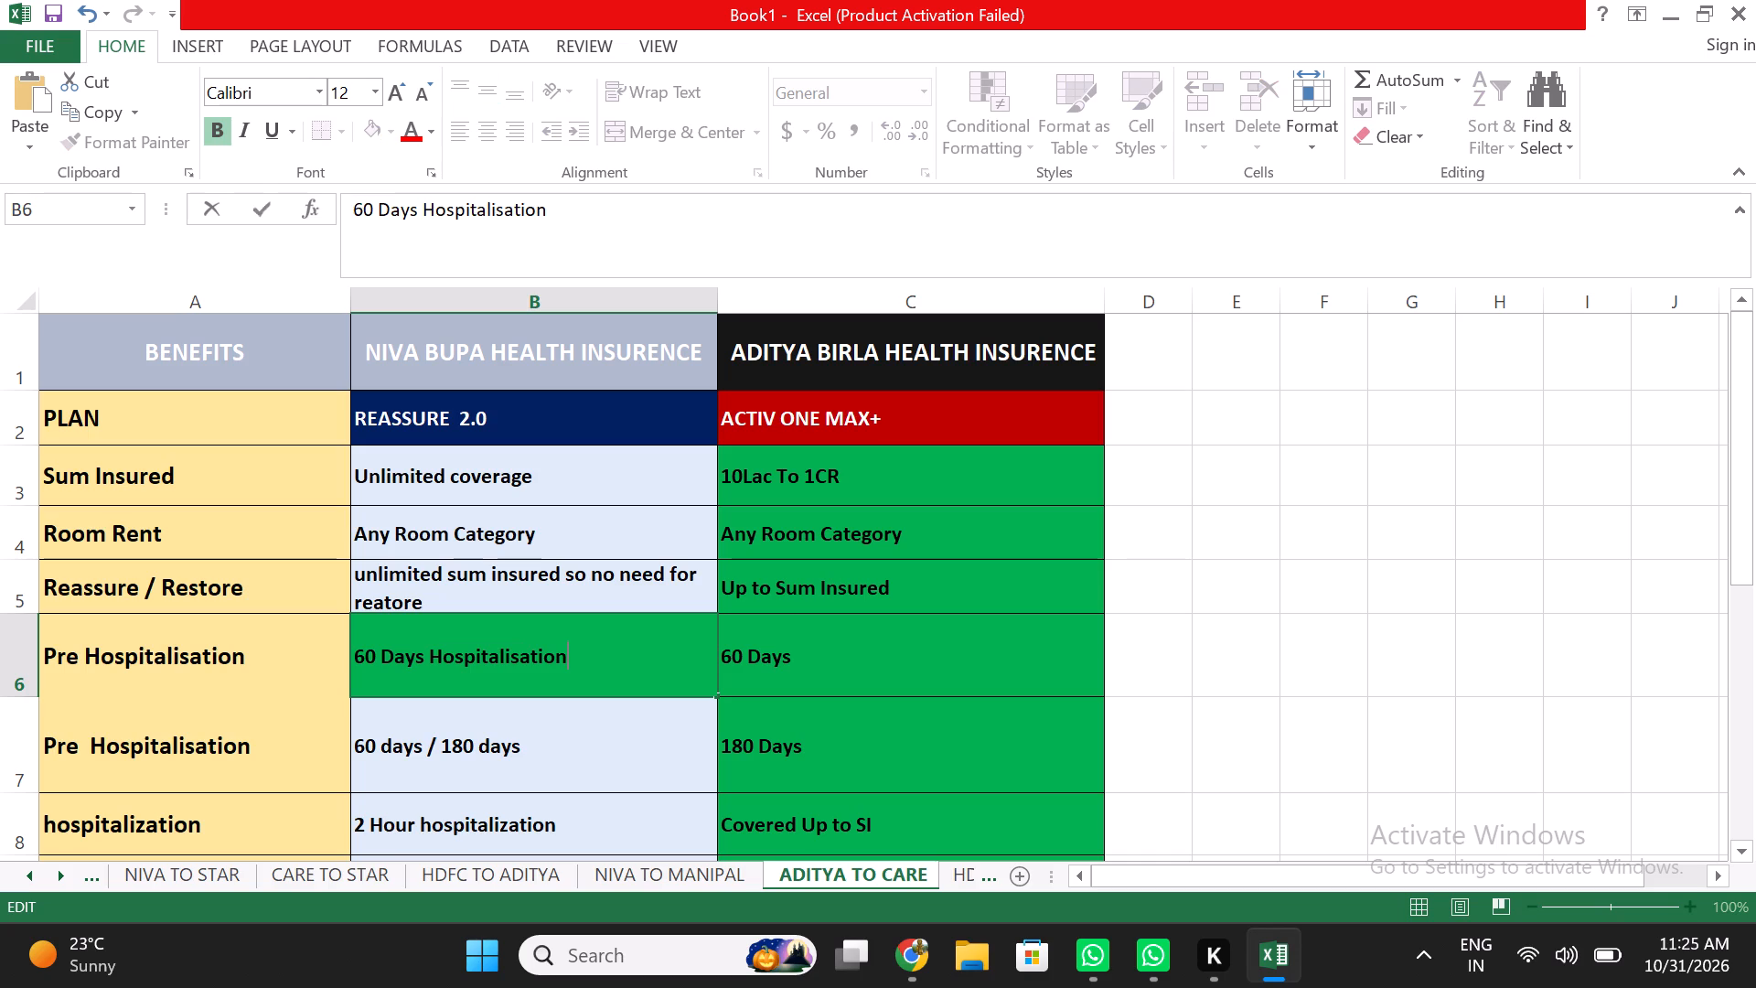
# Copy Niva Bupa's row 6 entry into row 7 below and change it to 180 Days Hospitalisation.
pyautogui.click(519, 692)
pyautogui.moveTo(541, 719); pyautogui.dragTo(547, 673)
pyautogui.click(547, 673)
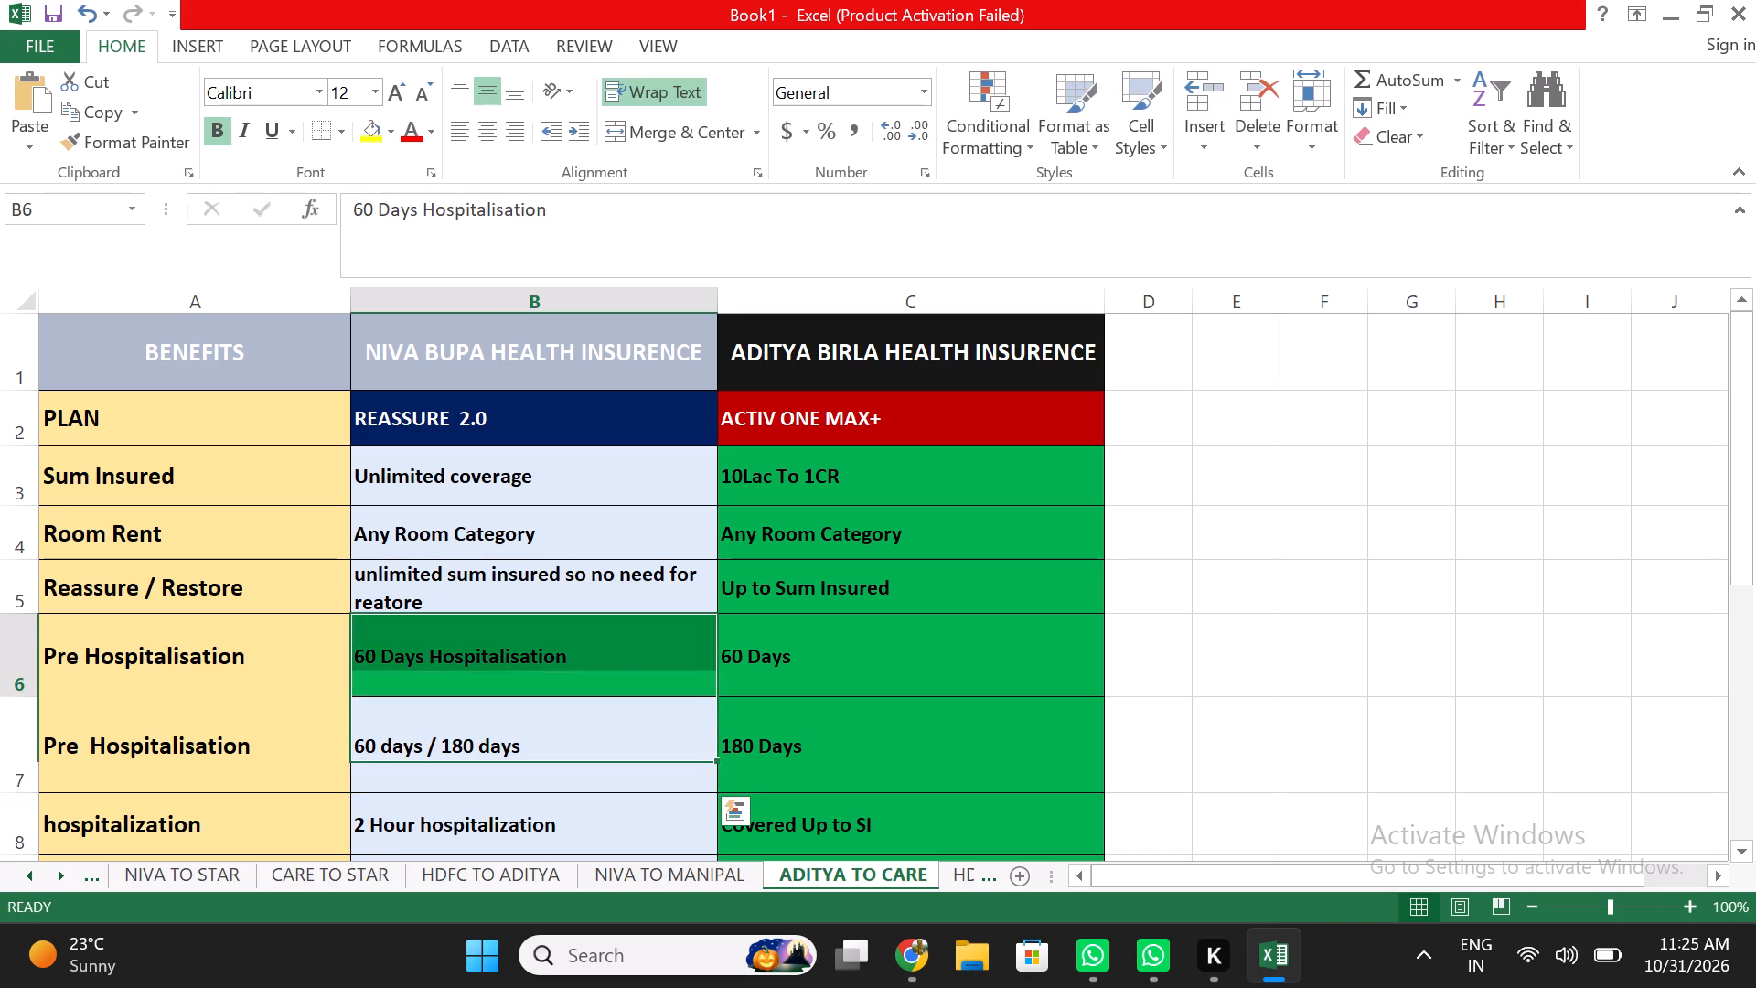
pyautogui.hotkey('ctrl', 'c')
pyautogui.click(539, 759)
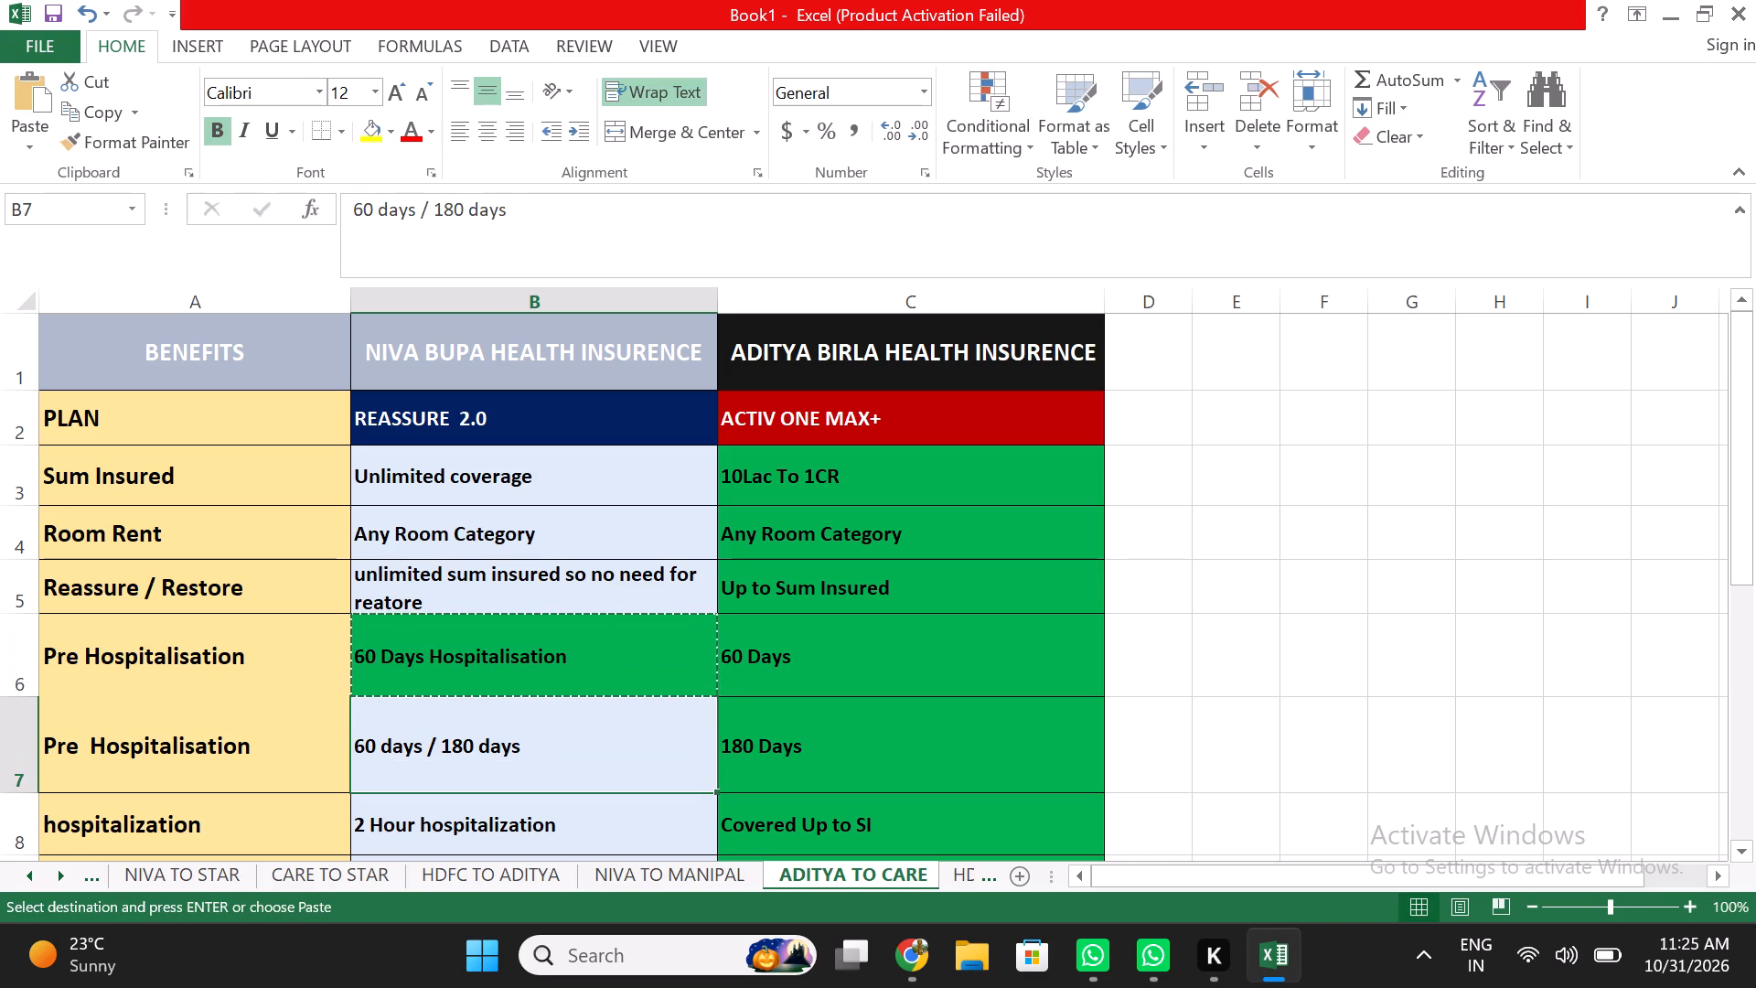
pyautogui.hotkey('ctrl', 'v')
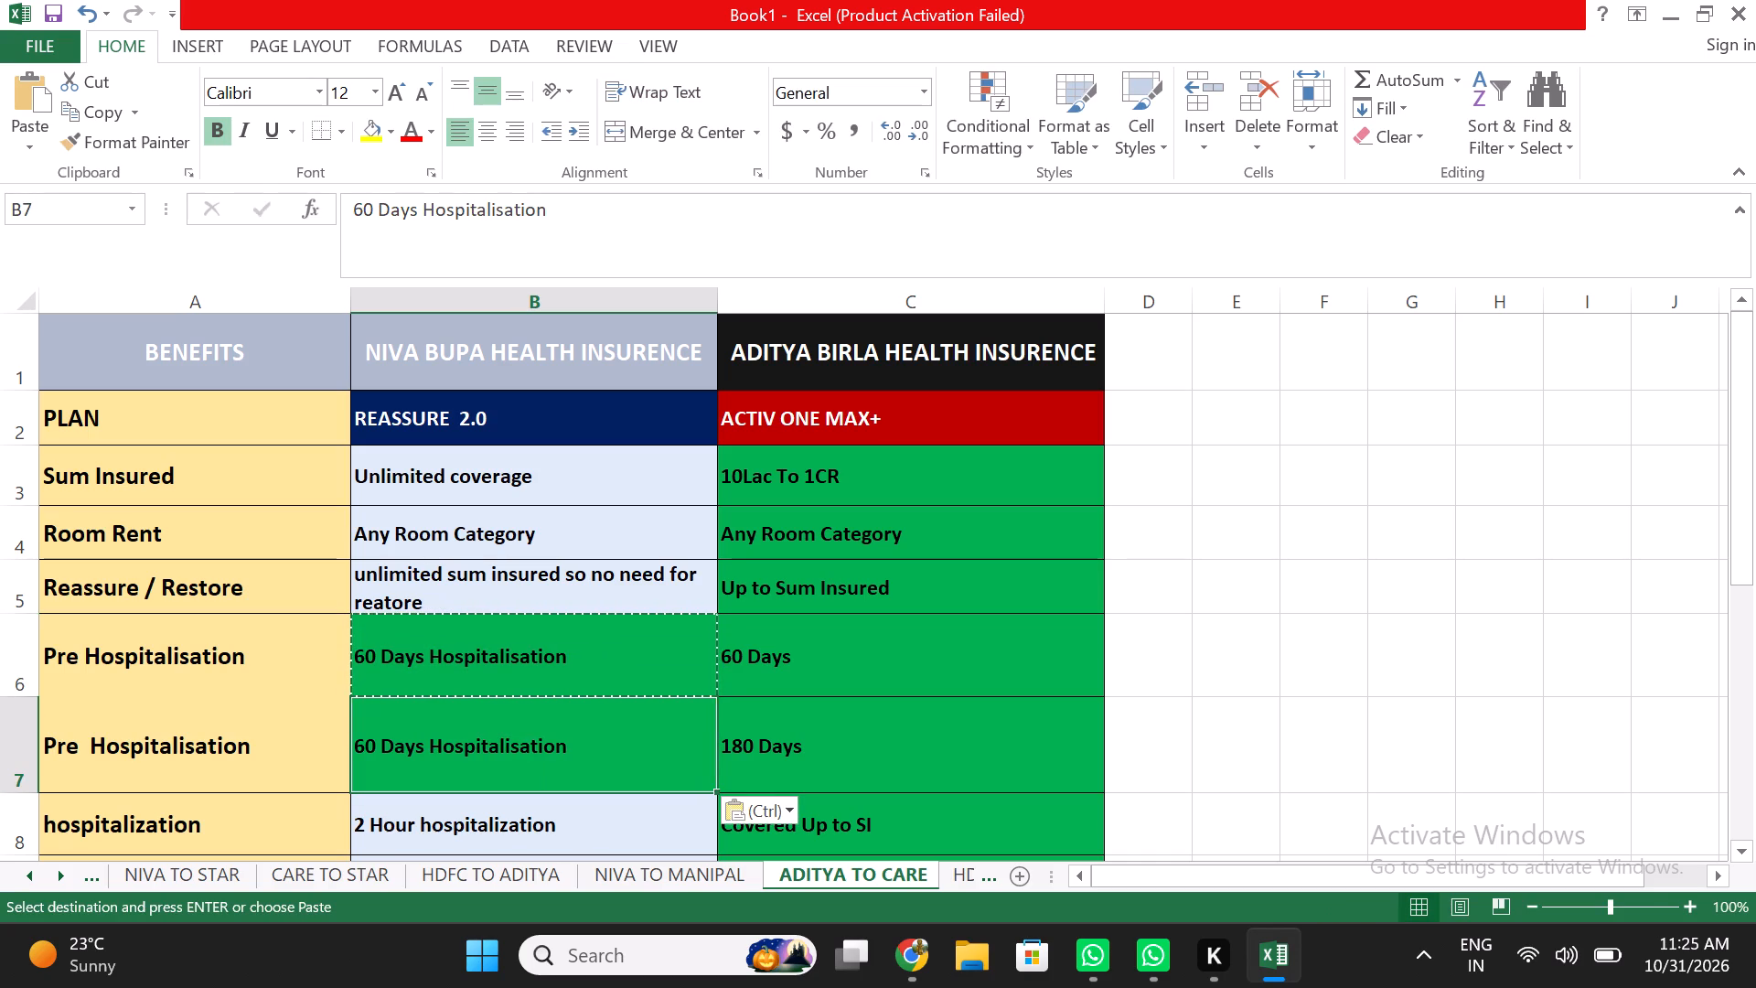
pyautogui.doubleClick(380, 747)
pyautogui.press('BackSpace')
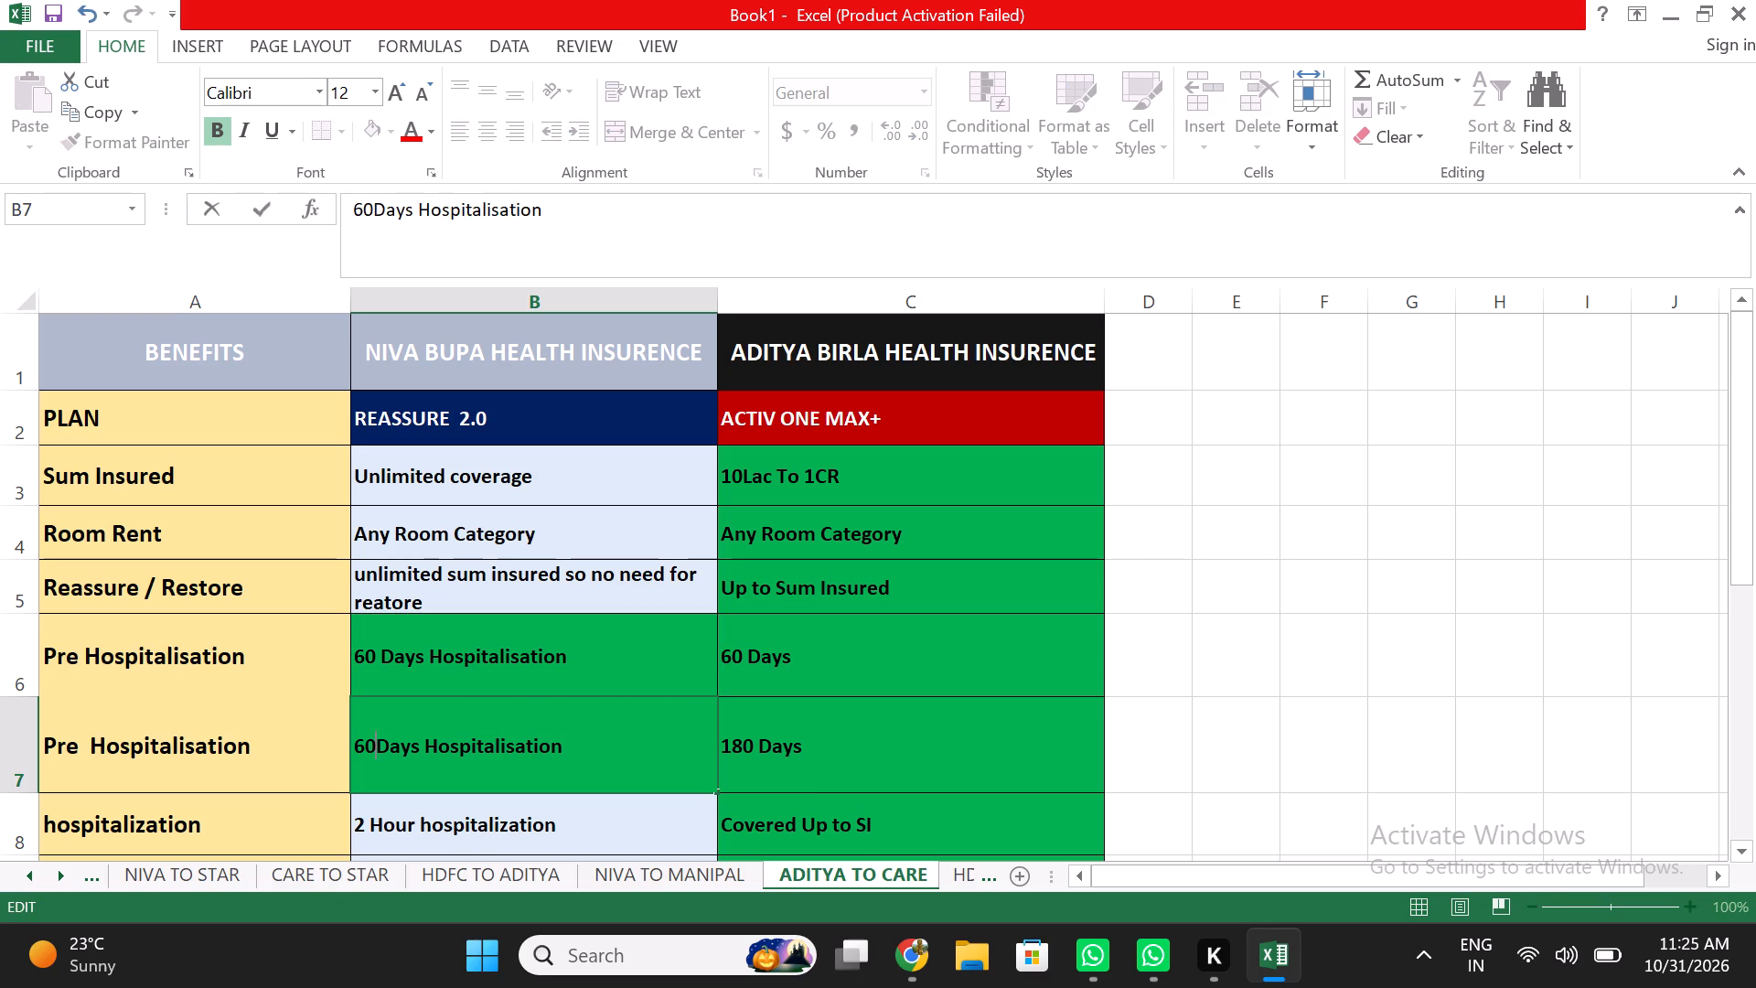
pyautogui.press('BackSpace')
pyautogui.press('BackSpace')
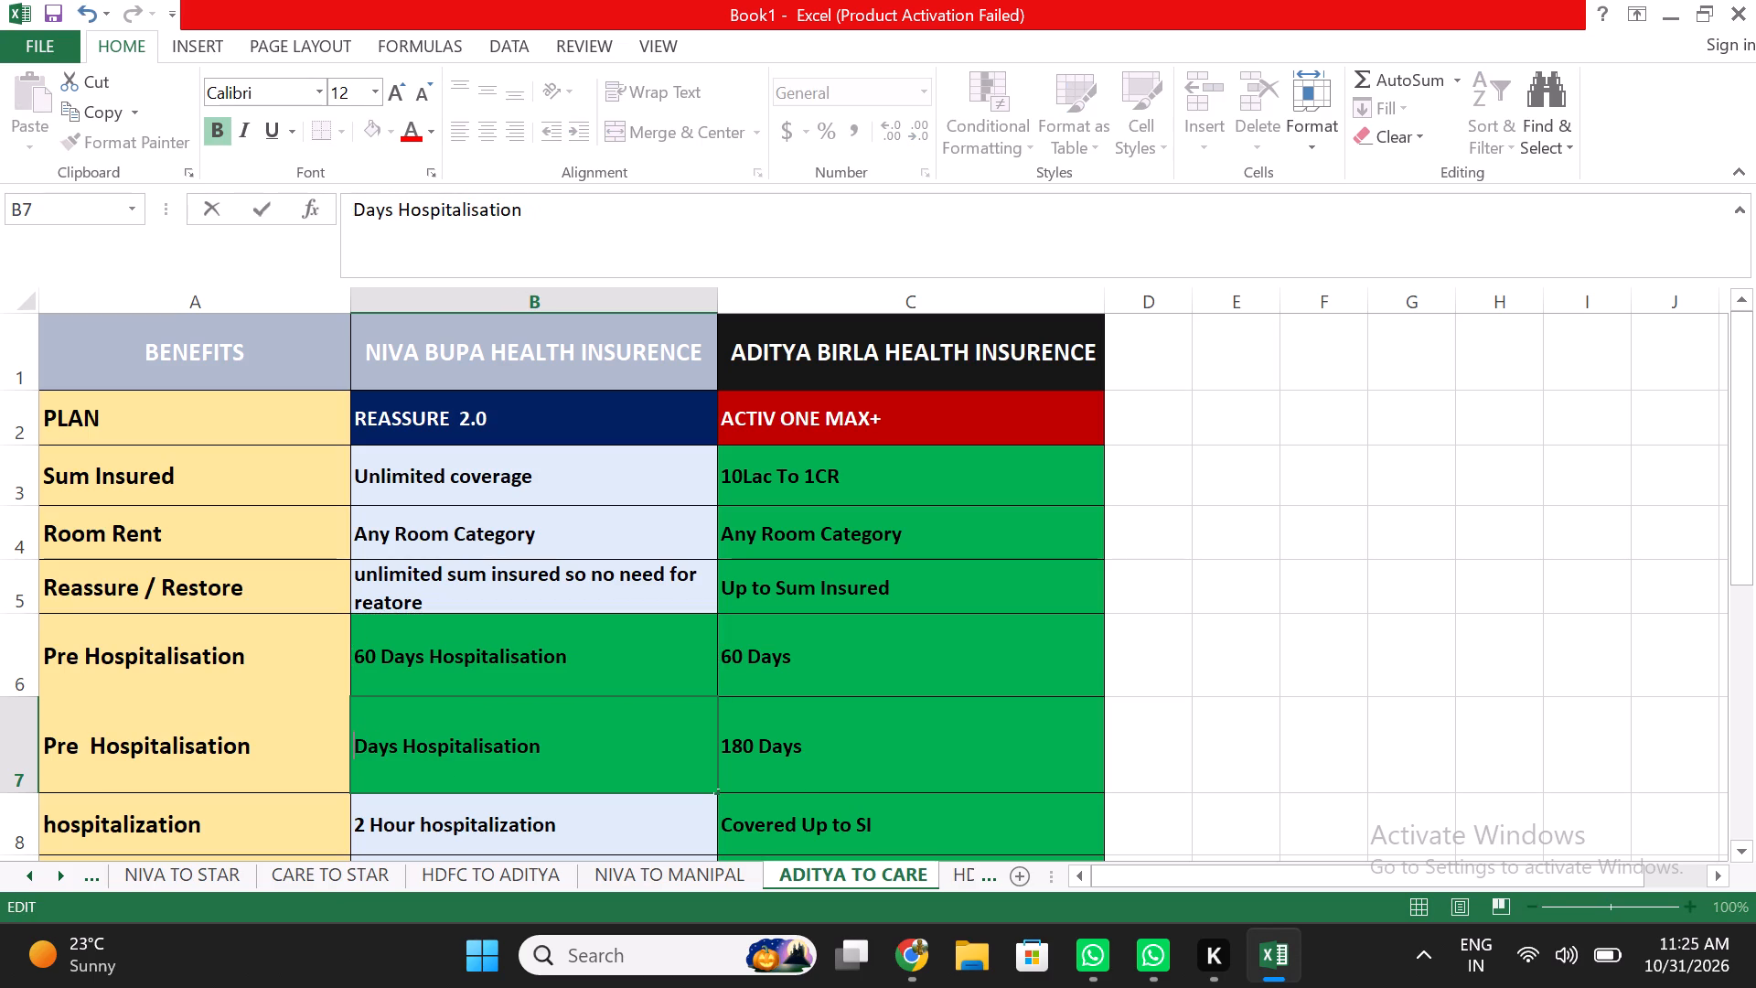
pyautogui.write('180')
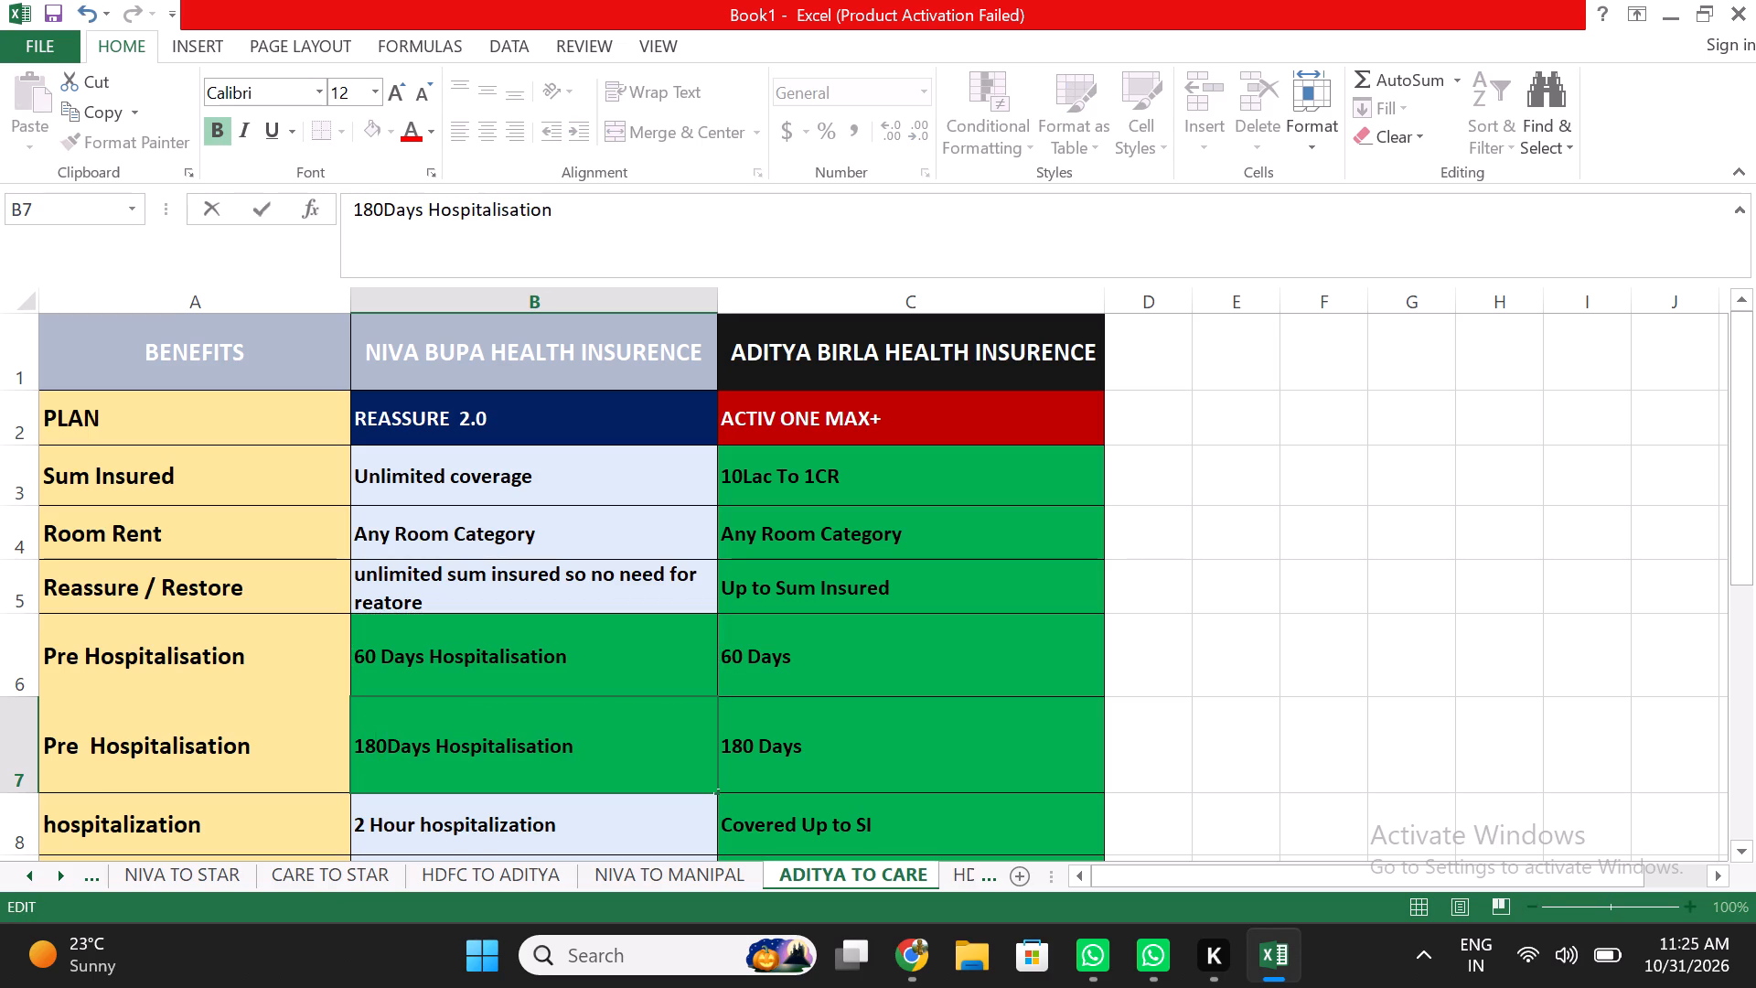
pyautogui.press('space')
# Copy Niva Bupa's 2 Hour hospitalization entry over the Aditya Birla cell in the hospitalization row.
pyautogui.hscroll(1, 457, 737)
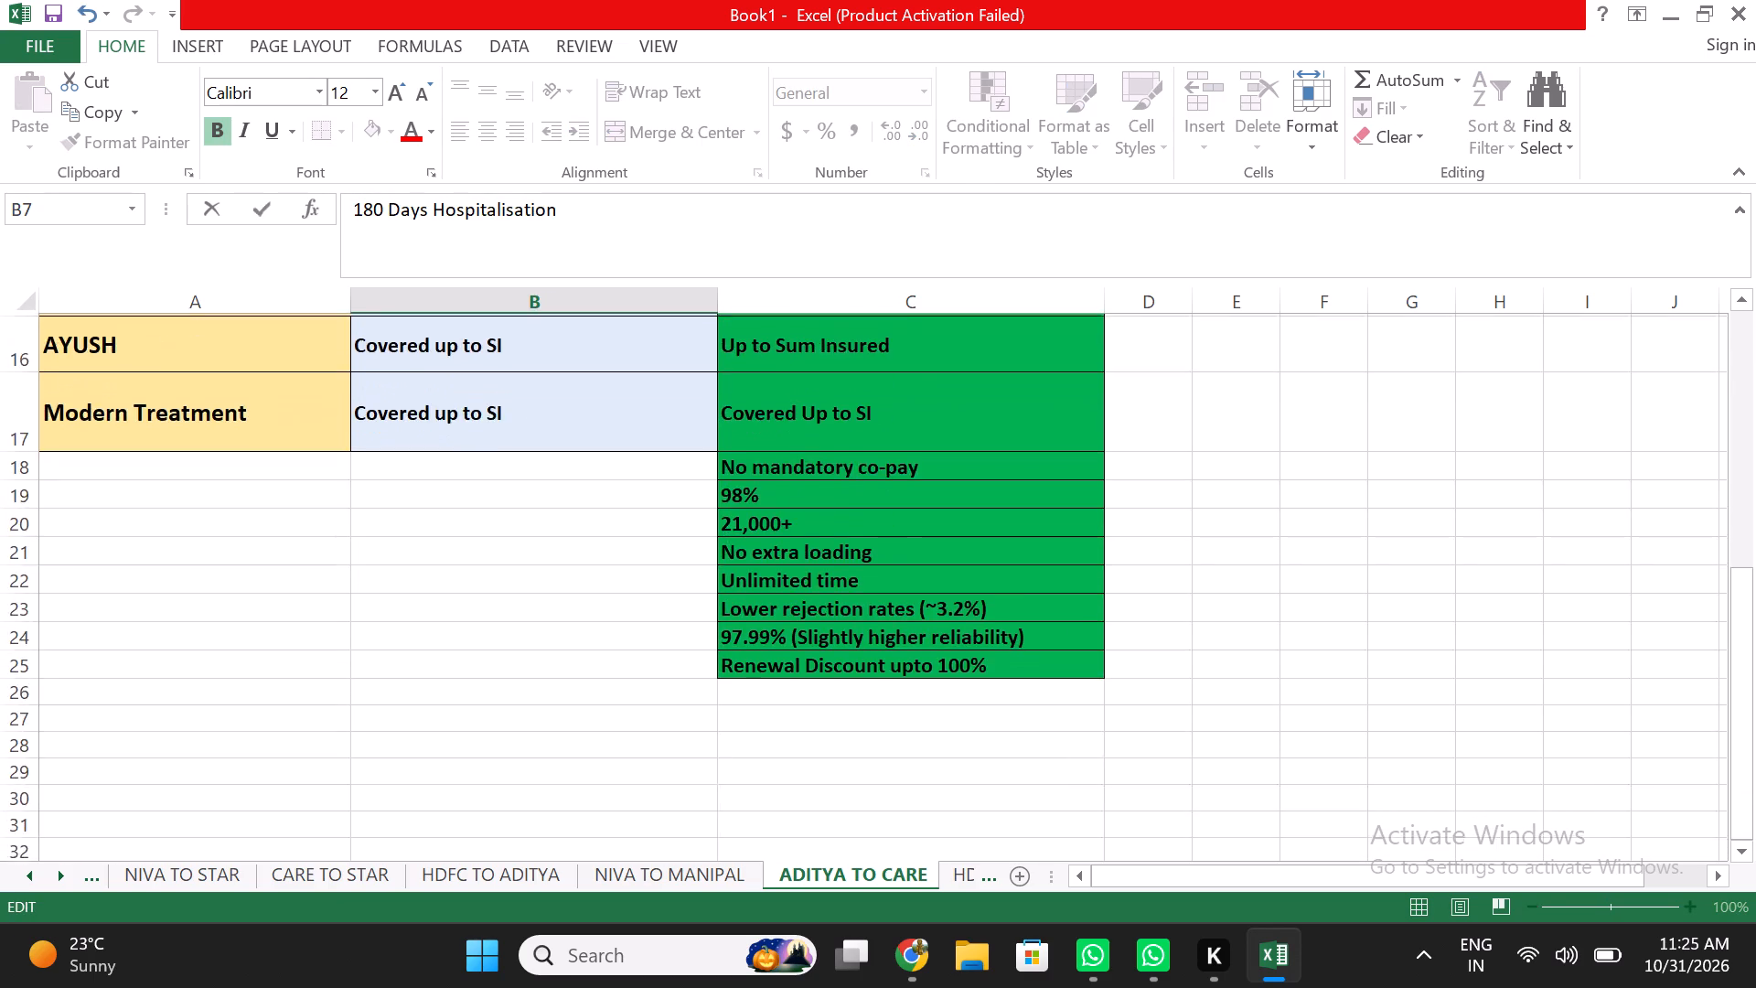
pyautogui.hscroll(3, 457, 737)
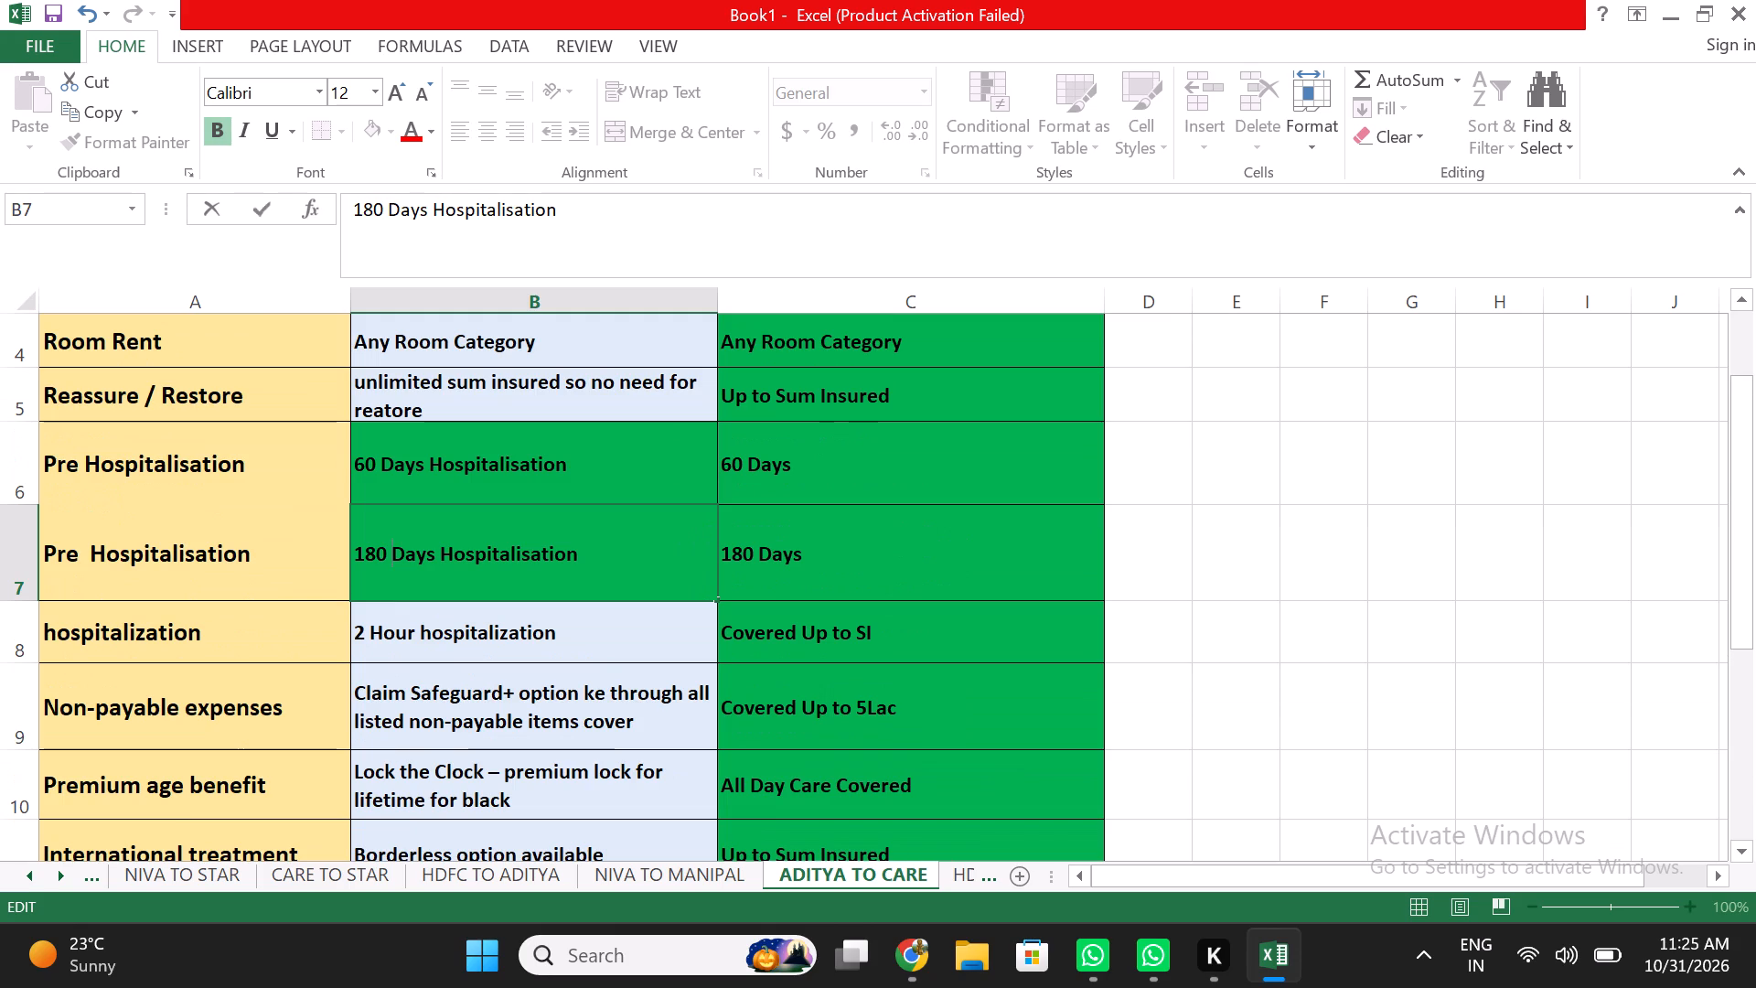
pyautogui.hscroll(2, 457, 737)
pyautogui.scroll(-1, 457, 737)
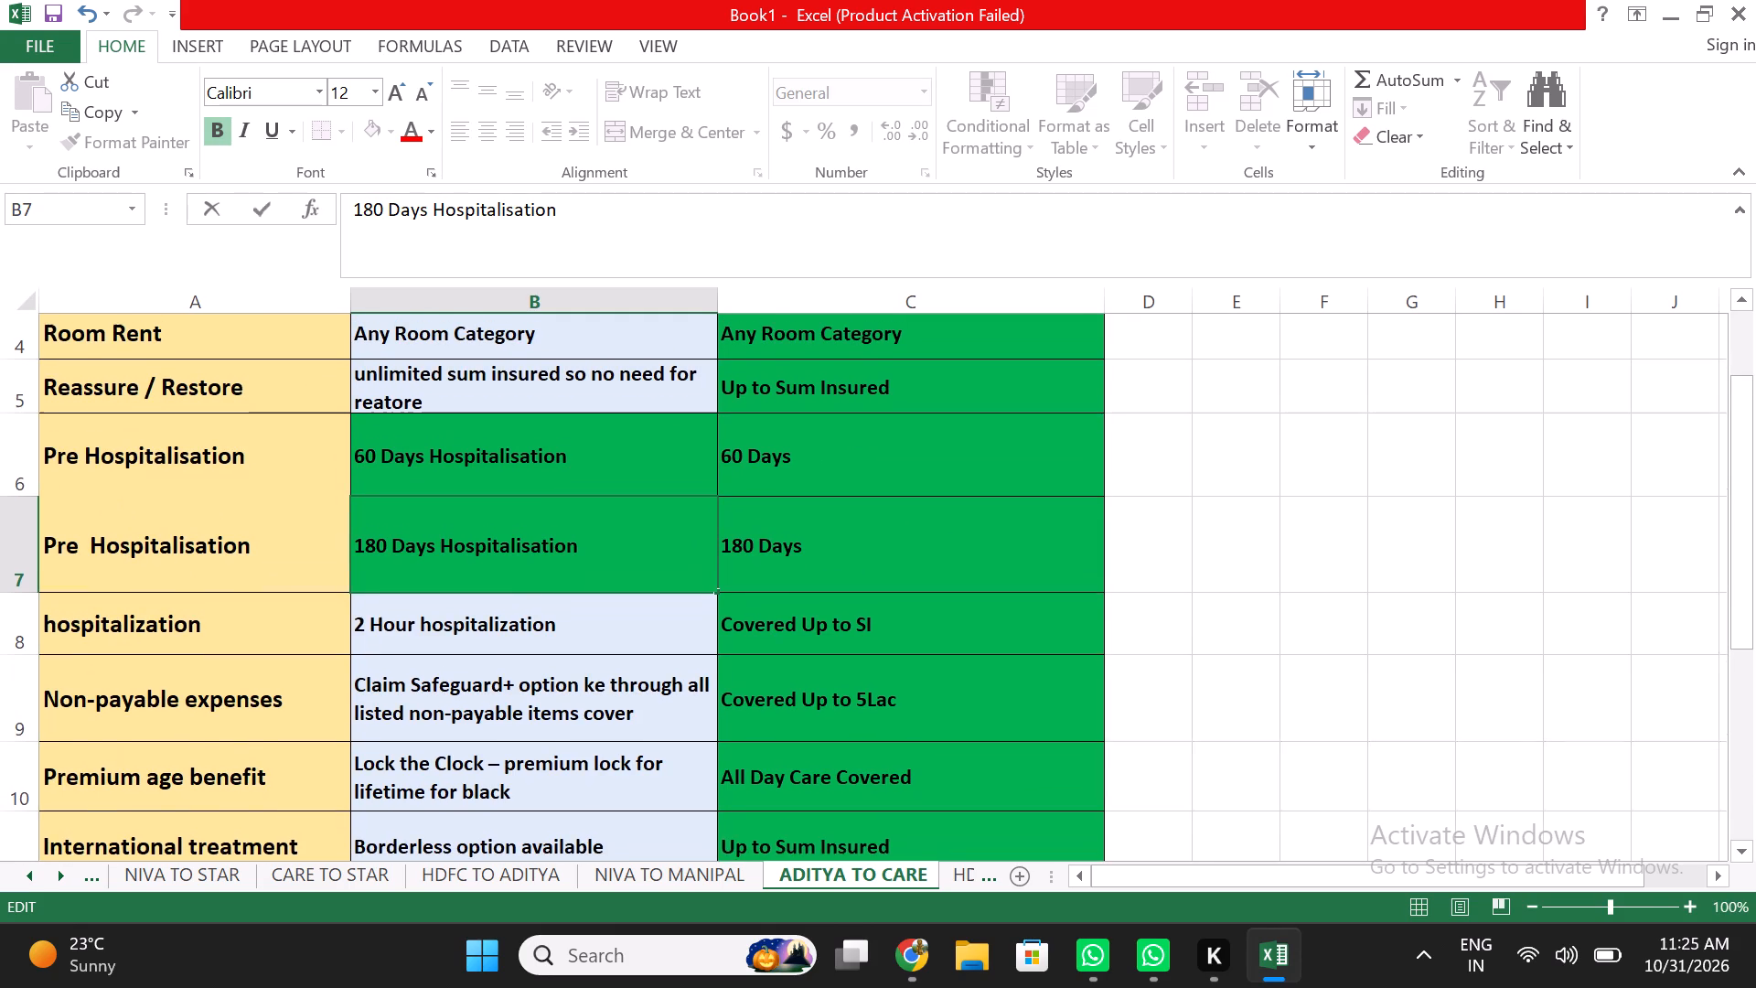
pyautogui.click(631, 650)
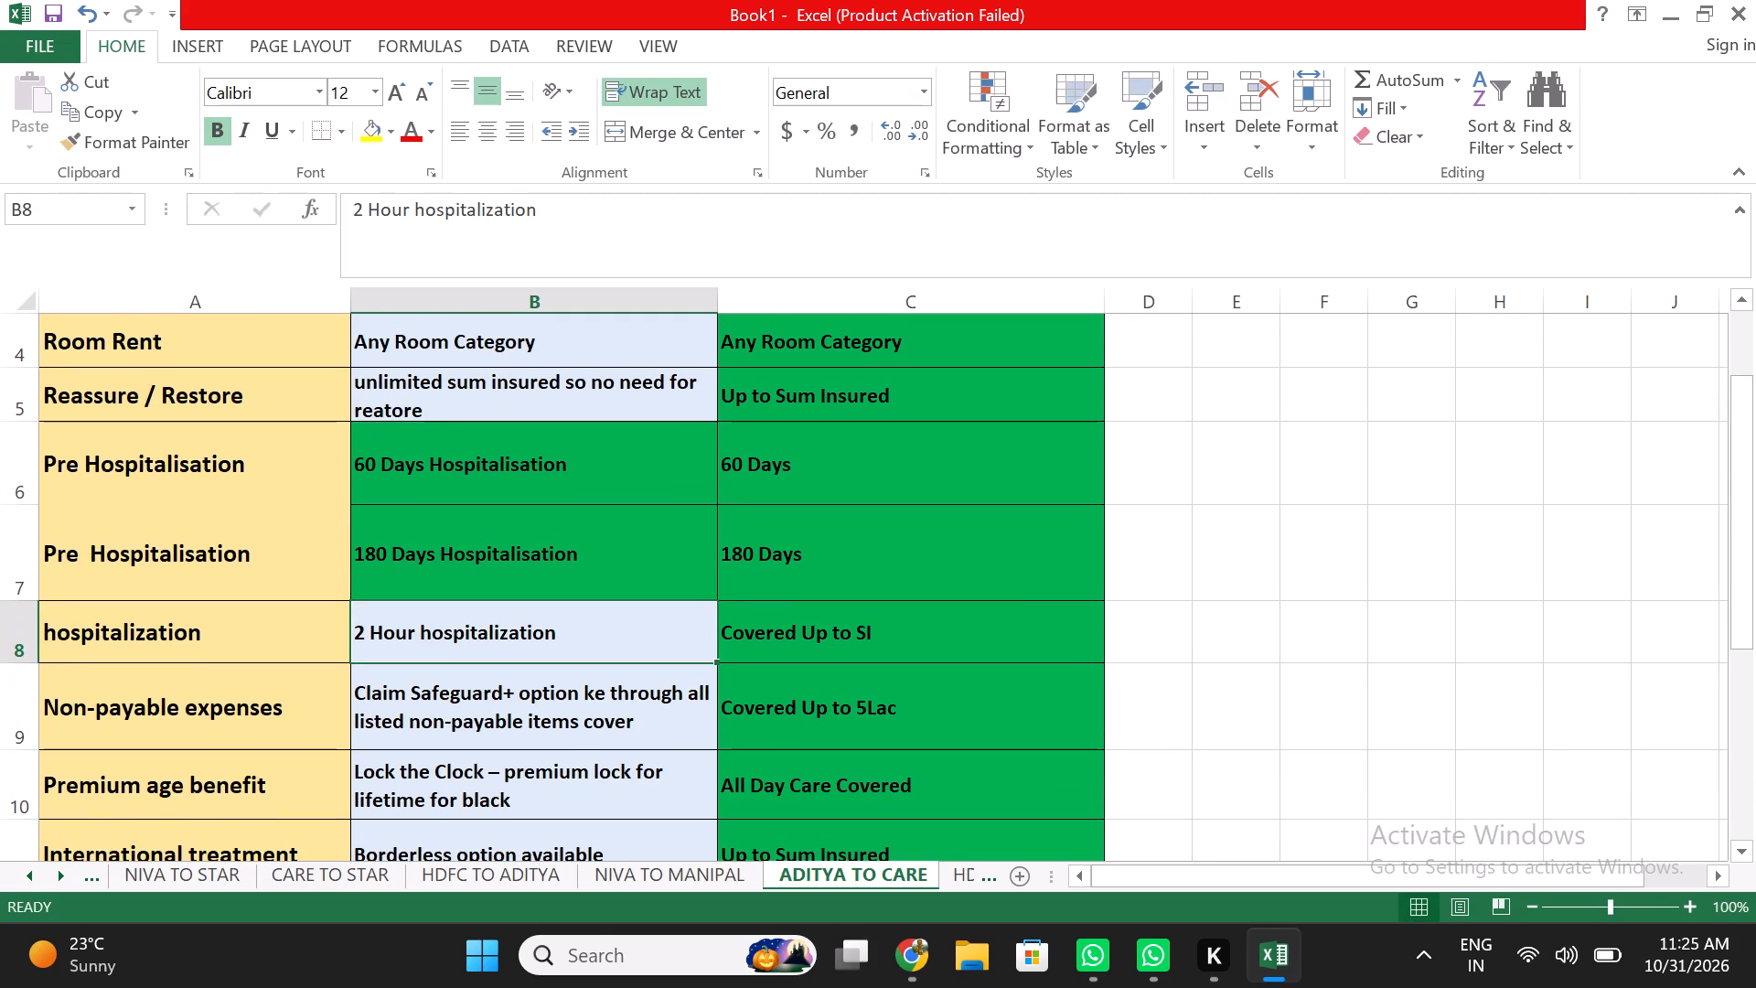
pyautogui.click(817, 644)
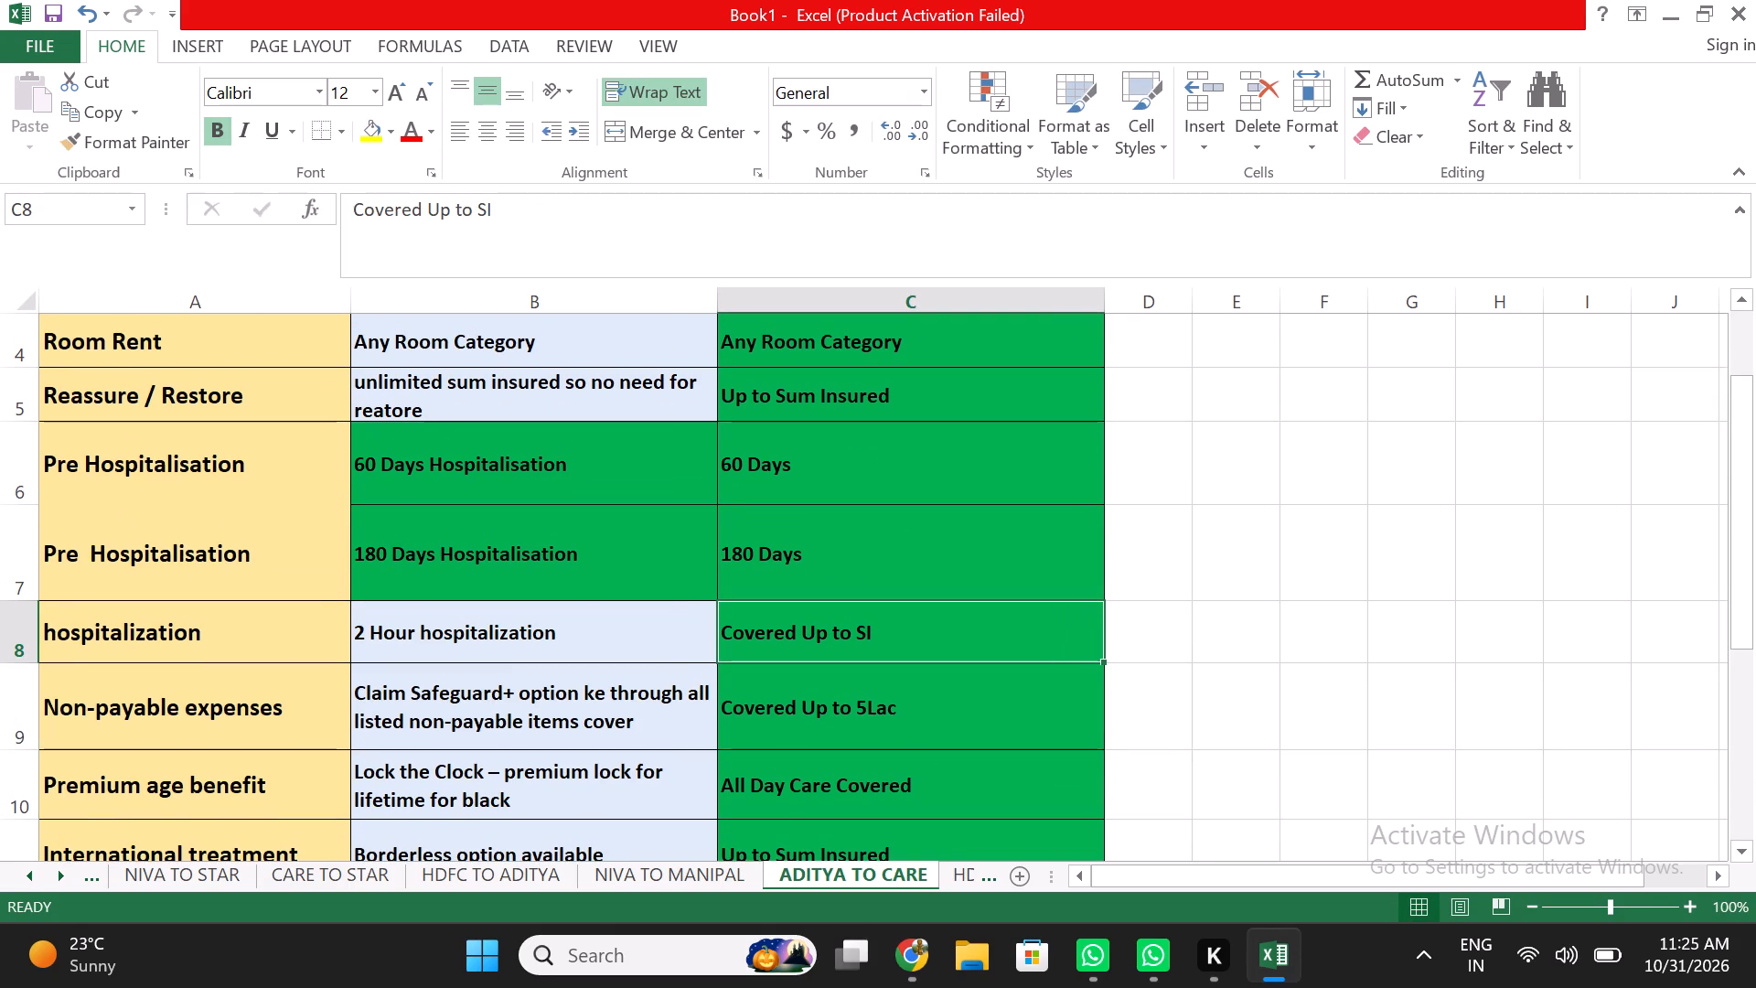
pyautogui.click(515, 637)
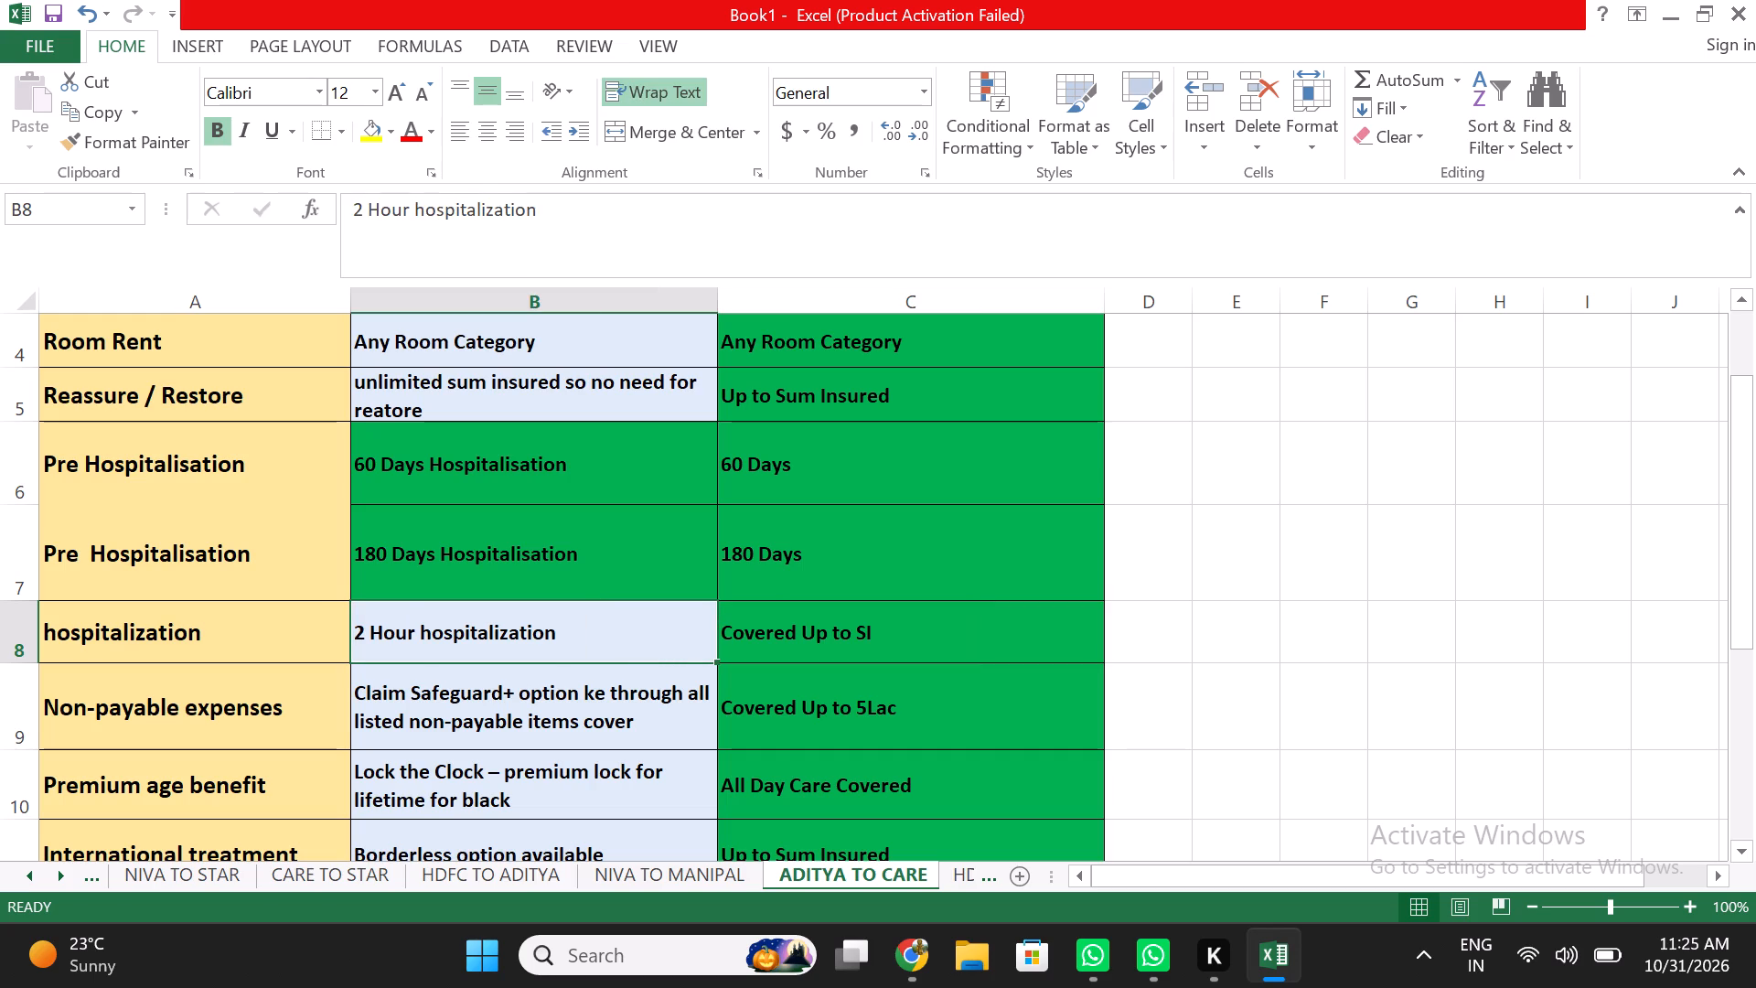
pyautogui.hotkey('ctrl', 'c')
pyautogui.click(918, 634)
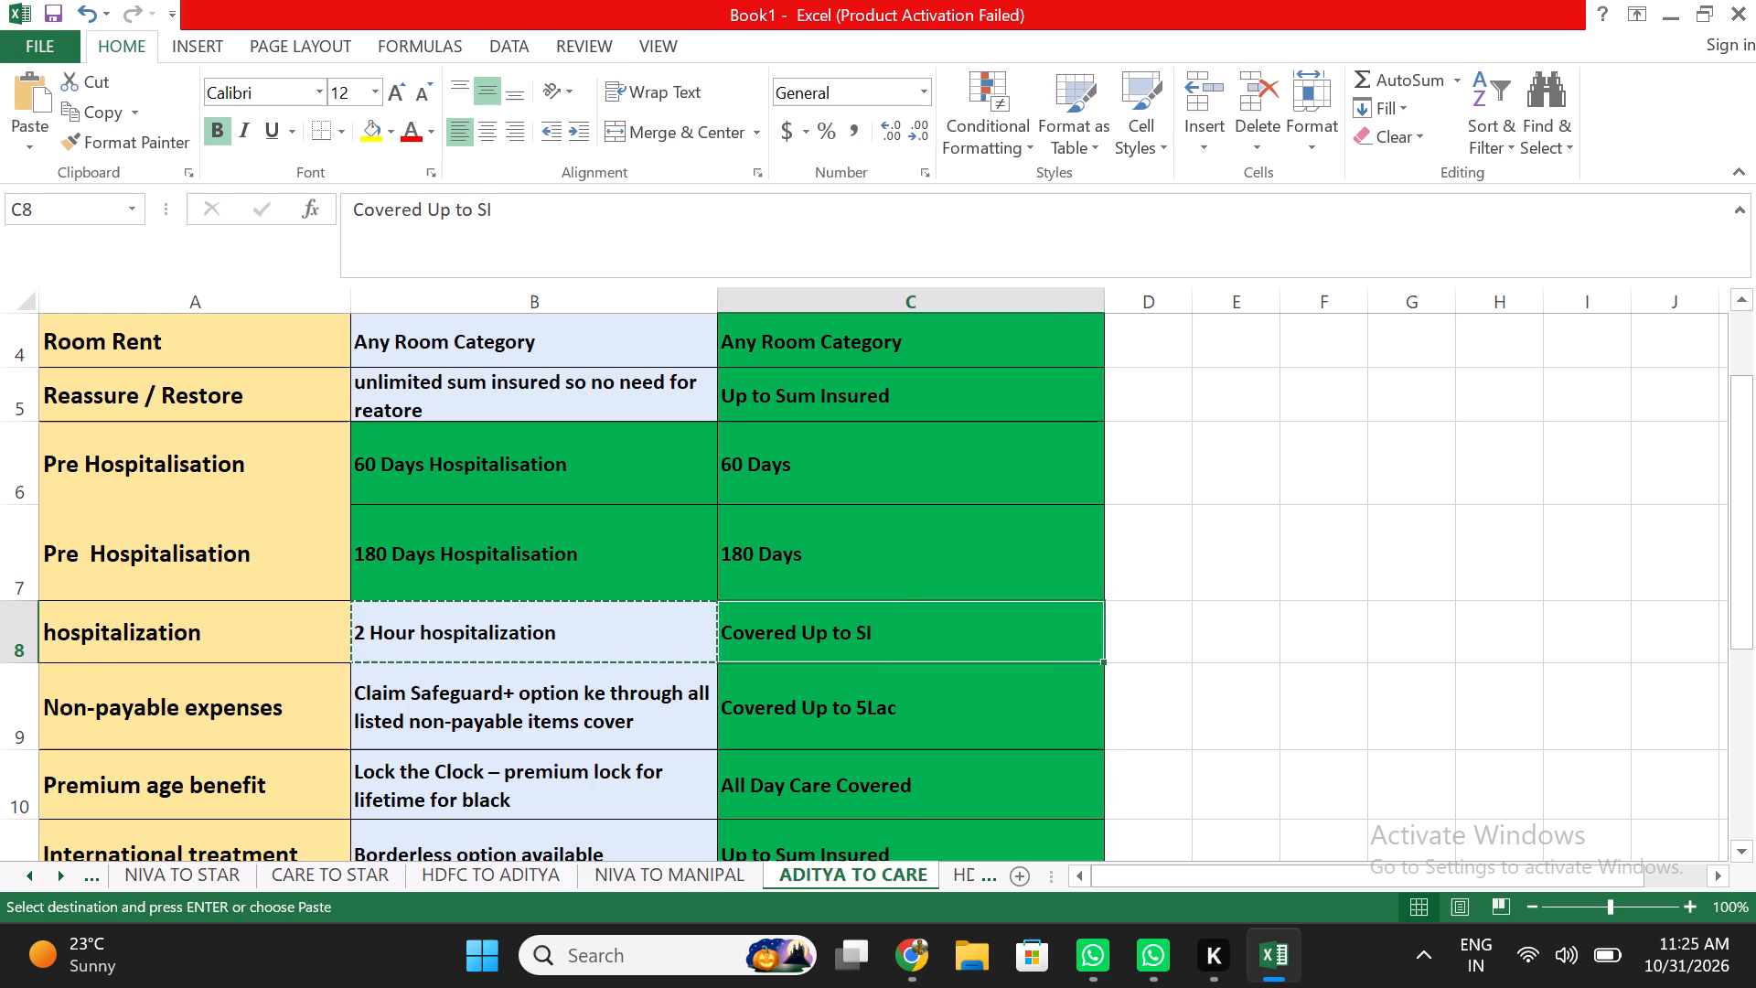
pyautogui.hotkey('ctrl', 'v')
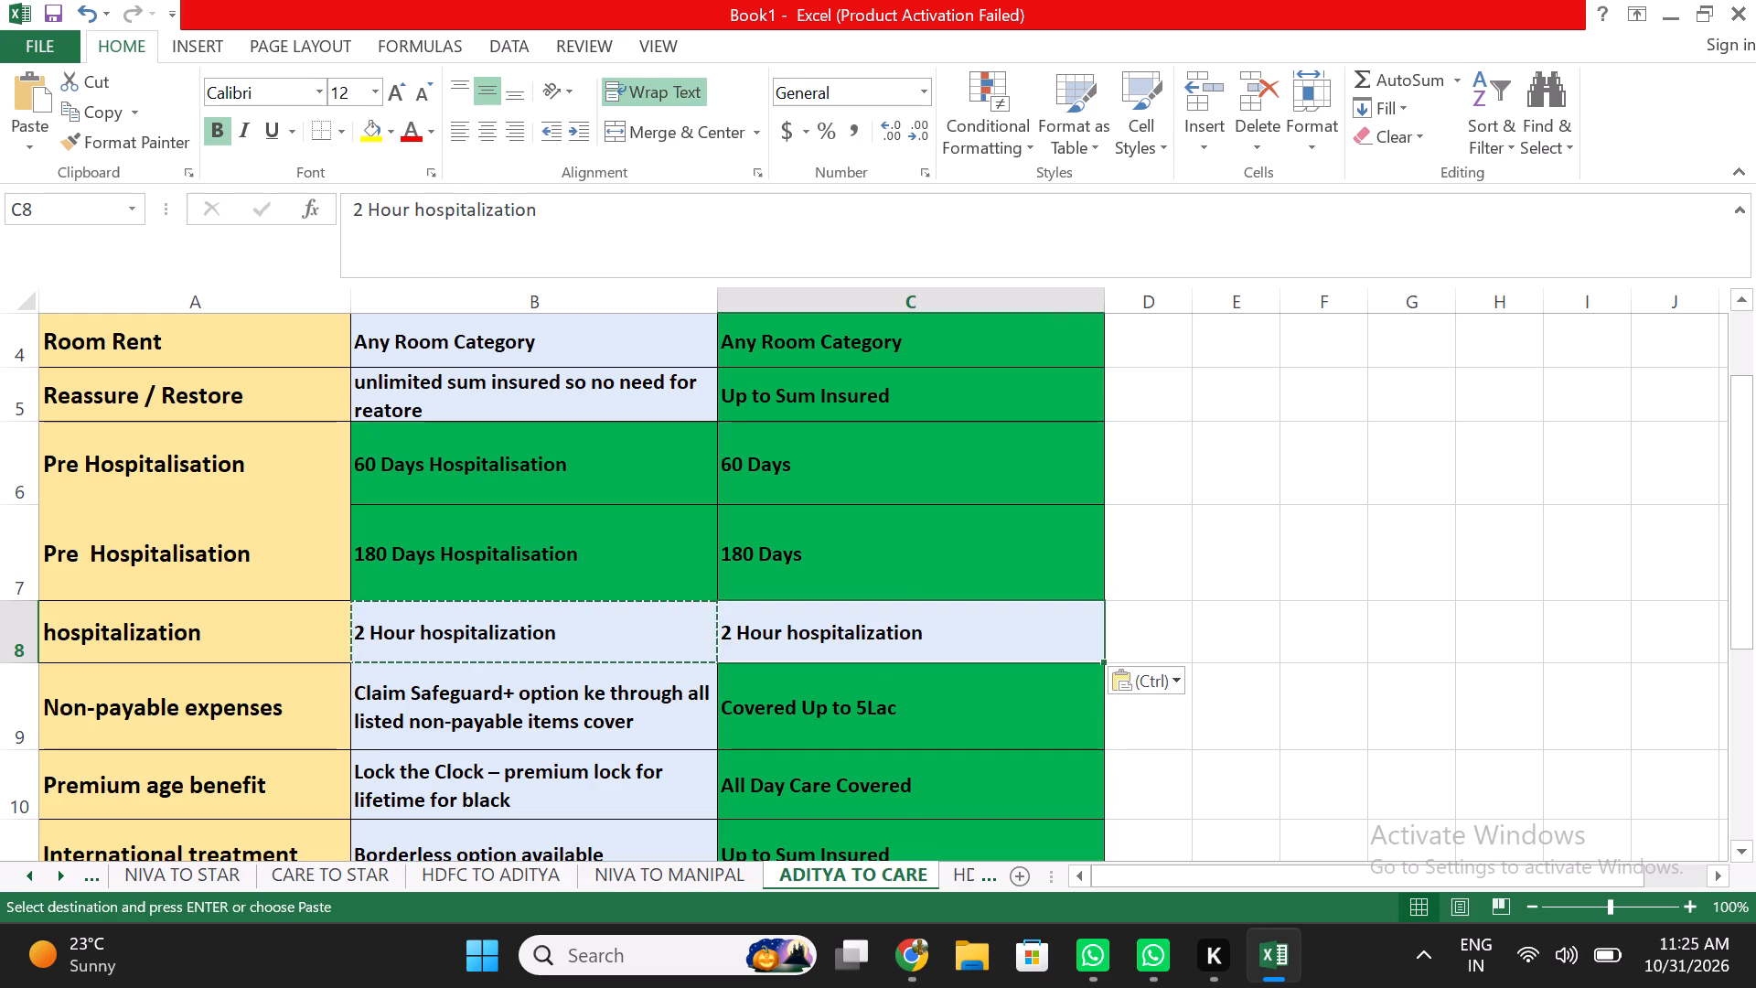
# Change the Aditya Birla entry in the hospitalization row to 24 Hour hospitalization.
pyautogui.doubleClick(739, 635)
pyautogui.press('BackSpace')
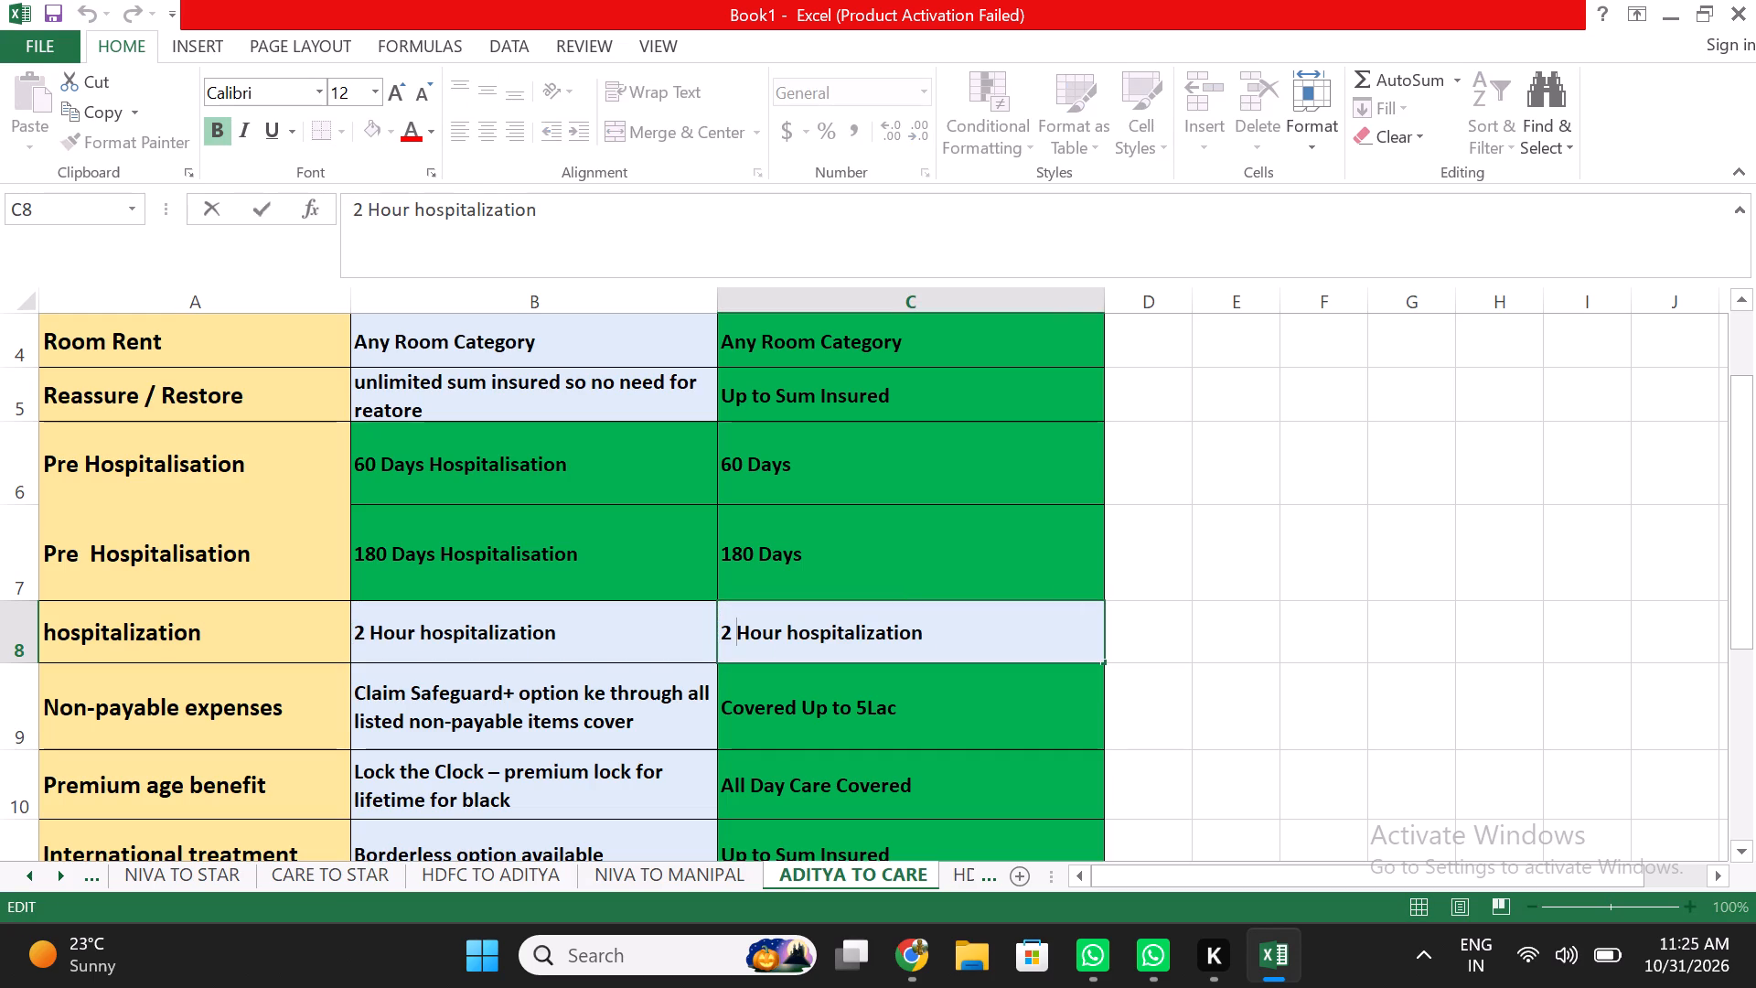
pyautogui.write('4')
pyautogui.press('space')
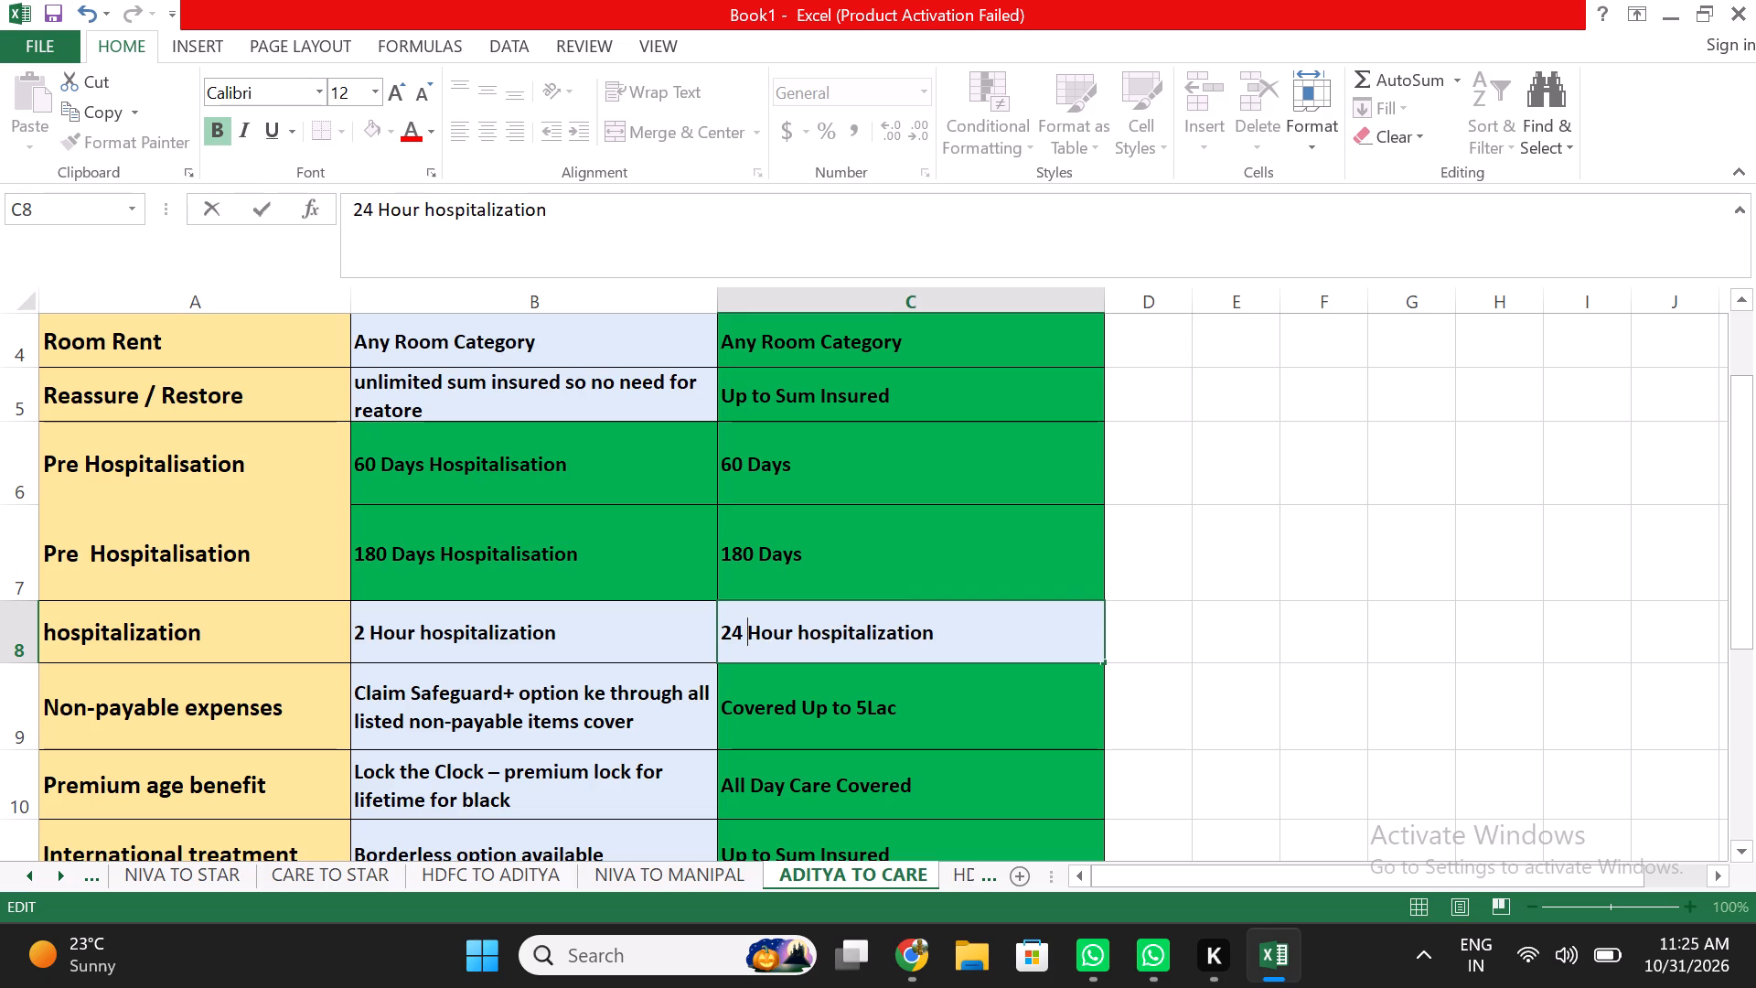
pyautogui.scroll(-1, 658, 678)
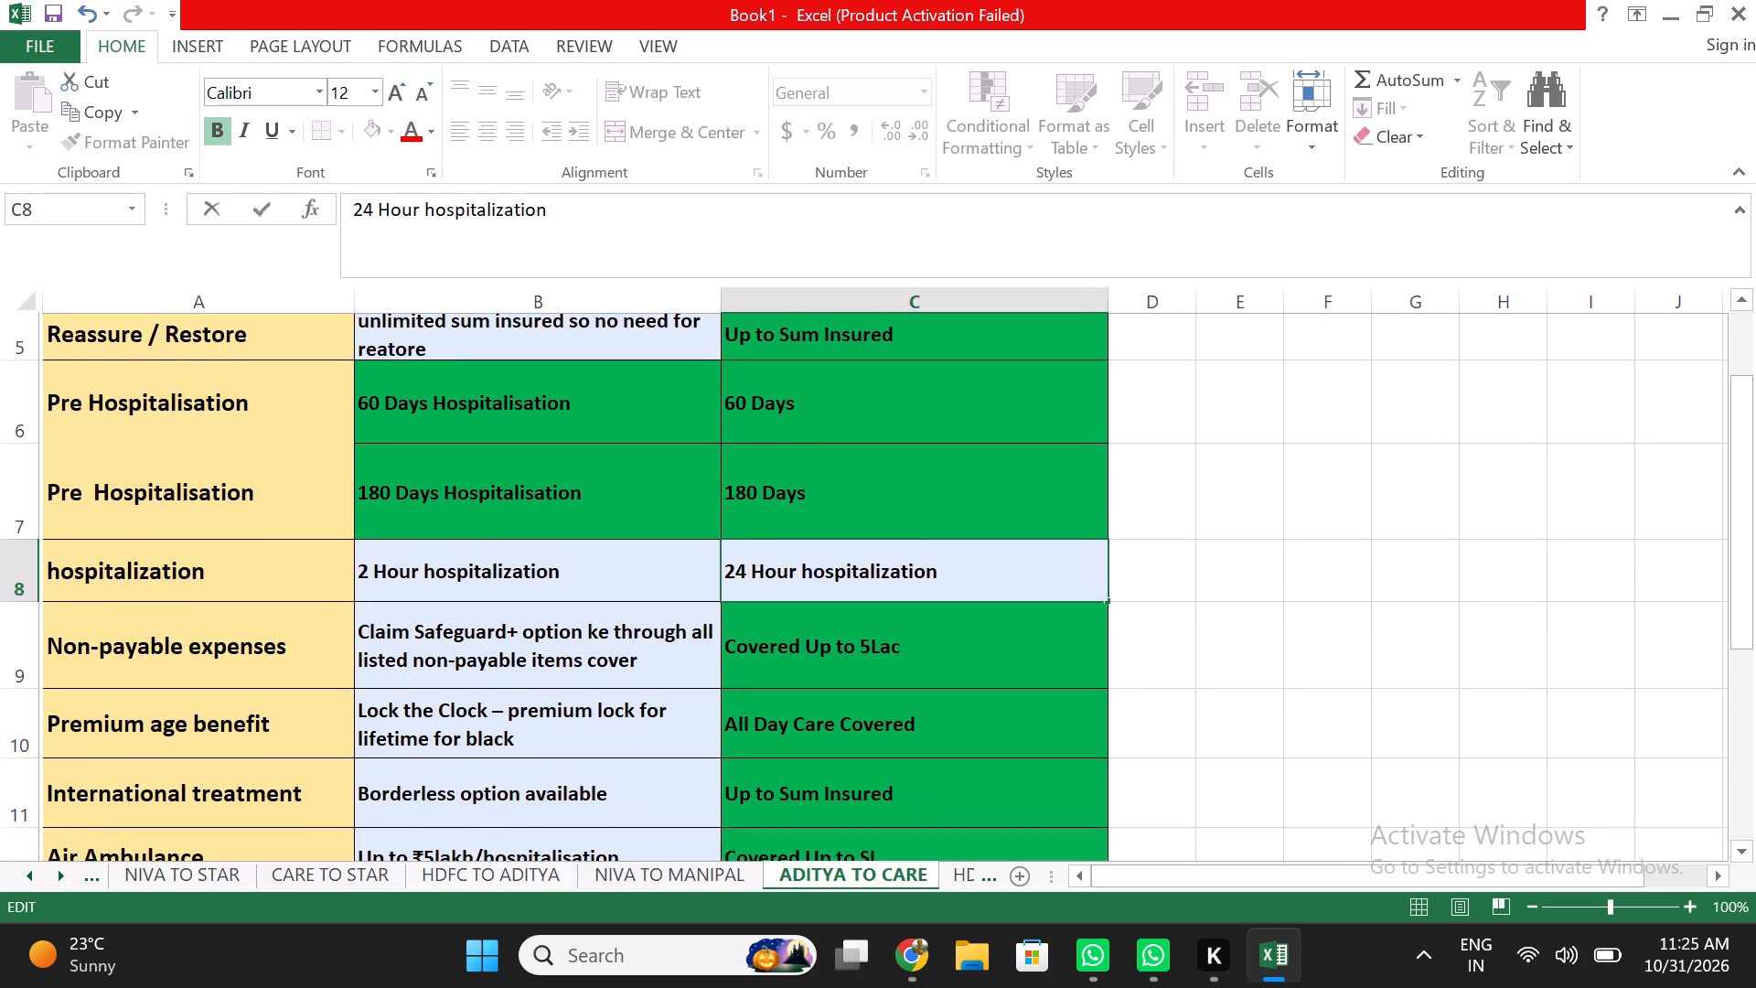
# Replace Aditya Birla's Room Rent entry with "singal AC room covered".
pyautogui.scroll(-1, 658, 678)
pyautogui.scroll(2, 658, 678)
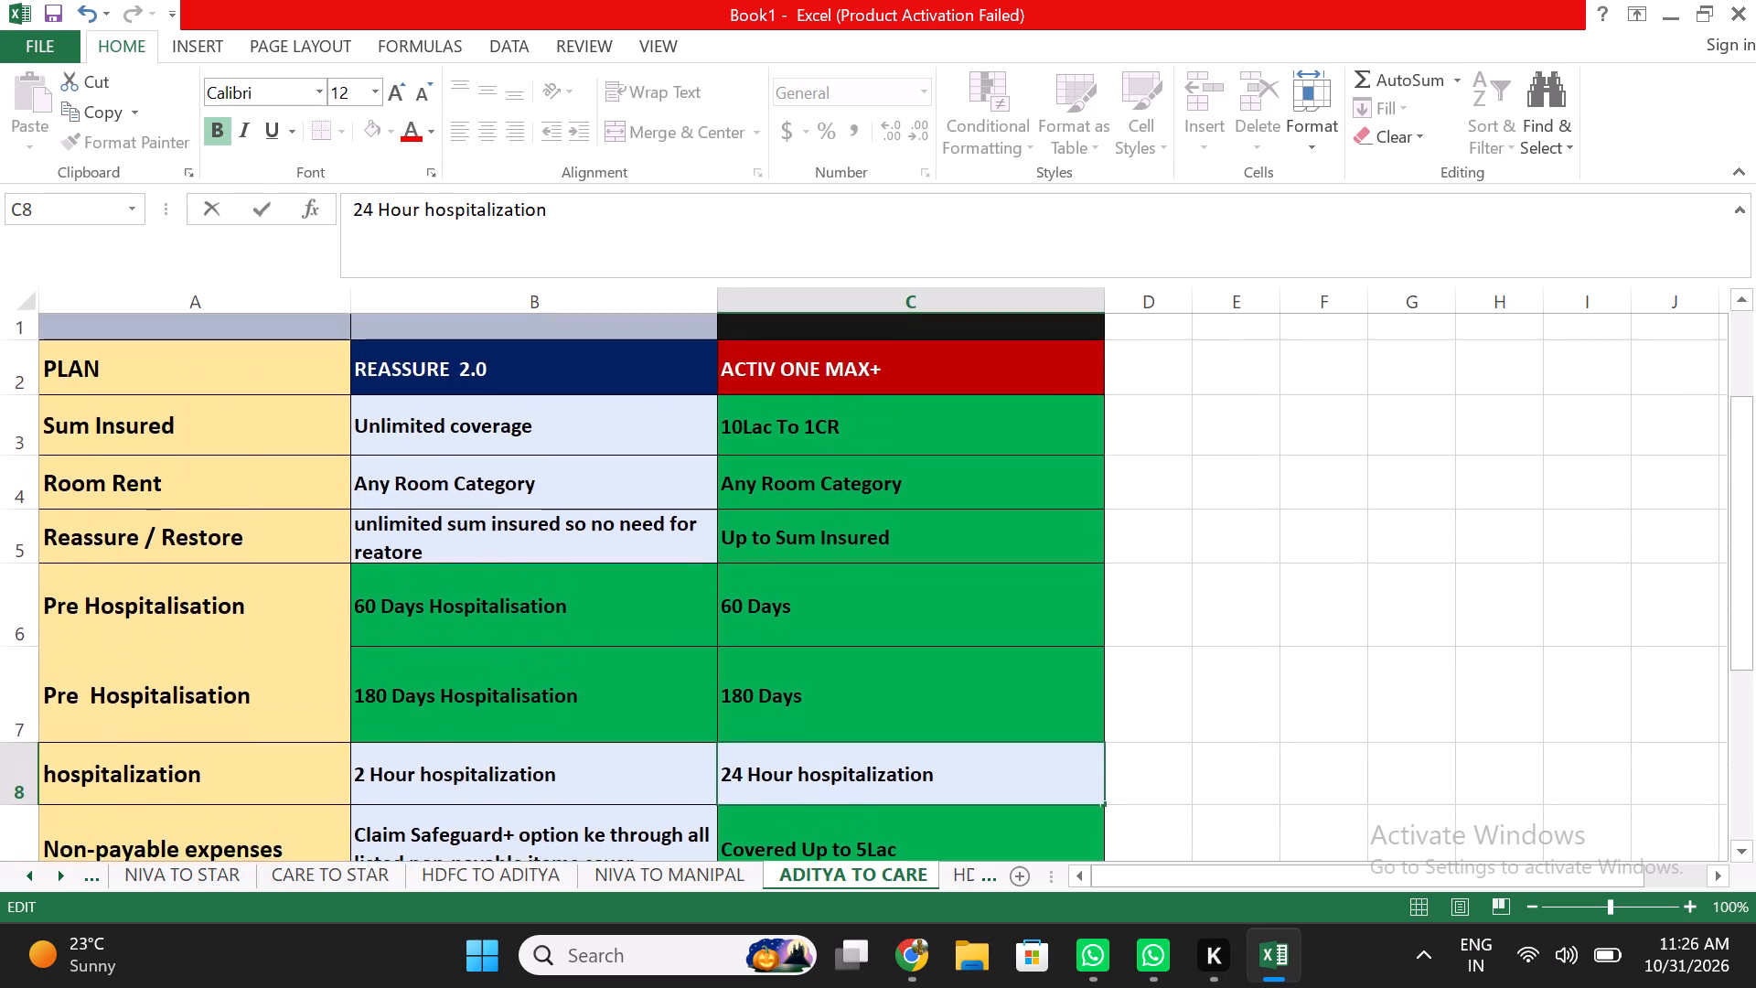
pyautogui.scroll(2, 658, 678)
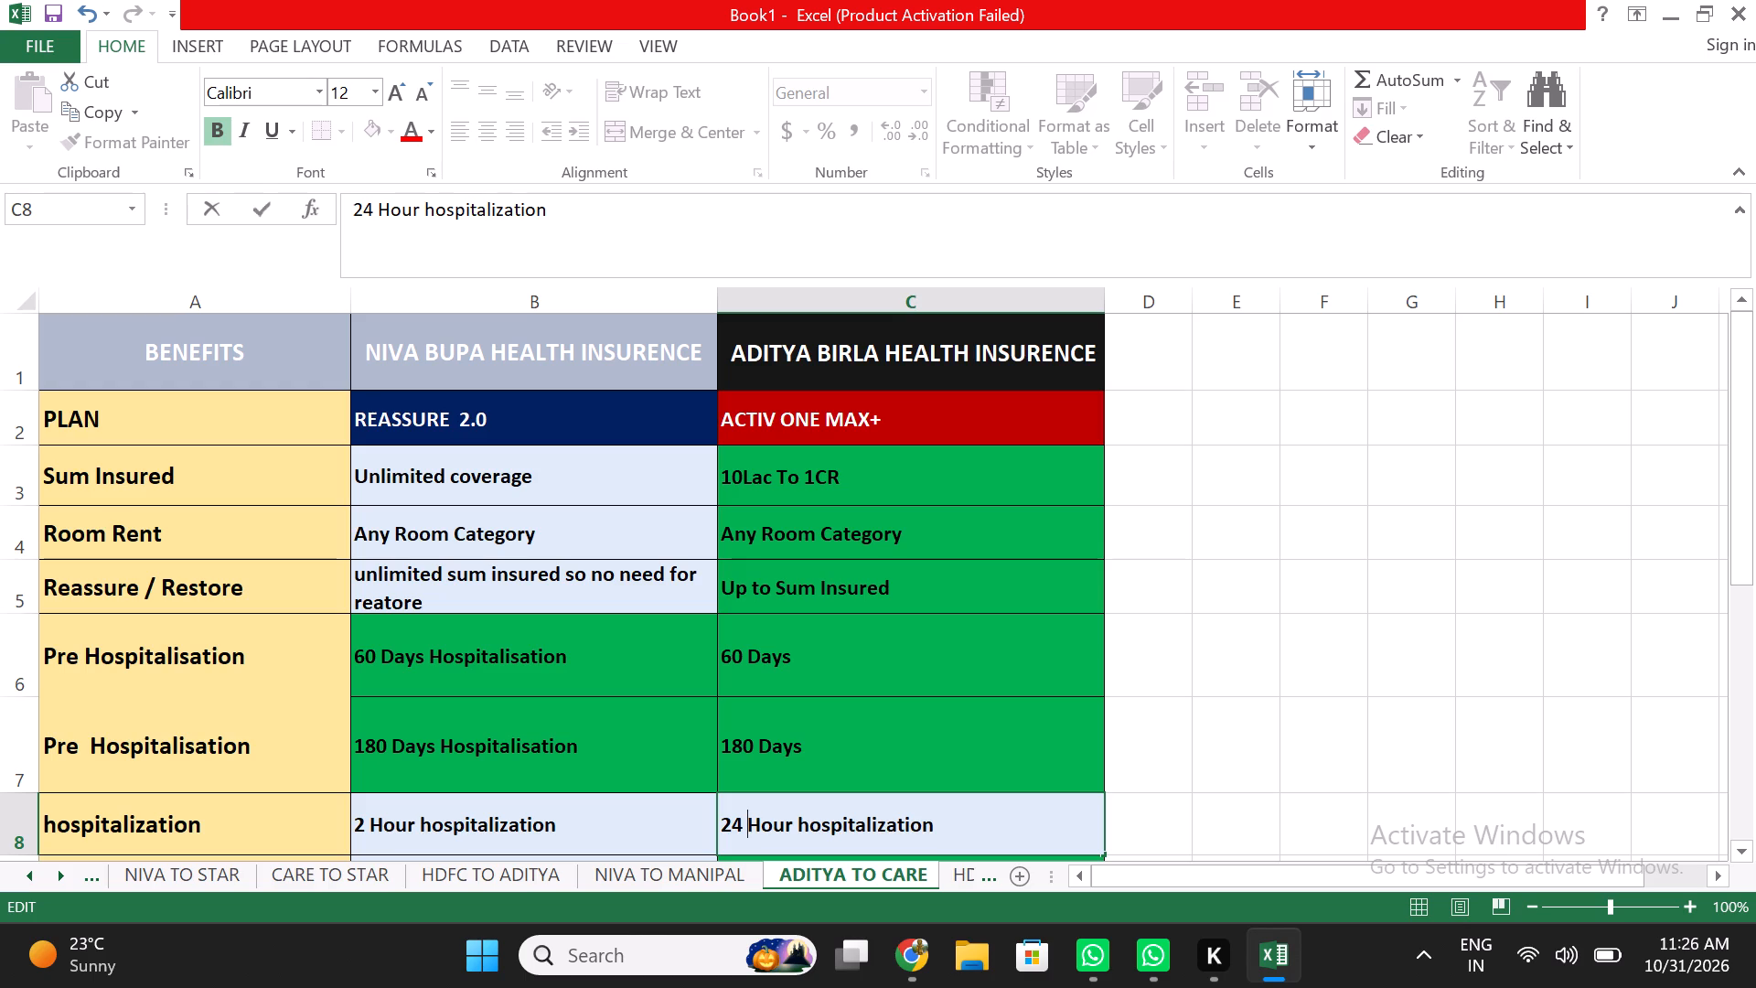
pyautogui.scroll(-1, 463, 502)
pyautogui.doubleClick(919, 546)
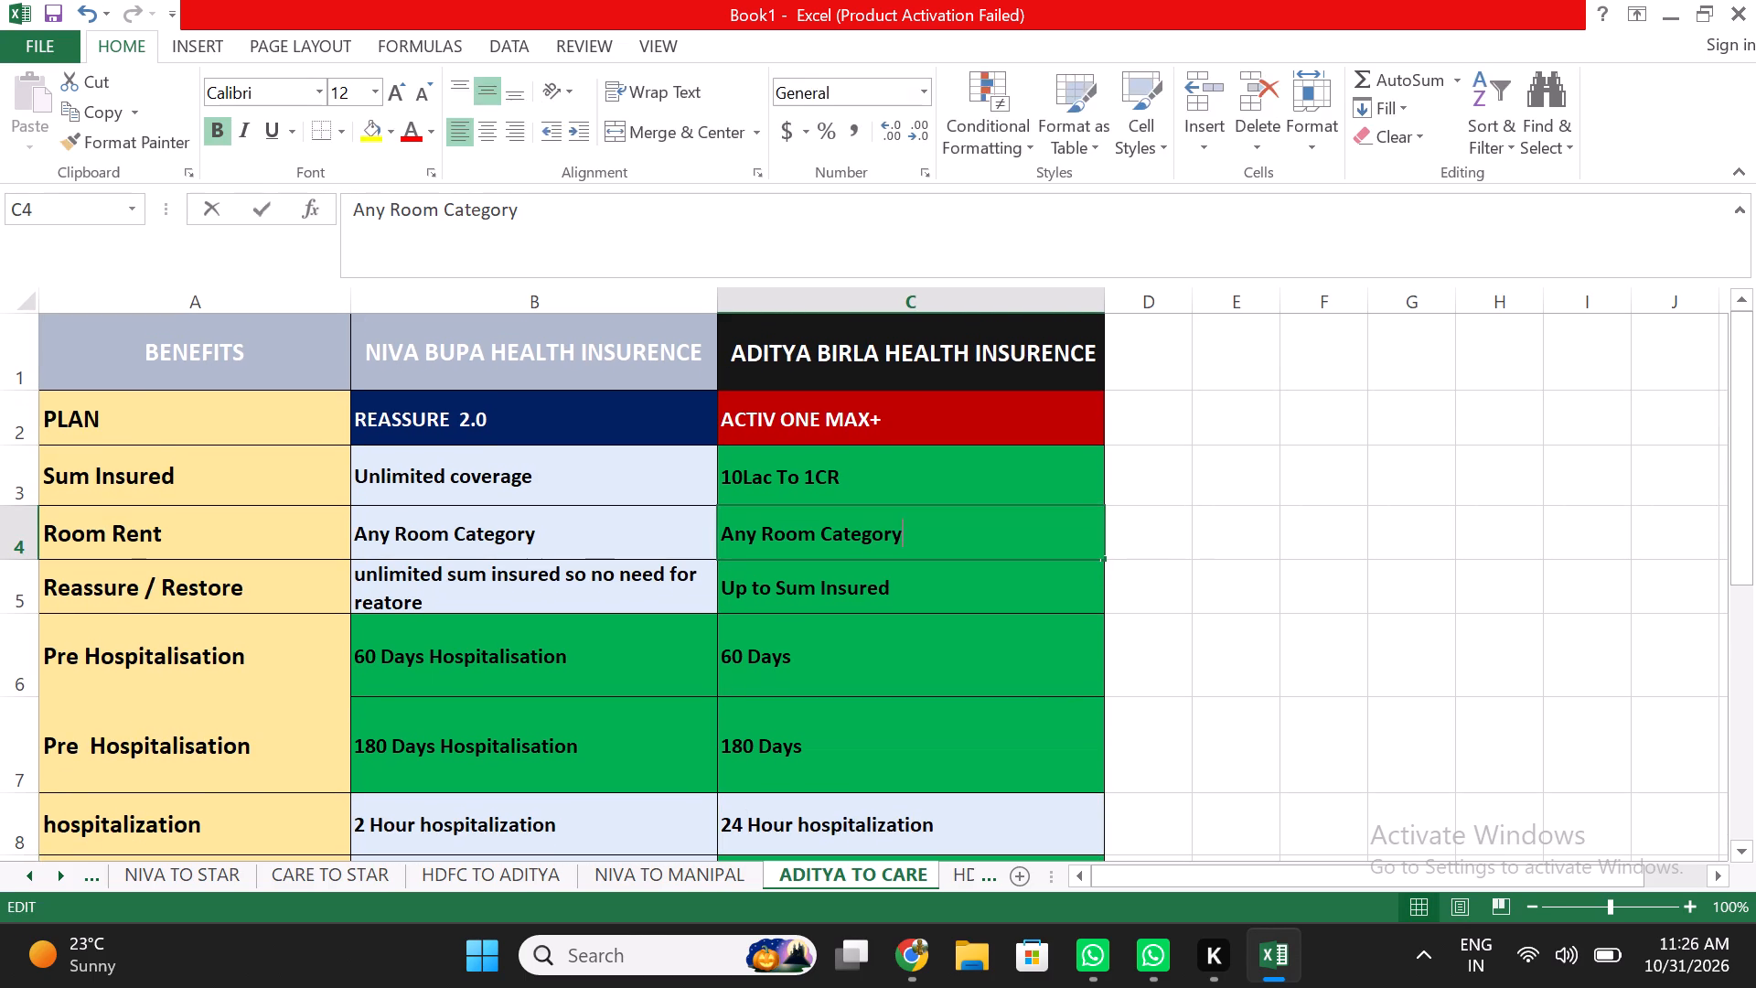
pyautogui.press('BackSpace')
pyautogui.press('BackSpace')
pyautogui.press('BackSpace')
pyautogui.press('BackSpace')
pyautogui.press('BackSpace')
pyautogui.press('BackSpace')
pyautogui.press('BackSpace')
pyautogui.press('BackSpace')
pyautogui.press('BackSpace')
pyautogui.press('BackSpace')
pyautogui.press('BackSpace')
pyautogui.press('BackSpace')
pyautogui.press('BackSpace')
pyautogui.press('BackSpace')
pyautogui.press('BackSpace')
pyautogui.press('BackSpace')
pyautogui.press('BackSpace')
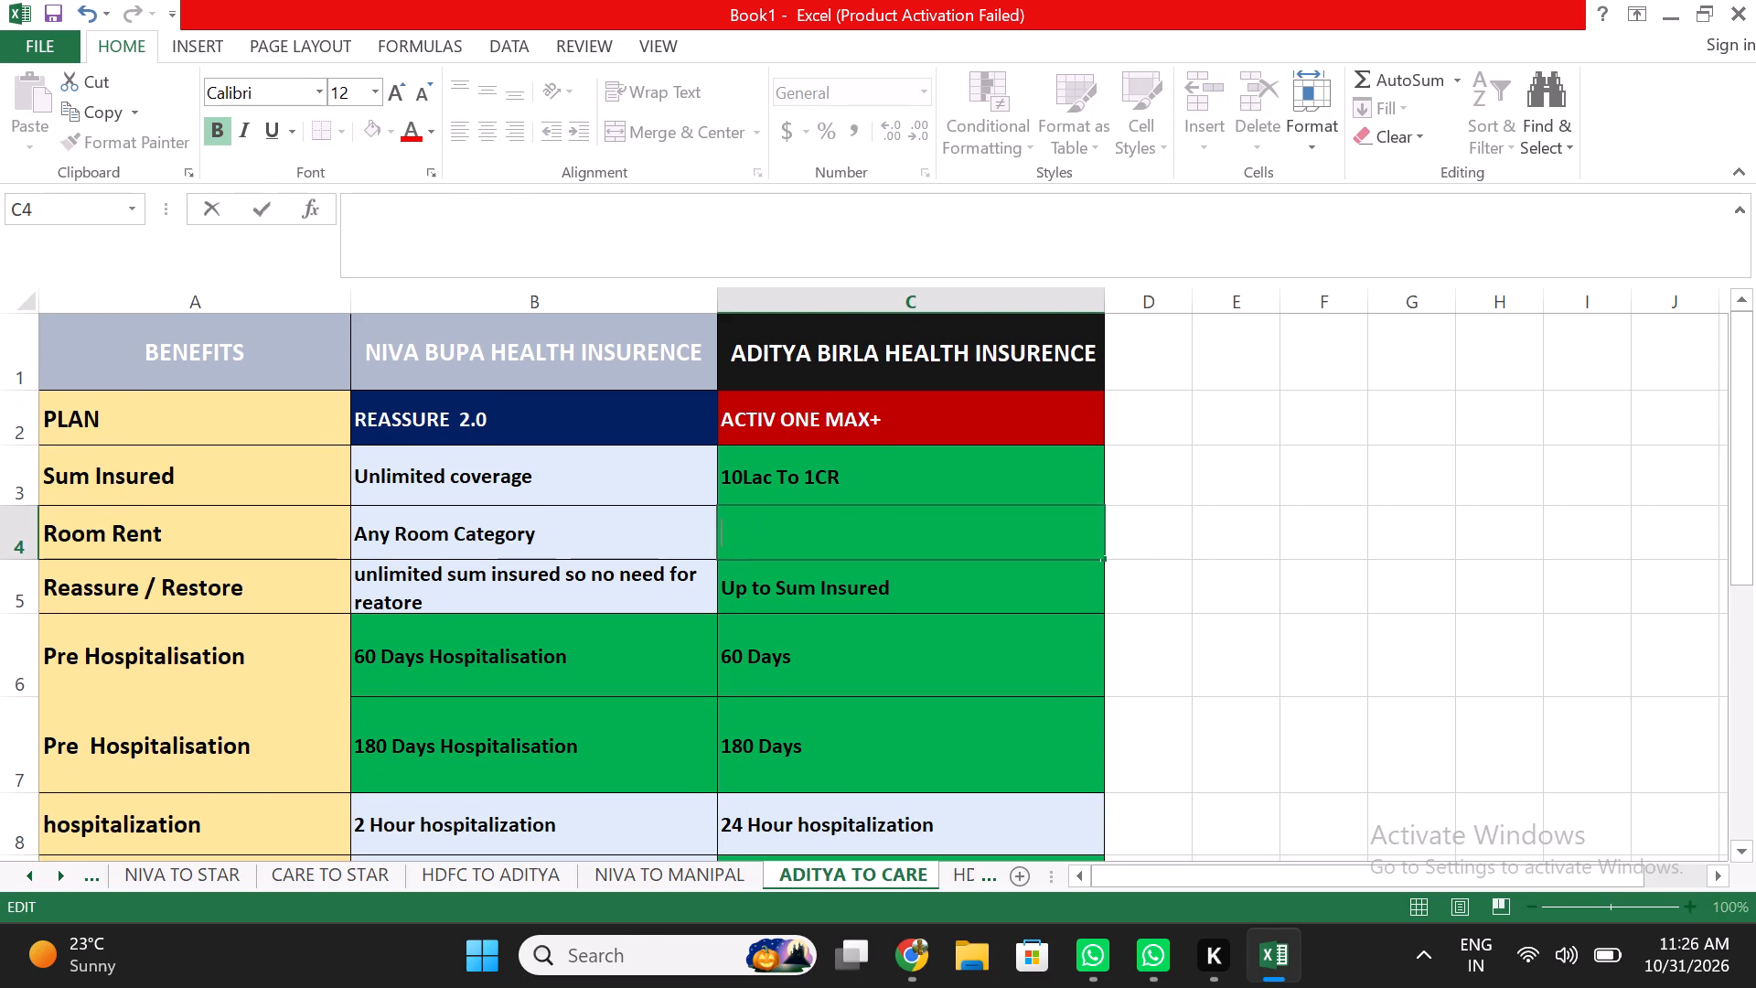
pyautogui.press('BackSpace')
pyautogui.write('SON')
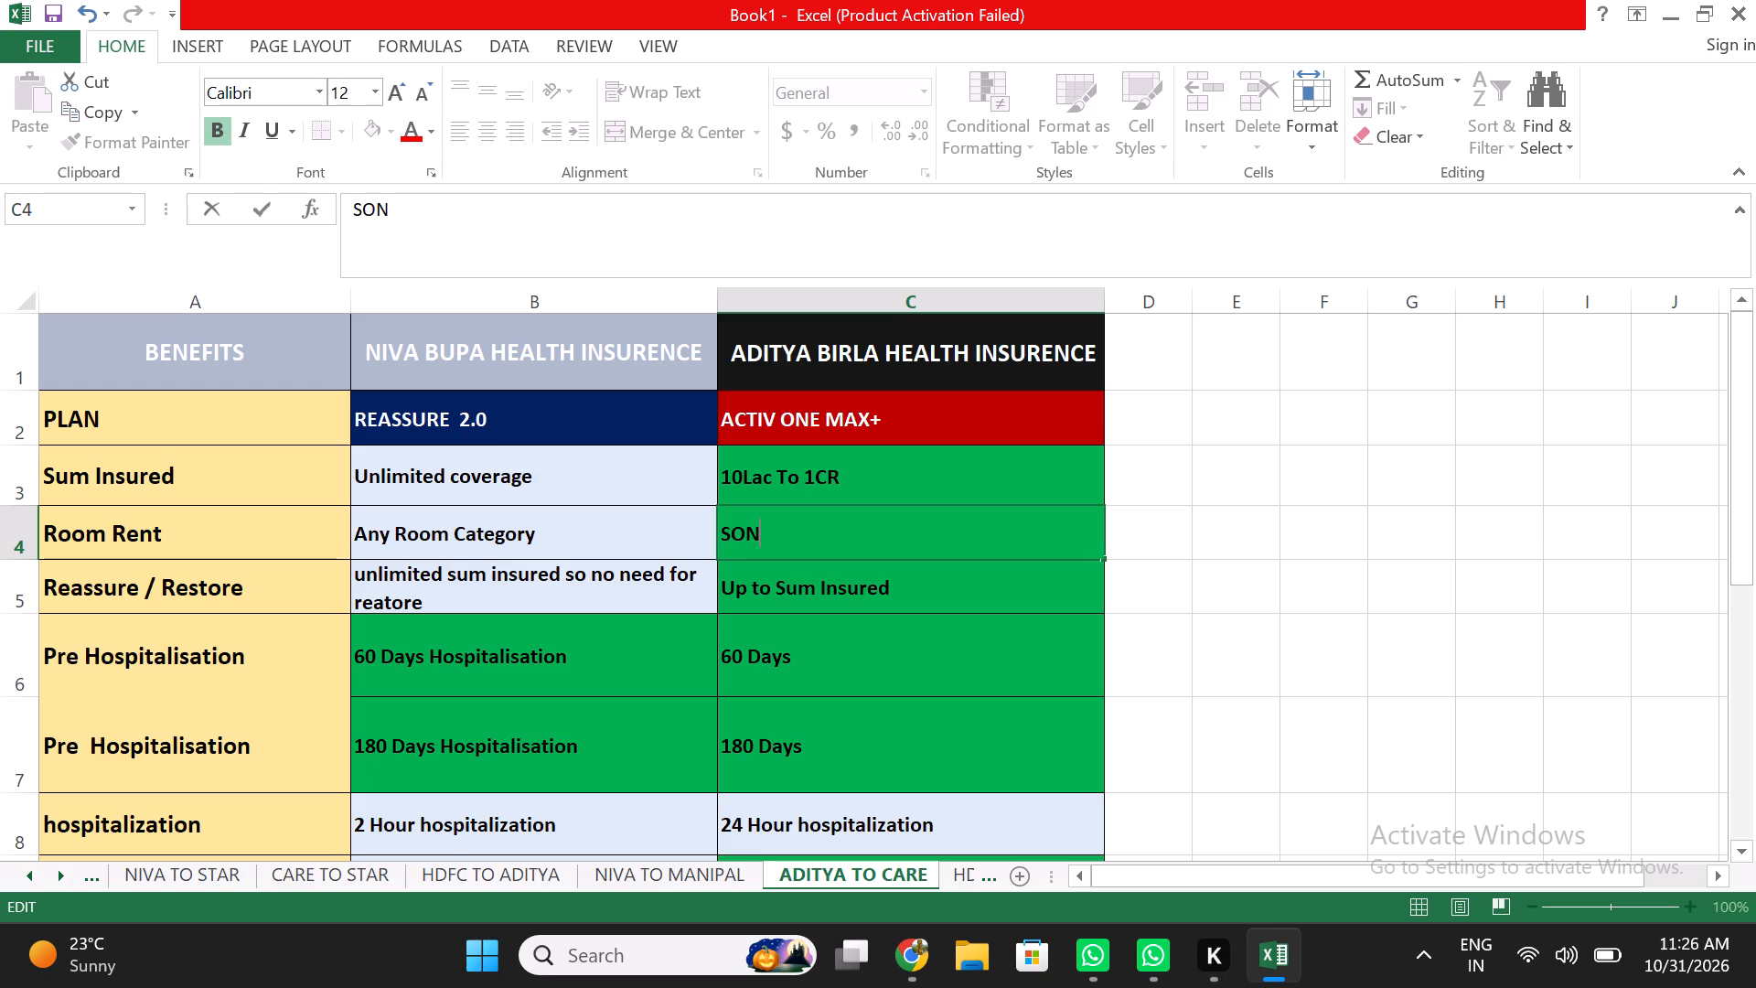
pyautogui.press('BackSpace')
pyautogui.press('BackSpace')
pyautogui.press('BackSpace')
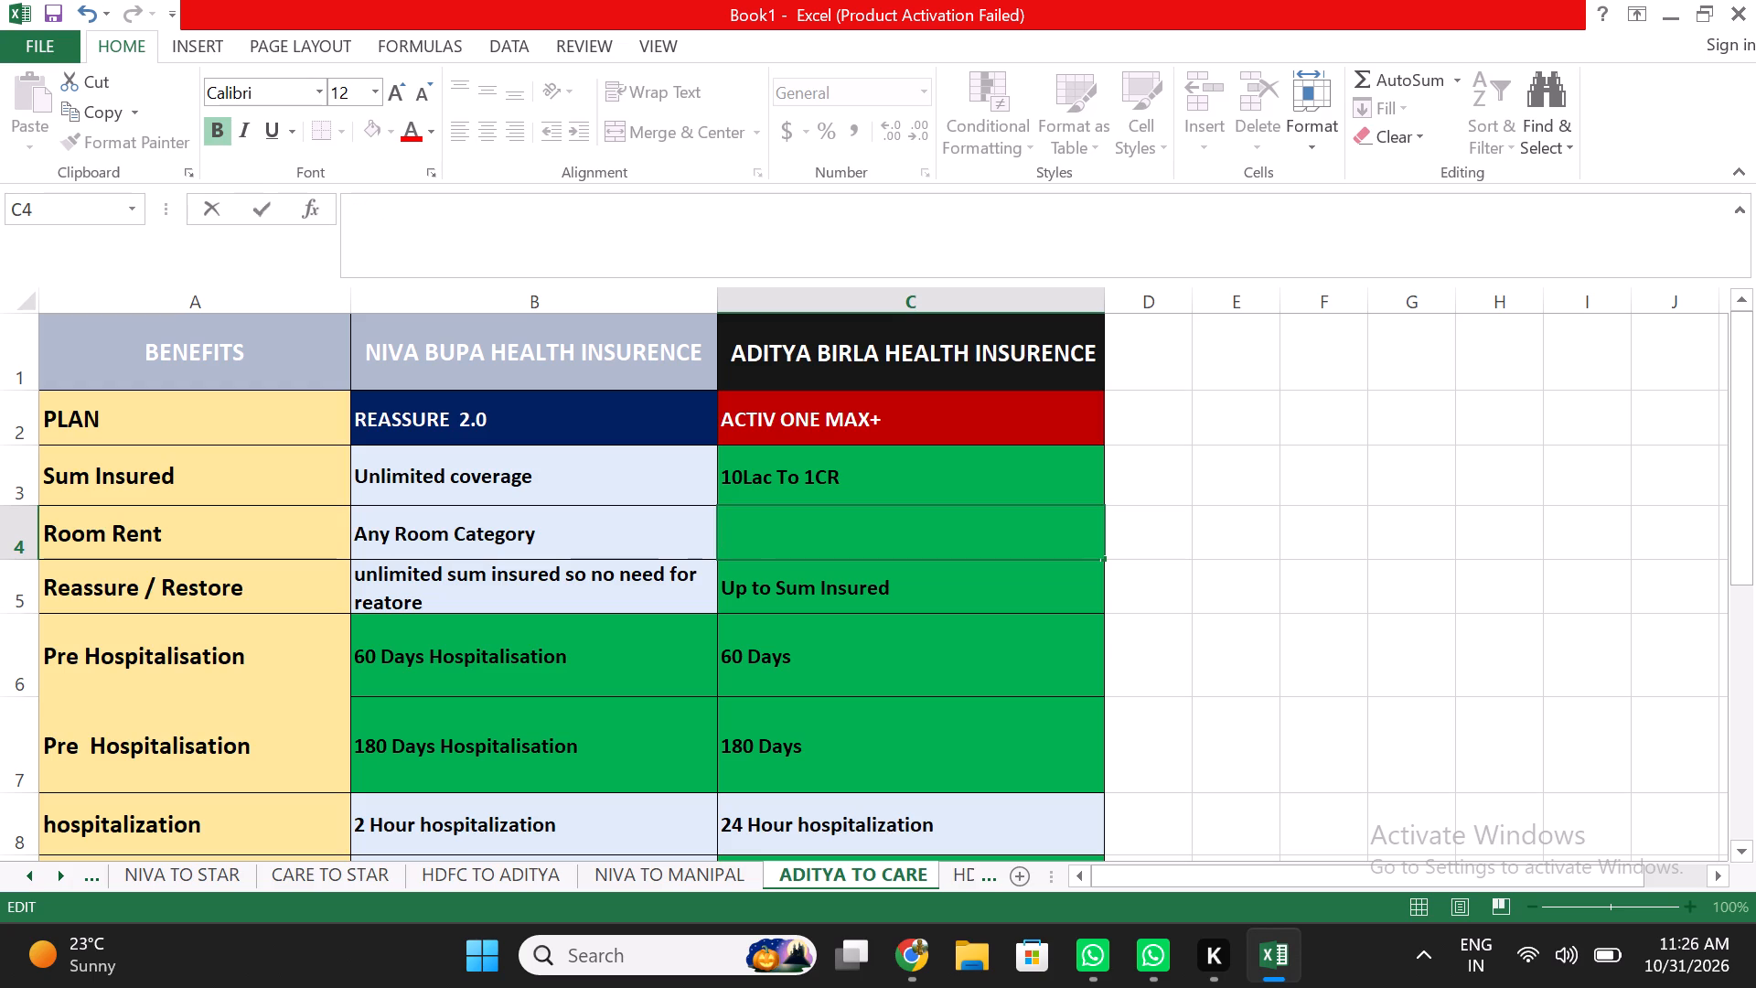
pyautogui.write('si')
pyautogui.press('n')
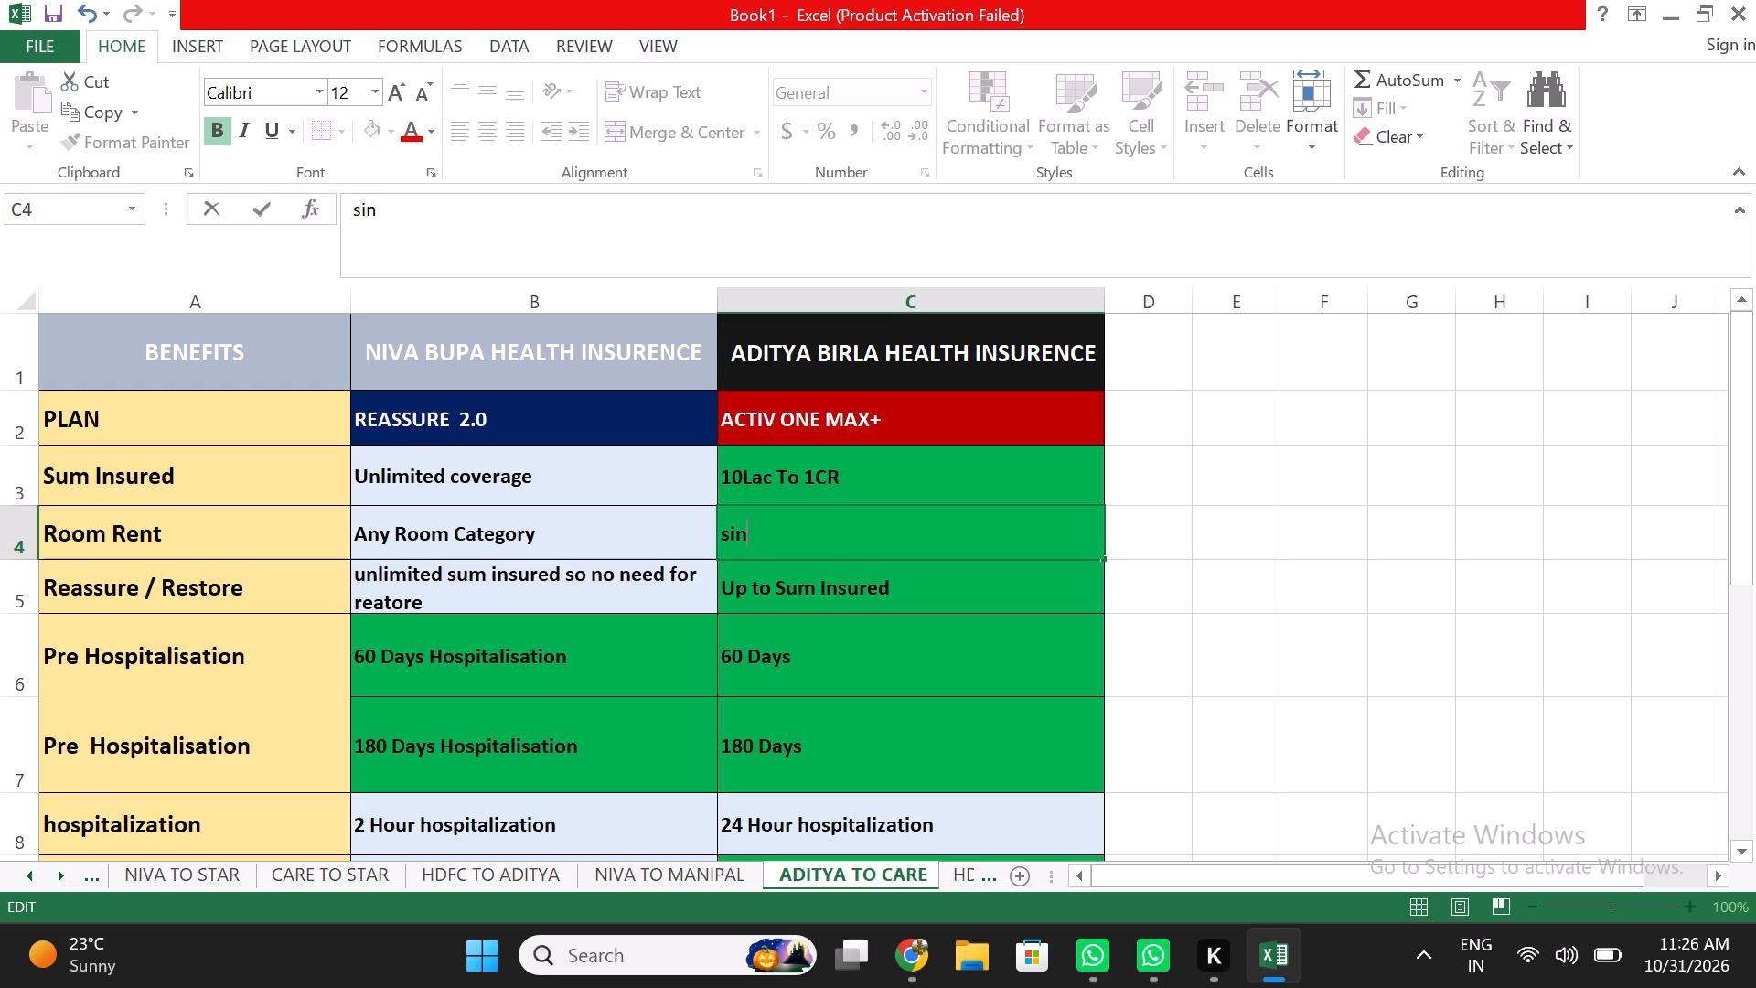
pyautogui.write('gal')
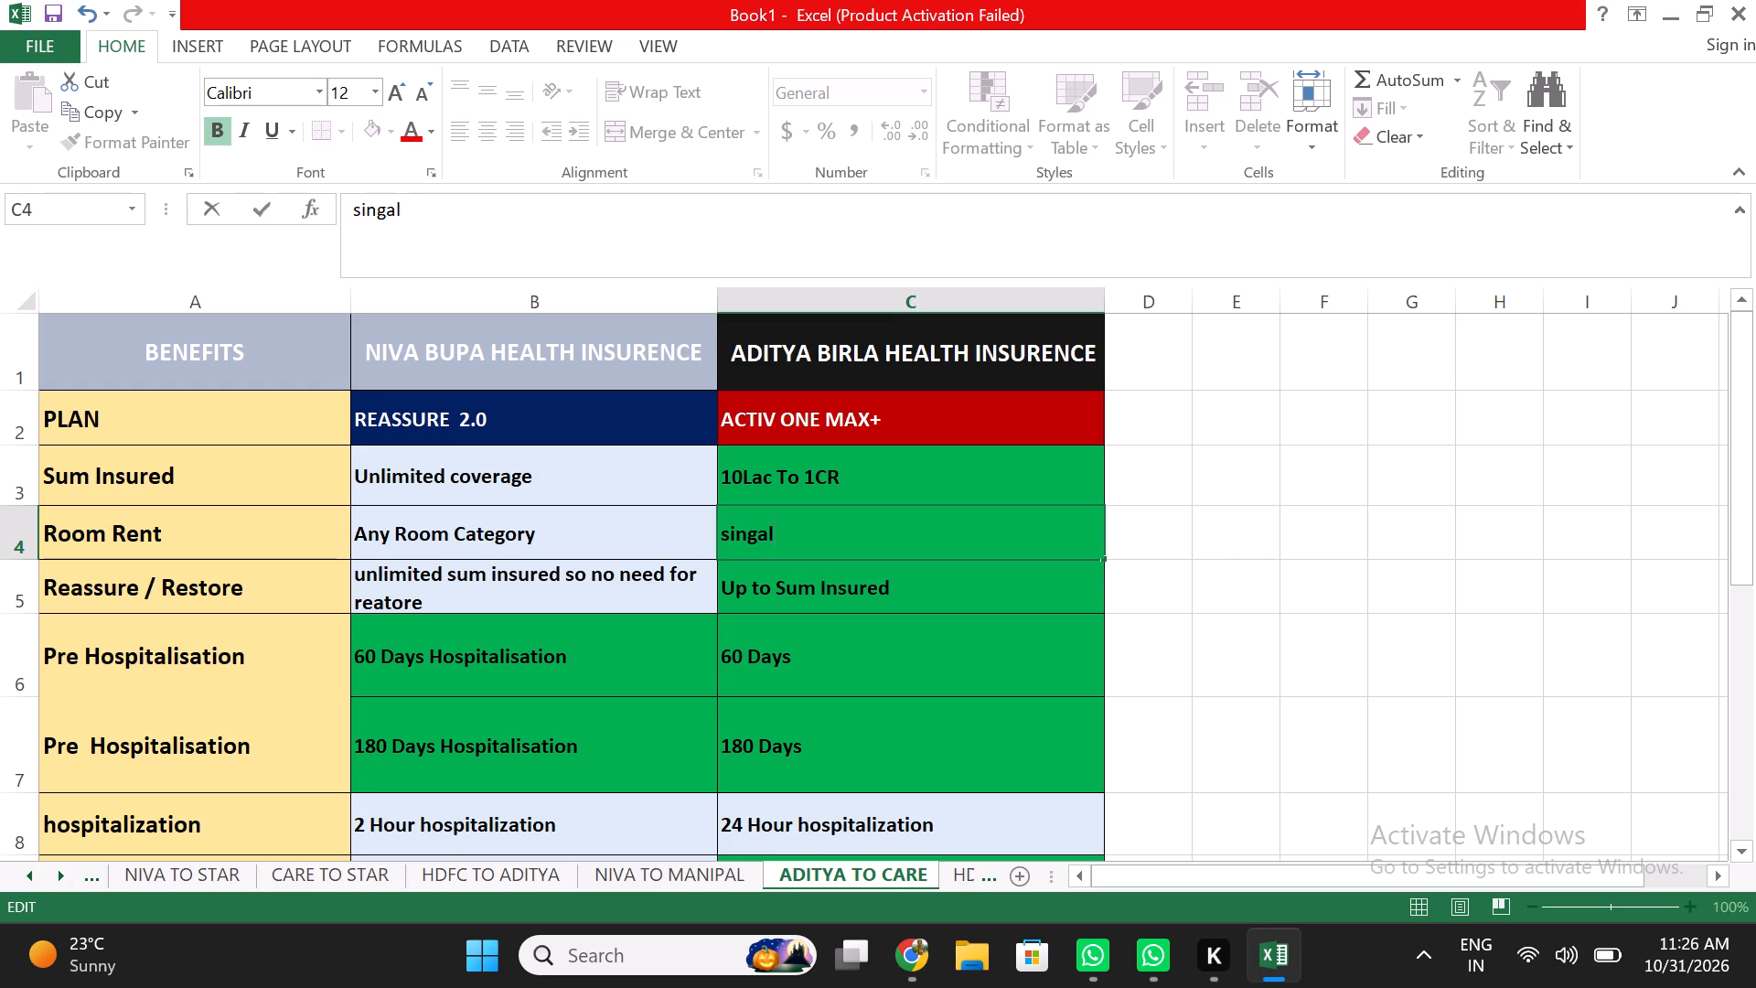
pyautogui.press('space')
pyautogui.hotkey('shift', 'a')
pyautogui.hotkey('shift', 'c')
pyautogui.write('romm')
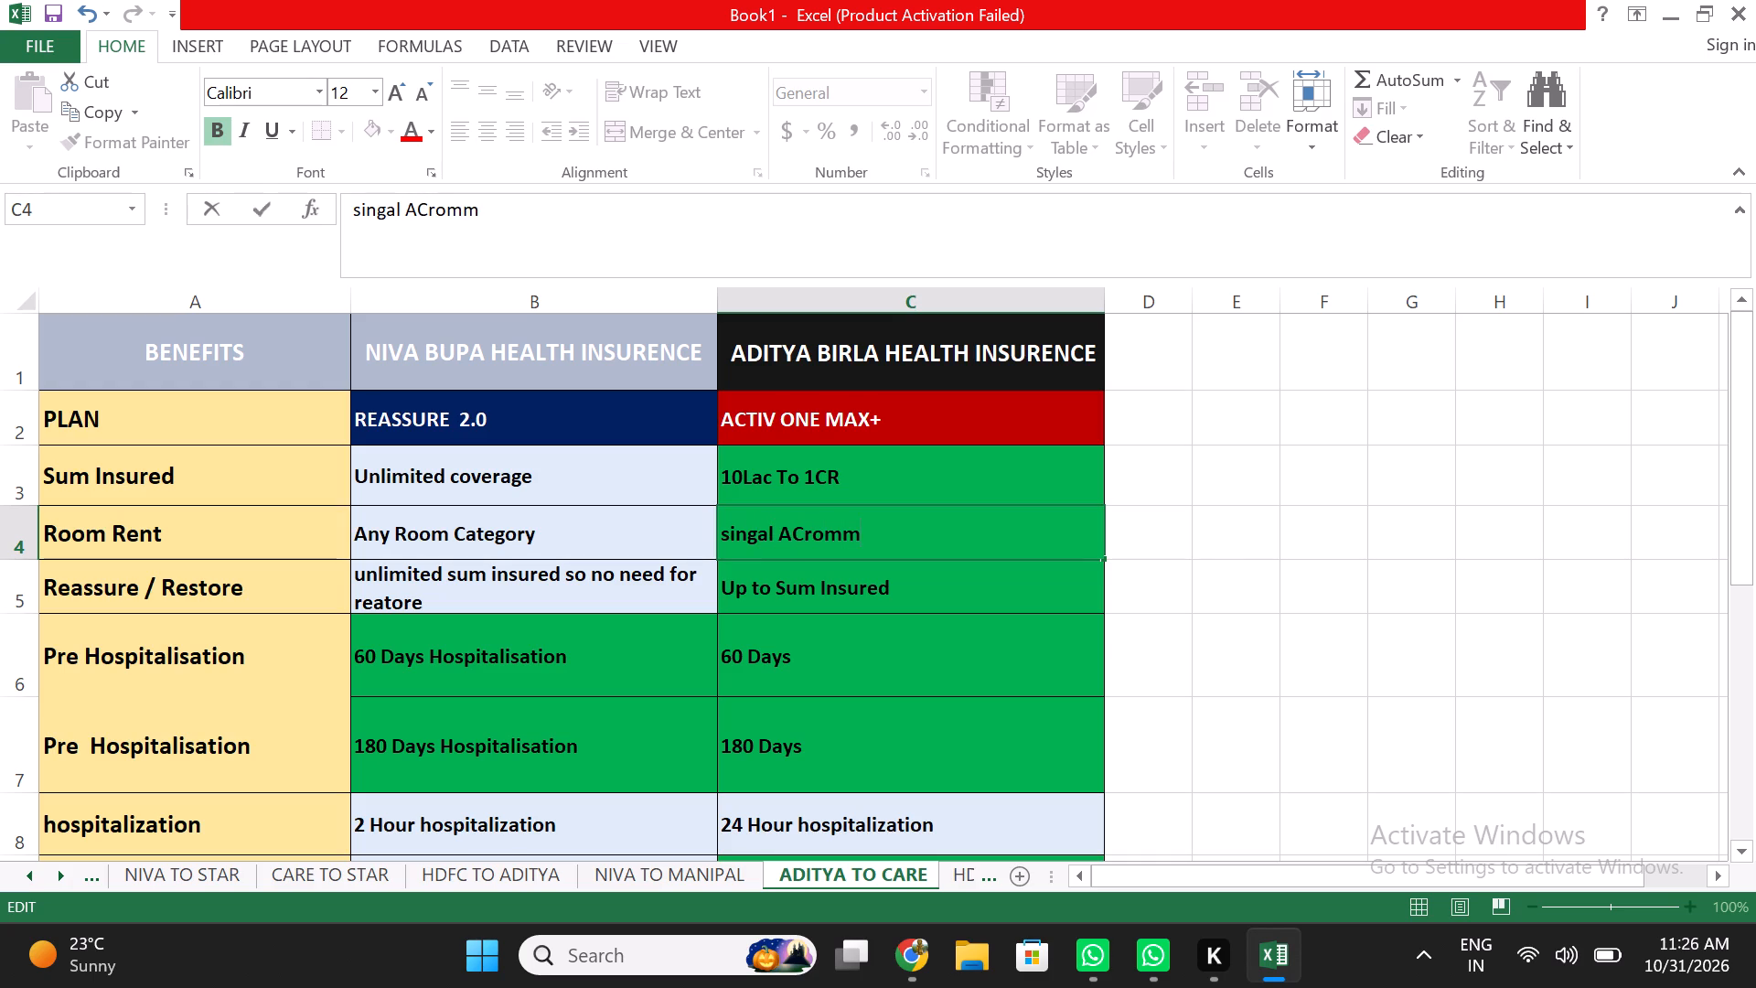
pyautogui.press('BackSpace')
pyautogui.press('BackSpace')
pyautogui.press('BackSpace')
pyautogui.press('BackSpace')
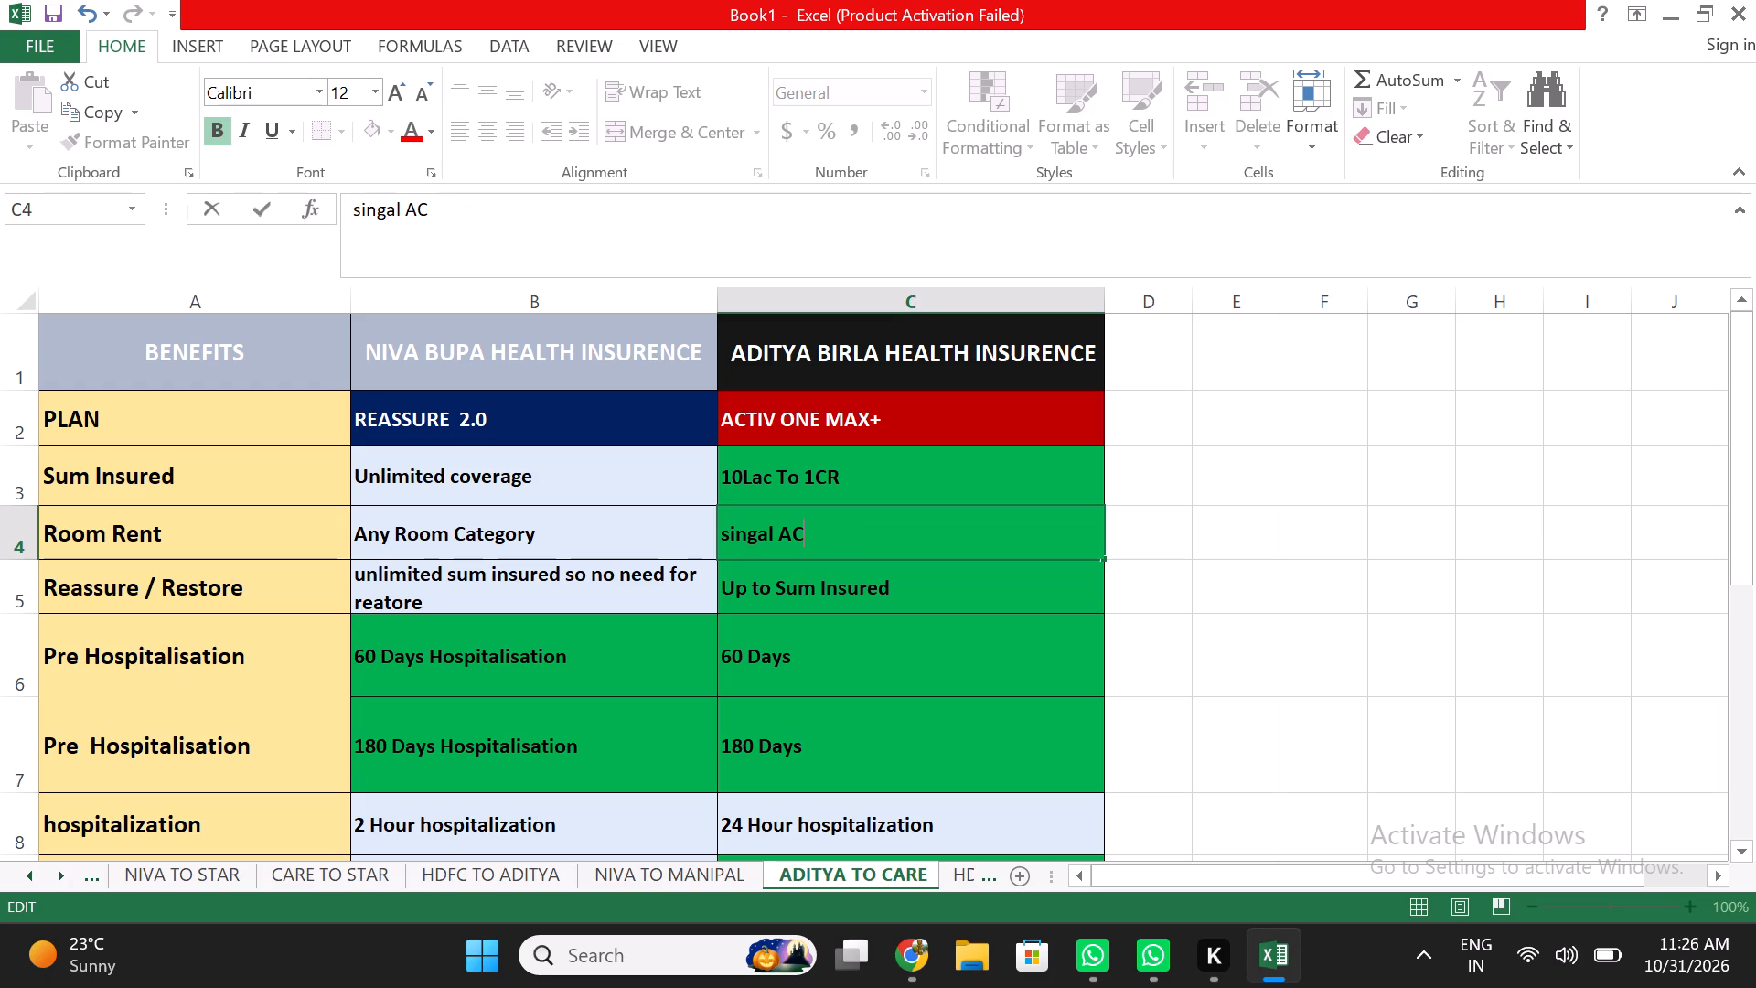
pyautogui.press('space')
pyautogui.write('romm')
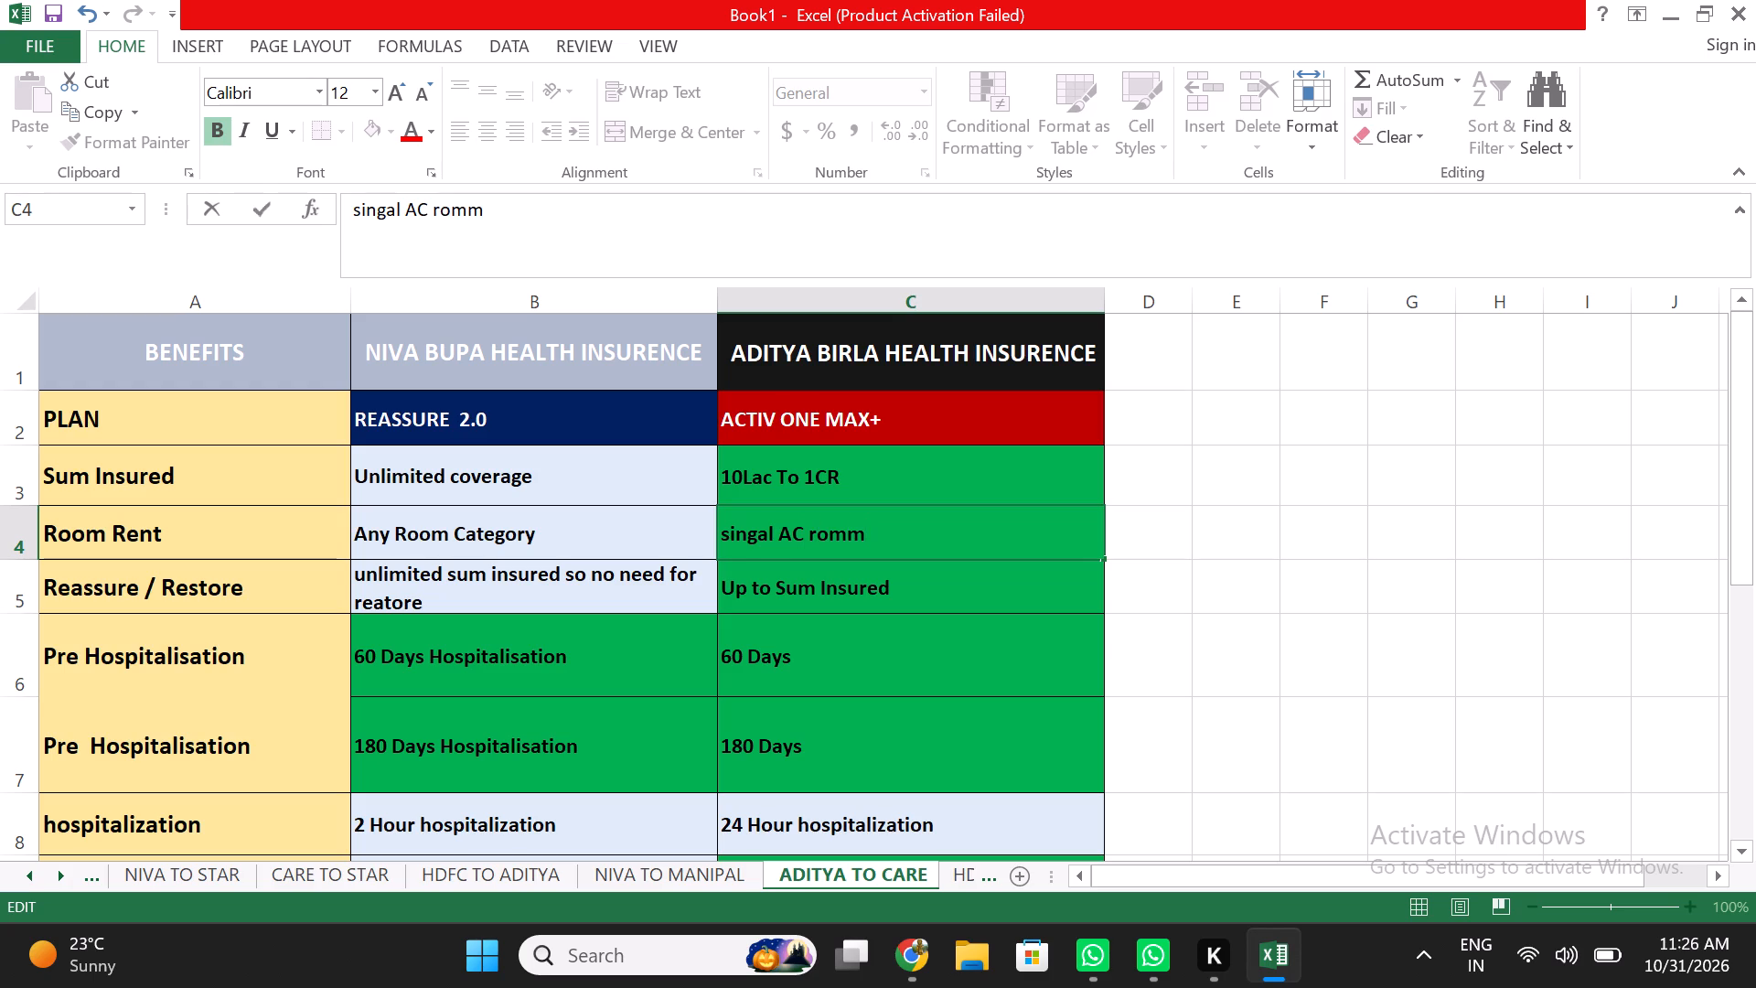
pyautogui.press('BackSpace')
pyautogui.press('BackSpace')
pyautogui.write('om cov')
pyautogui.write('ered')
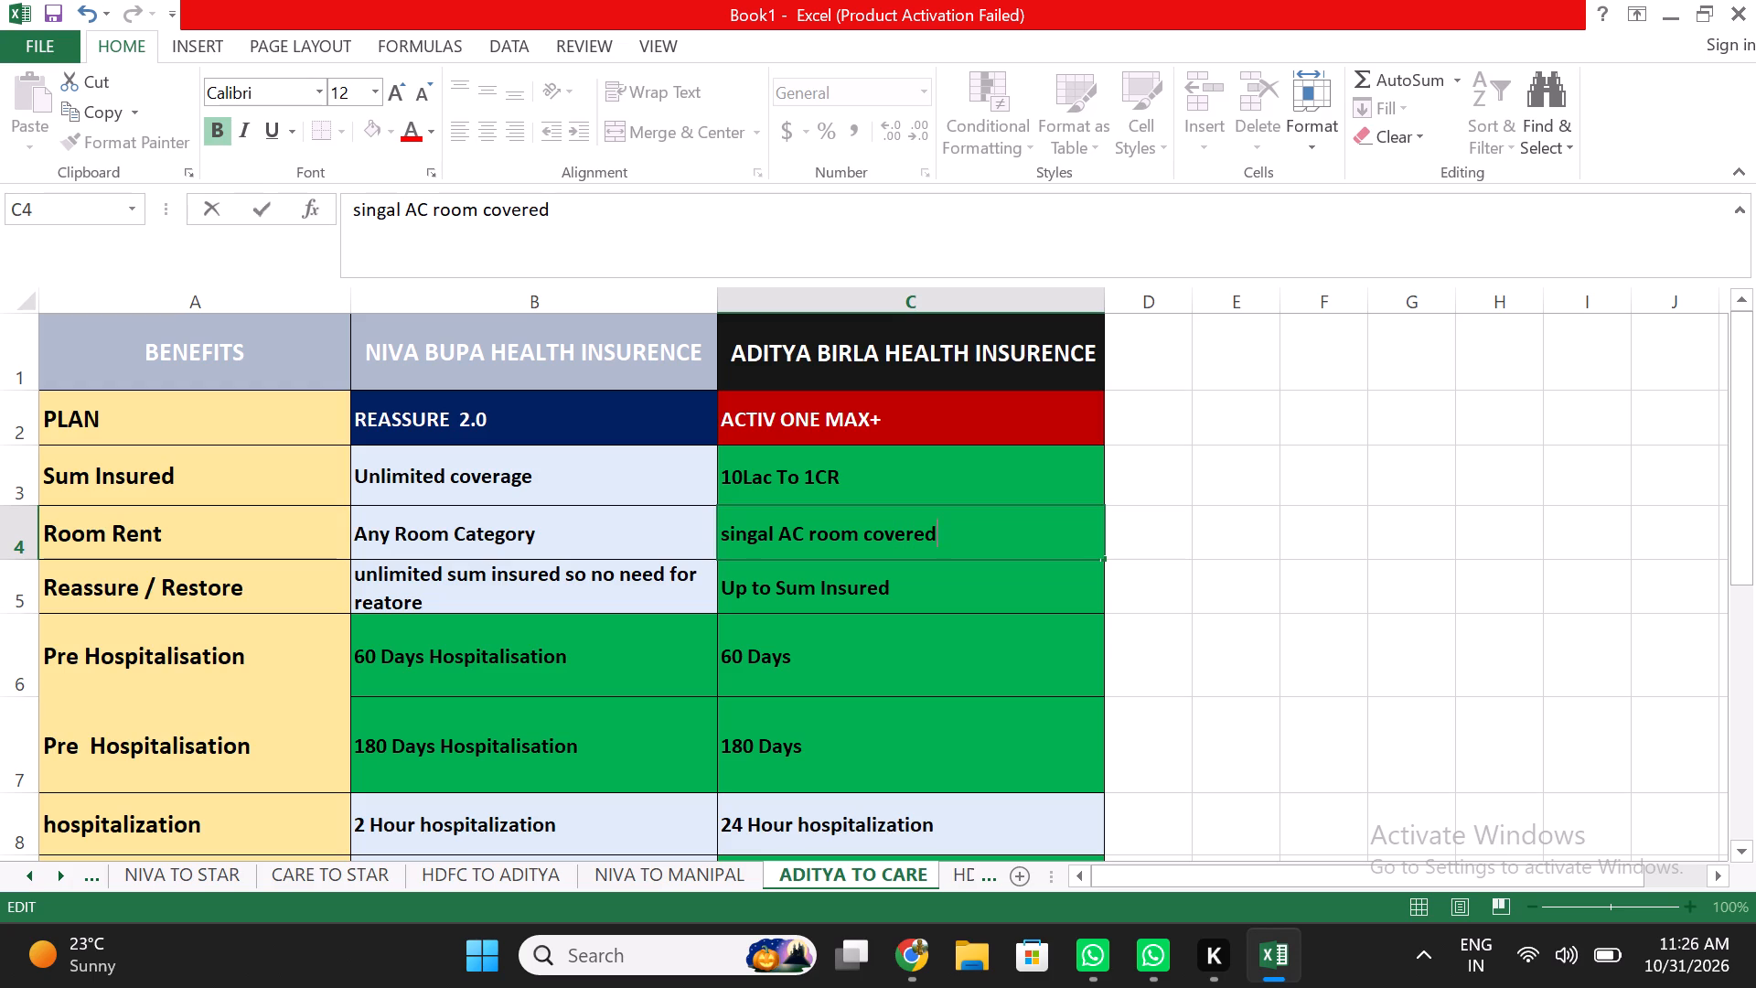
pyautogui.doubleClick(775, 534)
pyautogui.press('BackSpace')
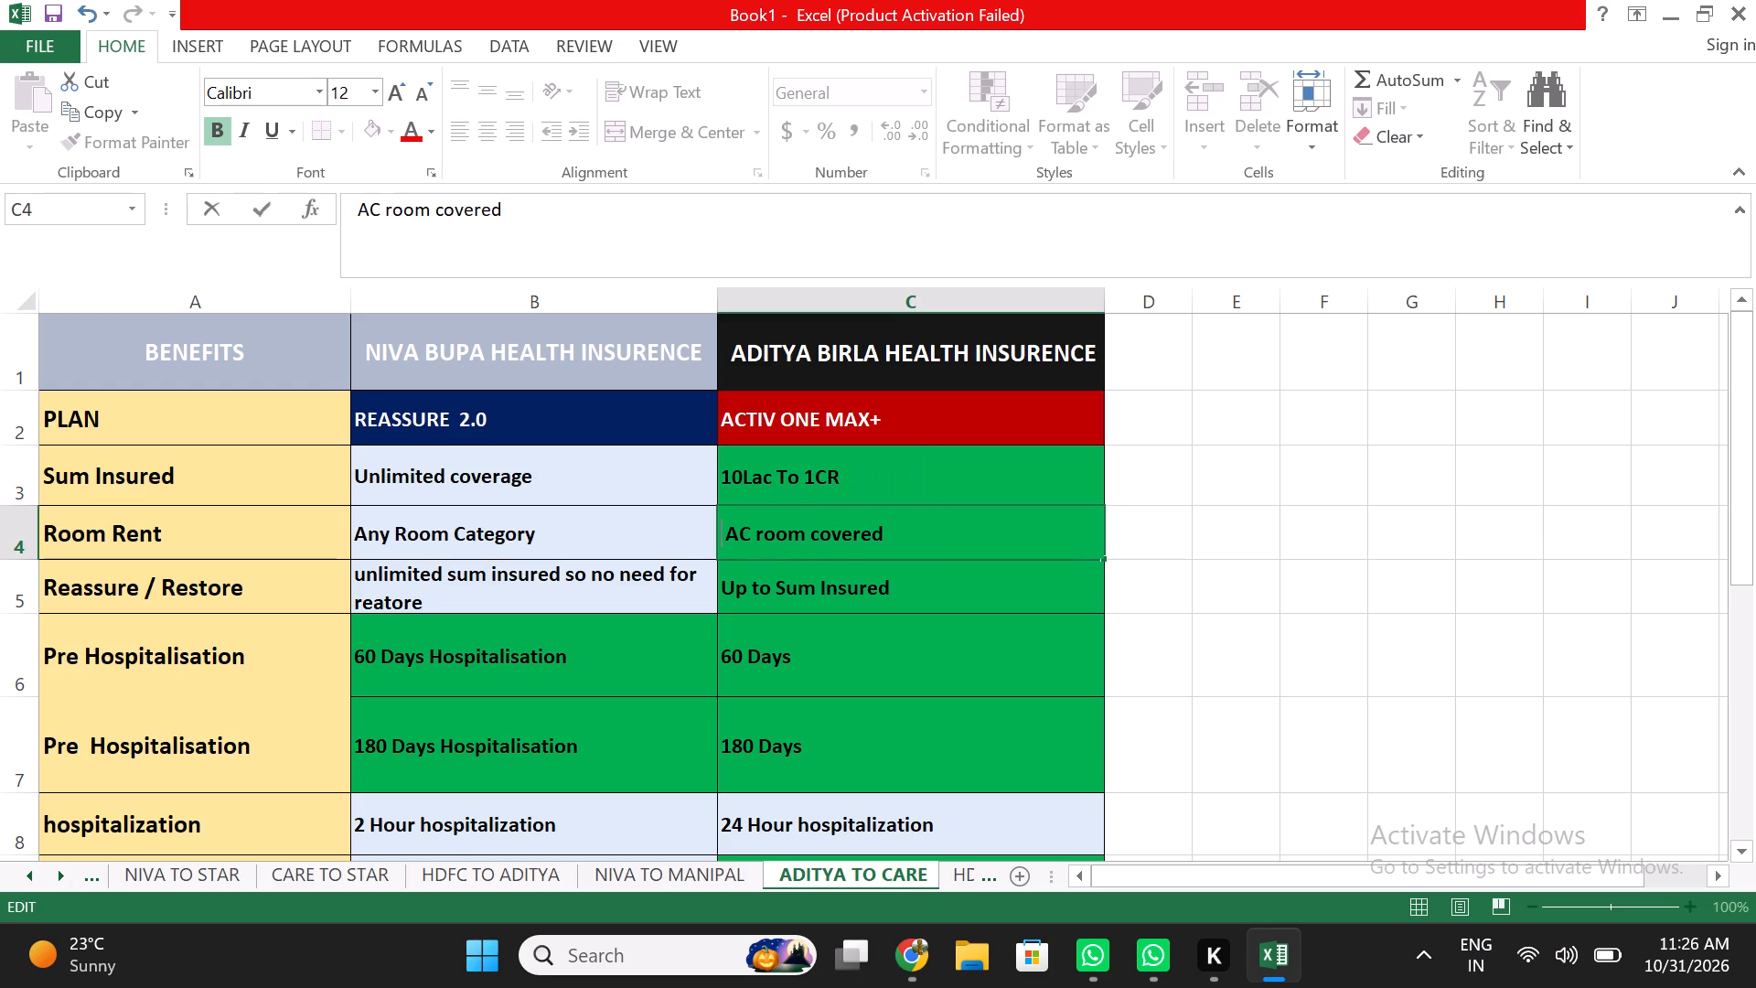
pyautogui.write('sing')
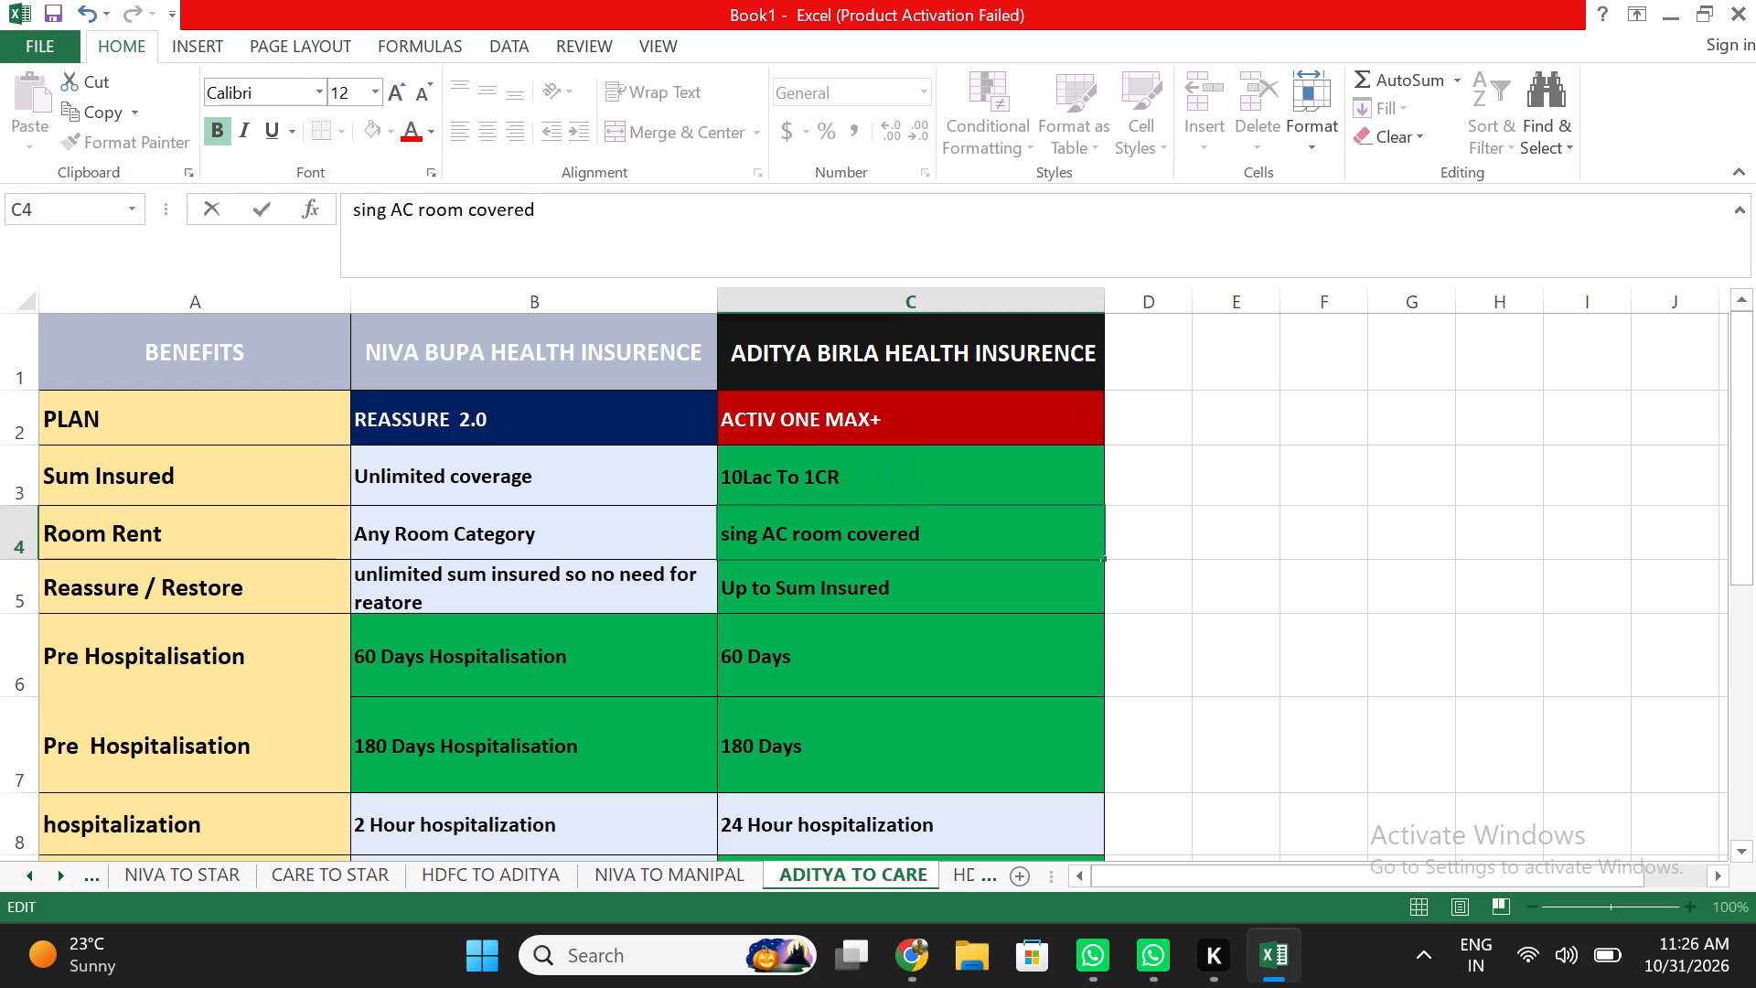
pyautogui.write('la')
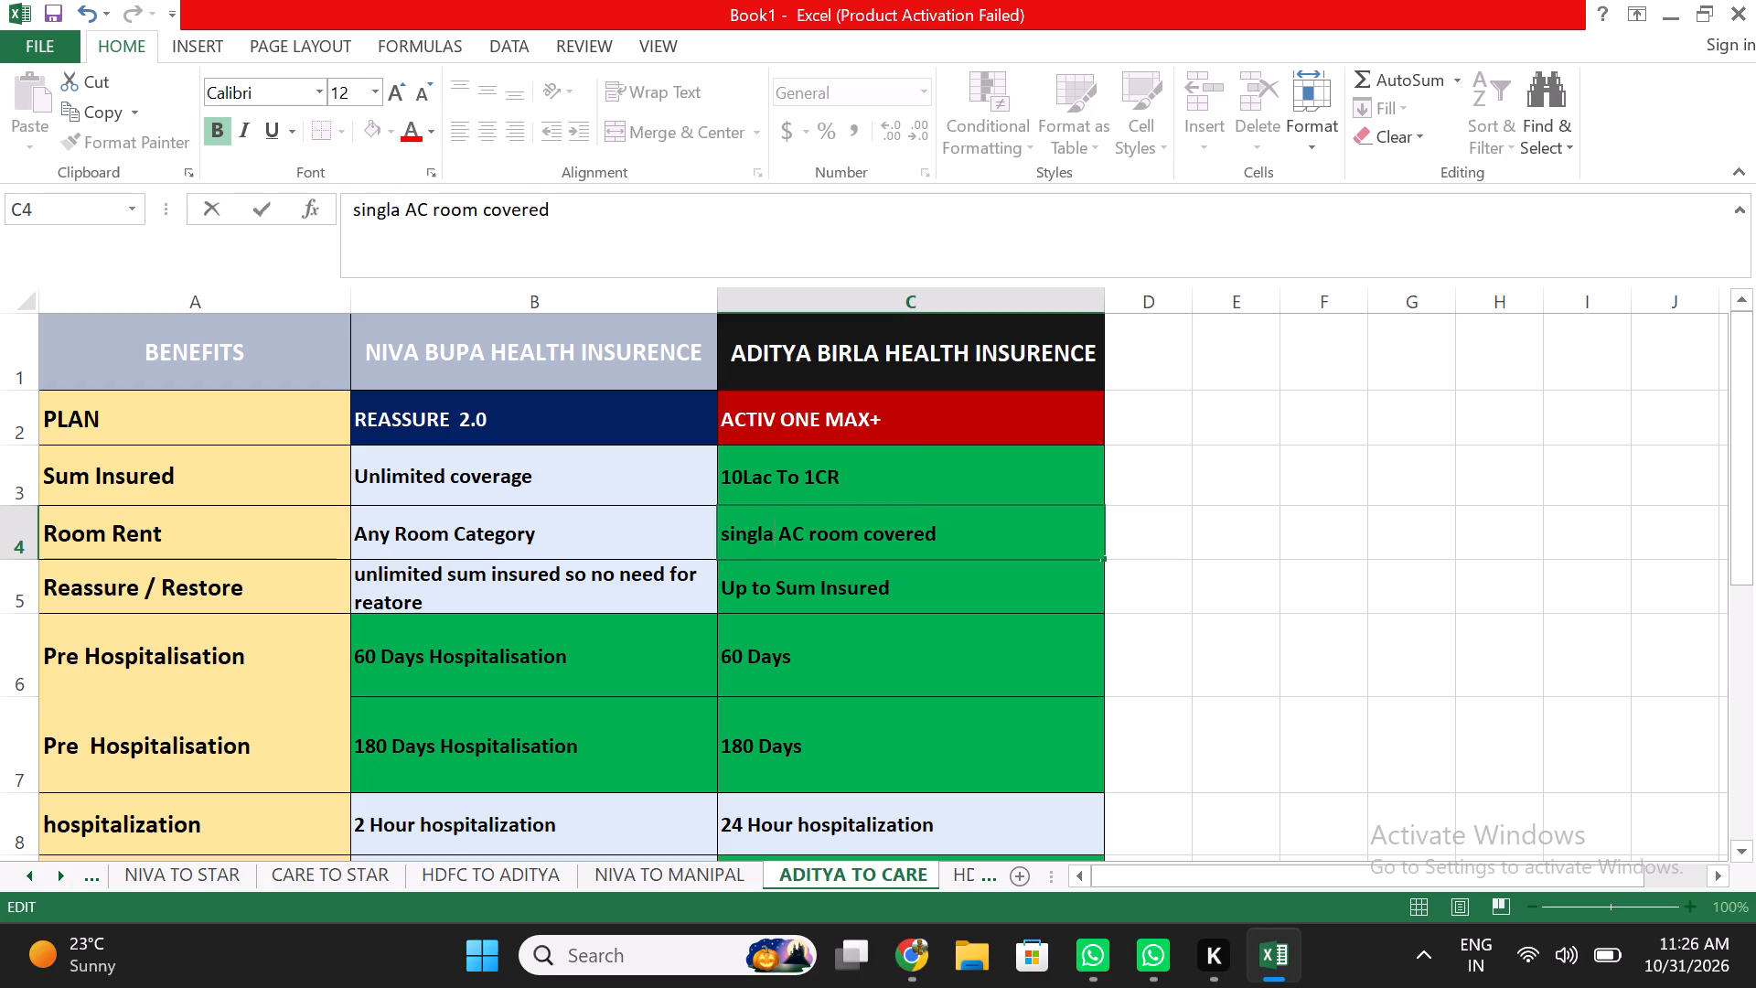
pyautogui.press('BackSpace')
pyautogui.press('BackSpace')
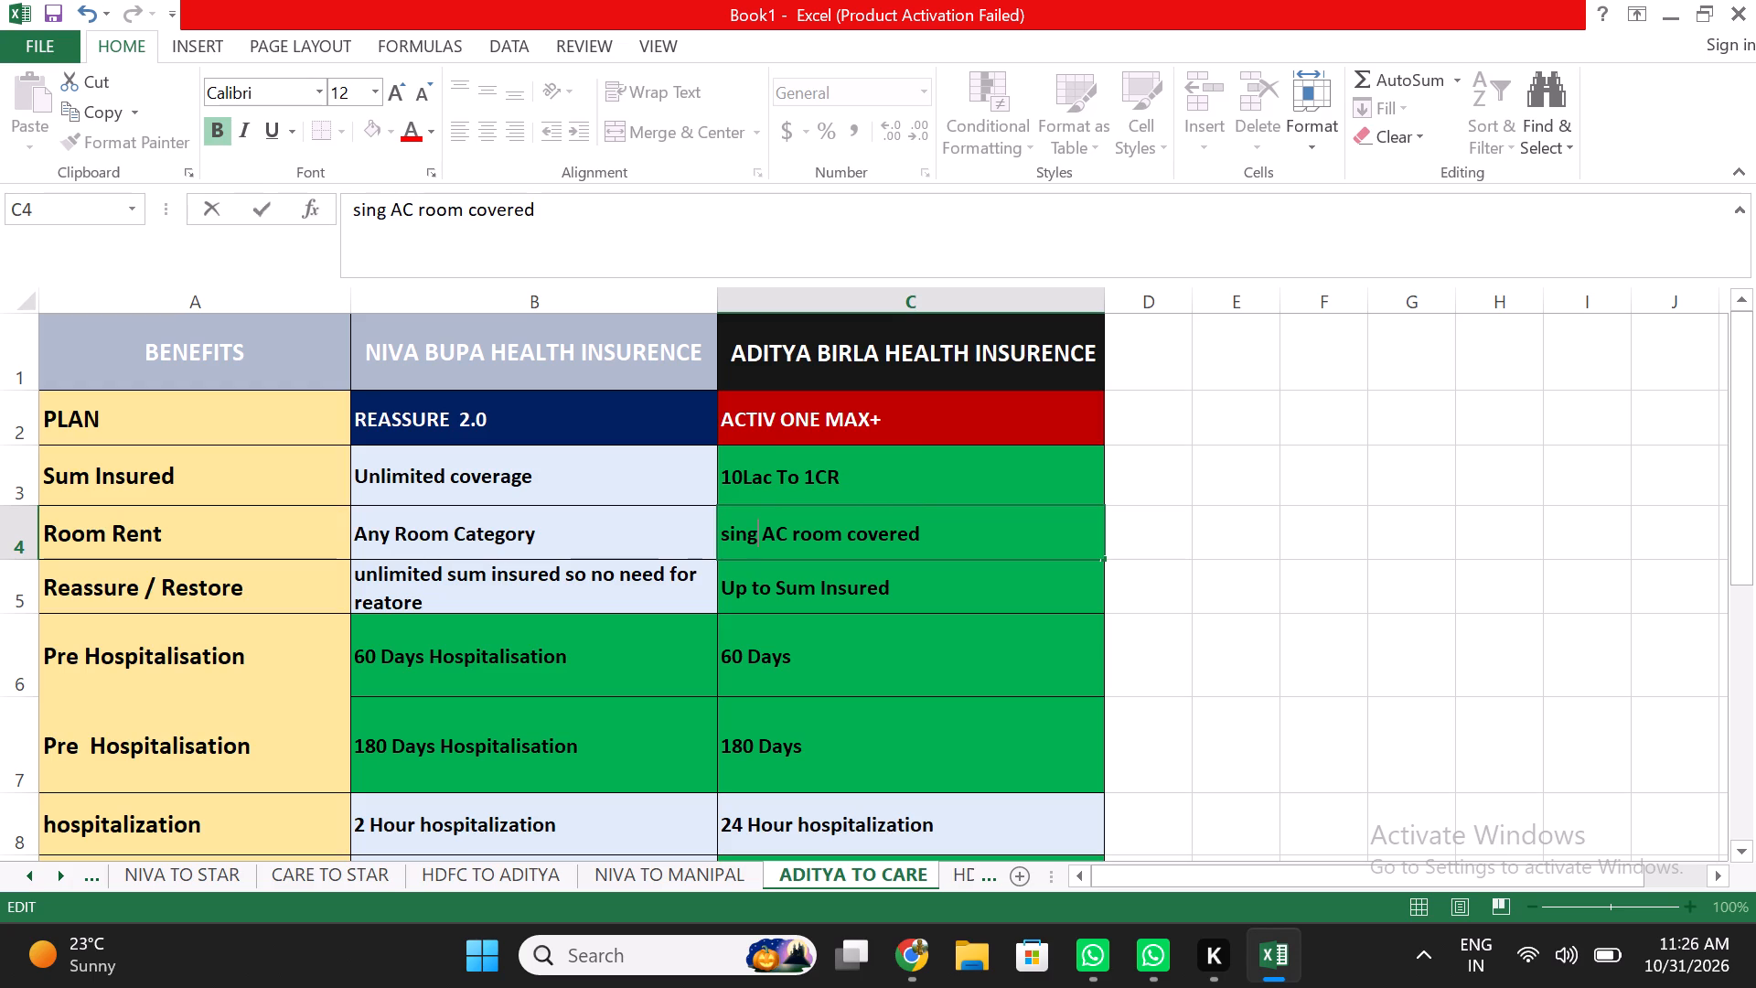
pyautogui.write('al')
pyautogui.press('space')
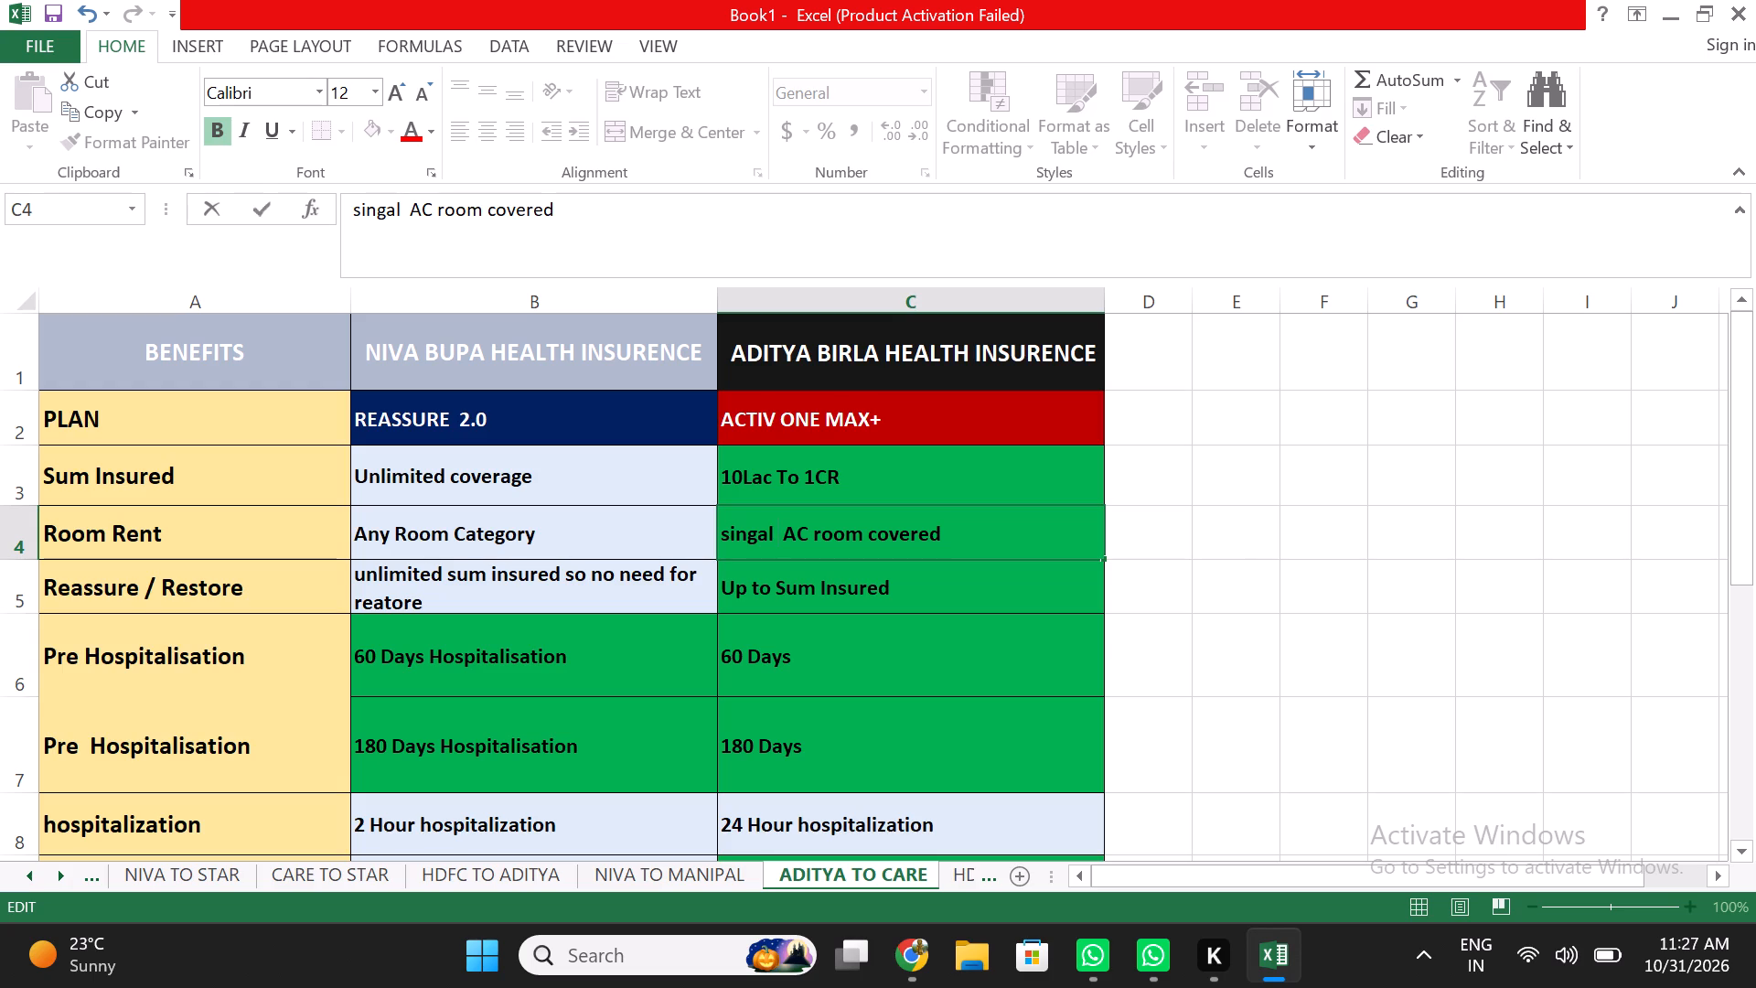
# Move the Air Ambulance label and Niva Bupa's entry beside it from row 12 to row 9, overwriting the Non-payable expenses cells.
pyautogui.scroll(-3, 737, 628)
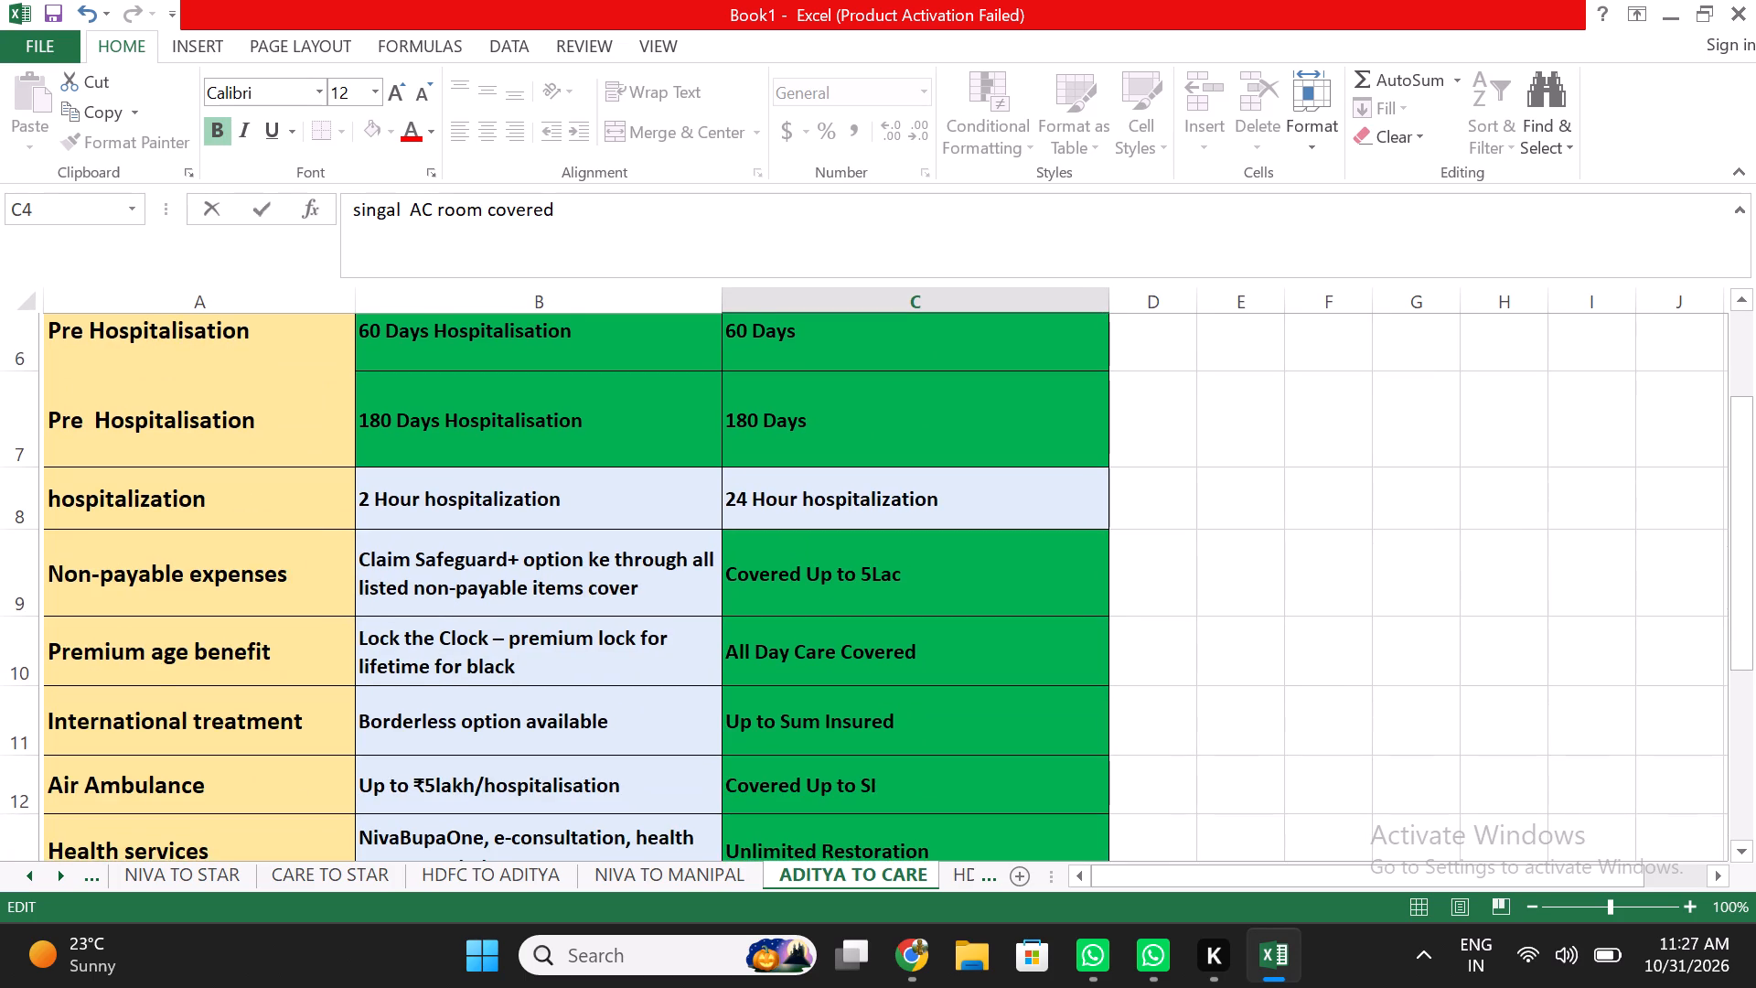
pyautogui.scroll(-1, 737, 628)
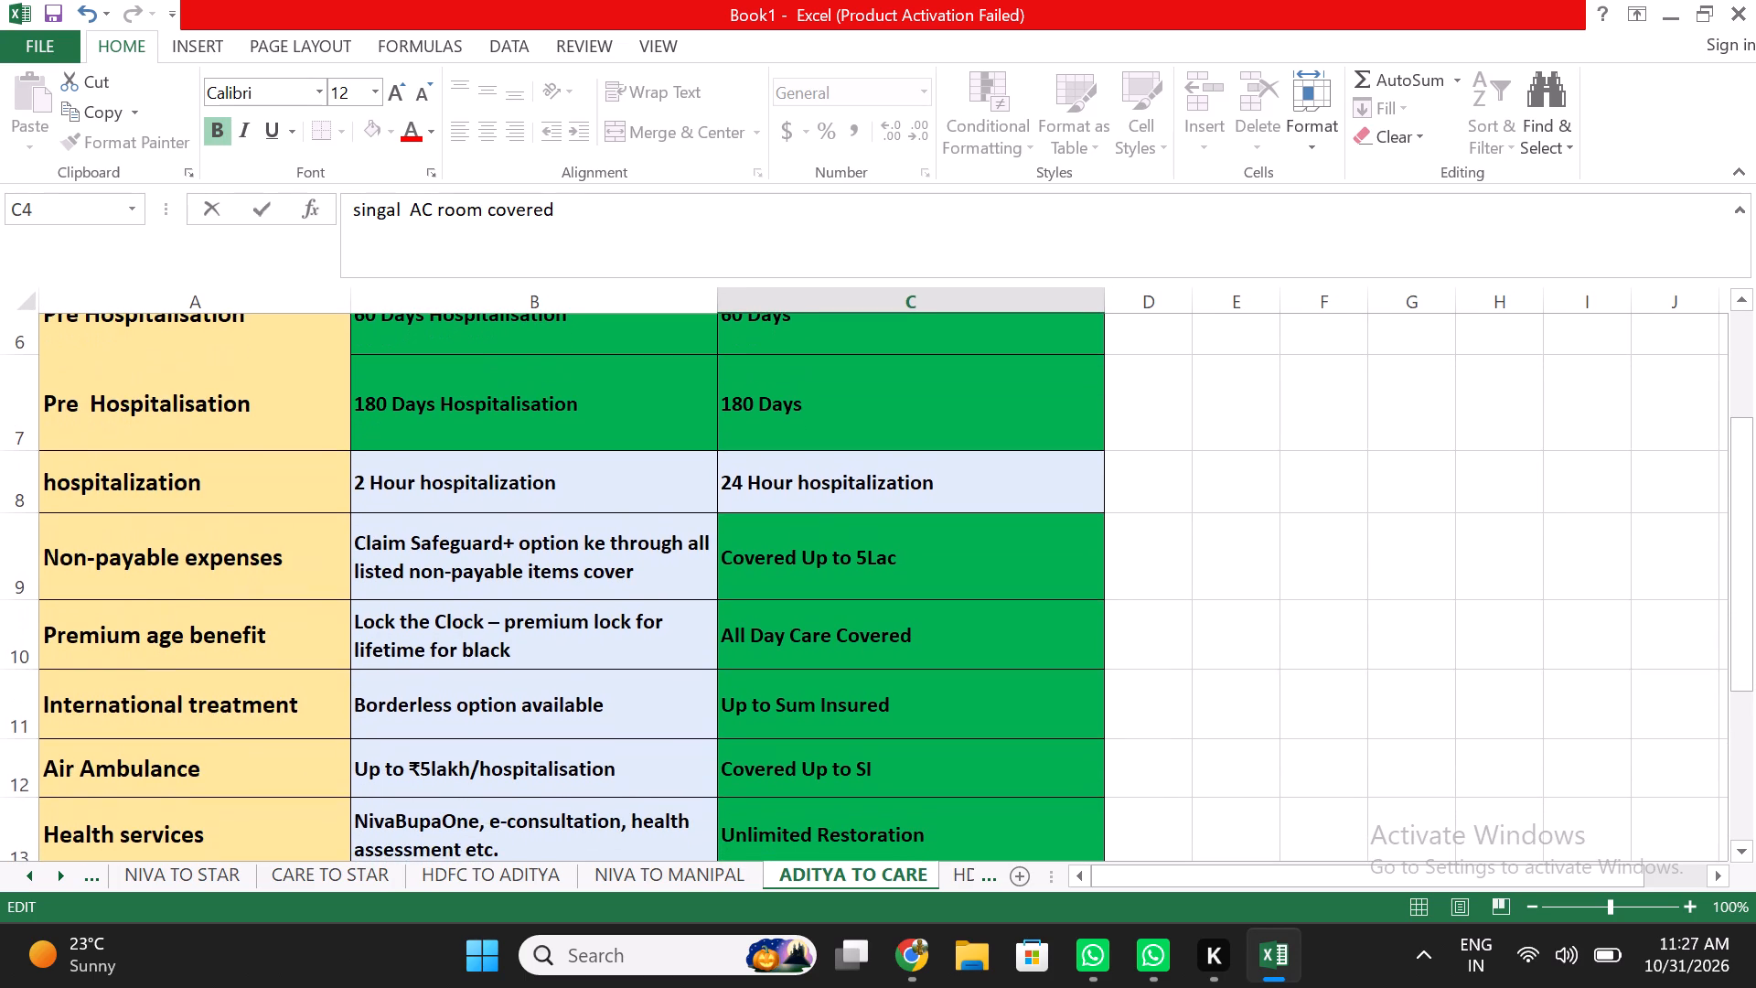
pyautogui.scroll(-2, 737, 628)
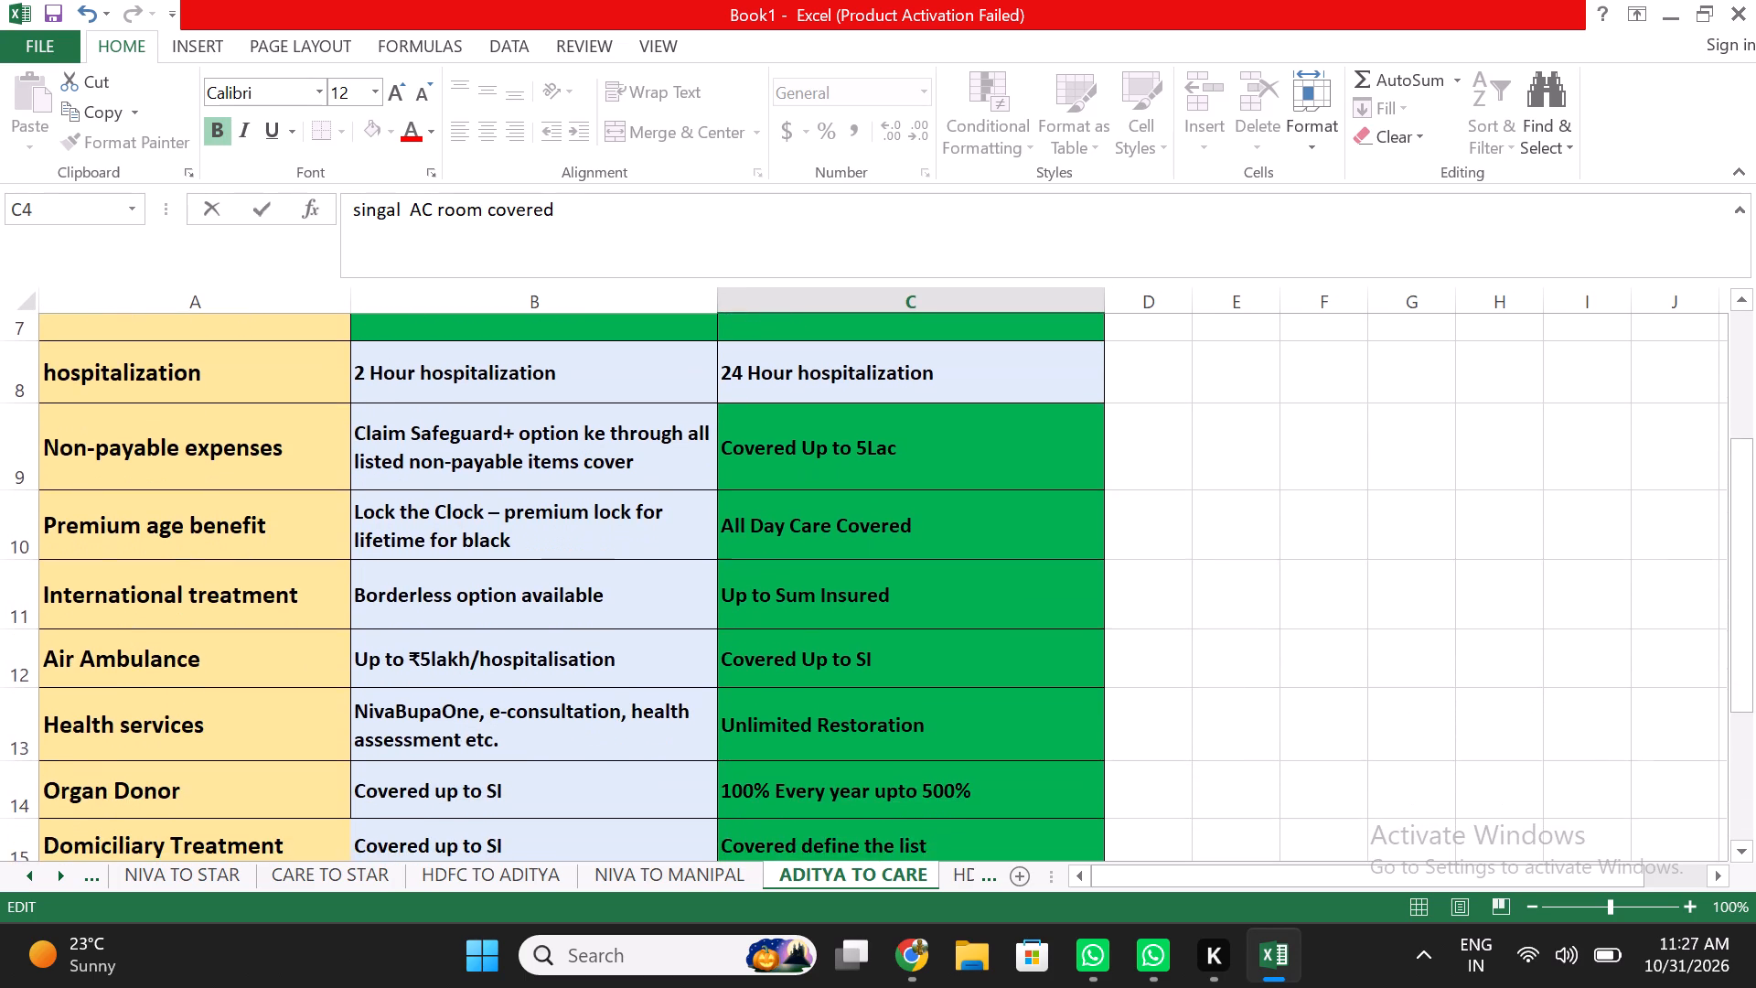
pyautogui.scroll(-1, 737, 628)
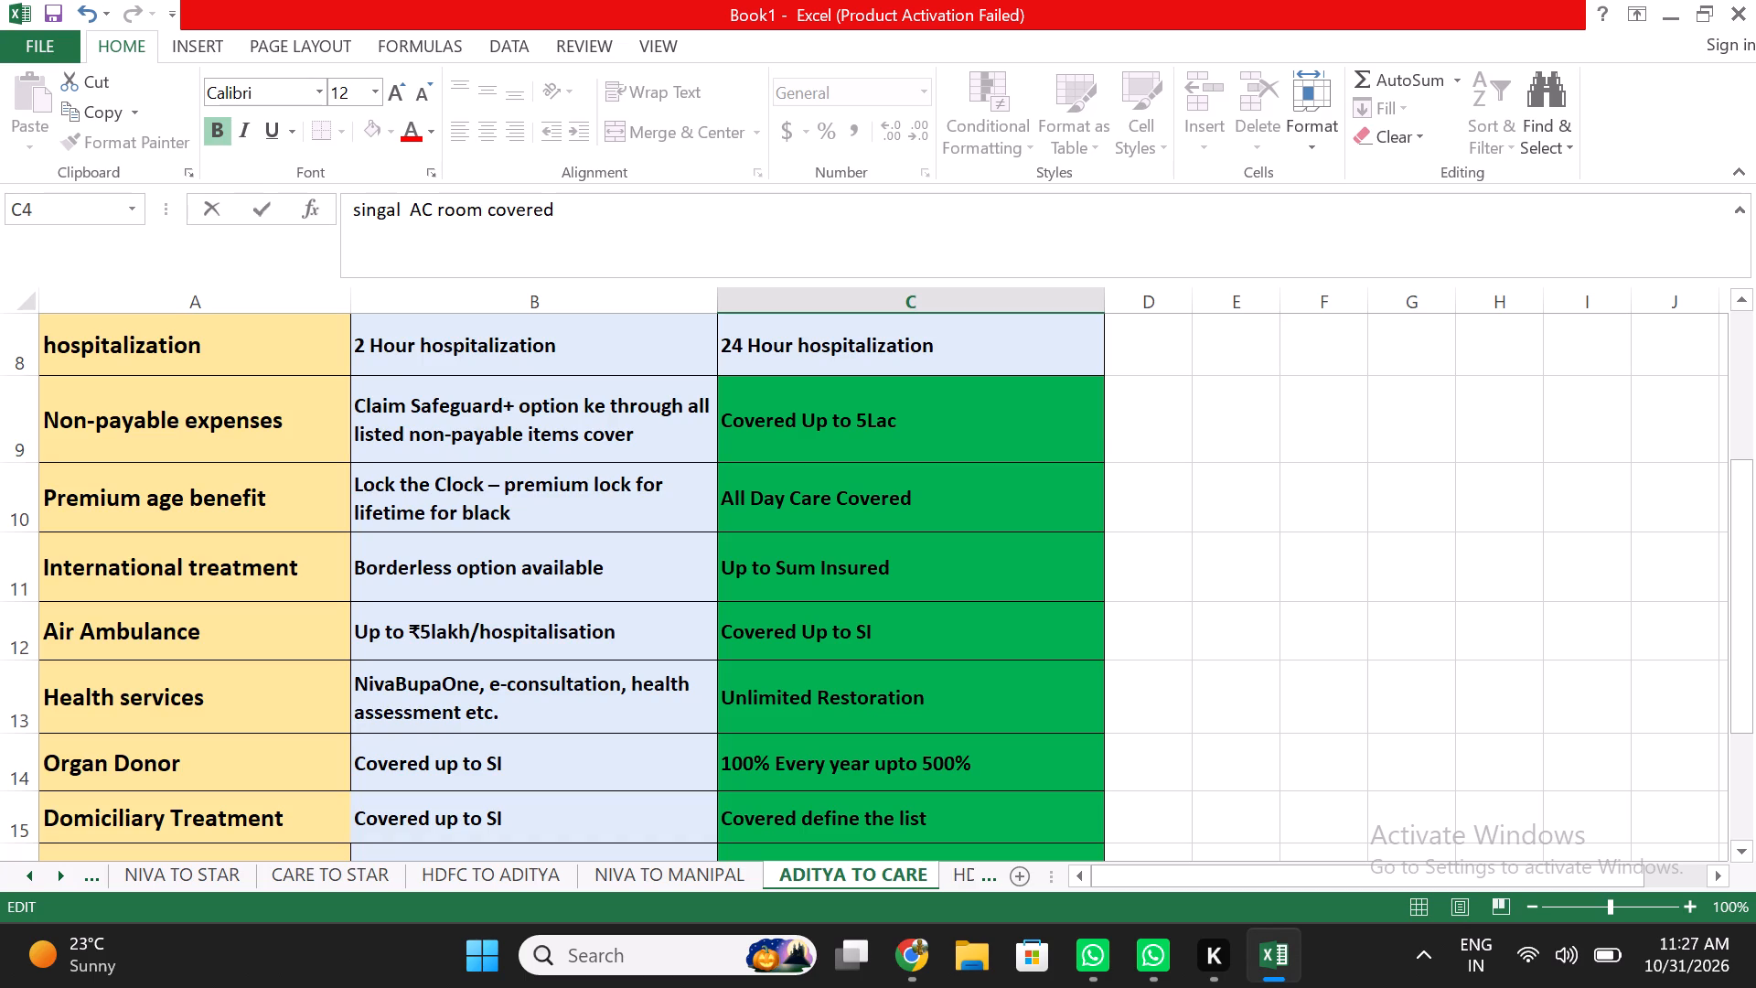
pyautogui.moveTo(643, 628); pyautogui.dragTo(299, 637)
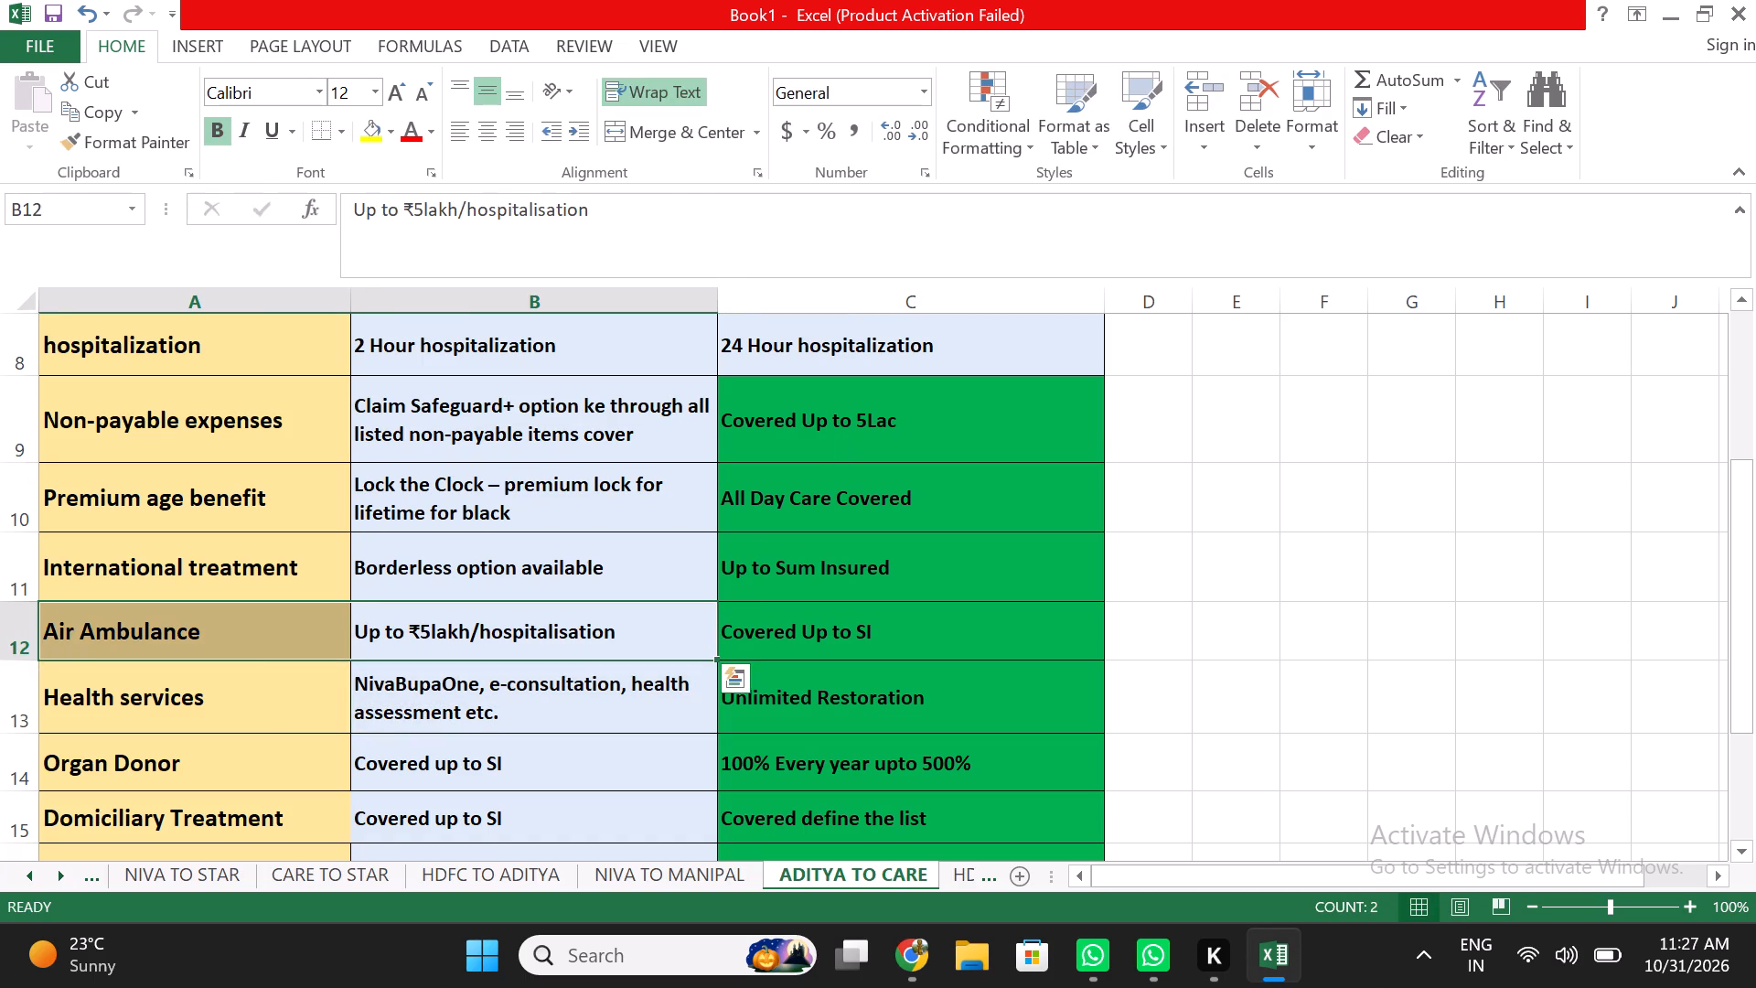
pyautogui.hotkey('ctrl', 'x')
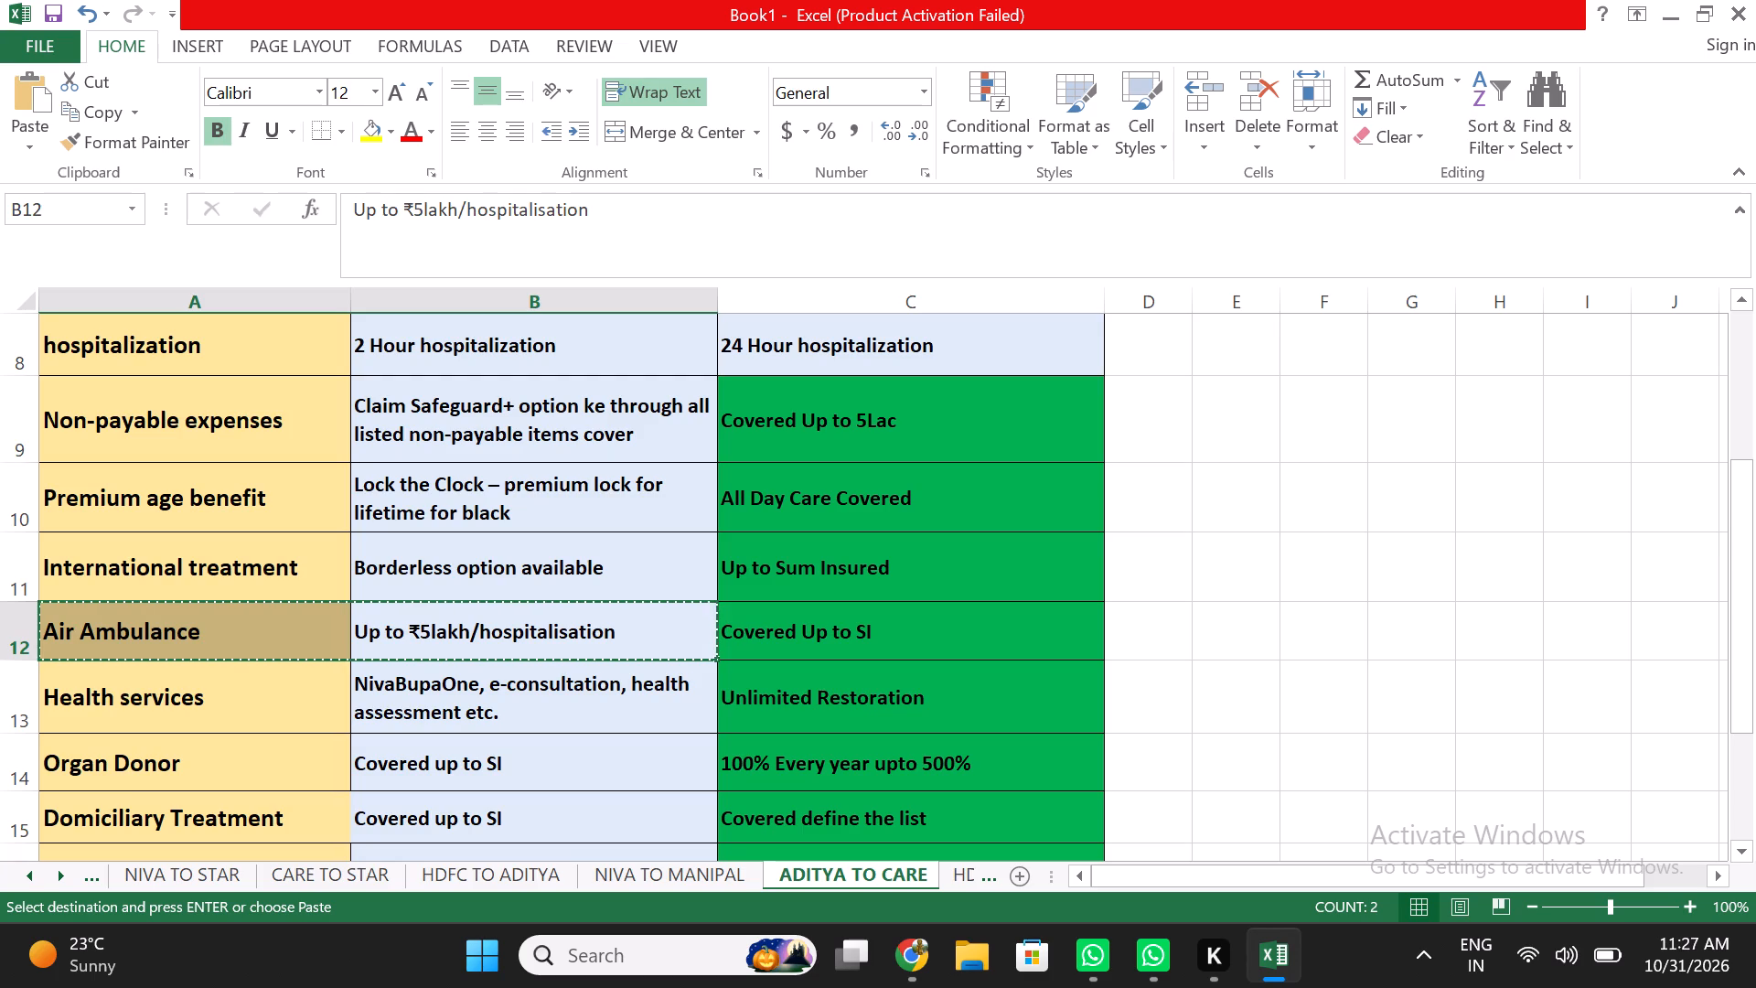
pyautogui.scroll(4, 360, 578)
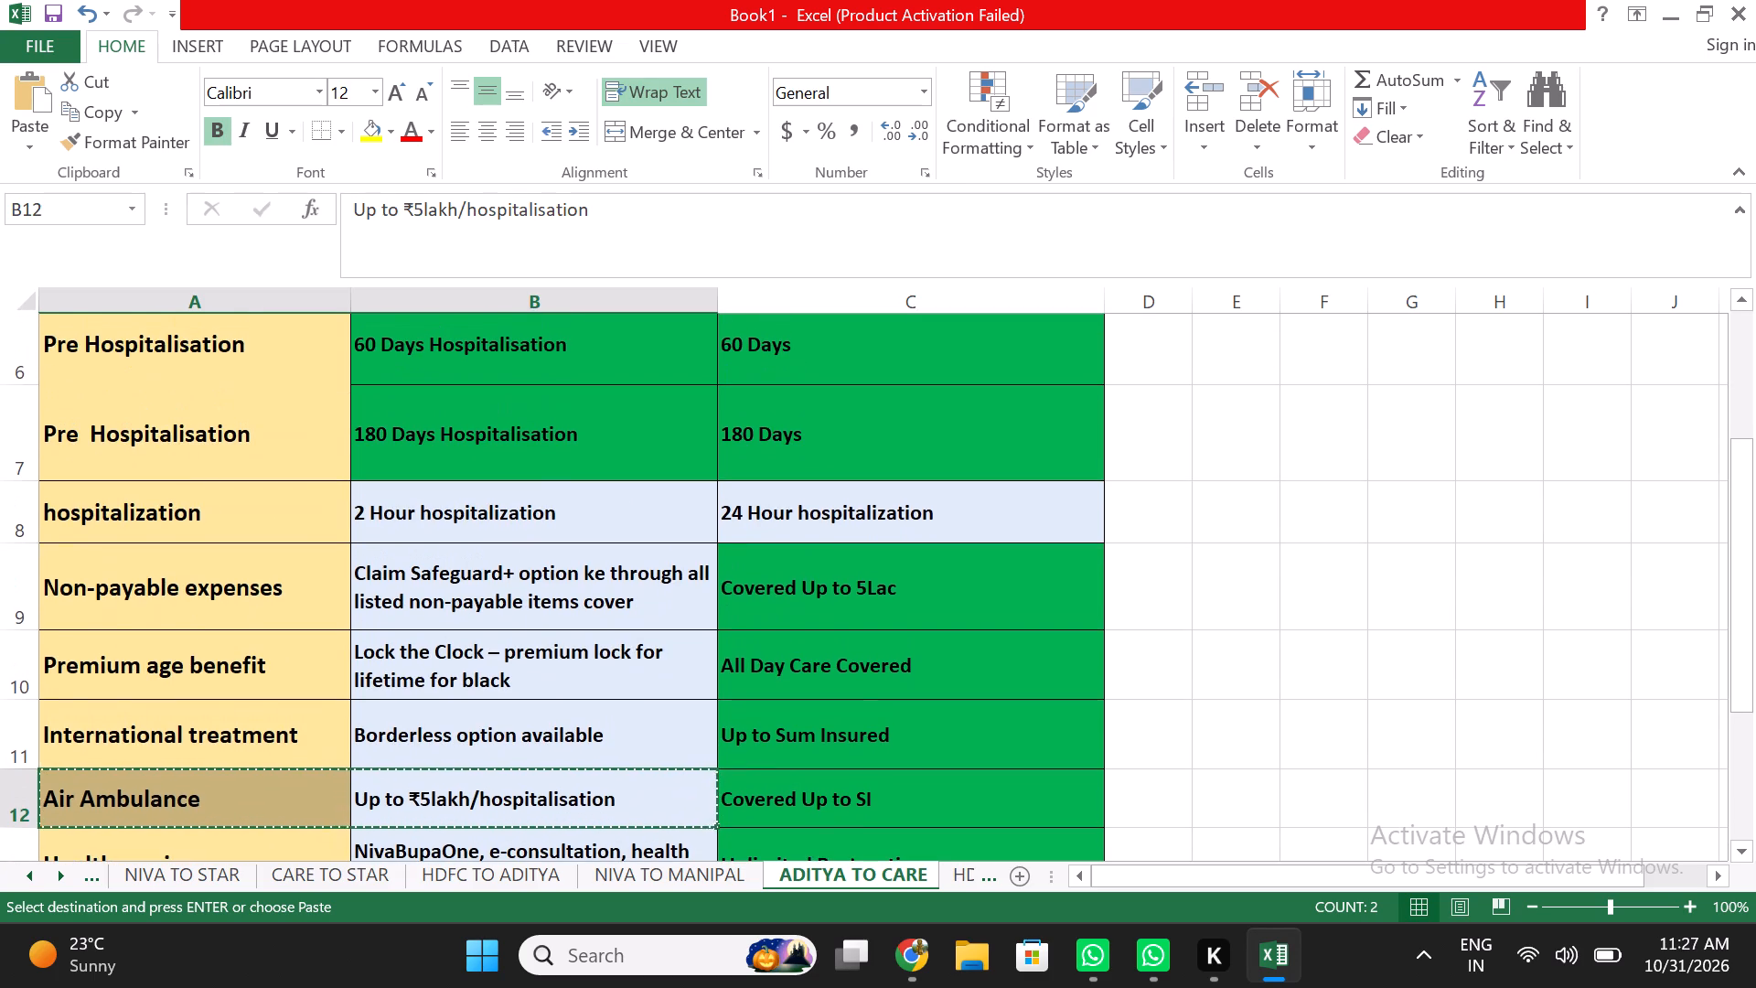
pyautogui.scroll(2, 360, 578)
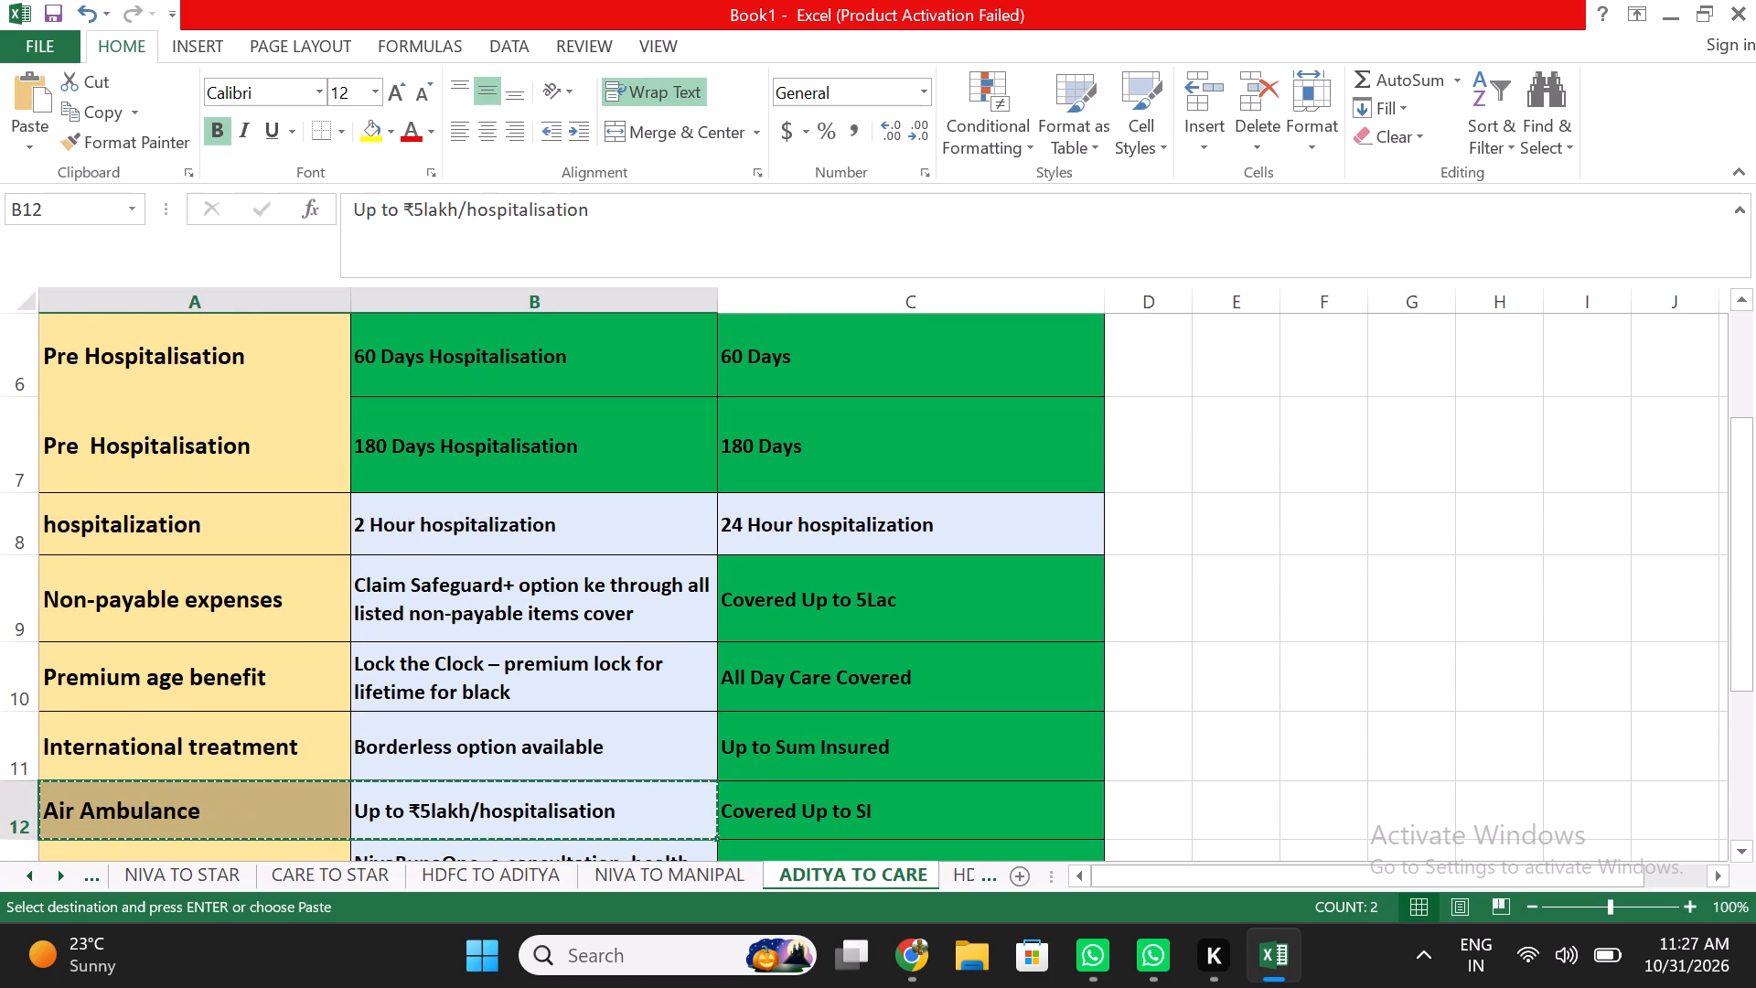
pyautogui.click(332, 589)
pyautogui.hotkey('ctrl', 'v')
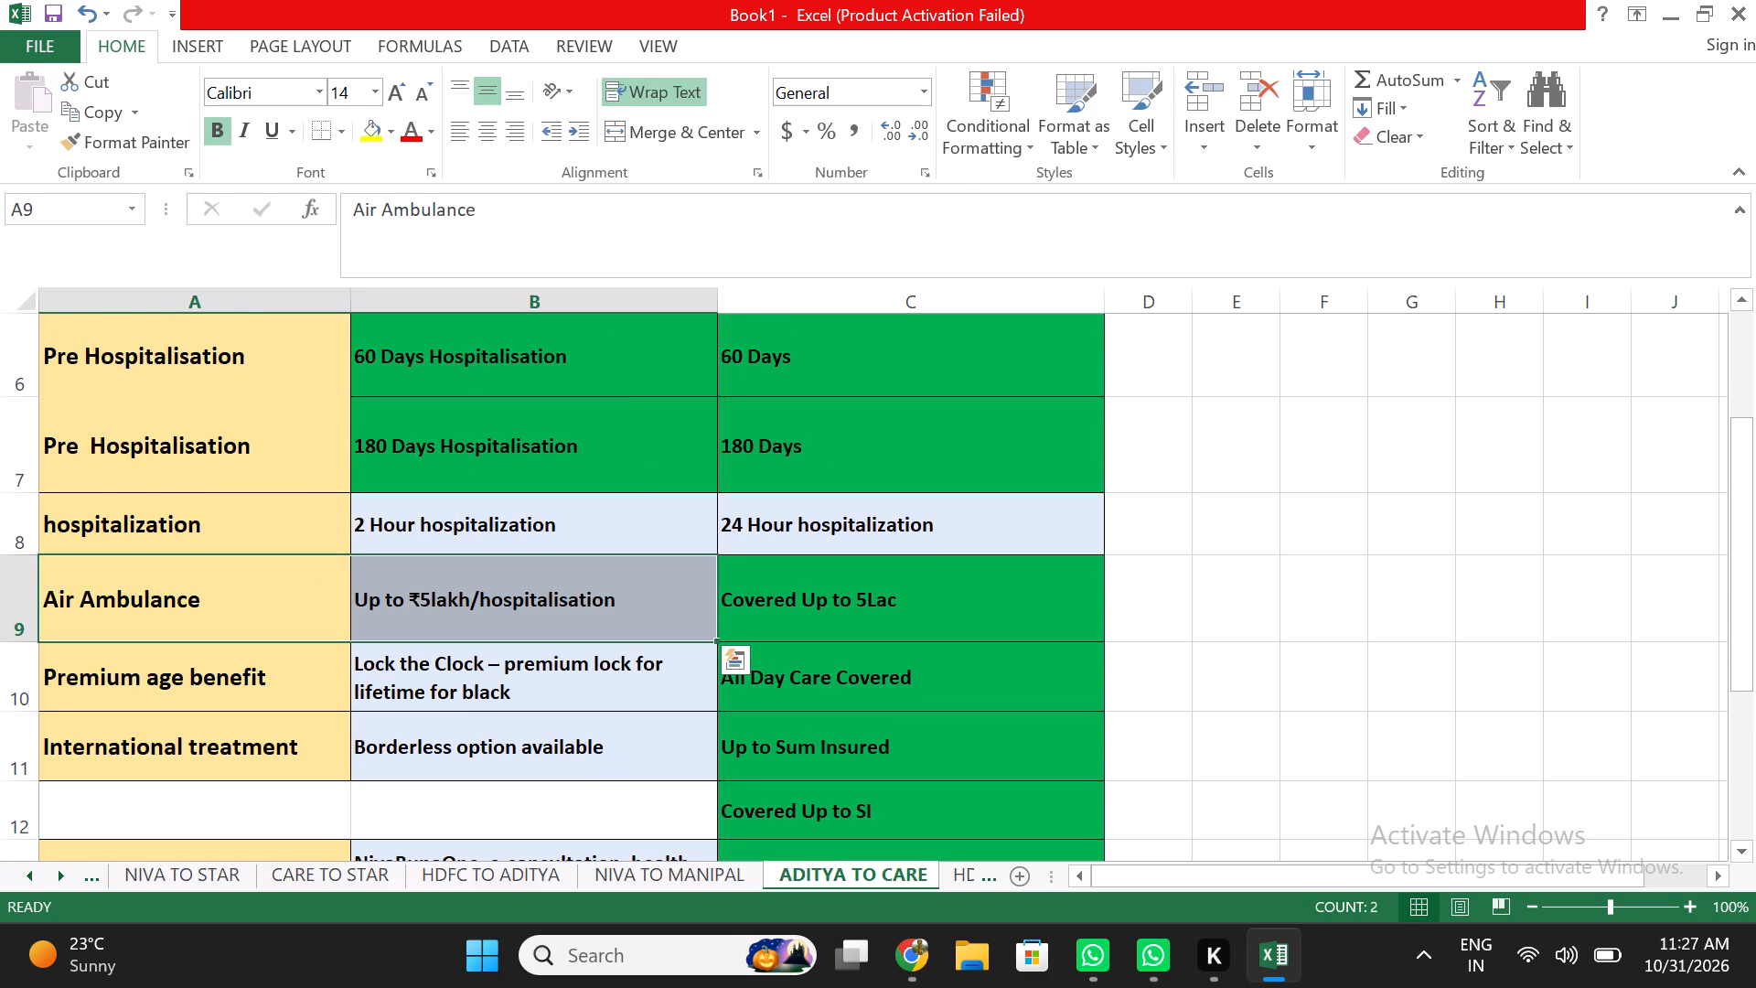
# Check the HDFC TO ADITYA sheet's benefit rows for an Aditya Birla entry matching the Premium age benefit row.
pyautogui.click(391, 669)
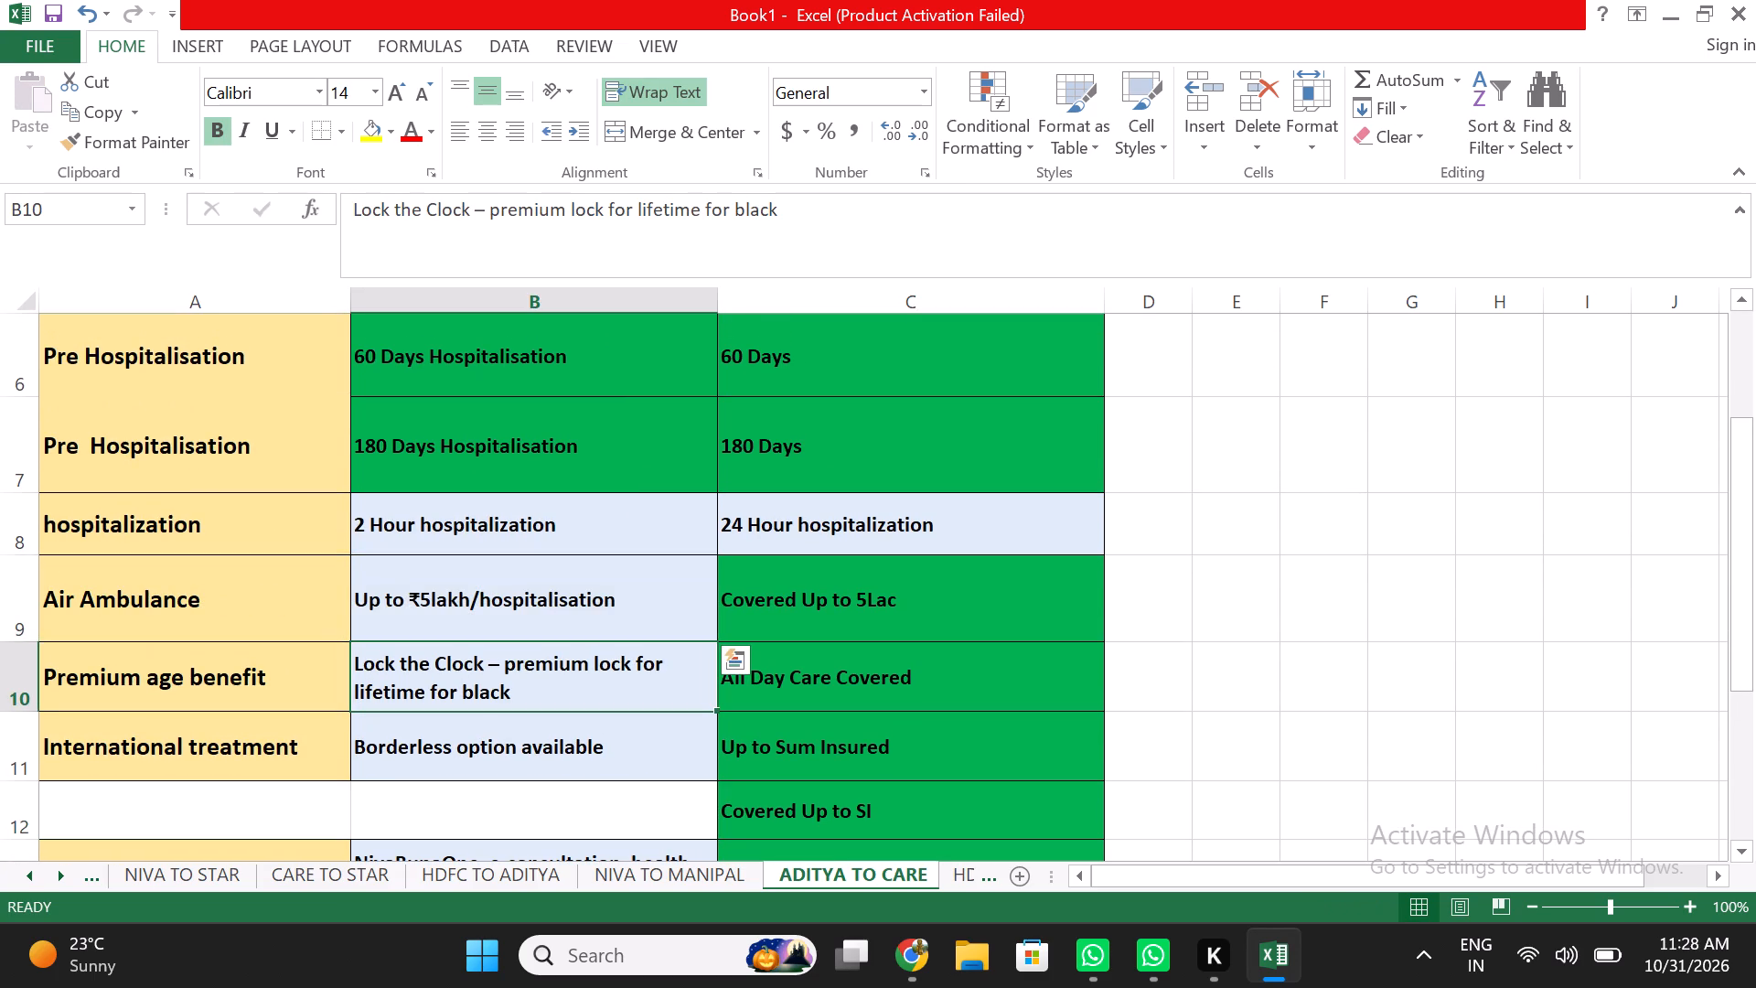
pyautogui.scroll(-1, 530, 682)
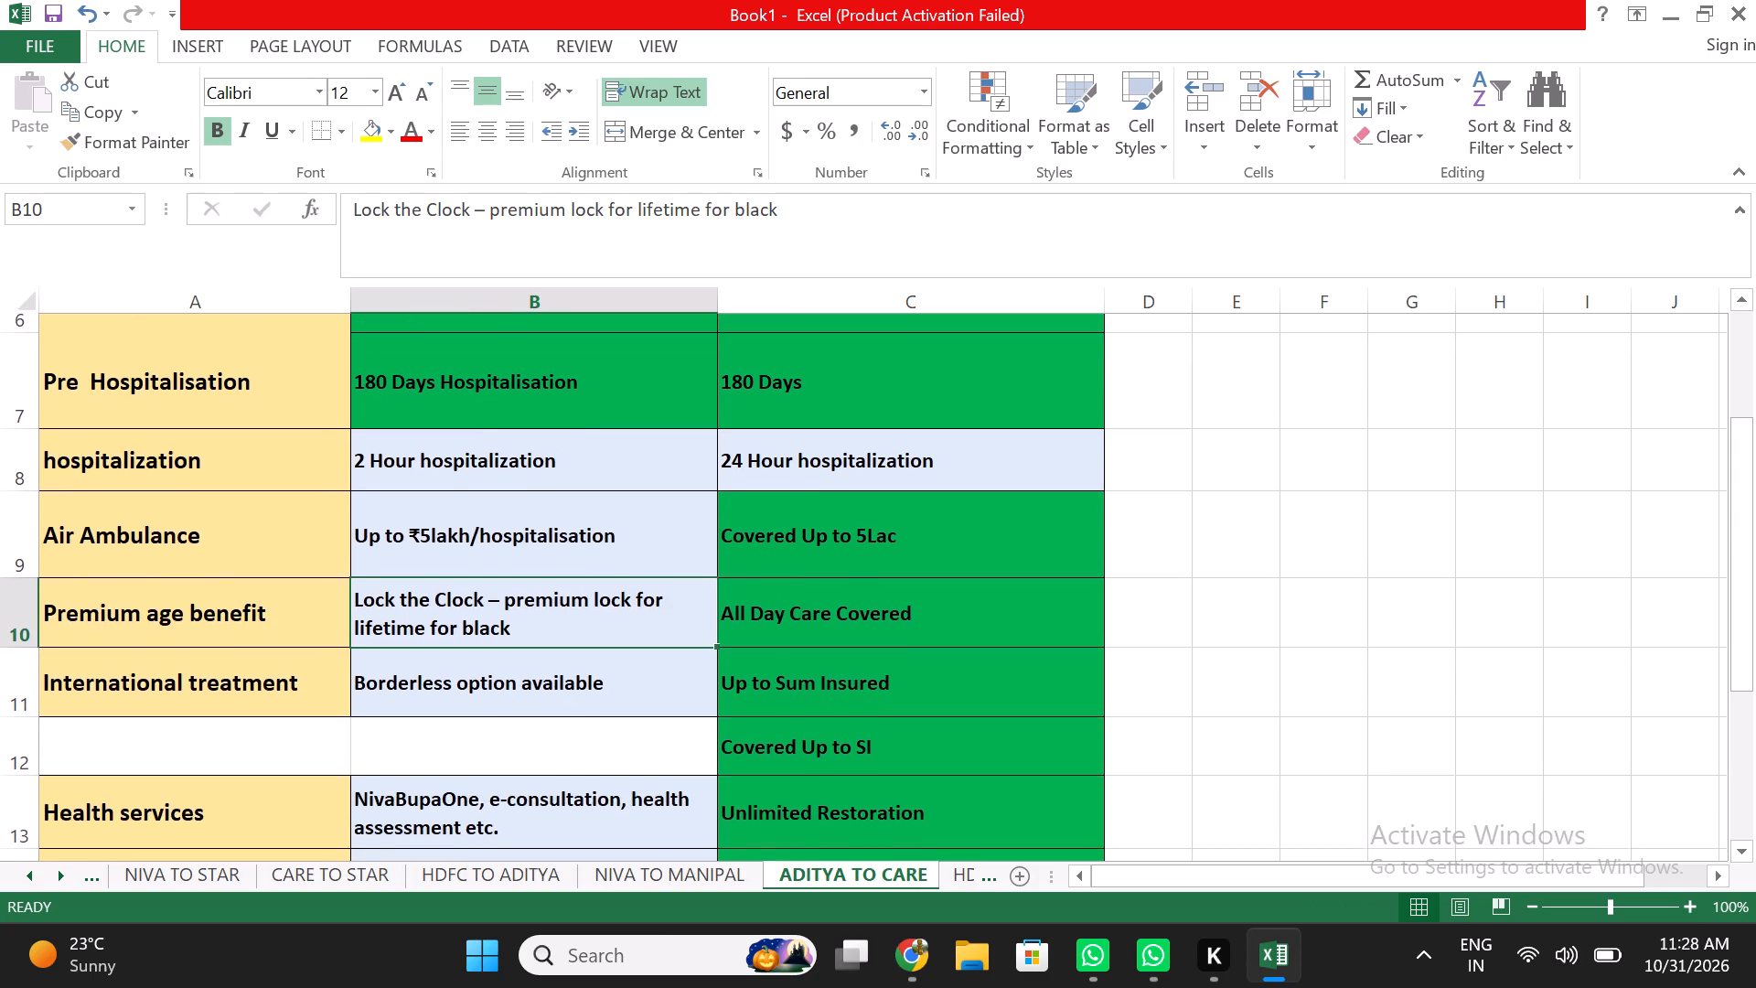
pyautogui.scroll(-1, 530, 682)
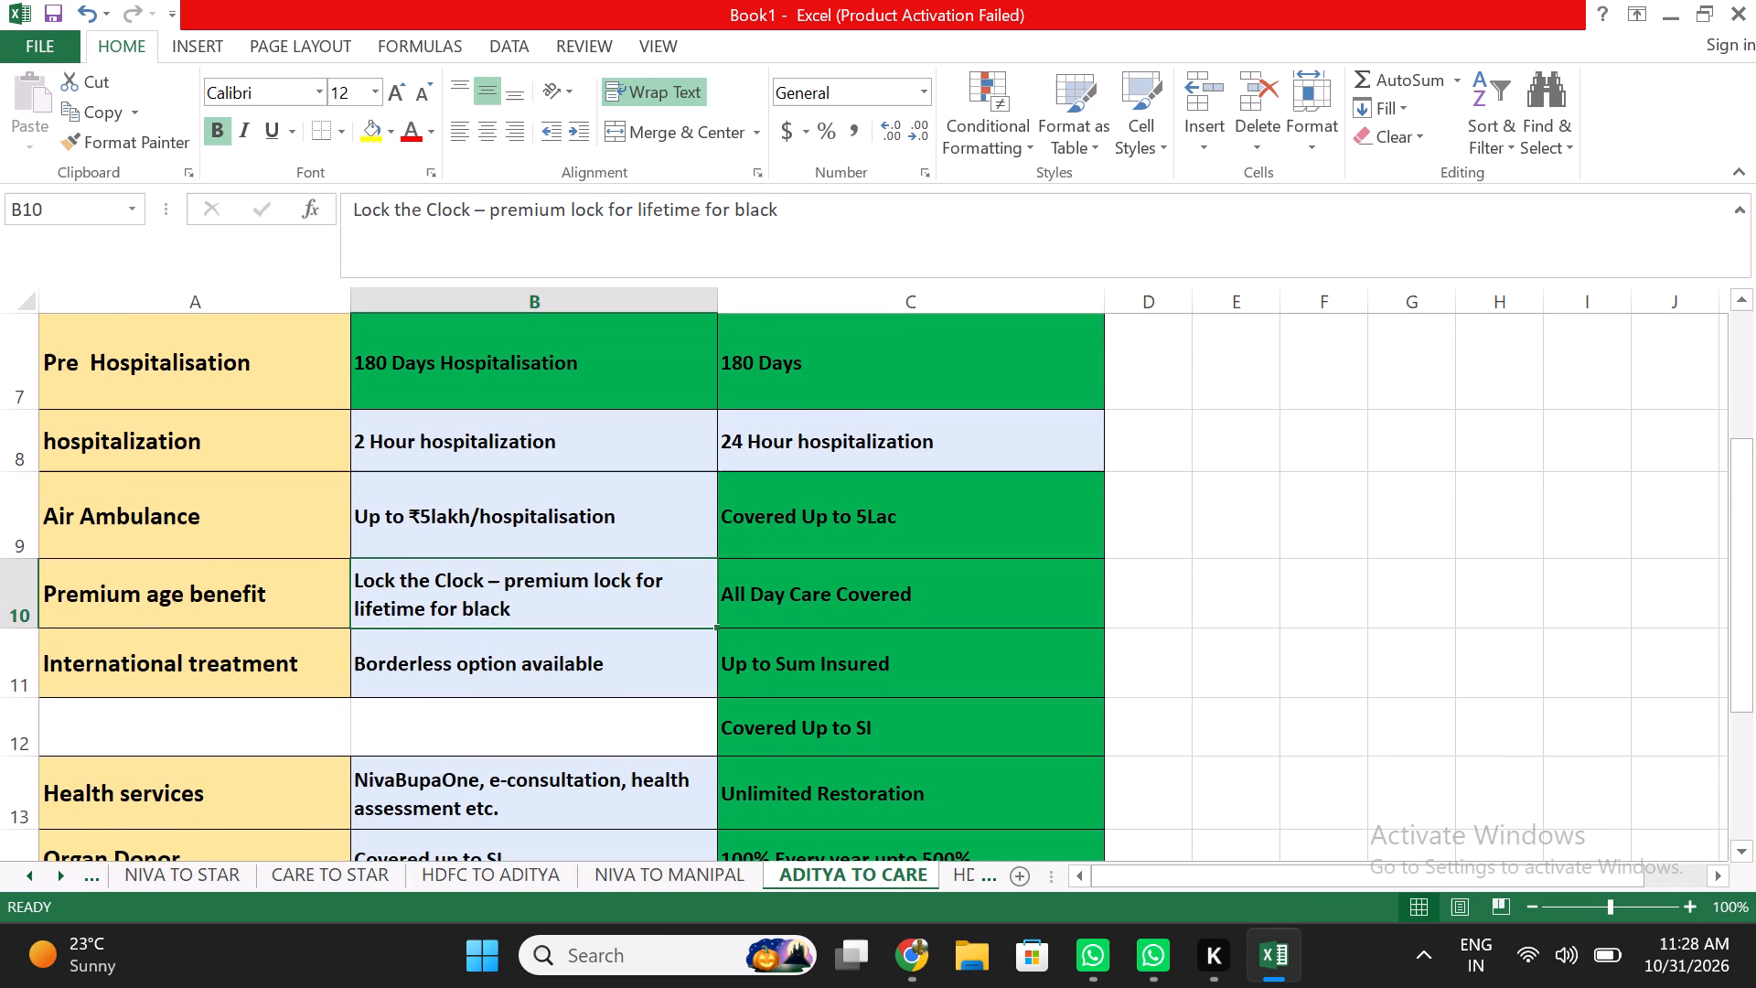
pyautogui.click(943, 597)
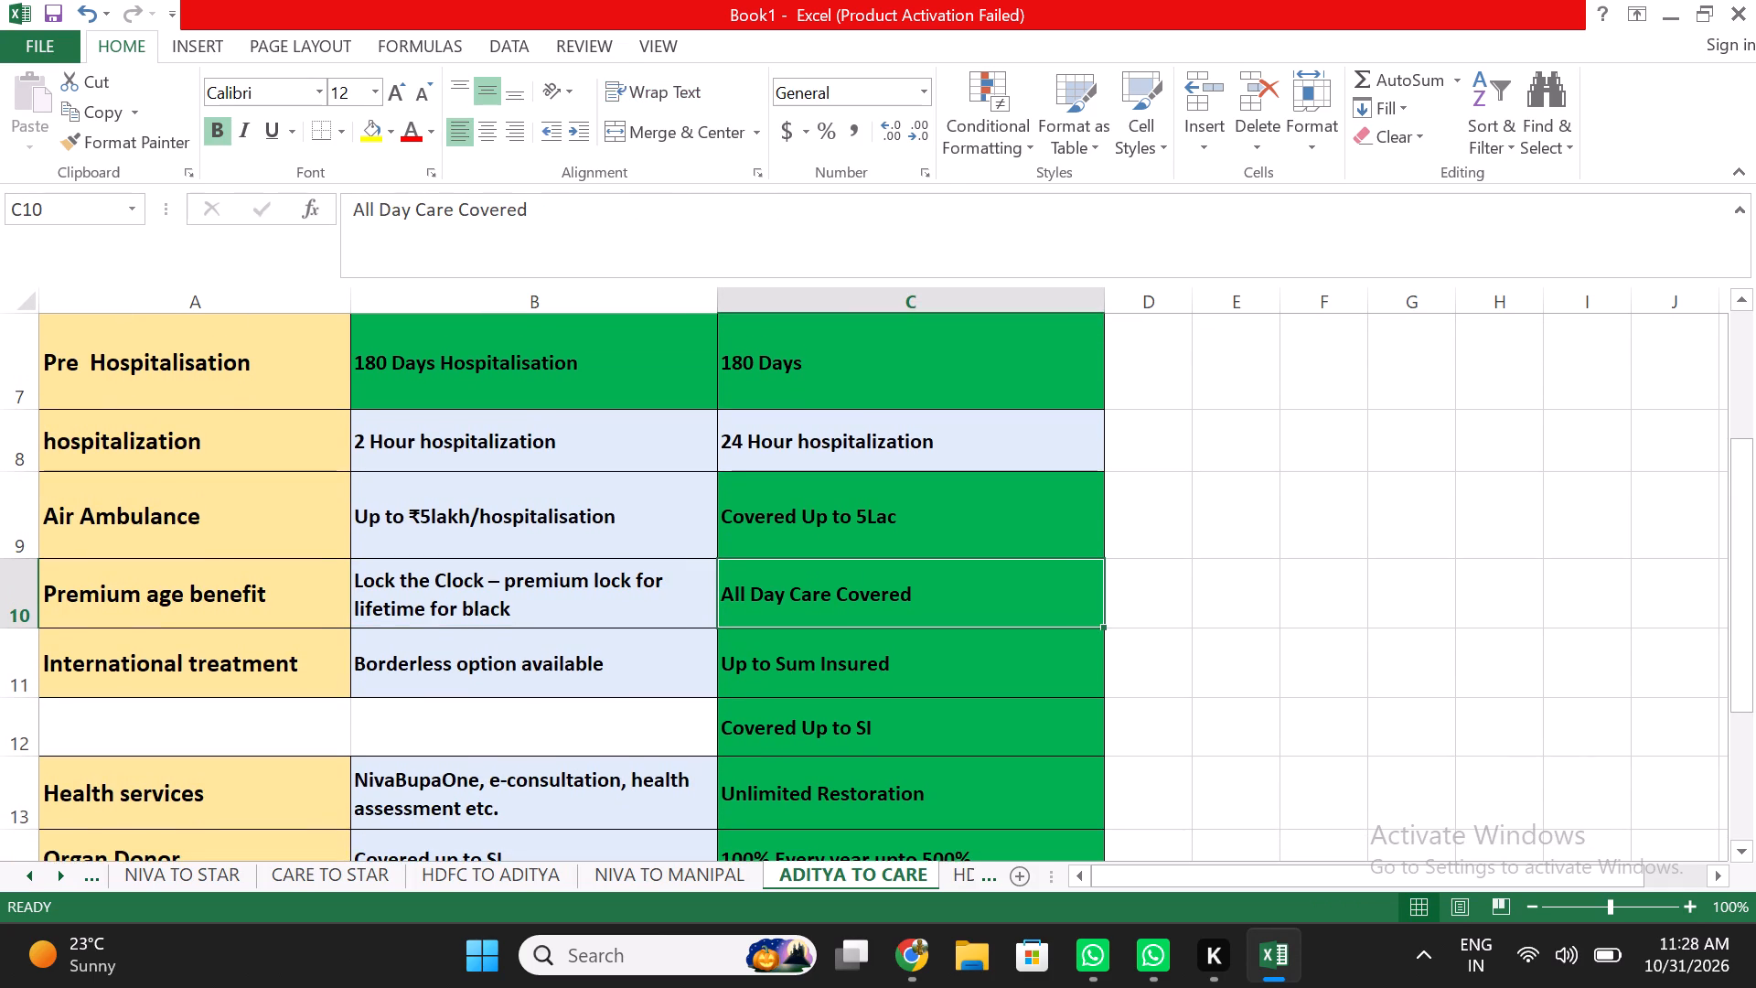
pyautogui.click(494, 866)
pyautogui.click(503, 695)
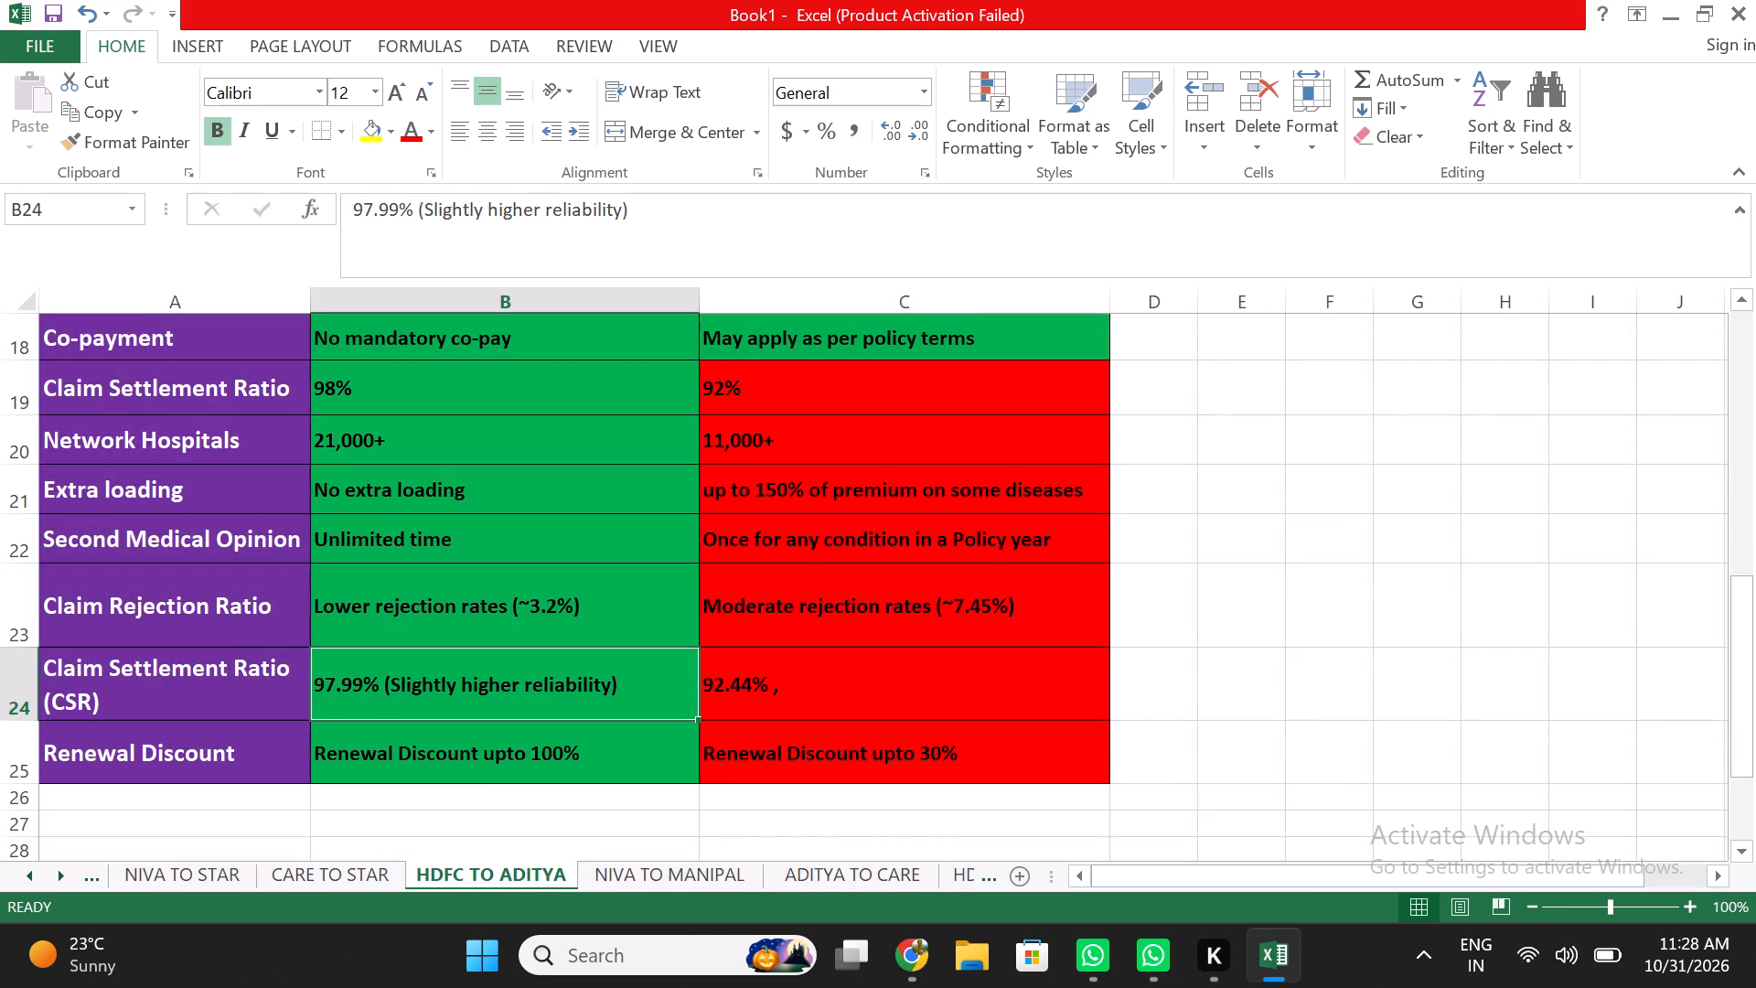
pyautogui.hscroll(2, 533, 612)
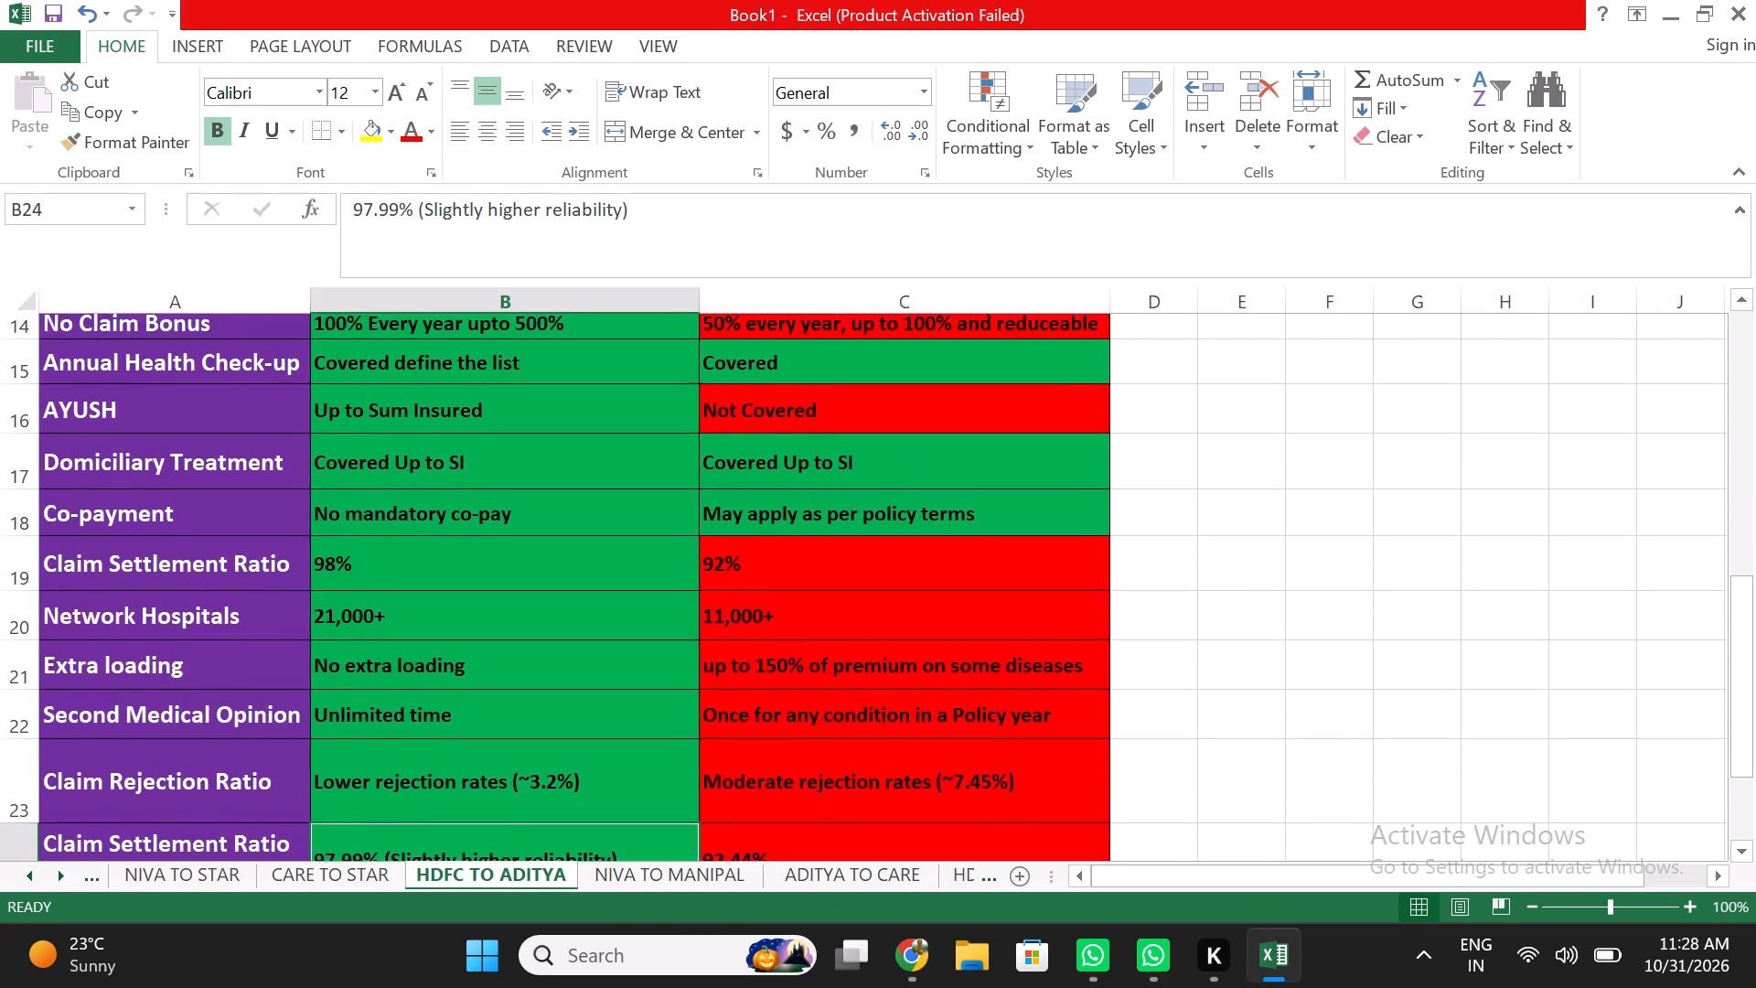
pyautogui.hscroll(2, 533, 612)
pyautogui.scroll(-1, 533, 612)
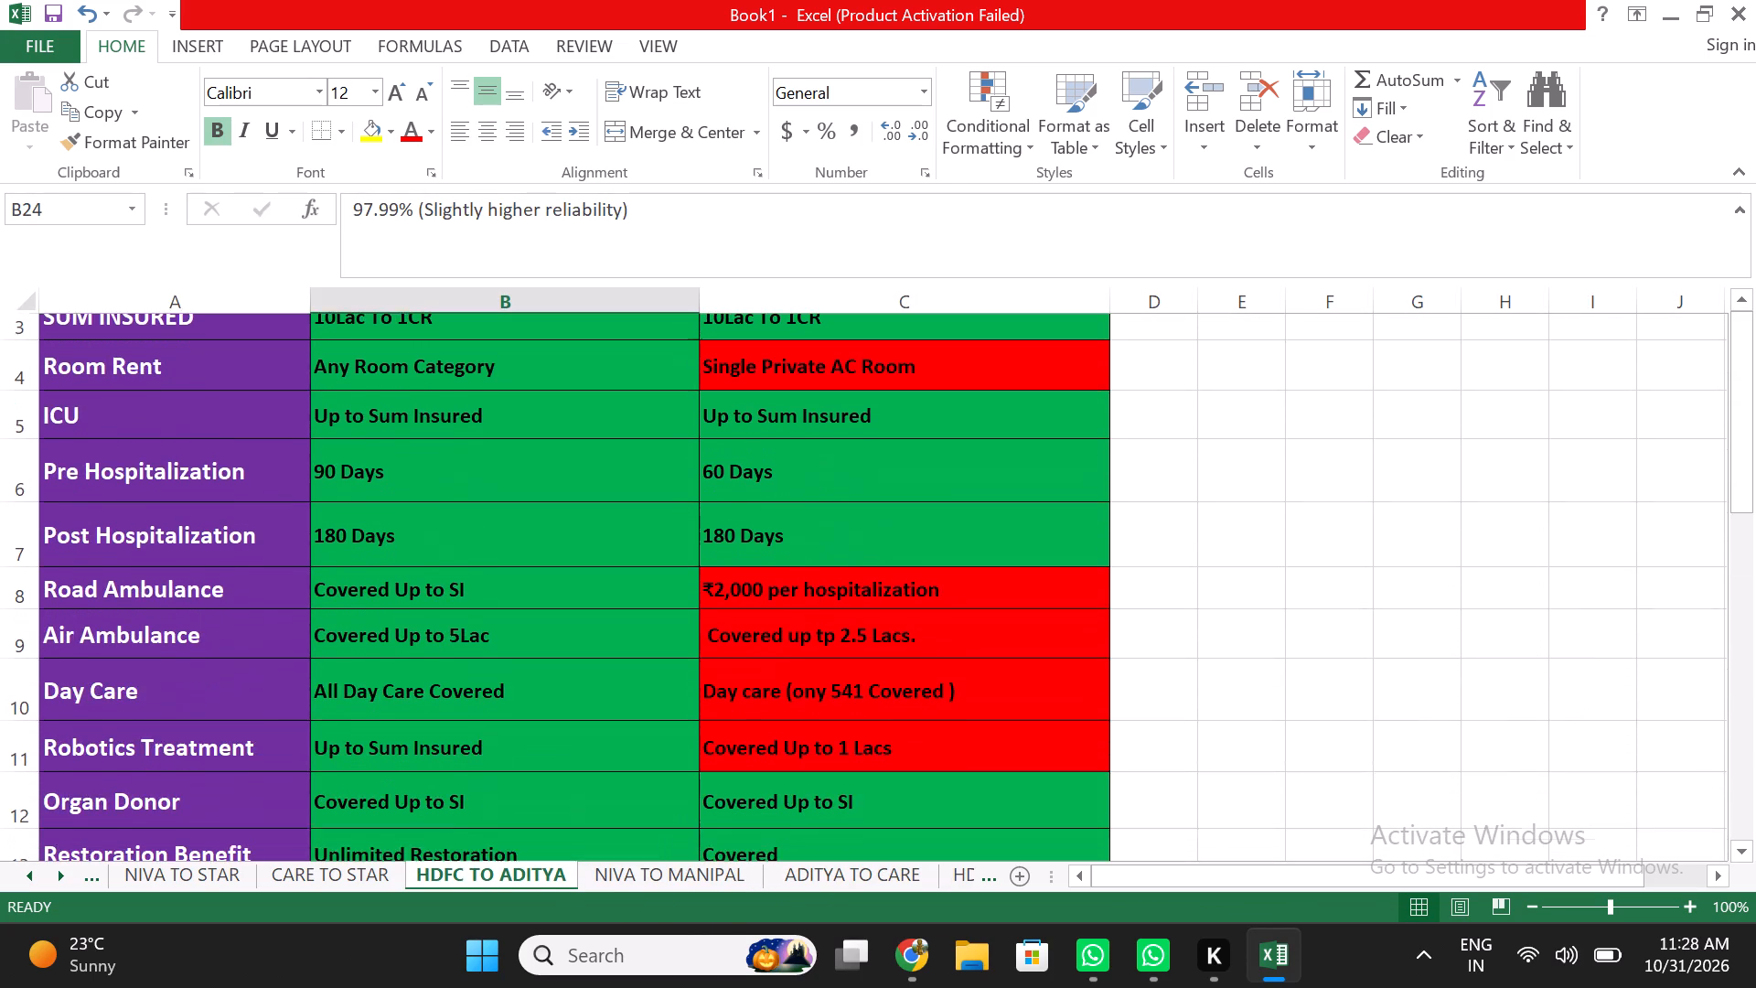
pyautogui.scroll(-4, 533, 612)
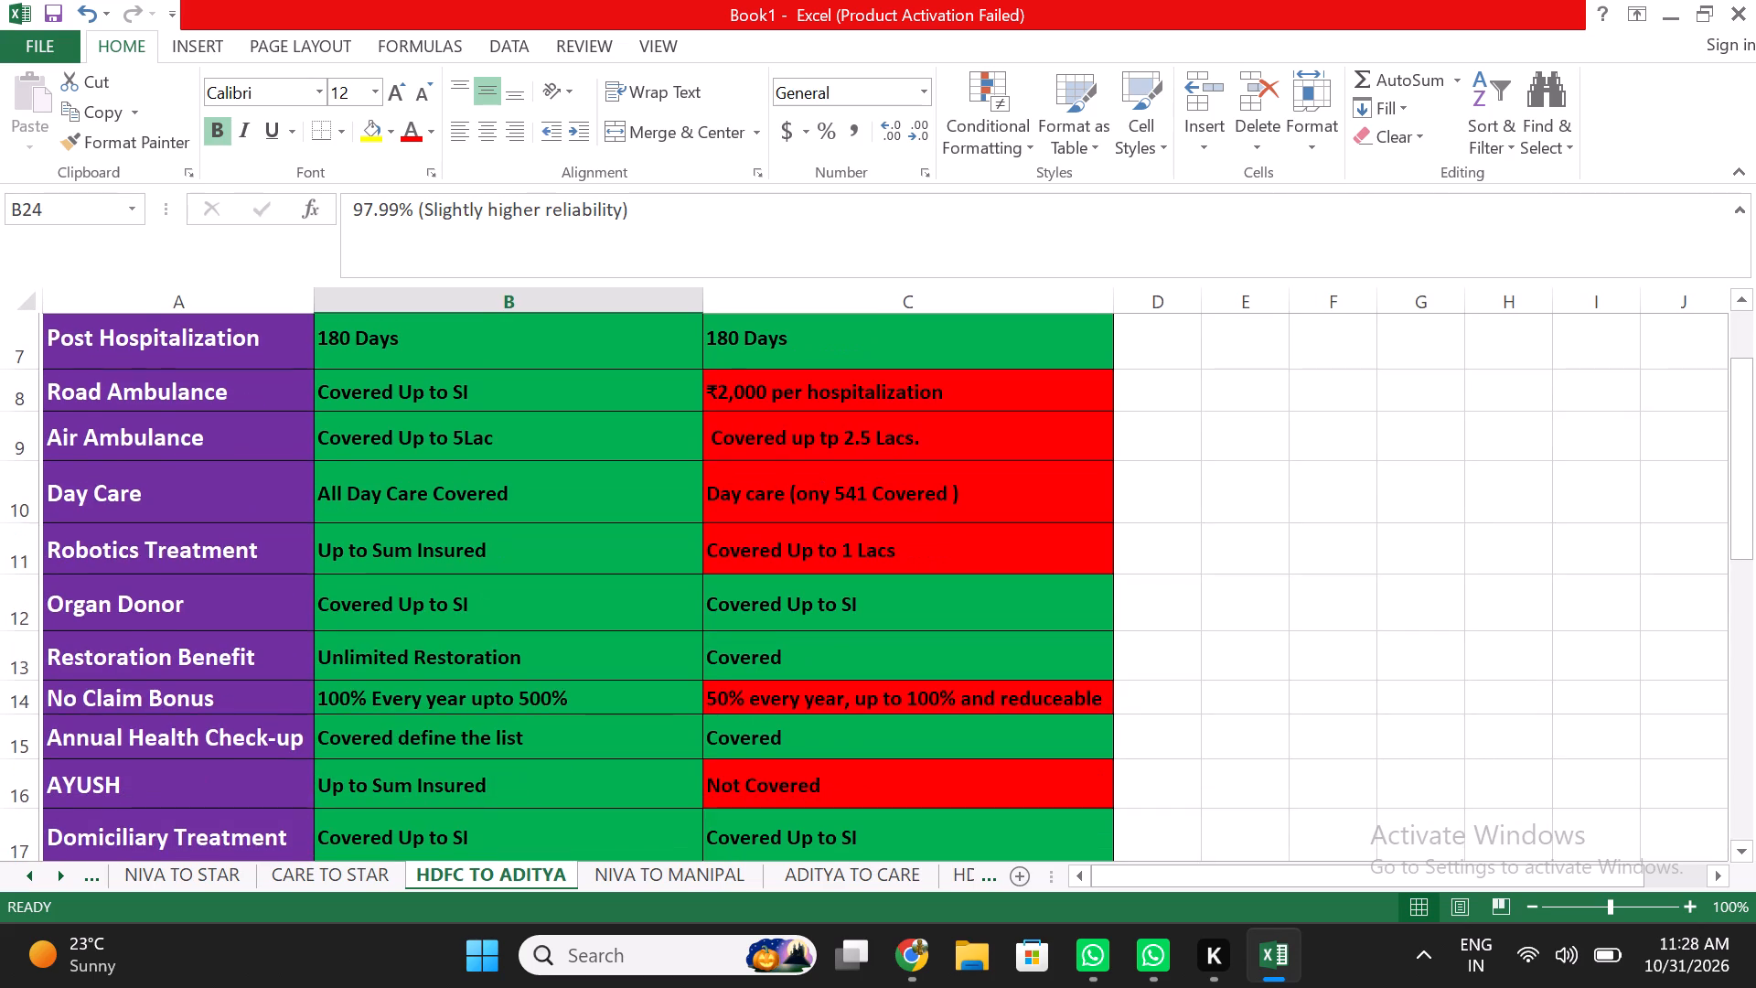
pyautogui.scroll(-3, 533, 612)
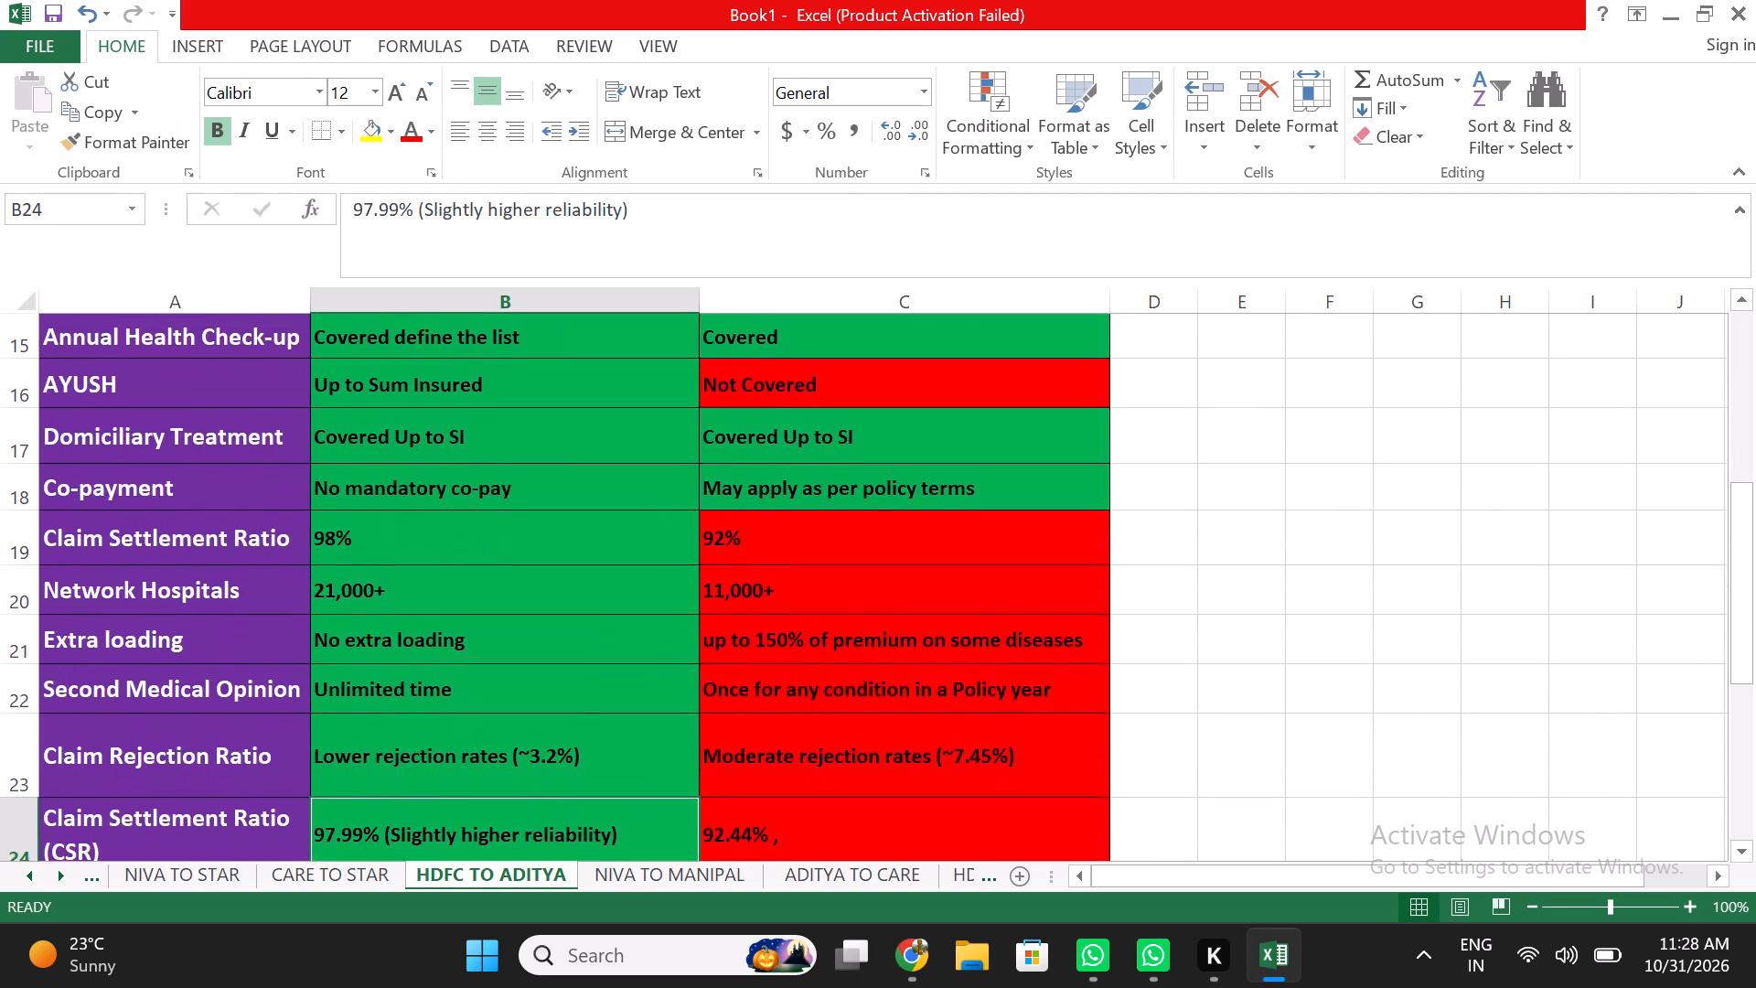
pyautogui.scroll(-2, 533, 612)
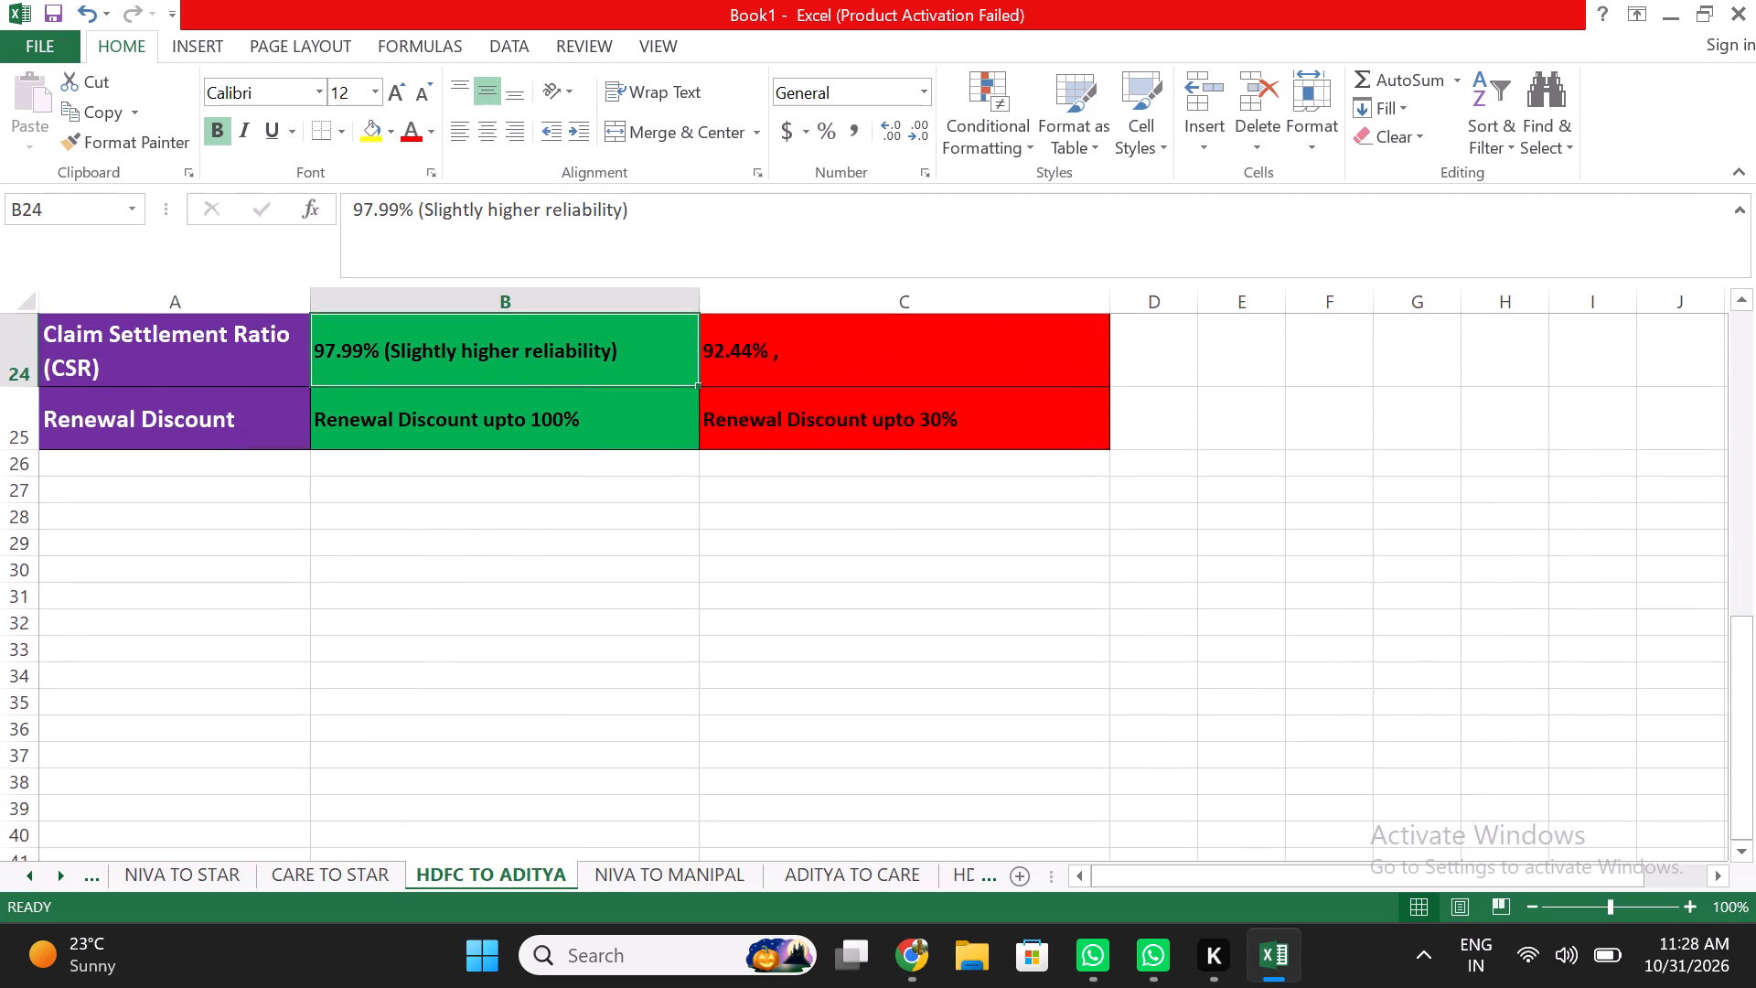
pyautogui.scroll(3, 533, 612)
pyautogui.scroll(4, 371, 421)
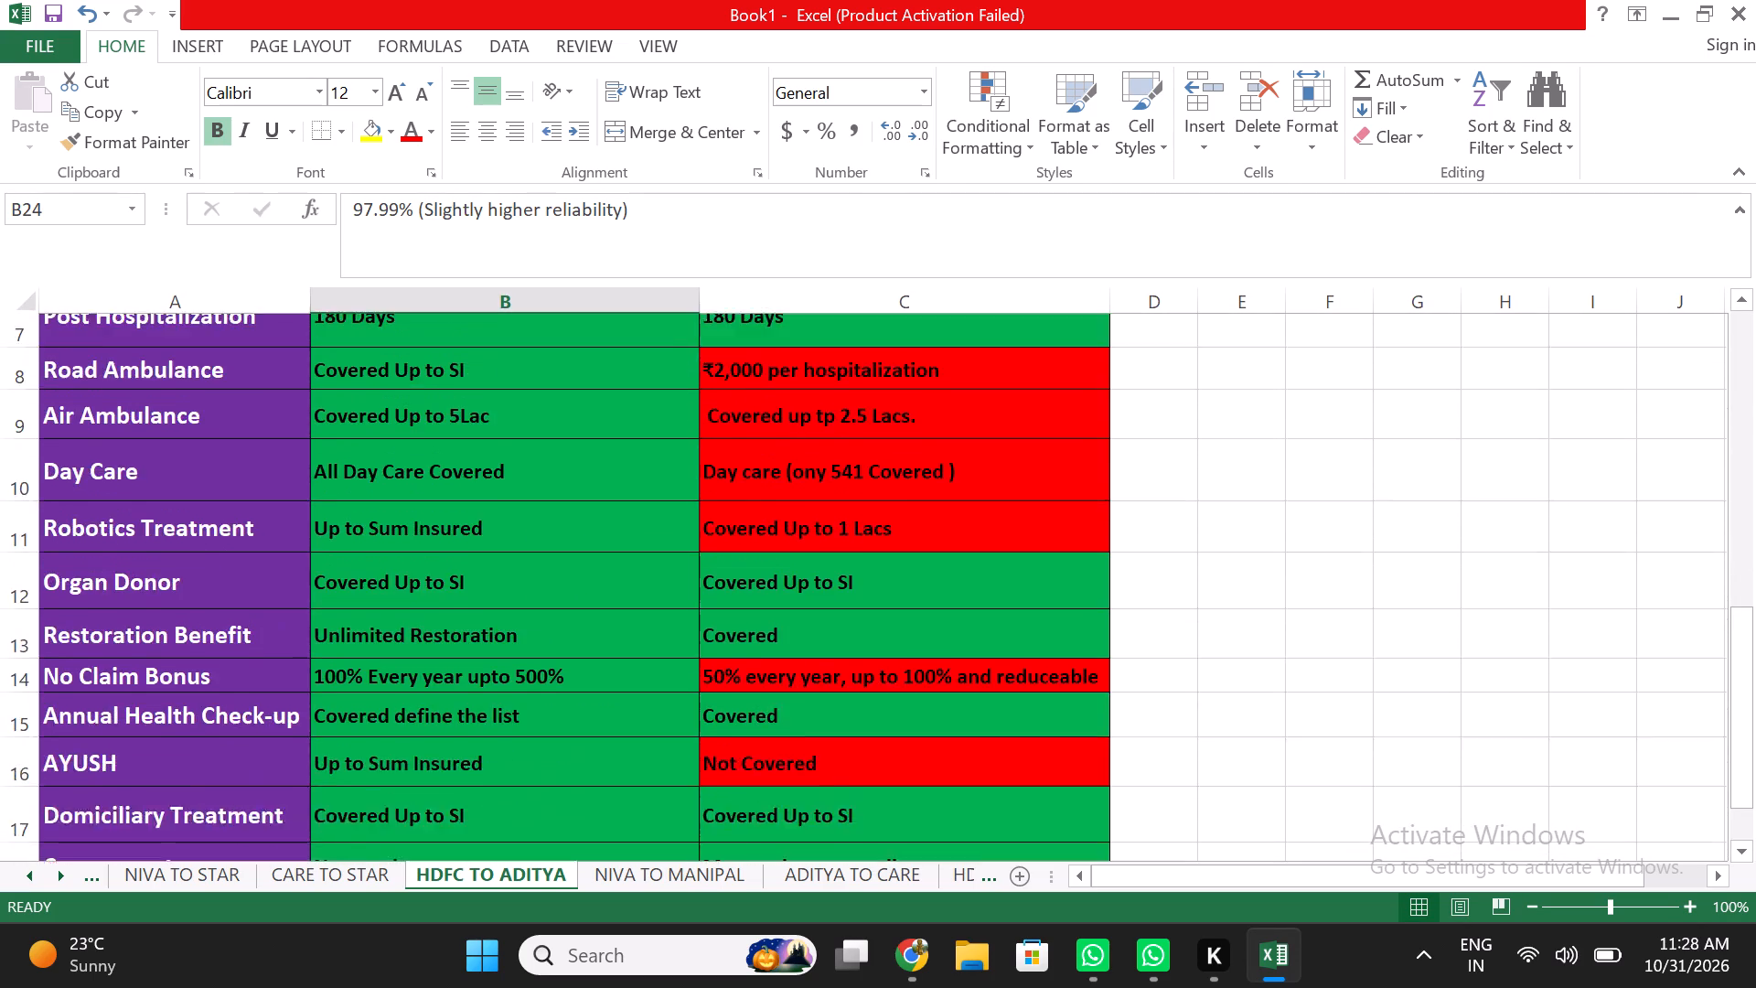
pyautogui.scroll(2, 371, 421)
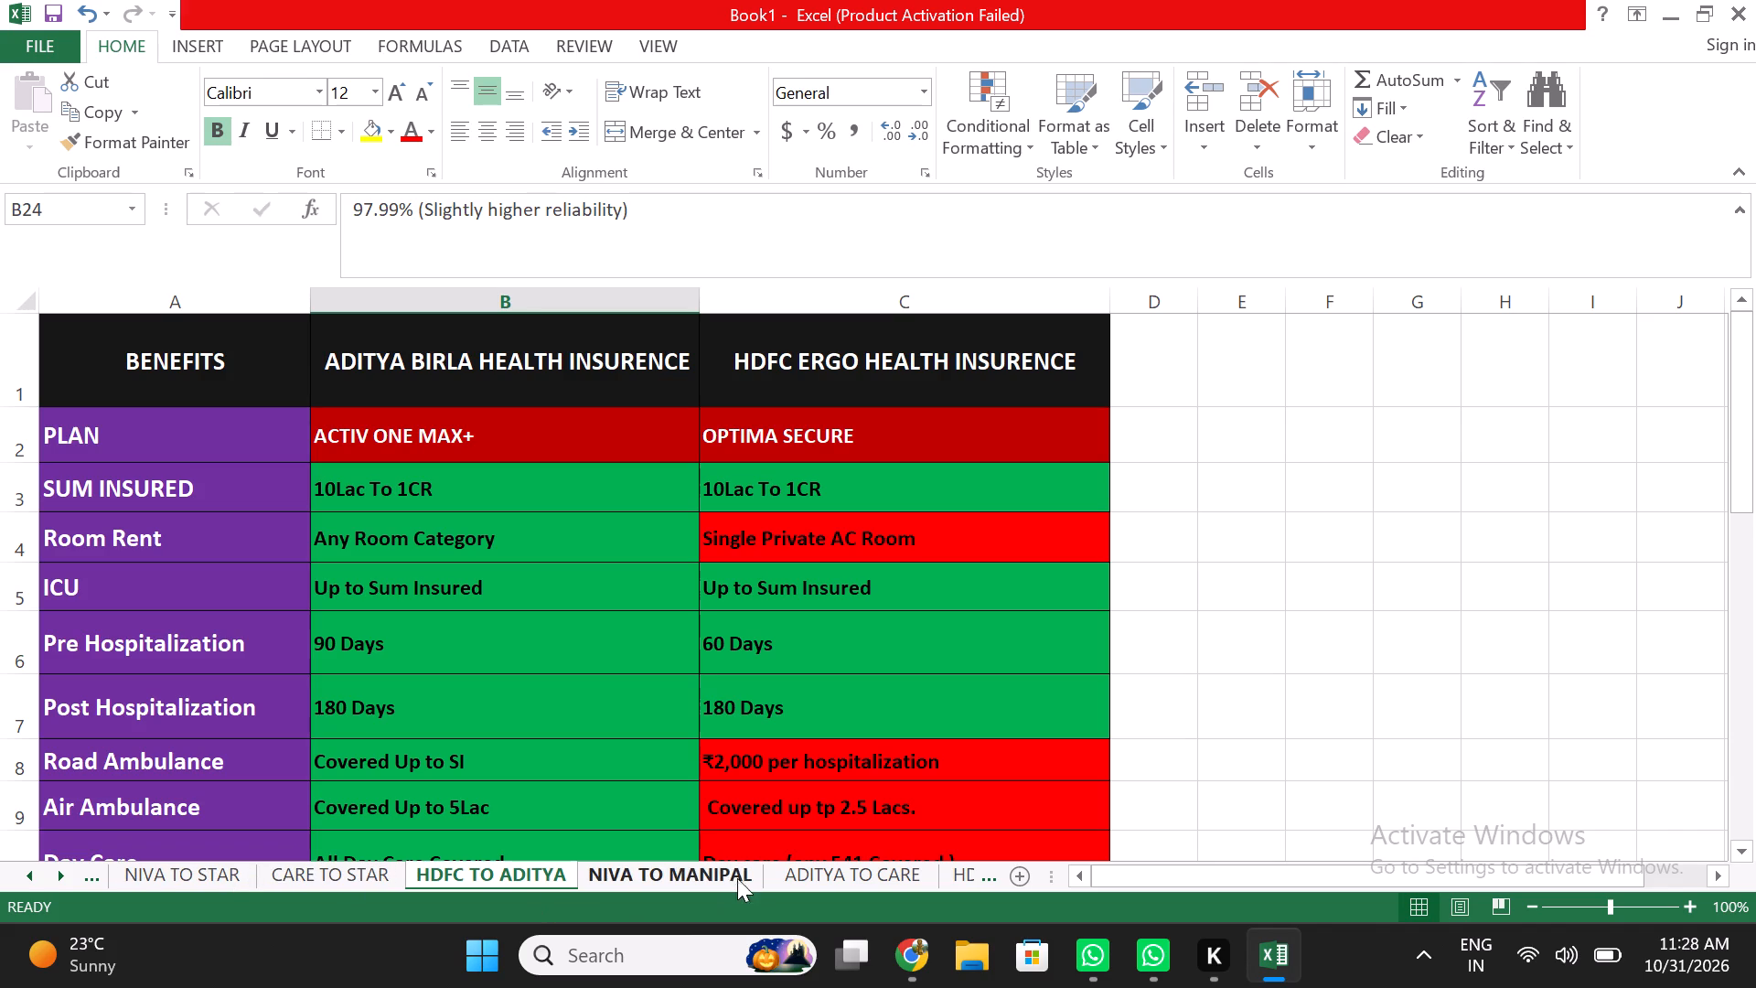
pyautogui.hscroll(3, 476, 869)
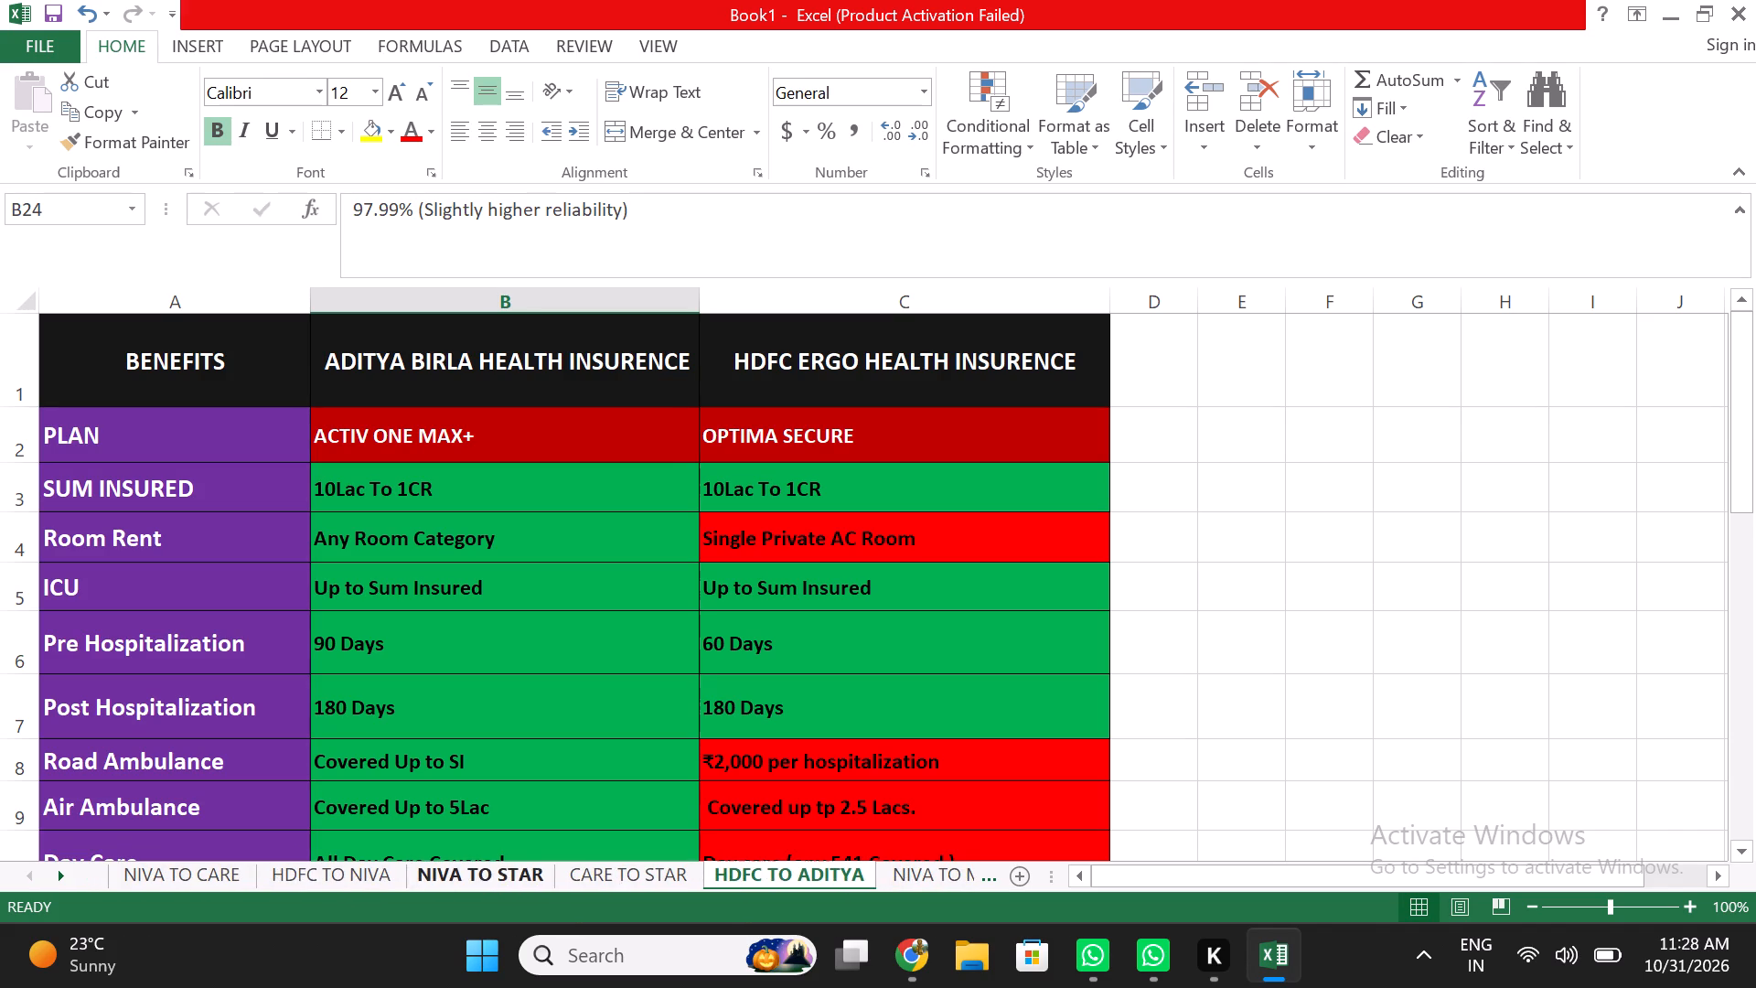
# Examine the HDFC TO NIVA sheet's benefit rows for wording that suits the Premium age benefit comparison.
pyautogui.click(307, 892)
pyautogui.click(322, 884)
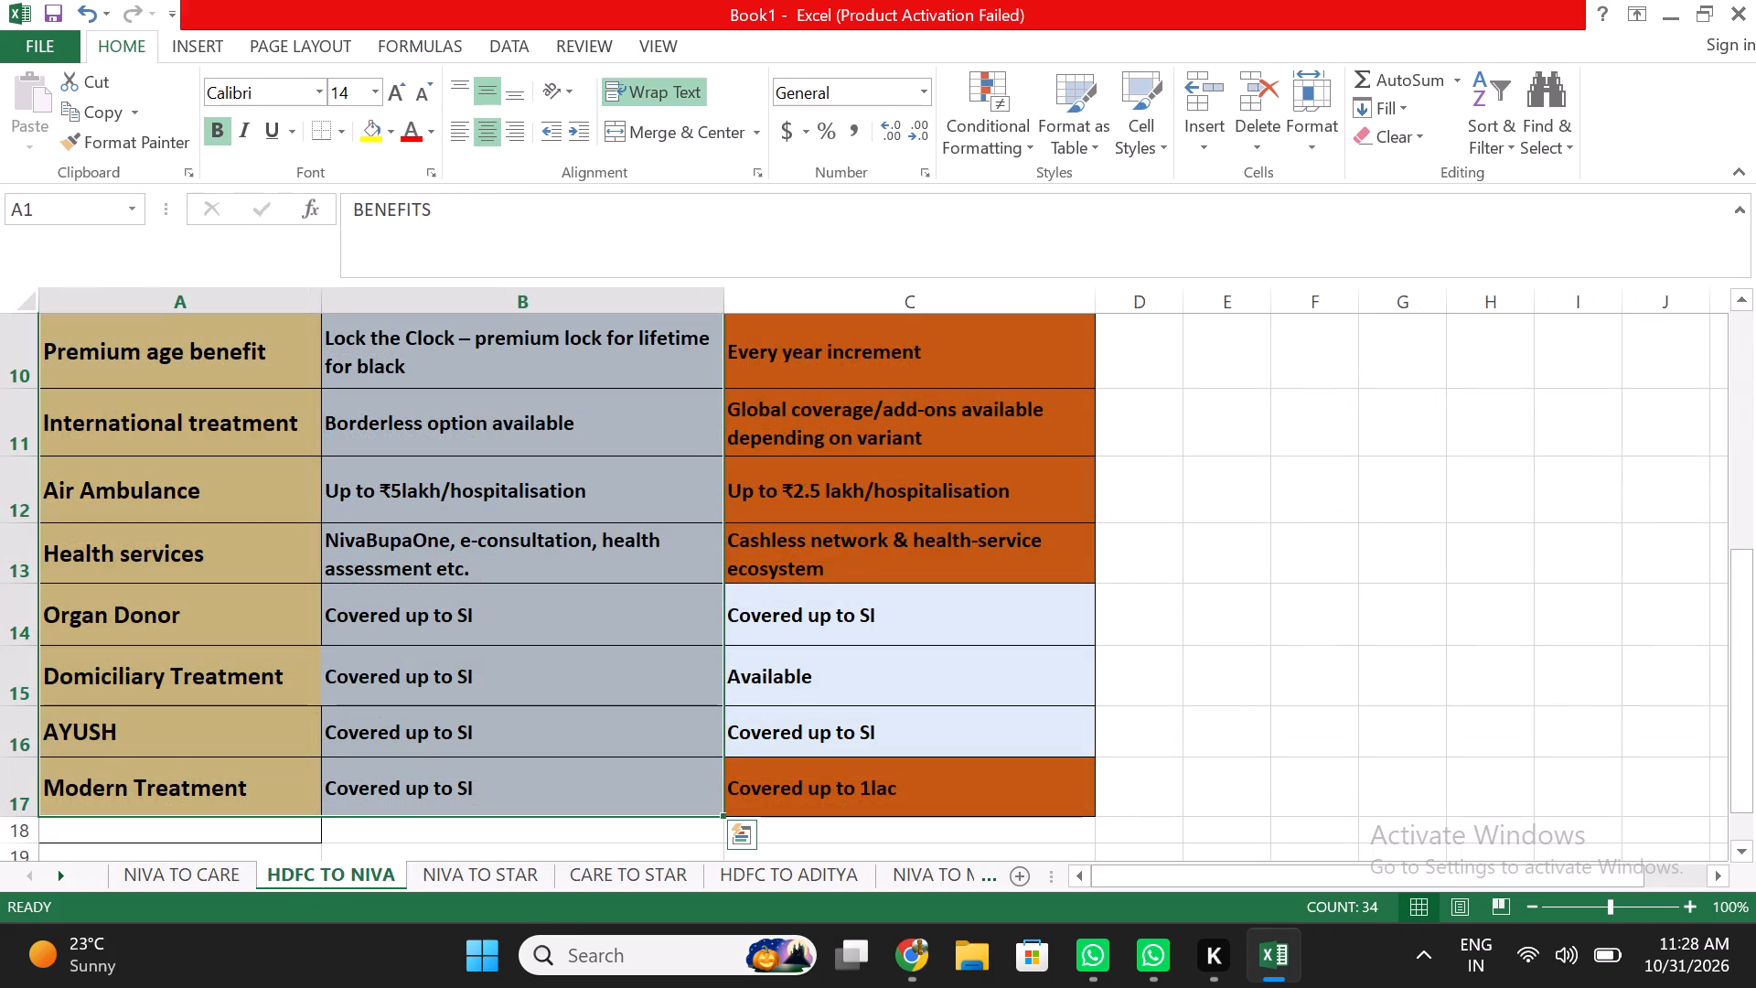
pyautogui.click(457, 696)
pyautogui.scroll(1, 498, 682)
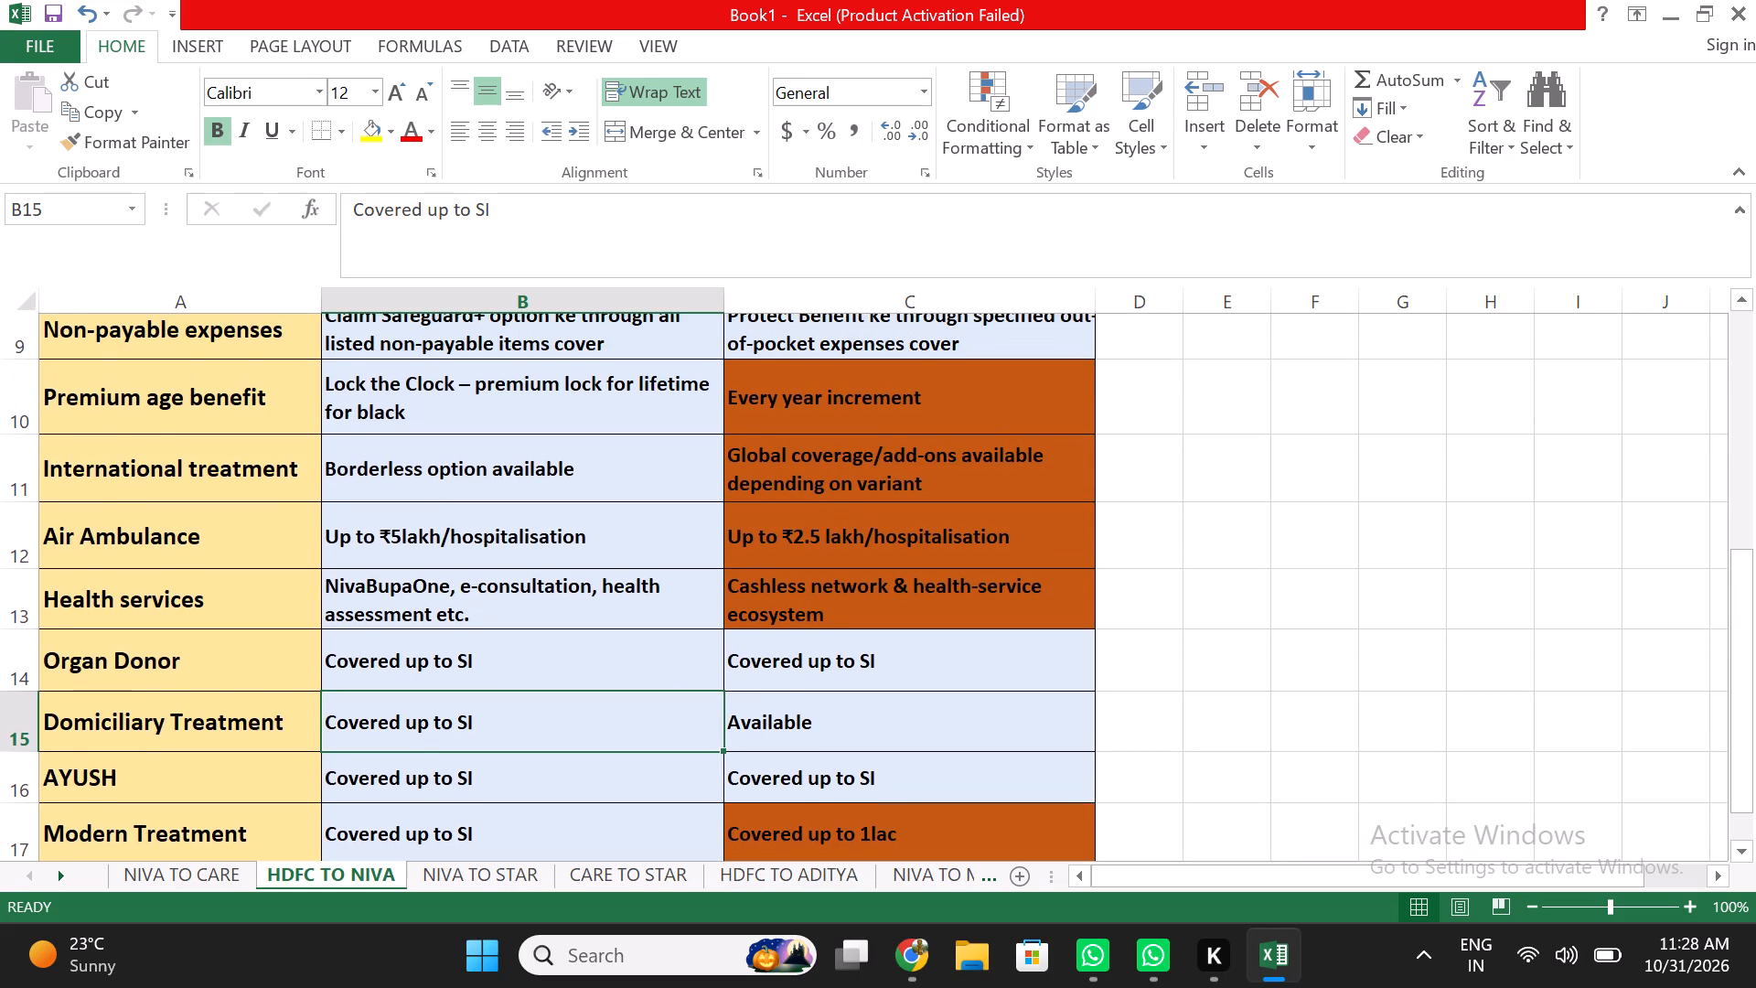
pyautogui.scroll(3, 498, 682)
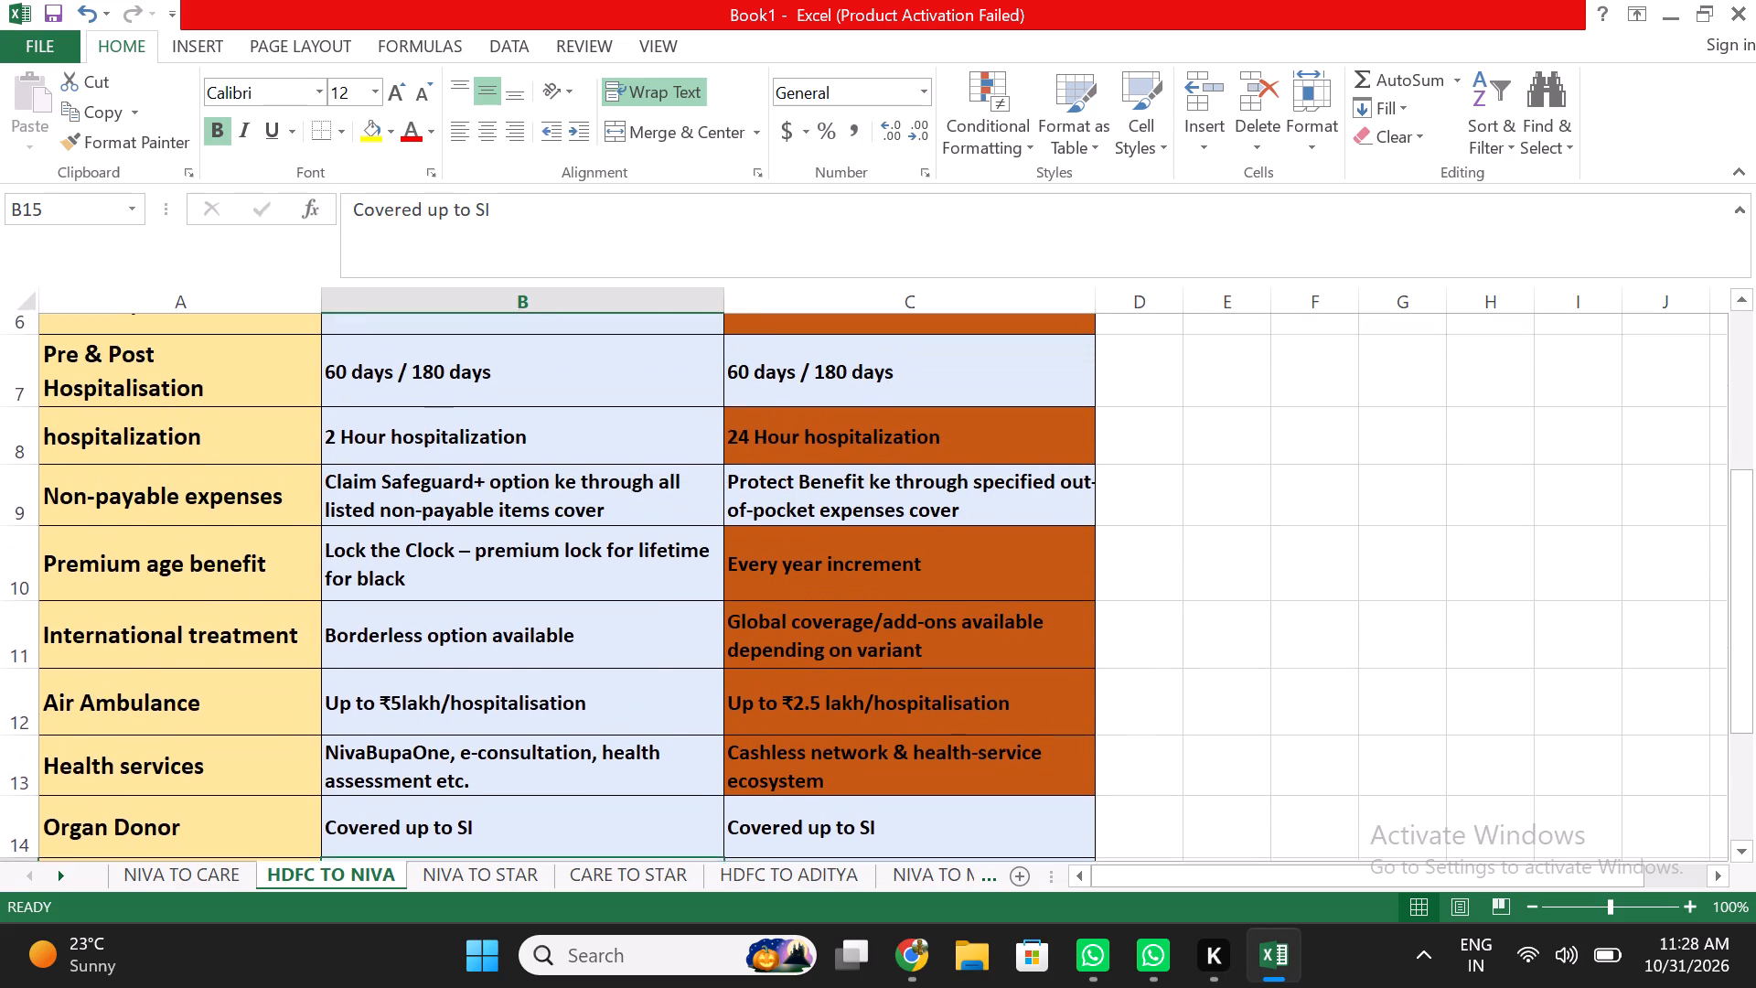
pyautogui.scroll(5, 498, 682)
pyautogui.scroll(-1, 498, 682)
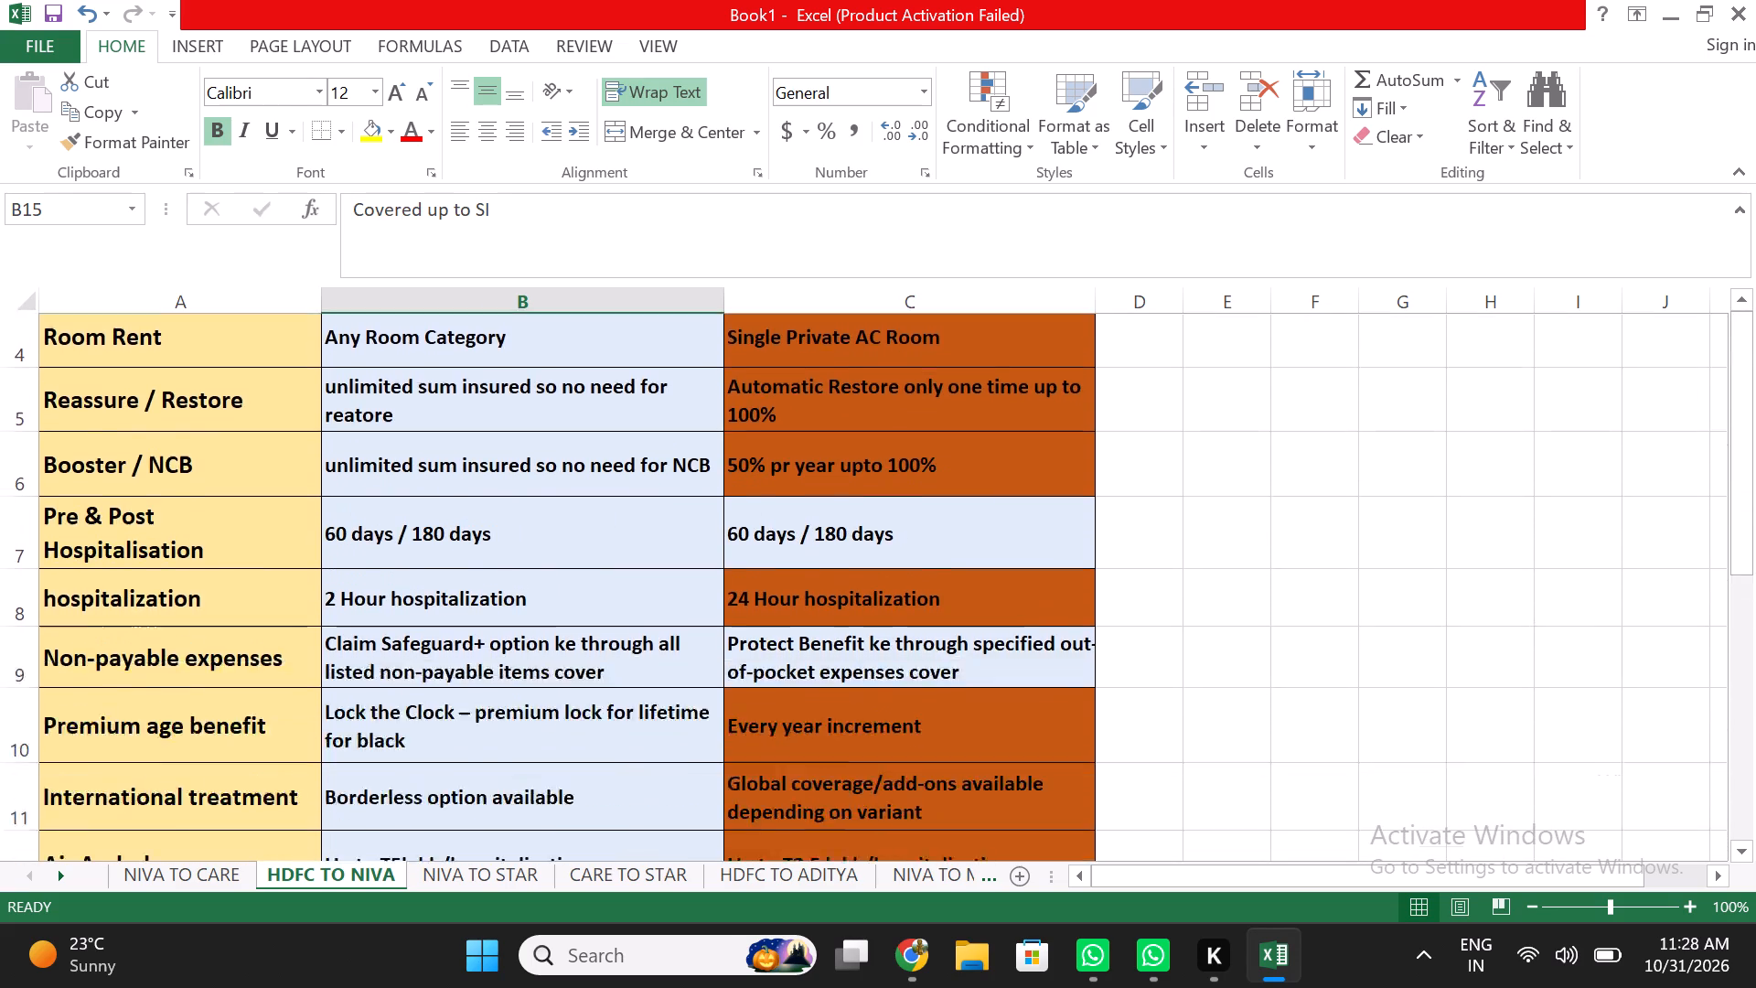
pyautogui.scroll(-6, 498, 682)
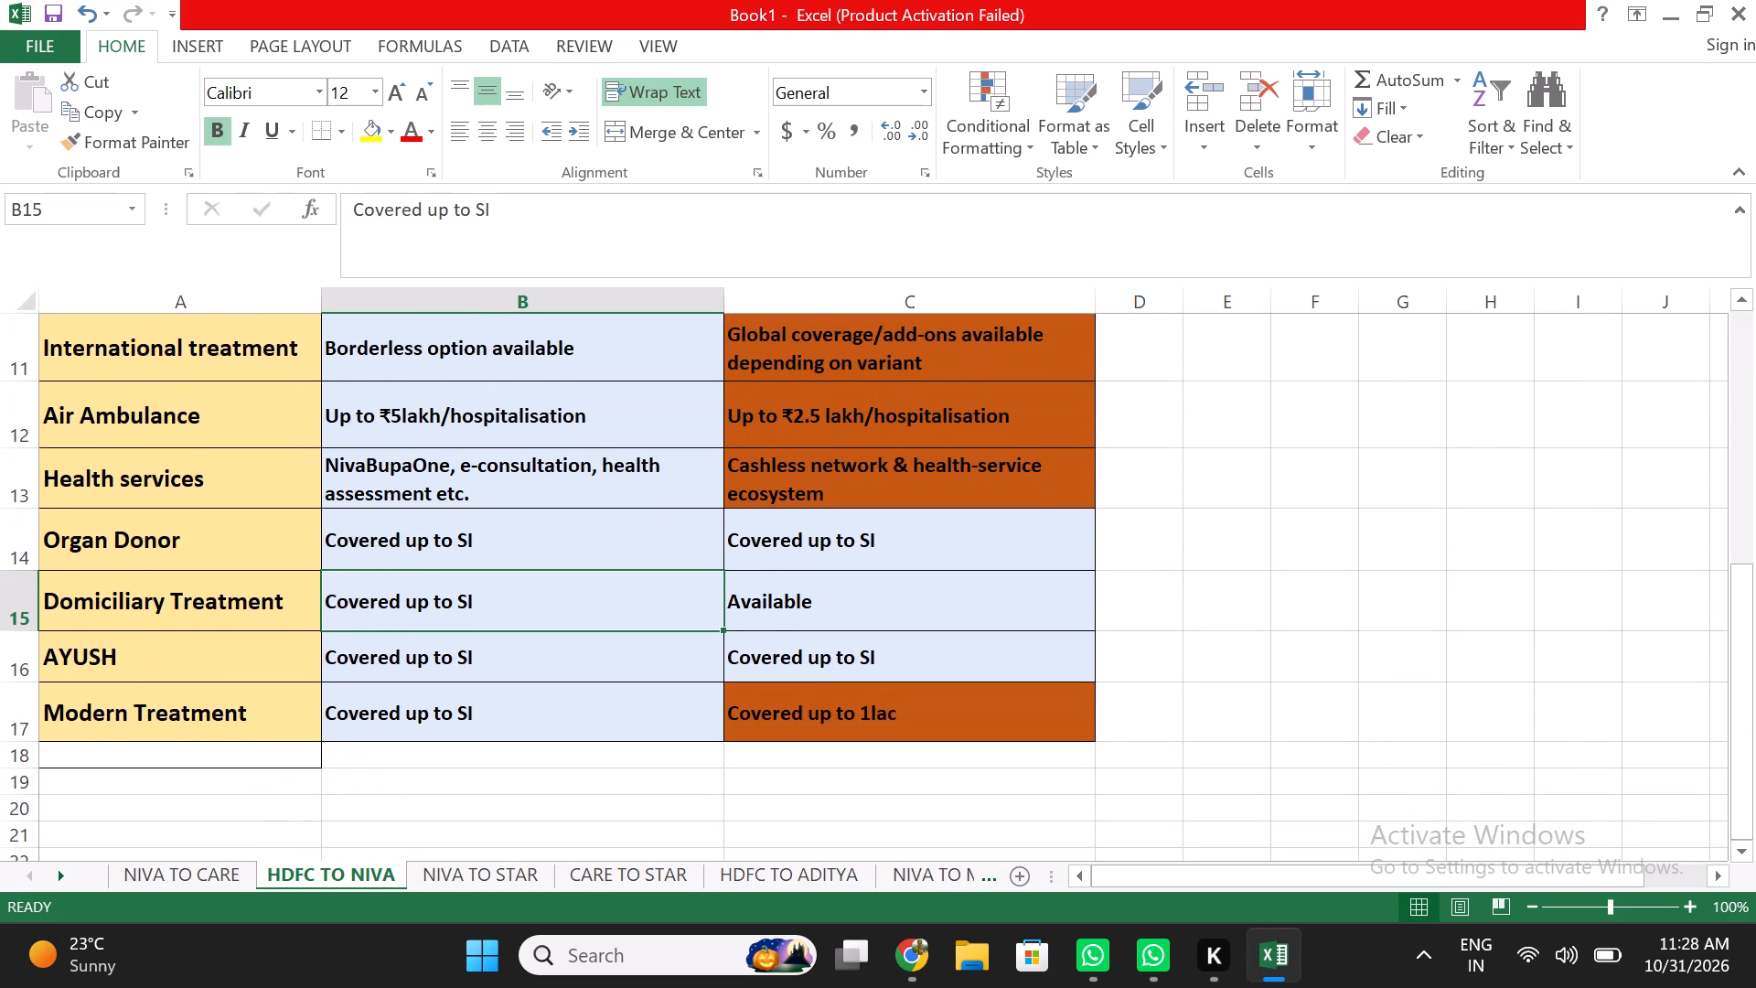
# Search through the comparison tables on the NIVA TO CARE sheet for a premium increment row.
pyautogui.click(216, 875)
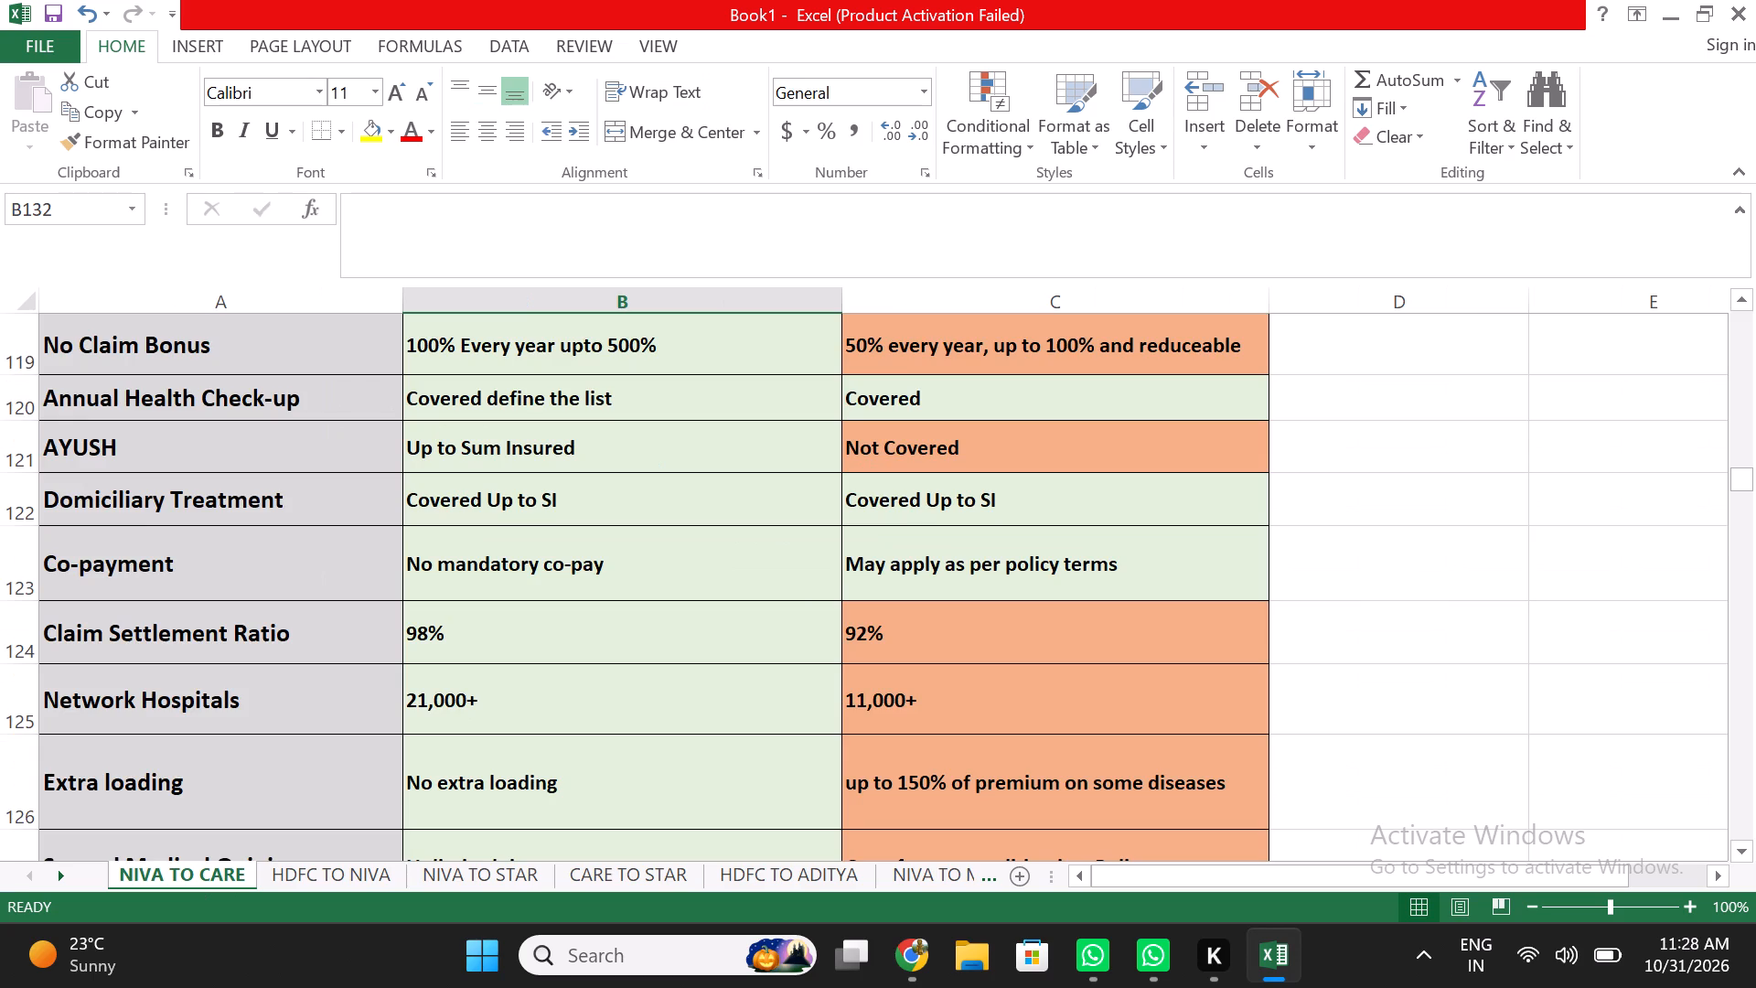
pyautogui.scroll(-2, 446, 675)
pyautogui.scroll(1, 446, 675)
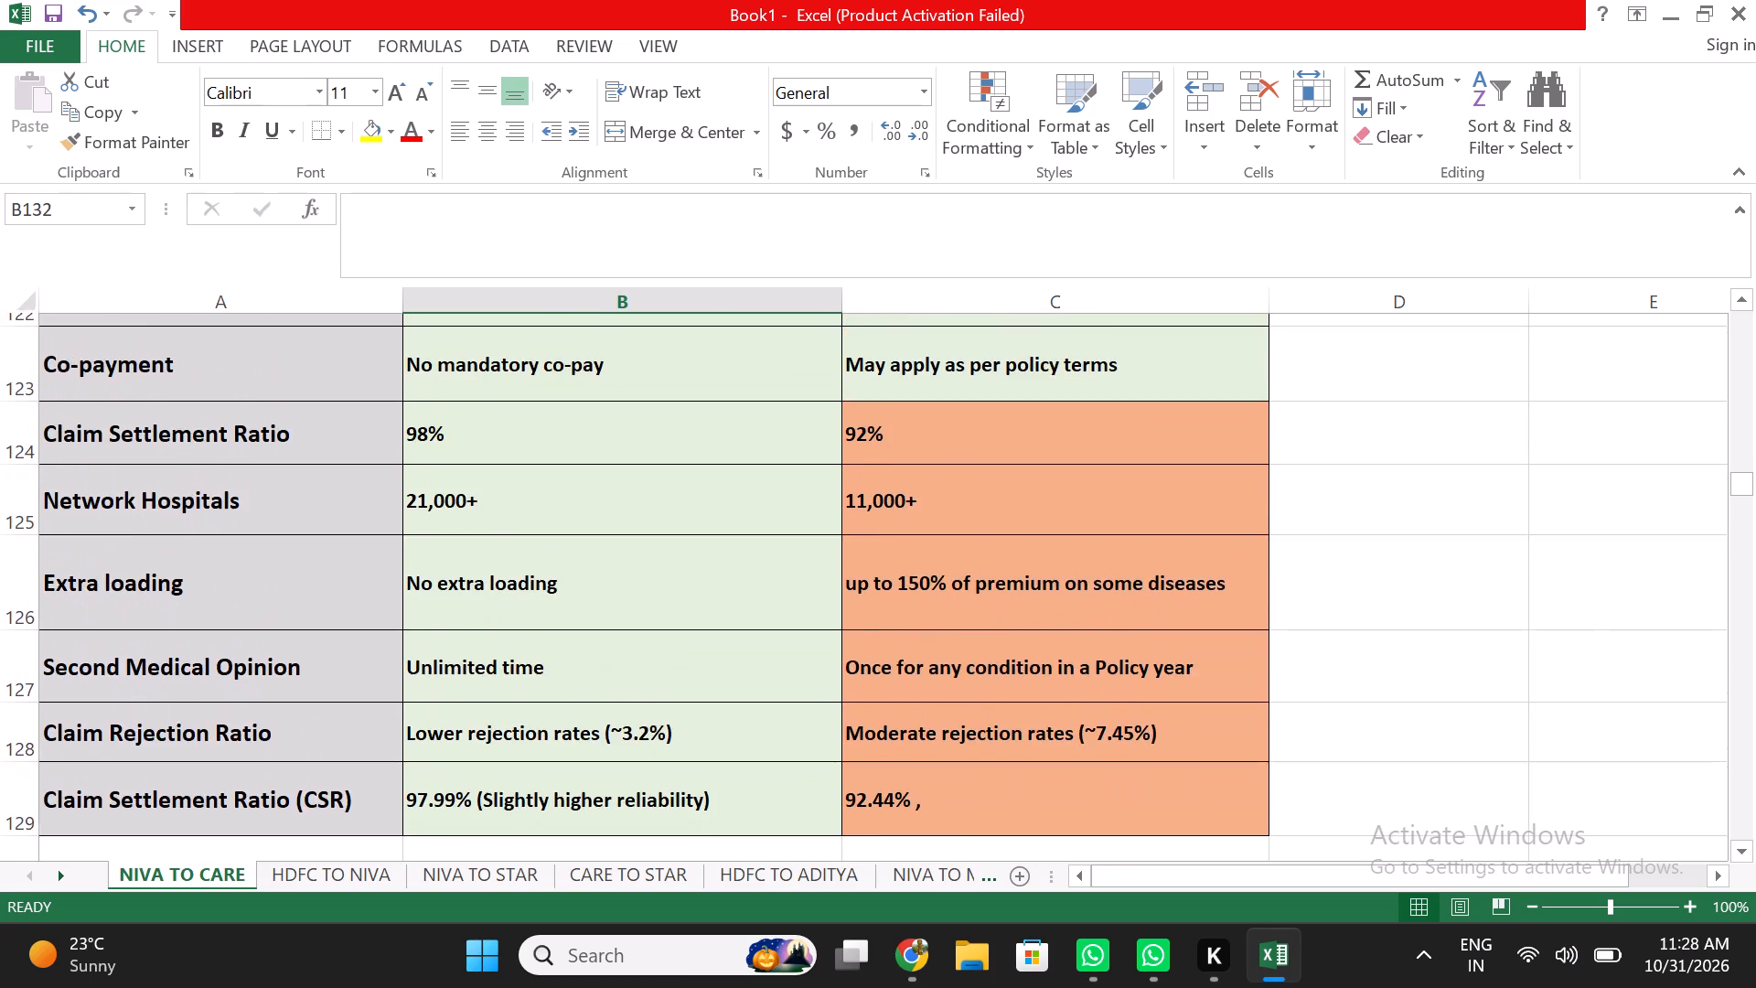
pyautogui.scroll(4, 446, 675)
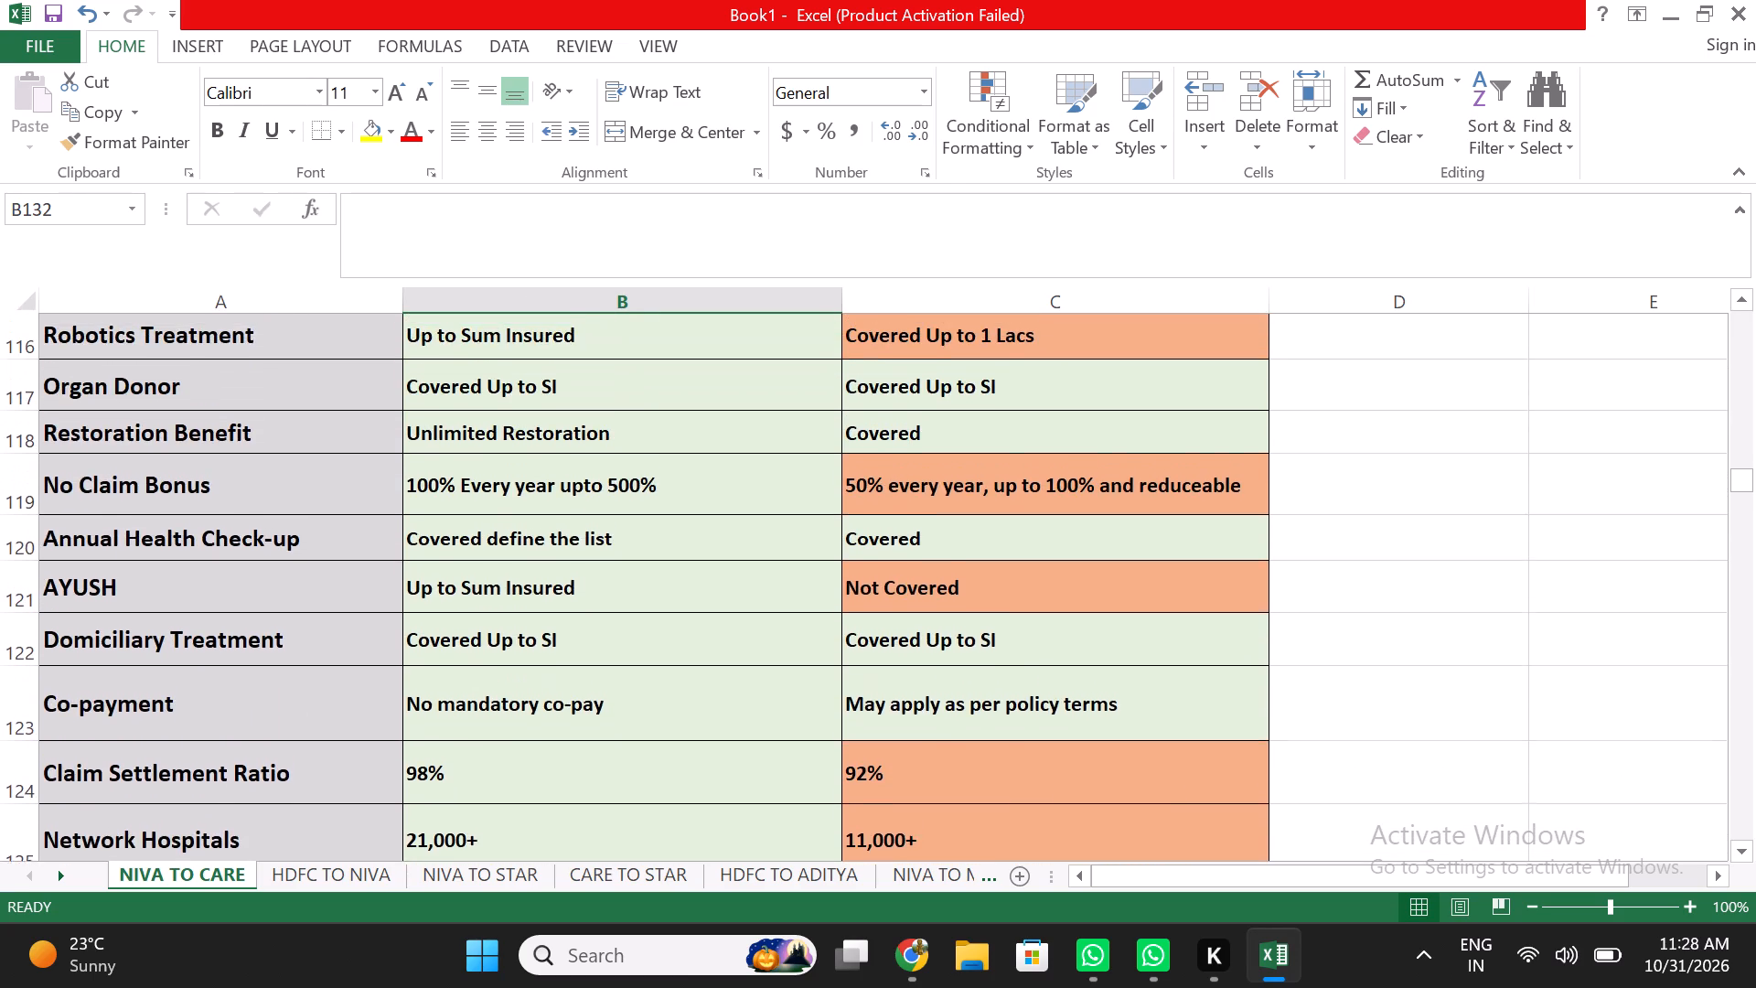
pyautogui.scroll(6, 446, 675)
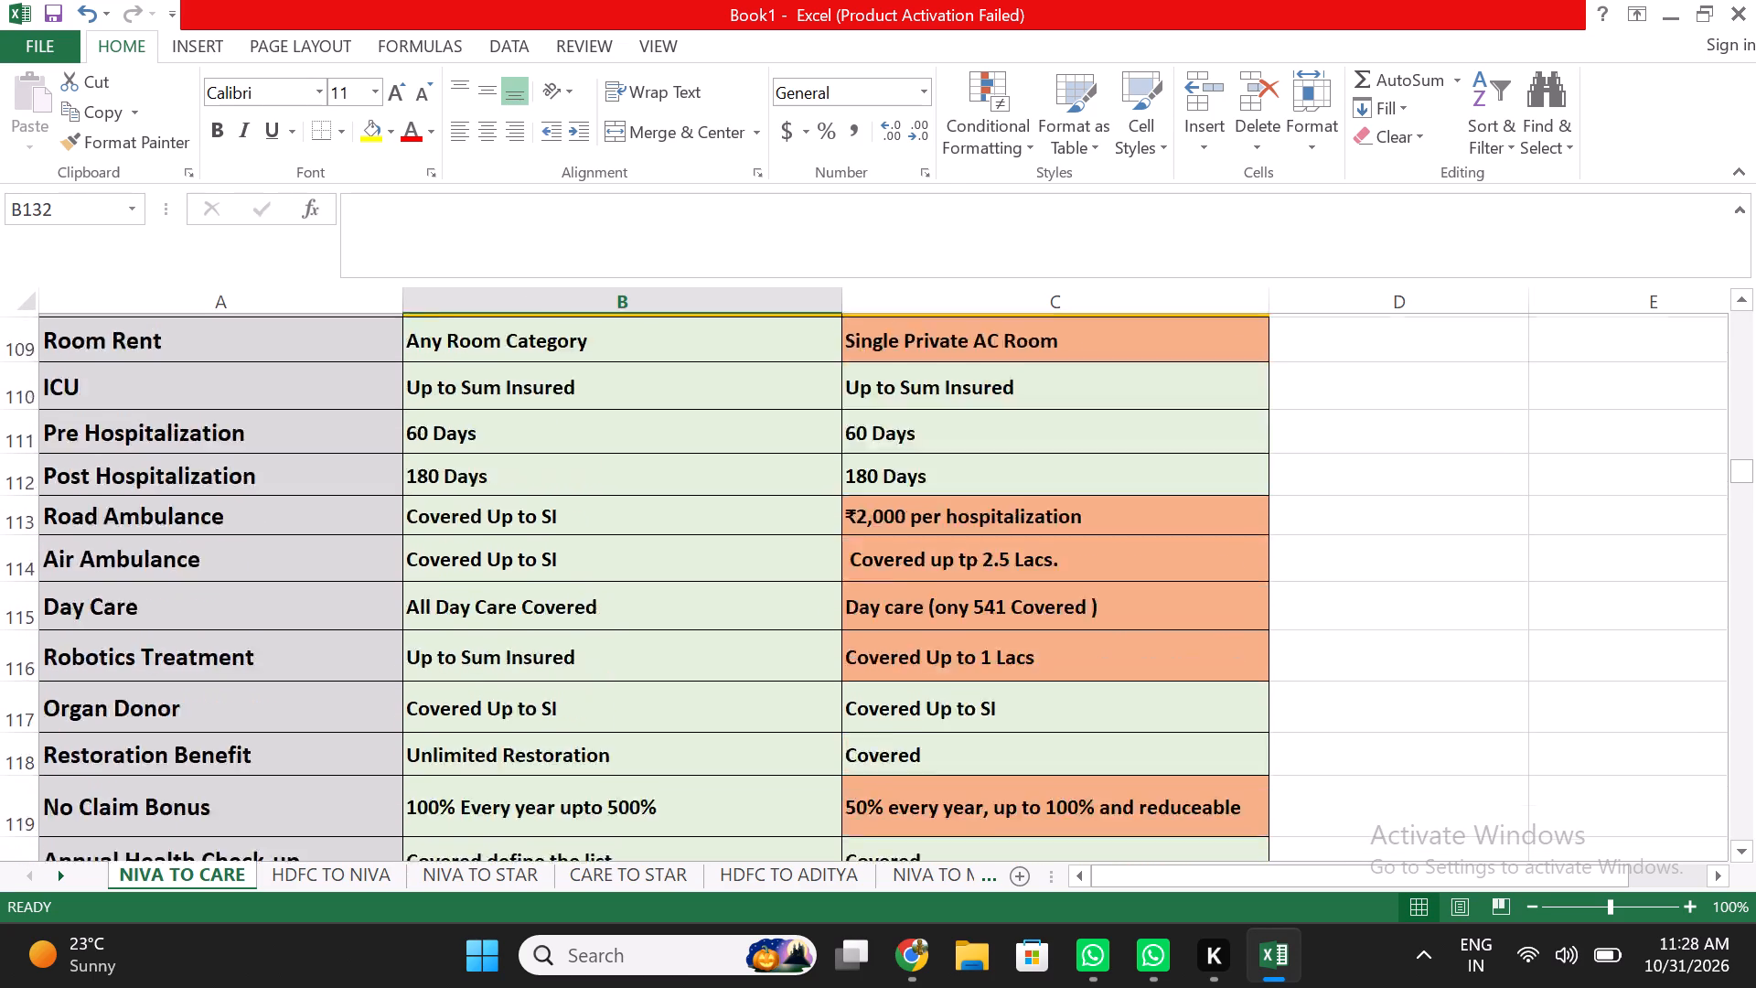
pyautogui.scroll(4, 446, 675)
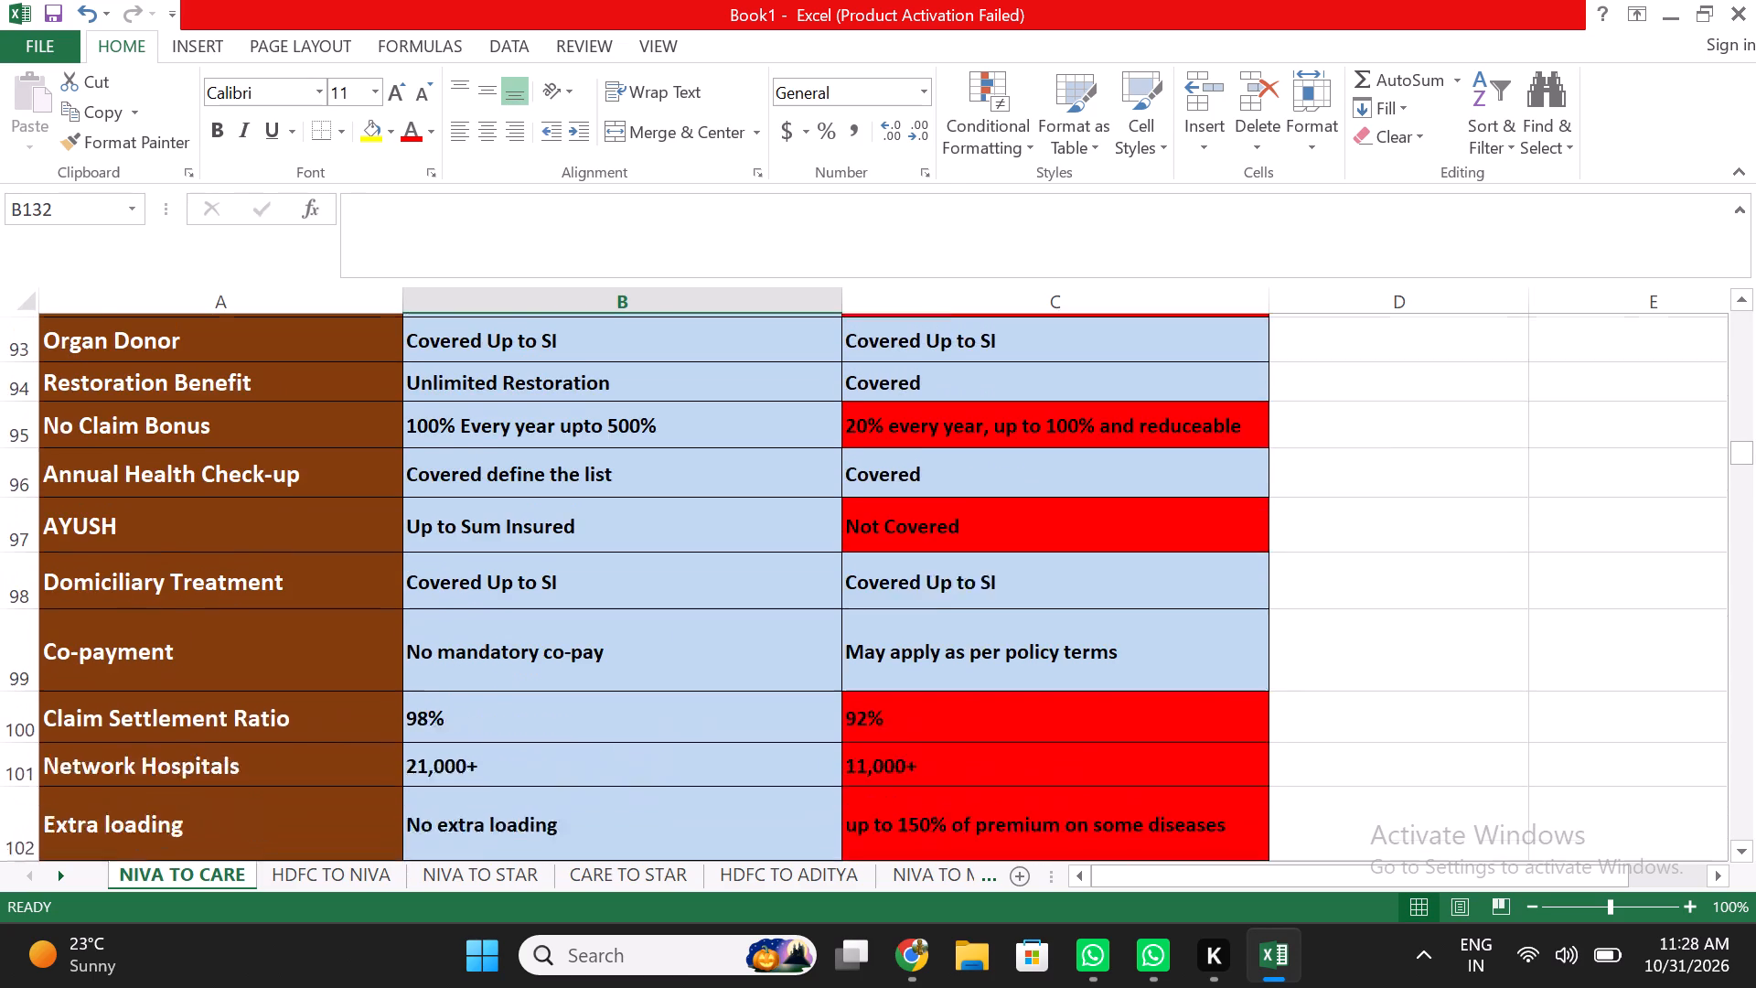
pyautogui.scroll(2, 446, 675)
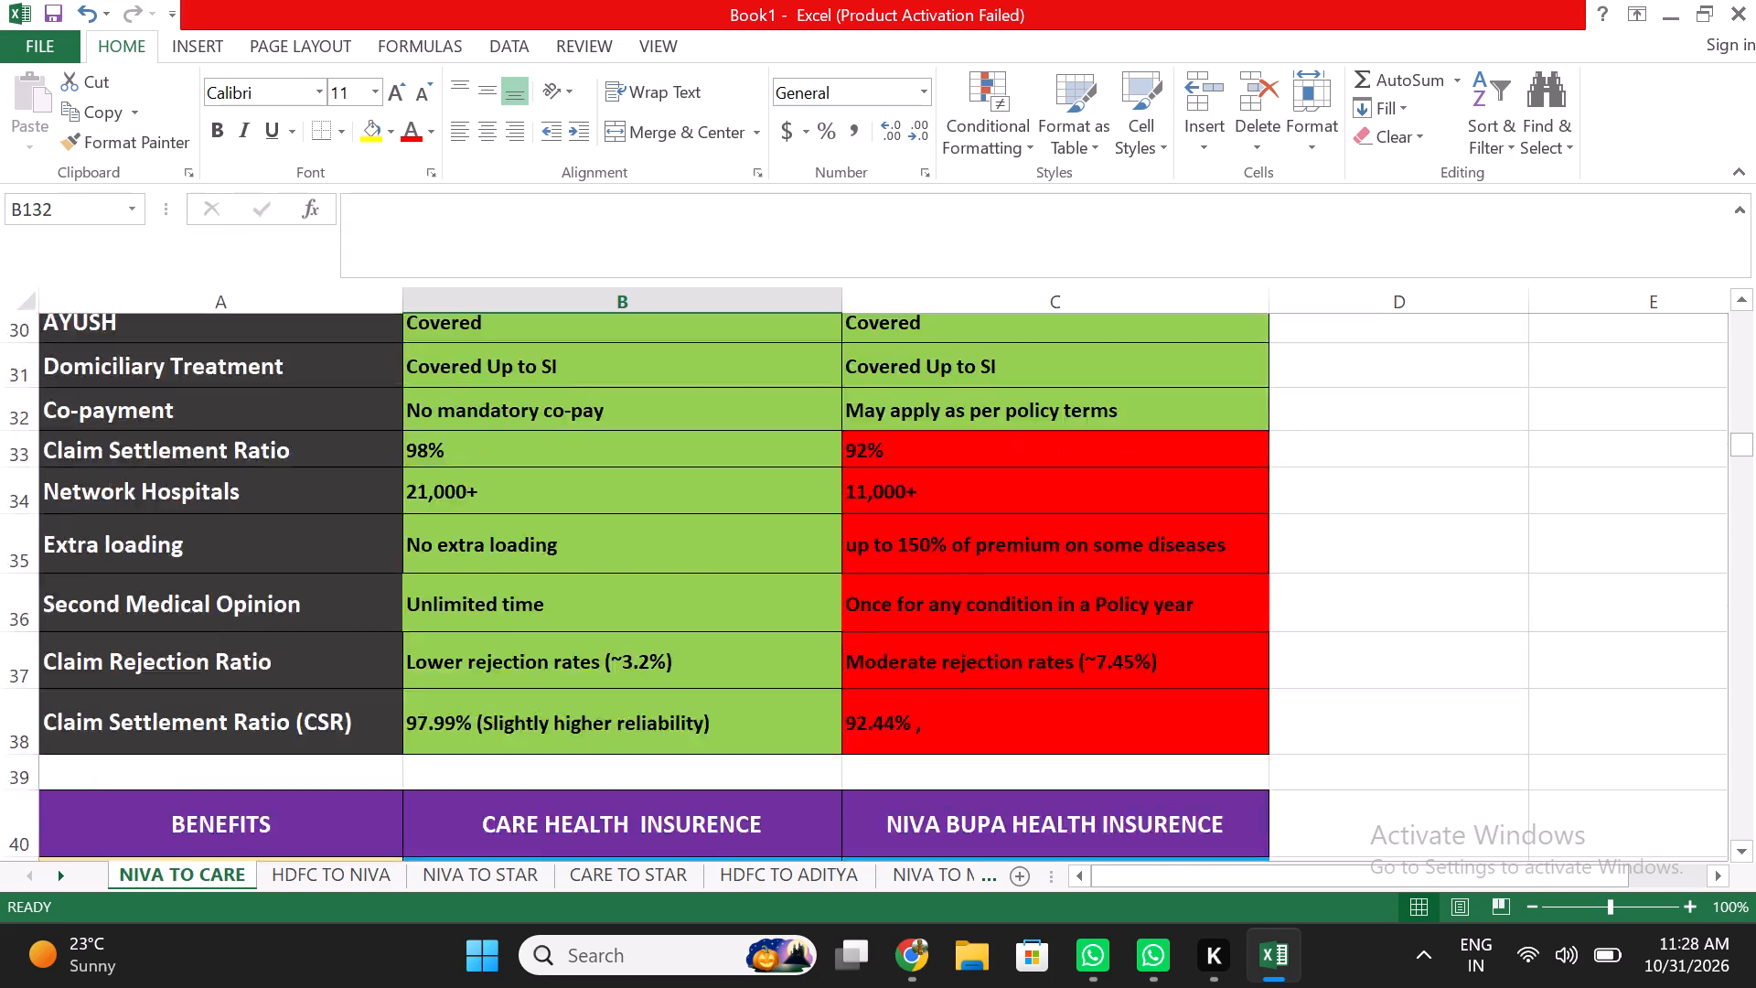
pyautogui.scroll(1, 446, 675)
pyautogui.scroll(-3, 446, 675)
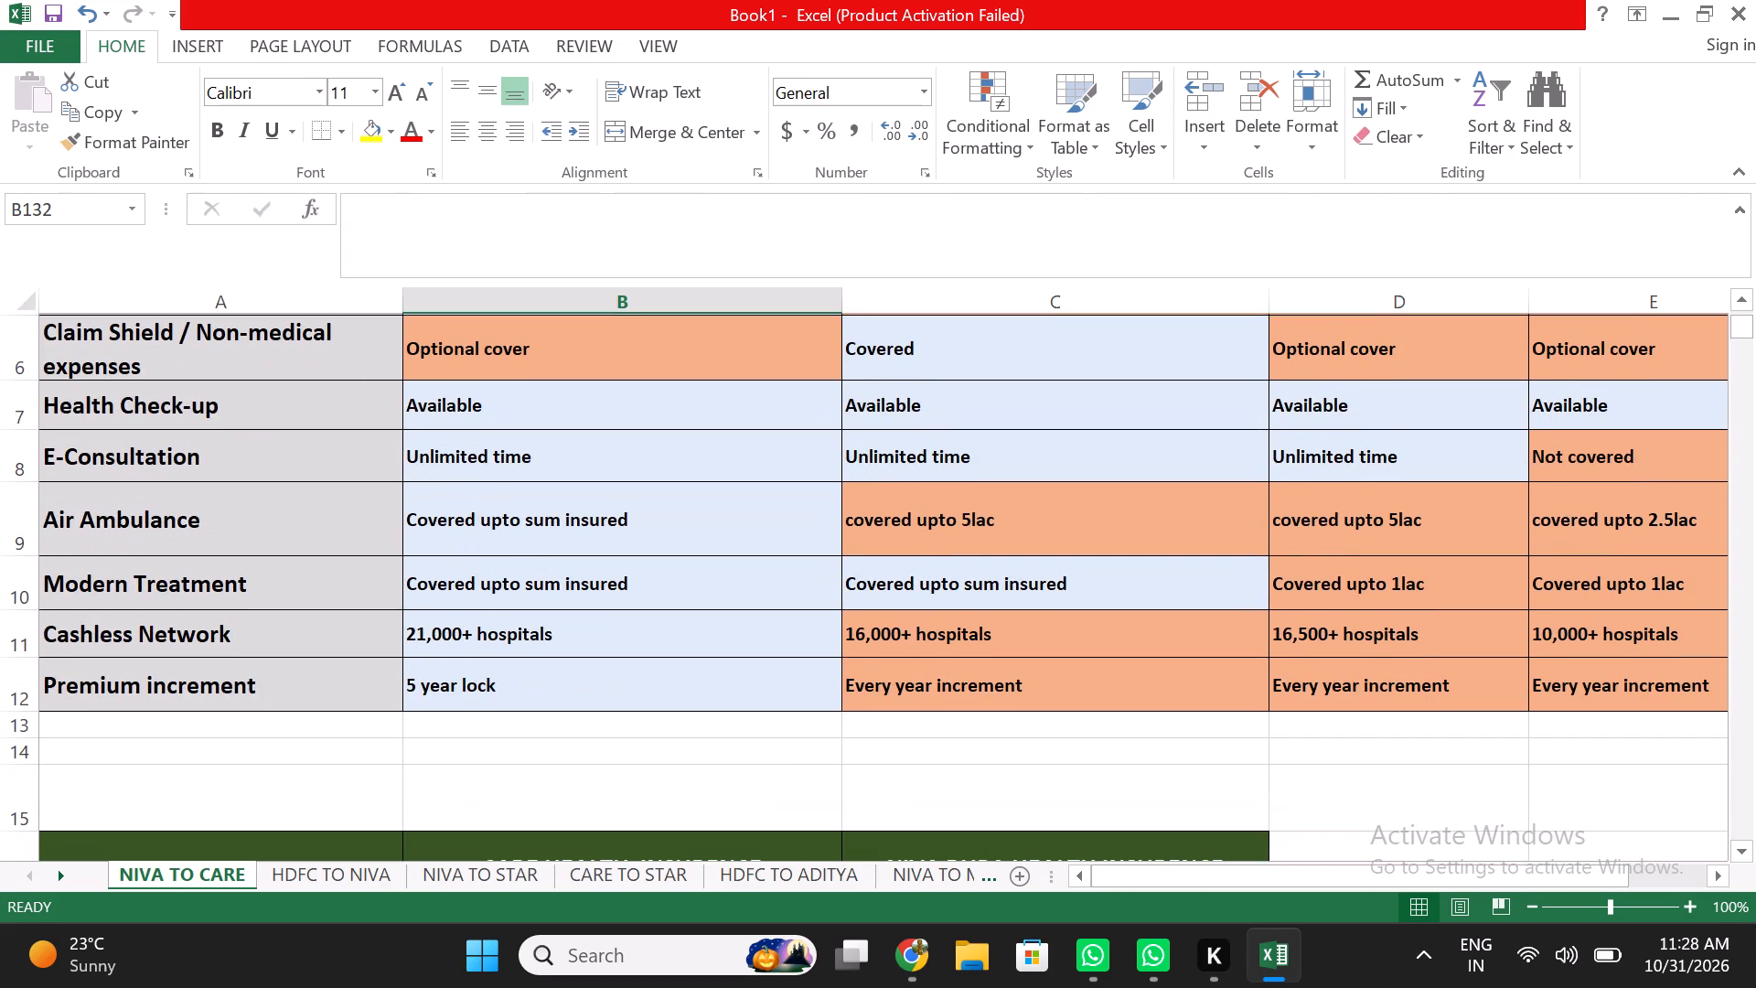
pyautogui.scroll(-1, 446, 675)
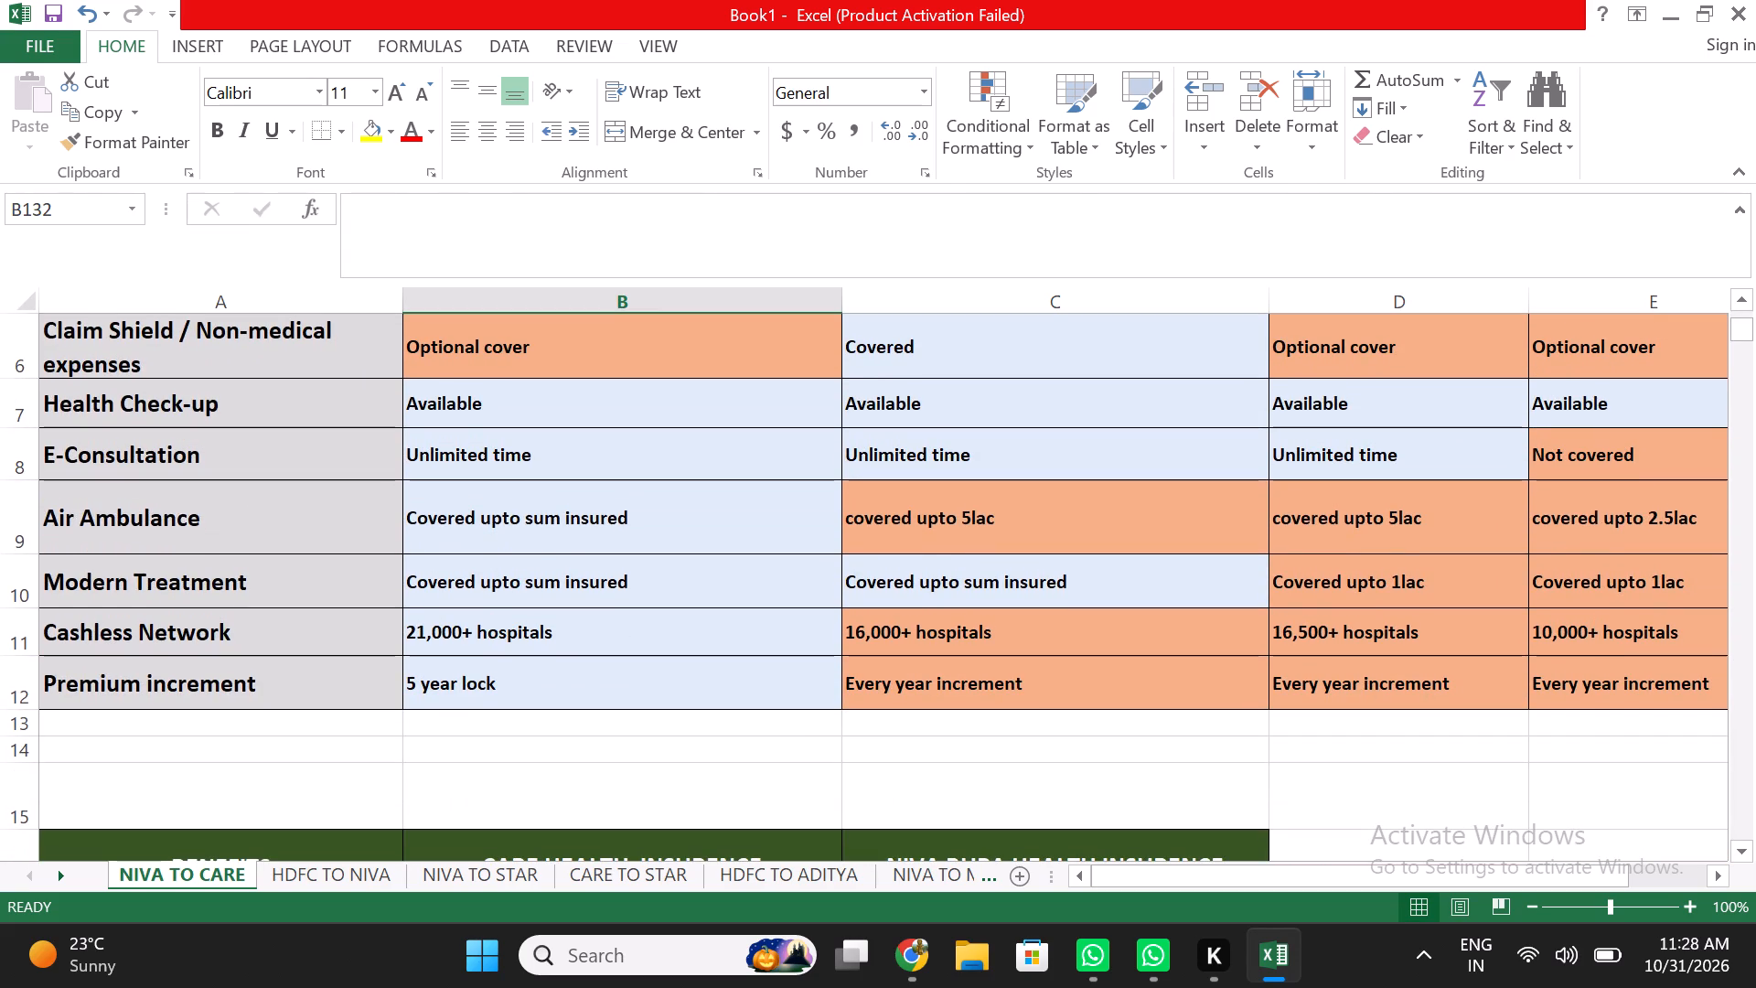
# Copy the "Every year increment" entry in column C of the NIVA TO CARE sheet's Premium increment row.
pyautogui.click(1042, 677)
pyautogui.hotkey('ctrl', 'v')
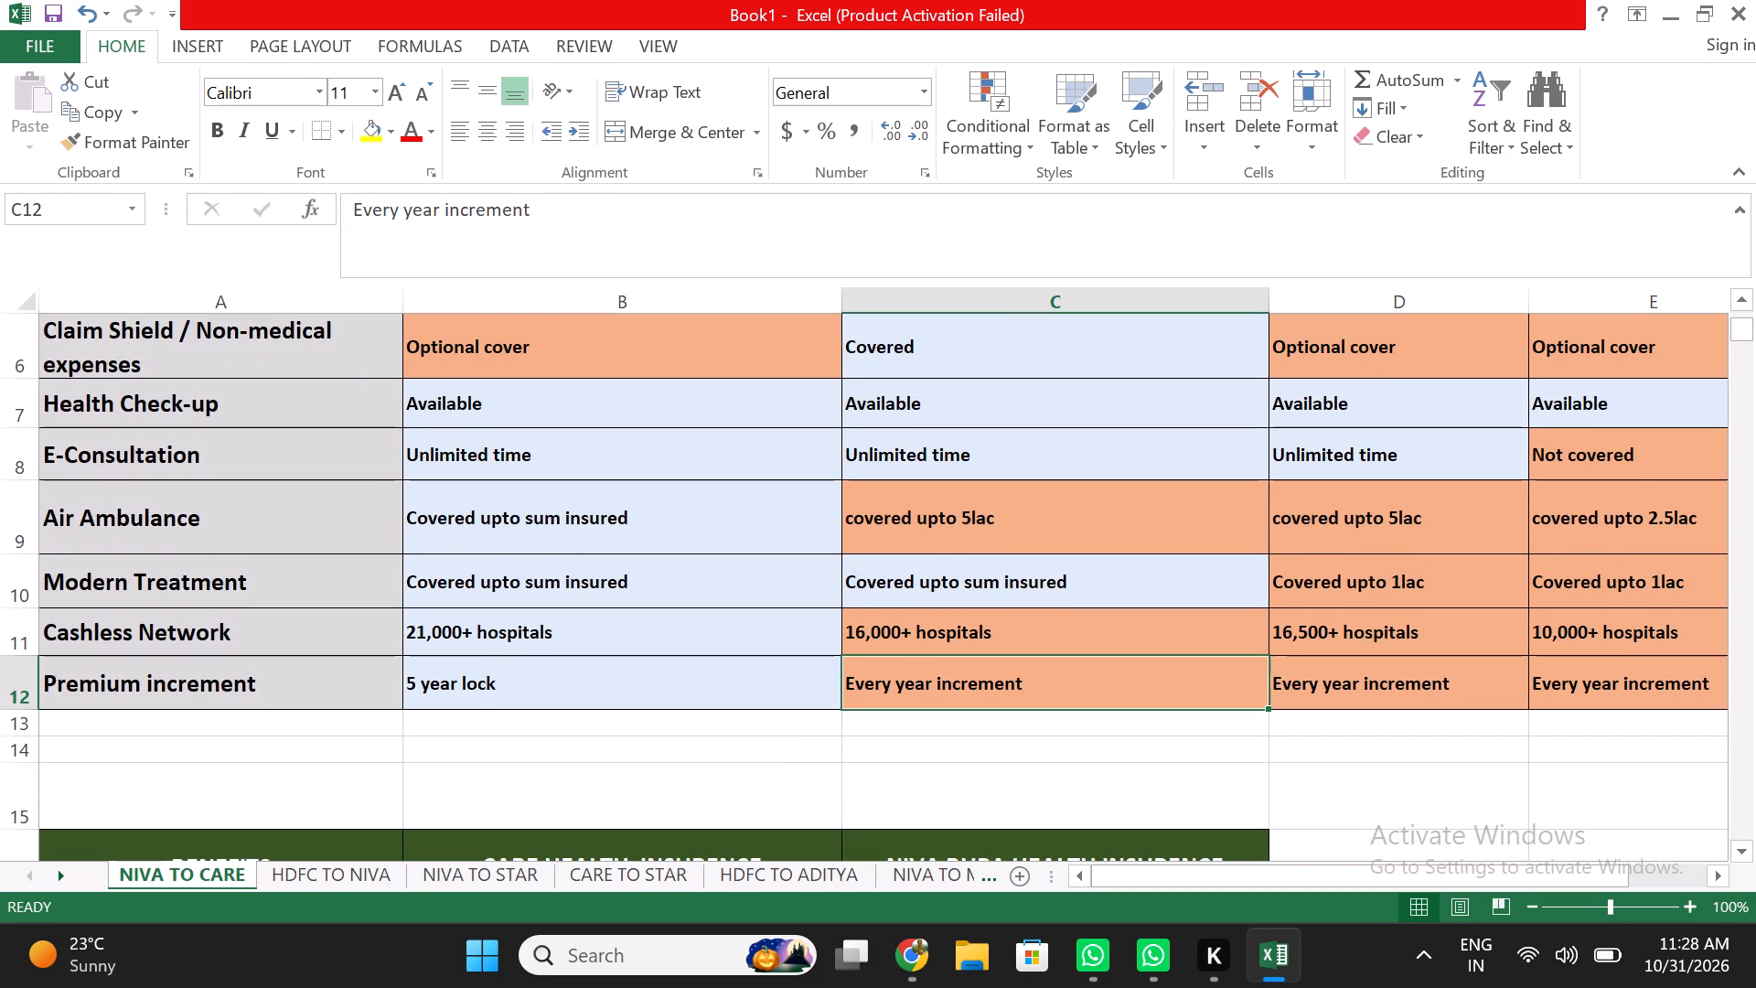
pyautogui.moveTo(1042, 757); pyautogui.dragTo(1063, 680)
pyautogui.click(1063, 680)
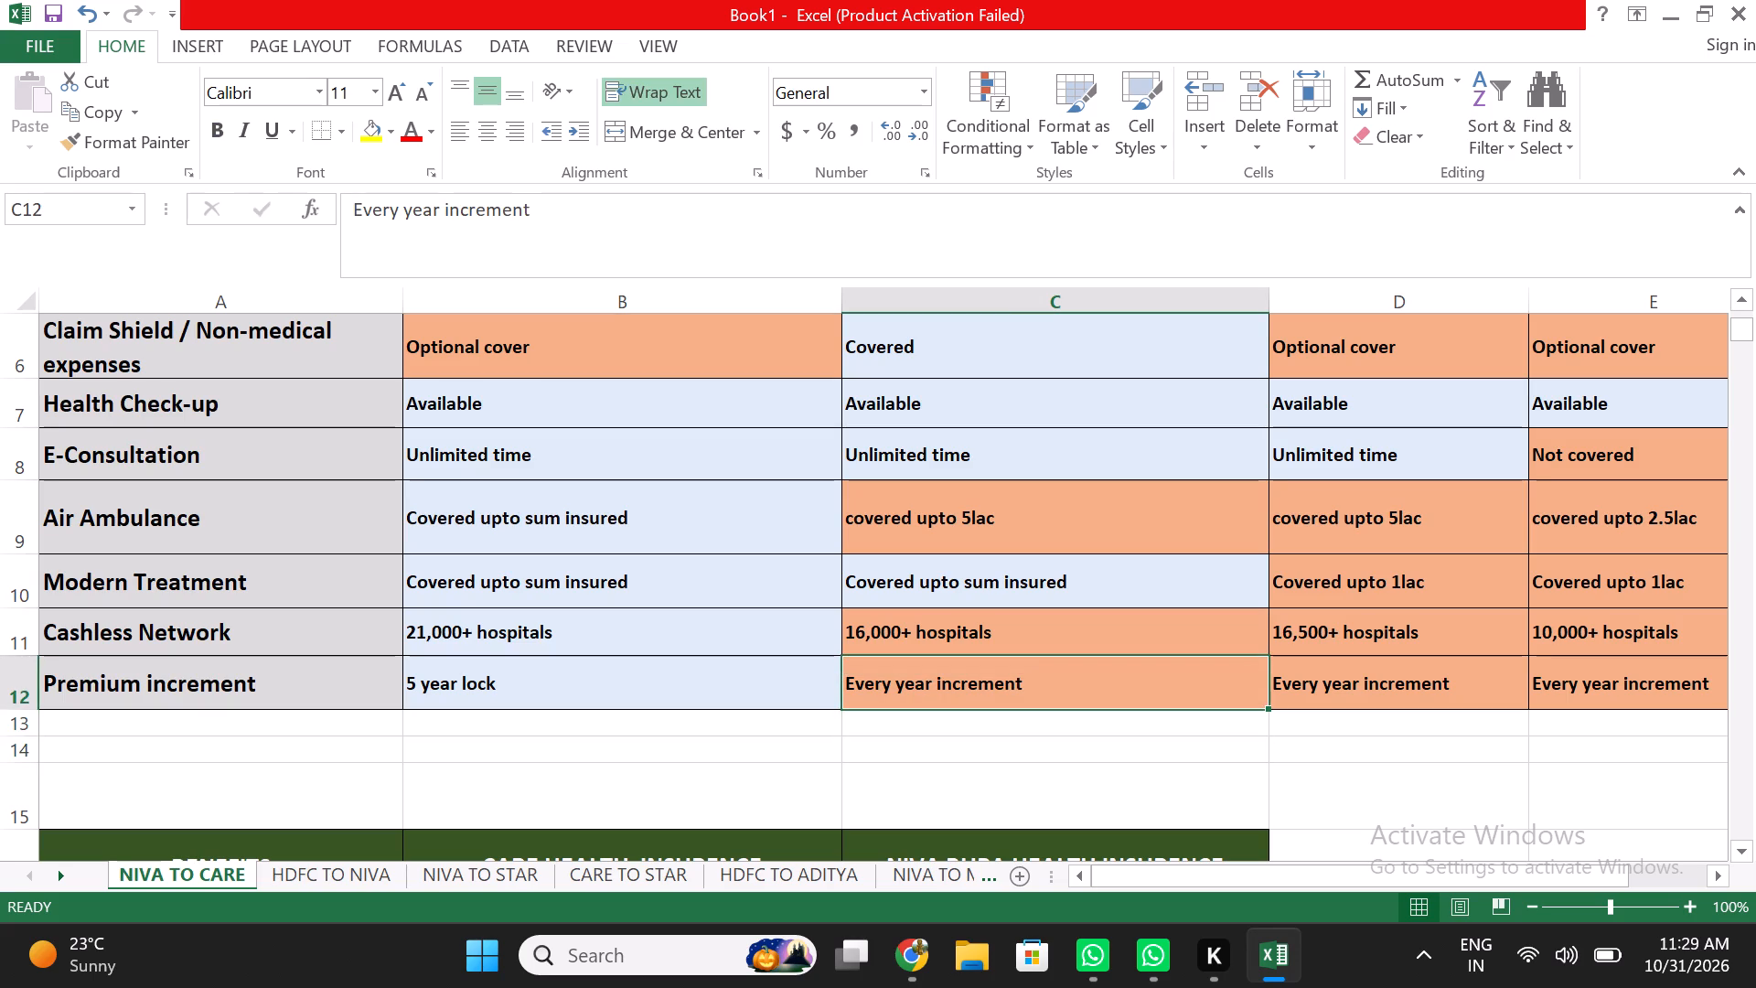
pyautogui.hotkey('ctrl', 'v')
pyautogui.hotkey('ctrl', 'c')
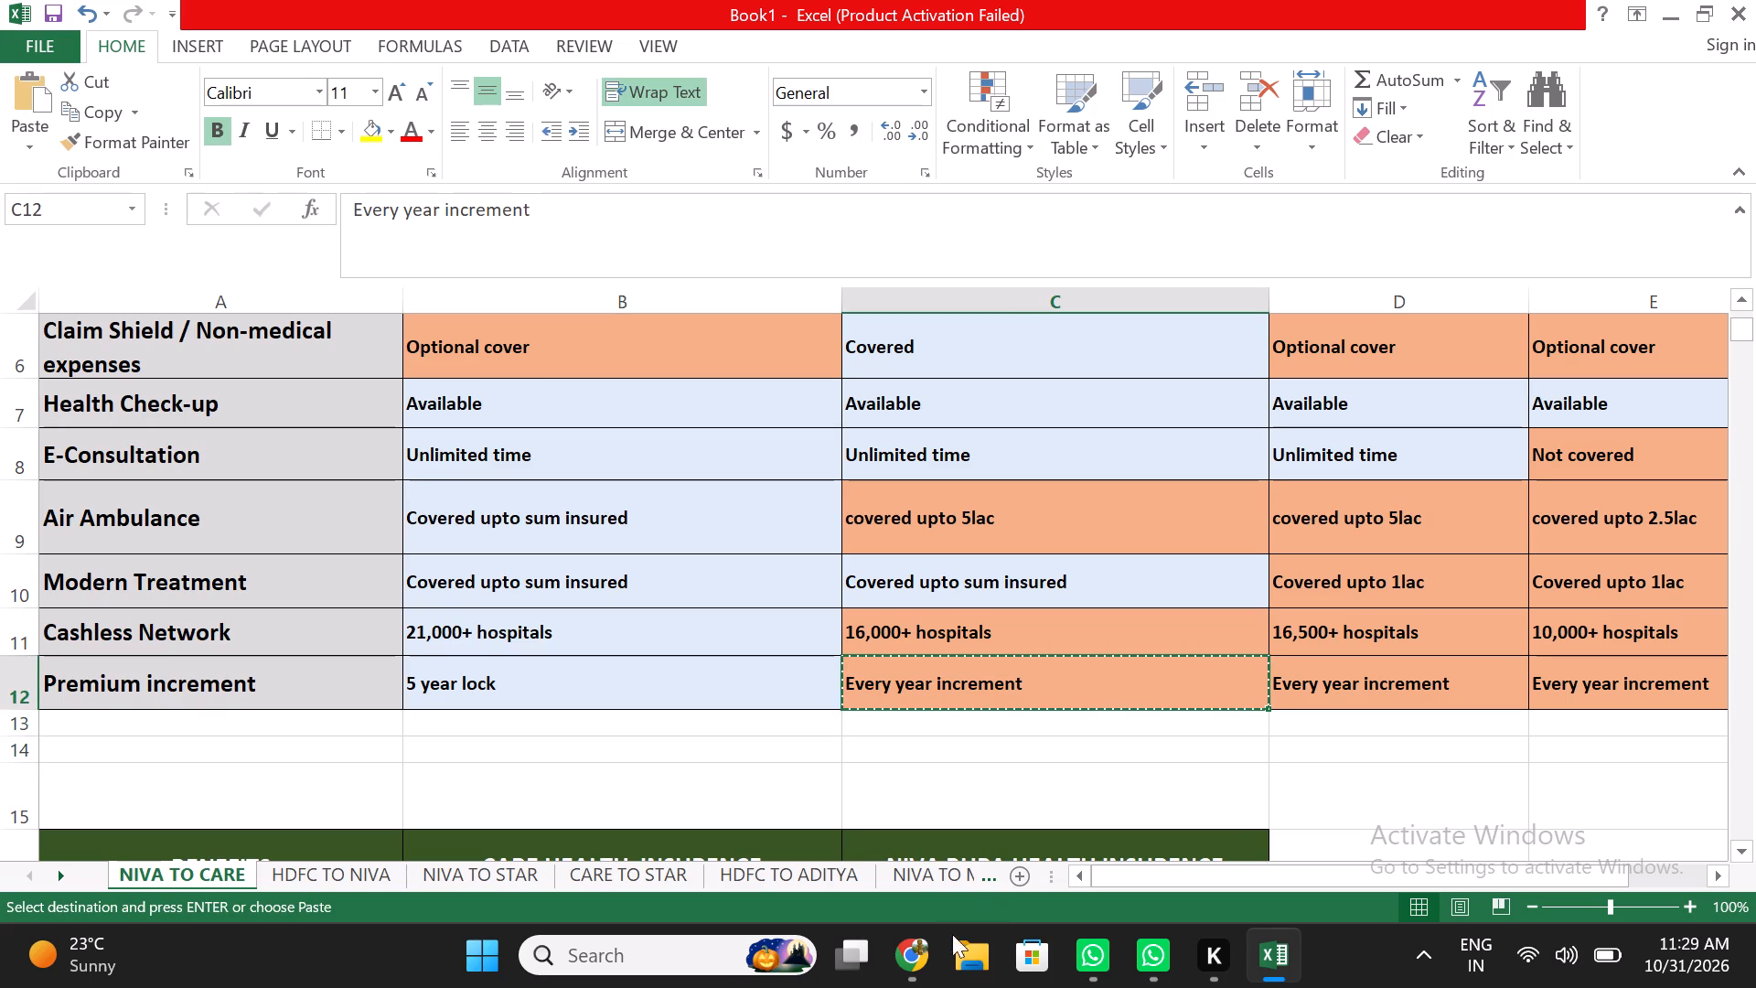
# Paste the copied "Every year increment" entry into the Aditya Birla column of the ADITYA TO CARE sheet's Premium age benefit row.
pyautogui.click(940, 878)
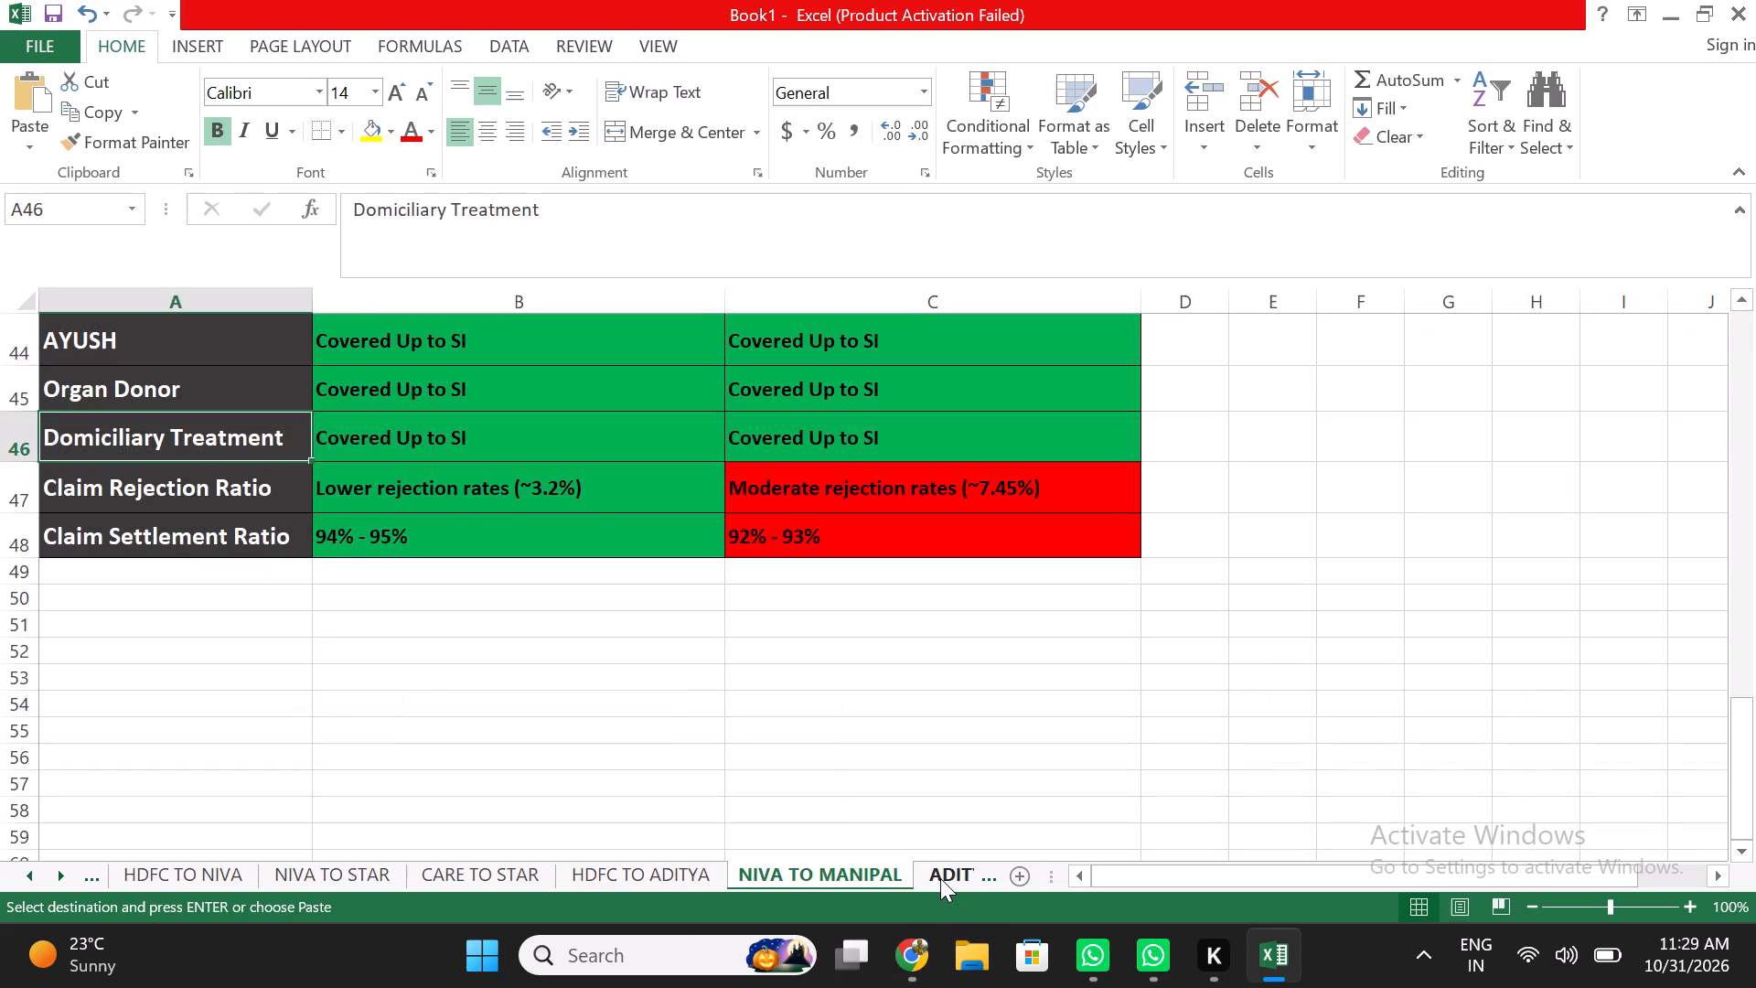
pyautogui.click(952, 874)
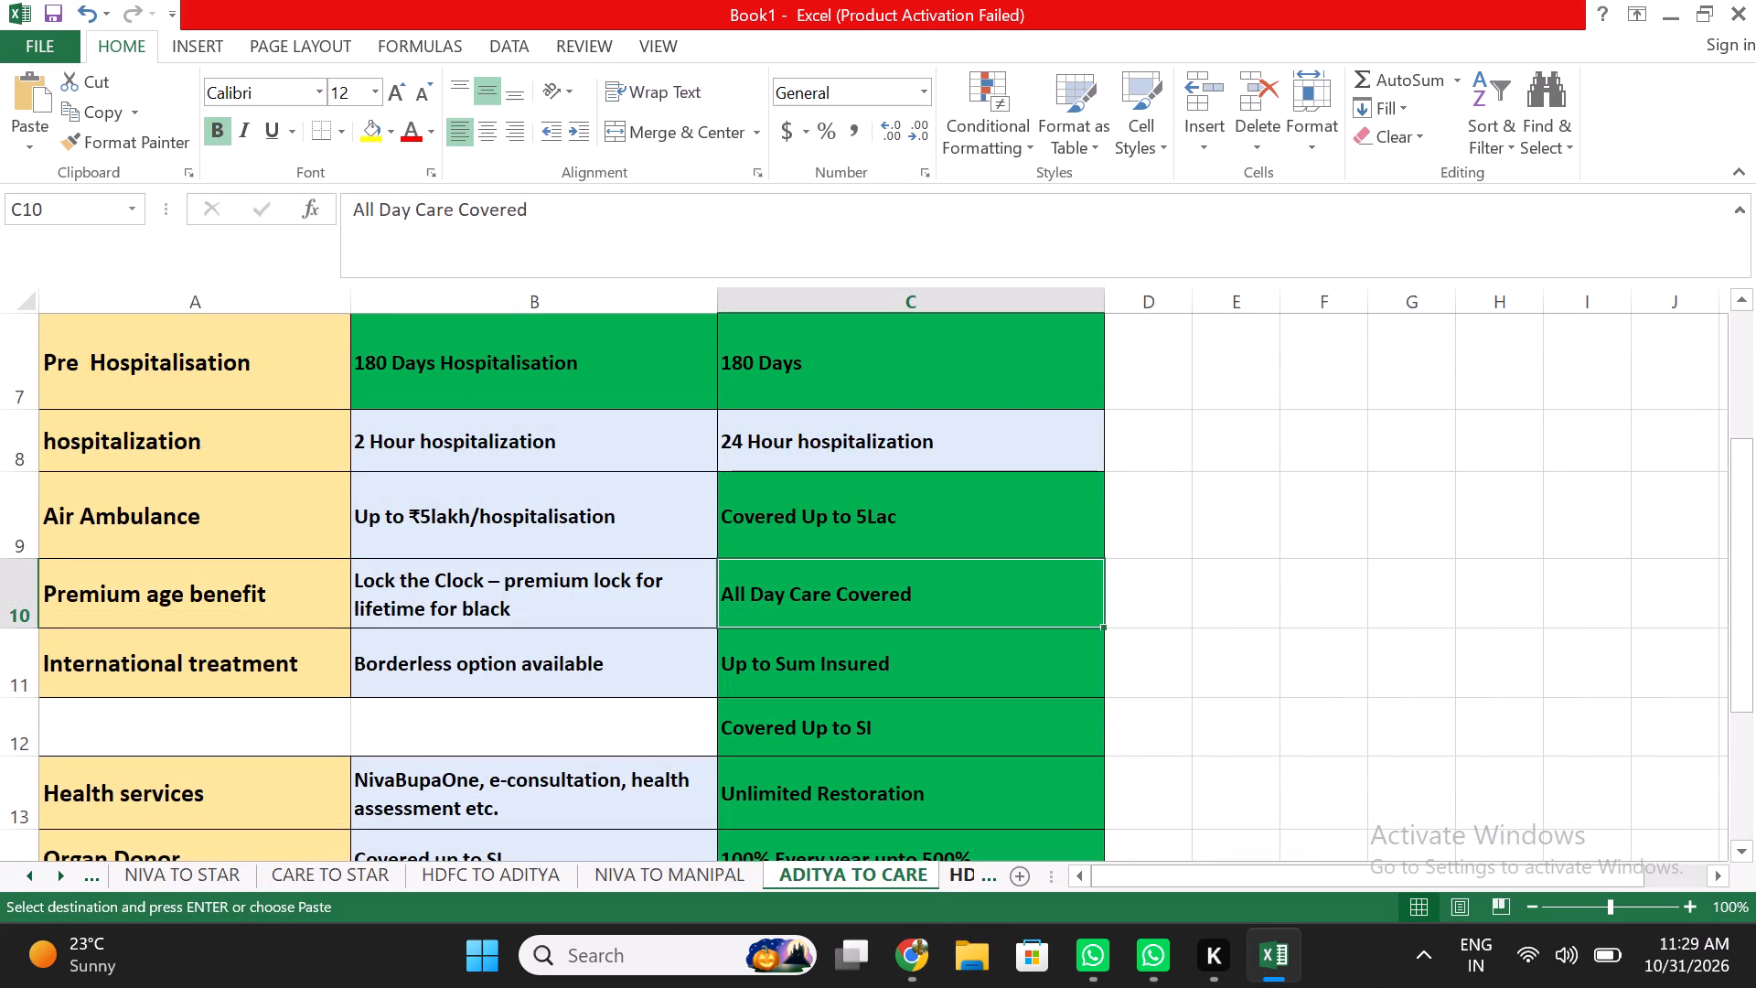
pyautogui.click(300, 791)
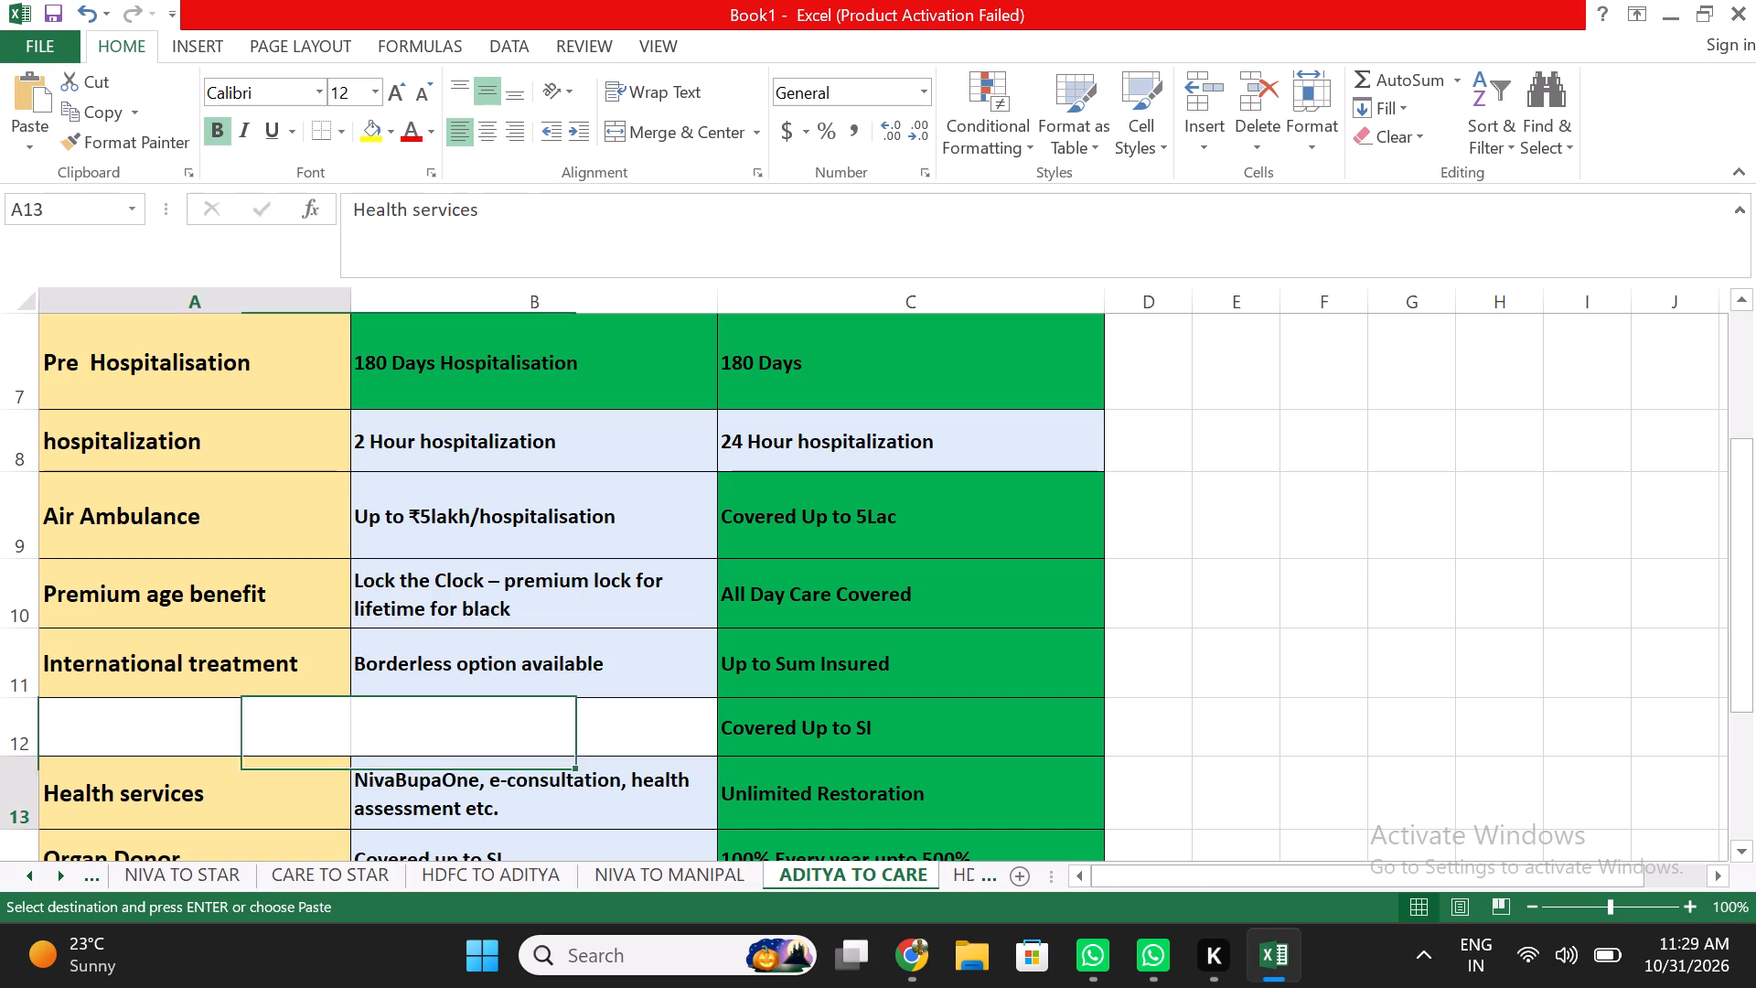
pyautogui.scroll(4, 524, 675)
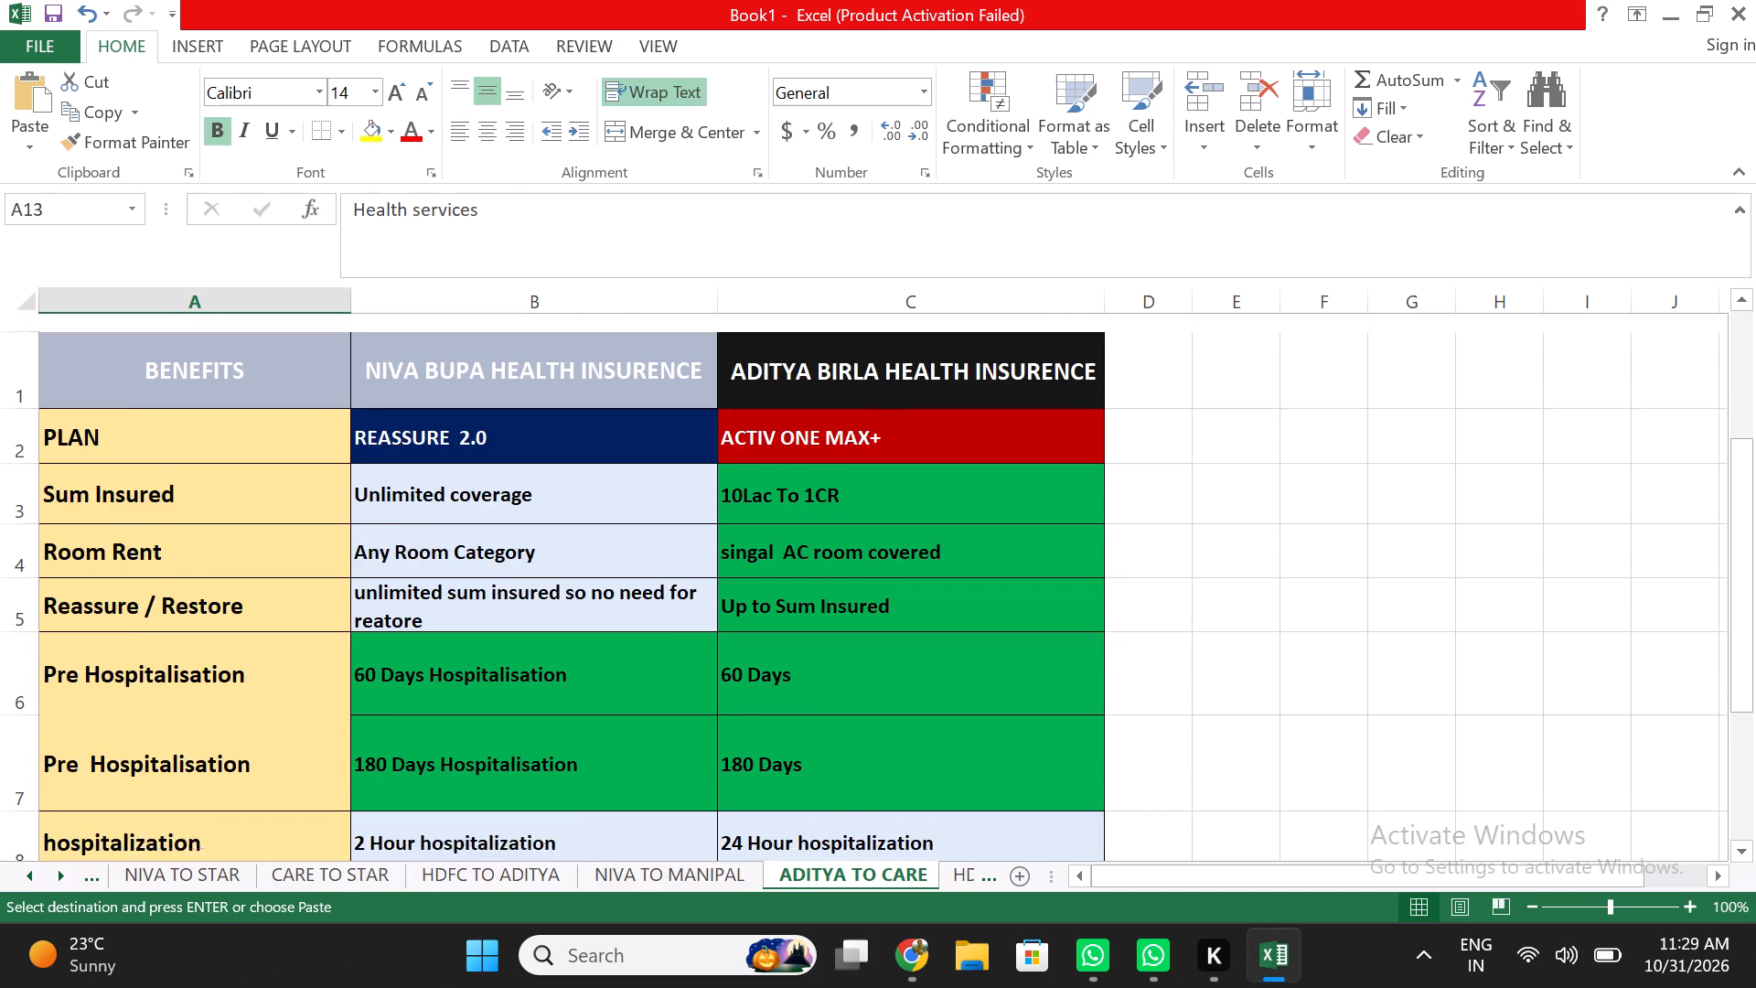
pyautogui.scroll(-3, 524, 675)
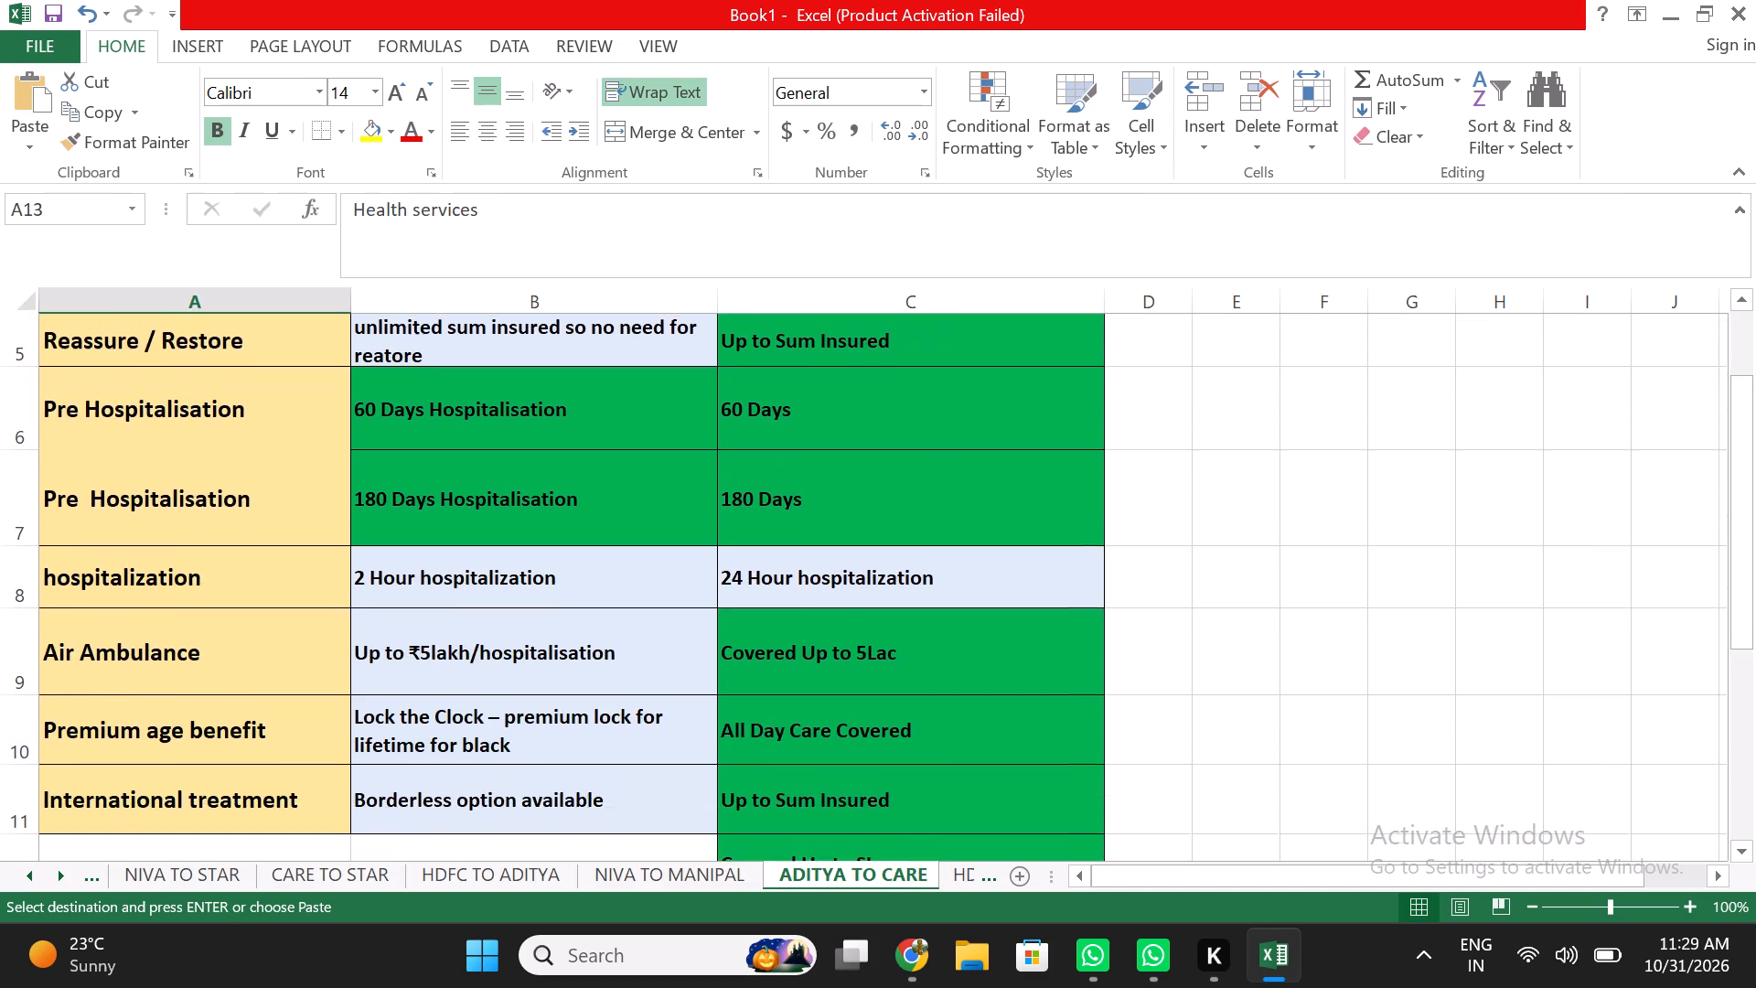
pyautogui.scroll(-2, 524, 675)
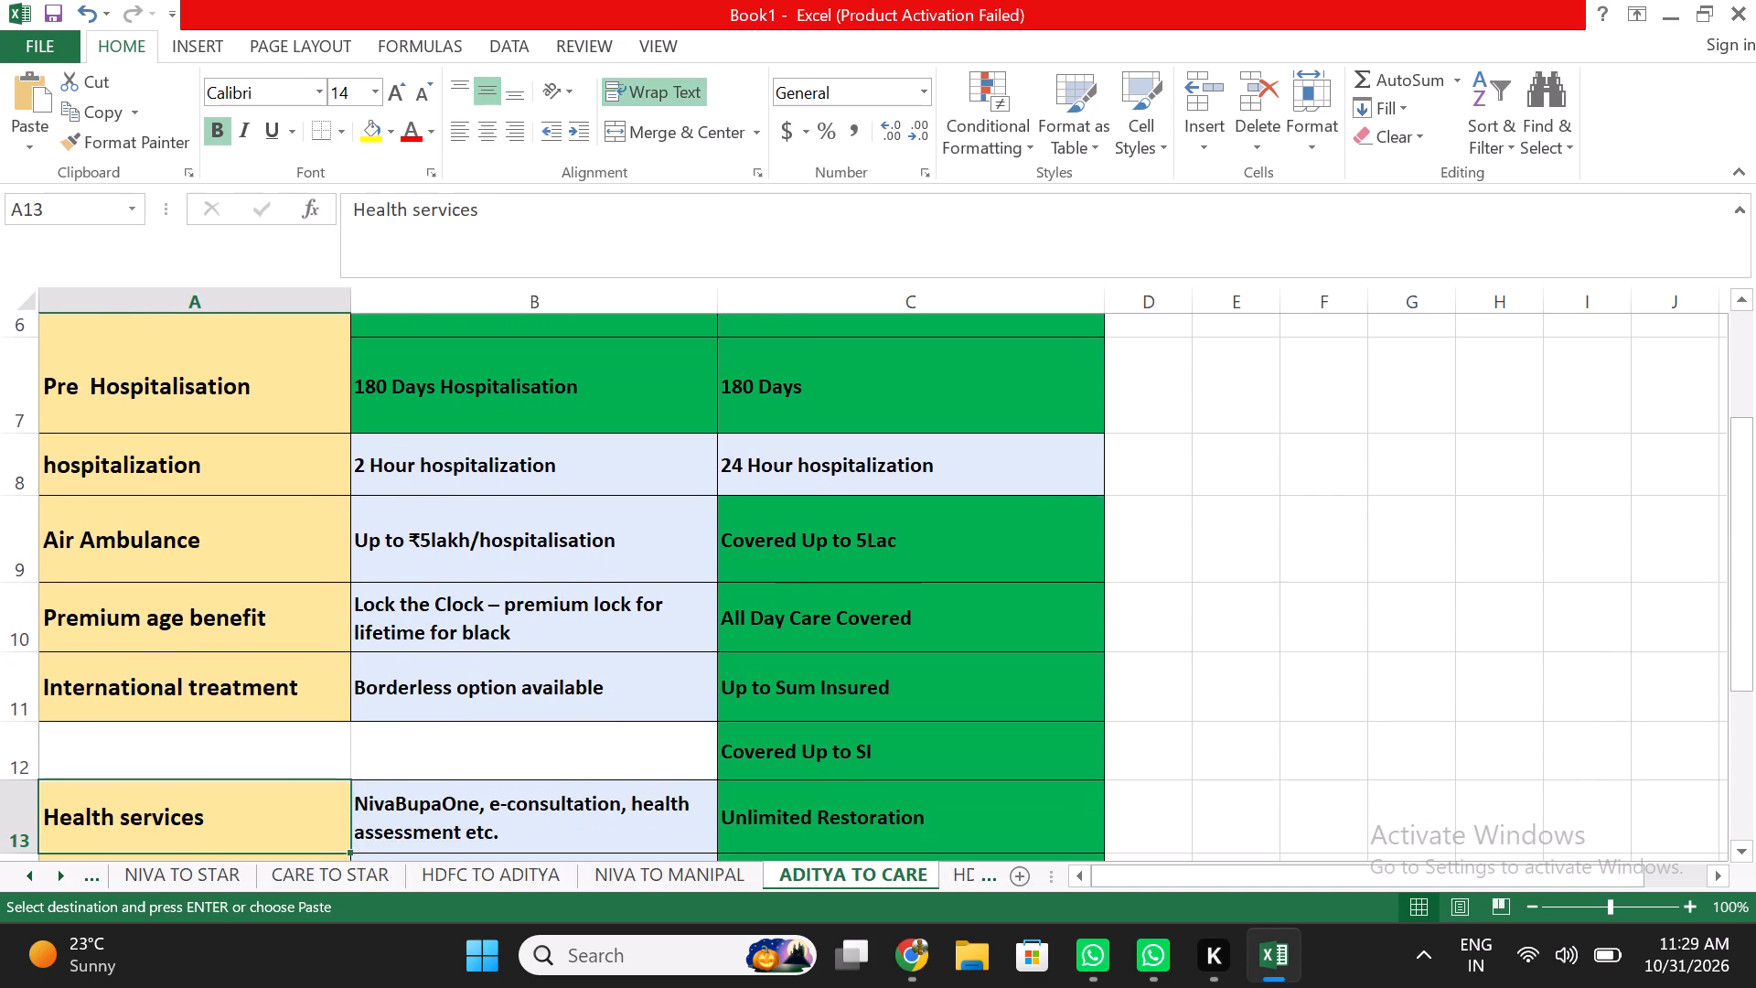
pyautogui.scroll(-2, 524, 675)
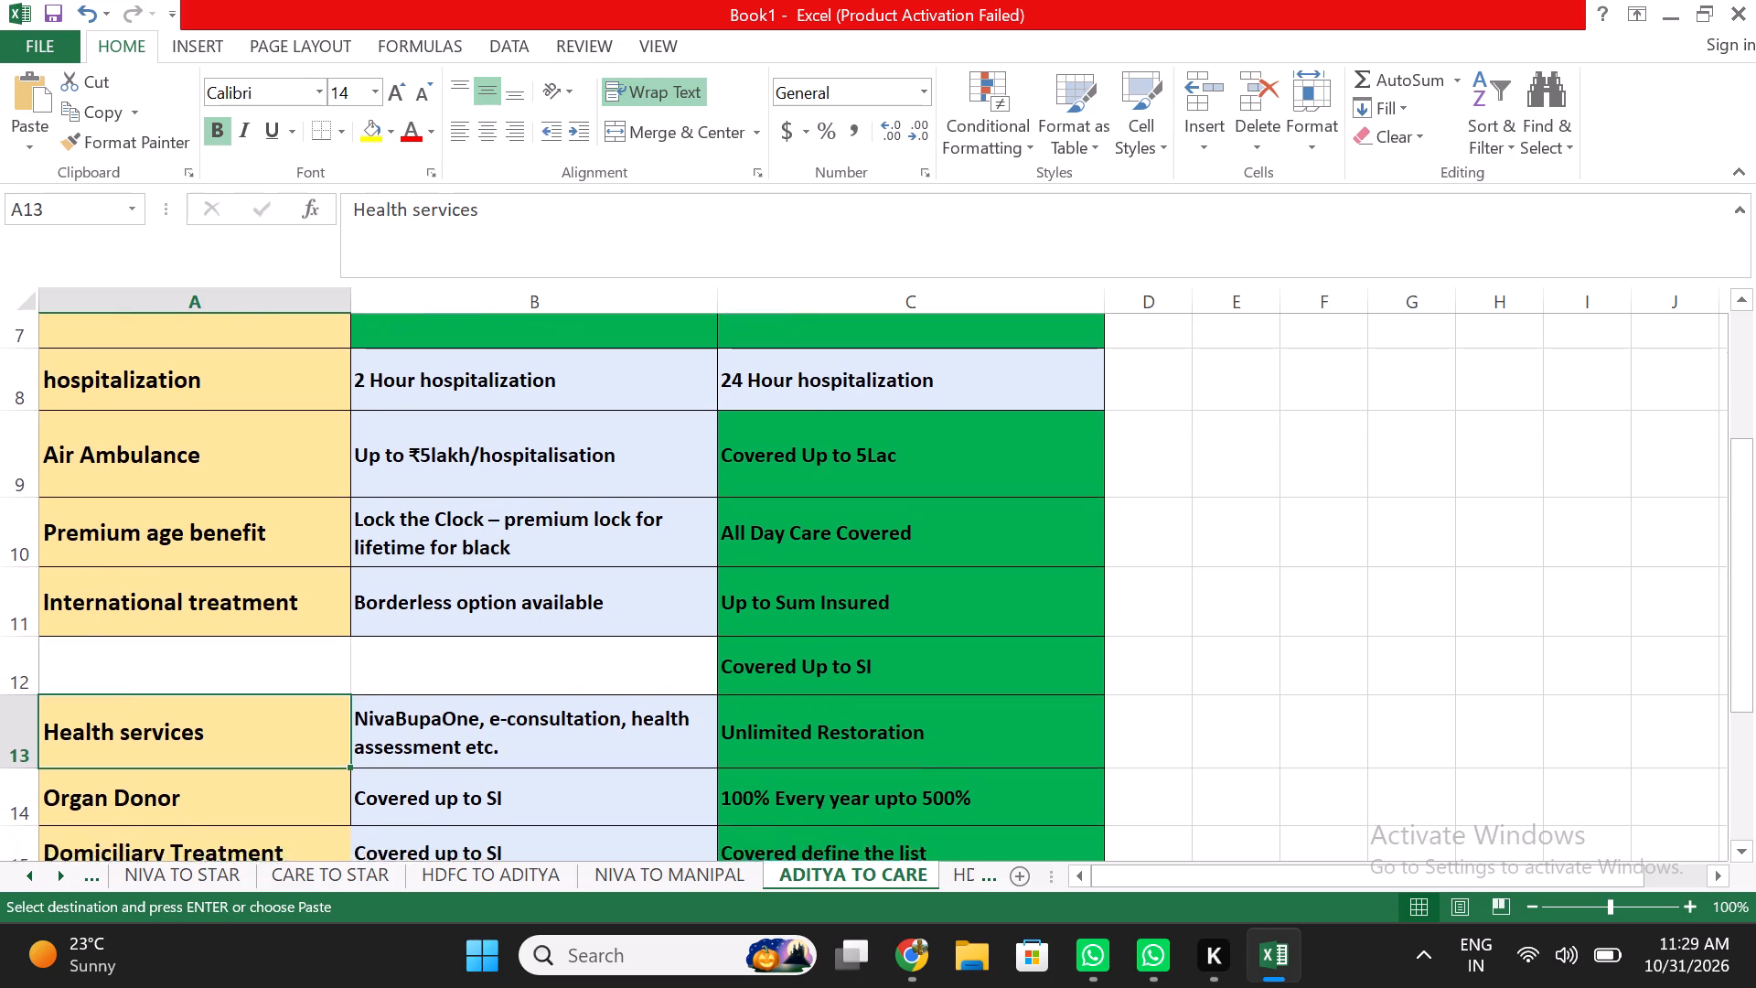
pyautogui.click(876, 478)
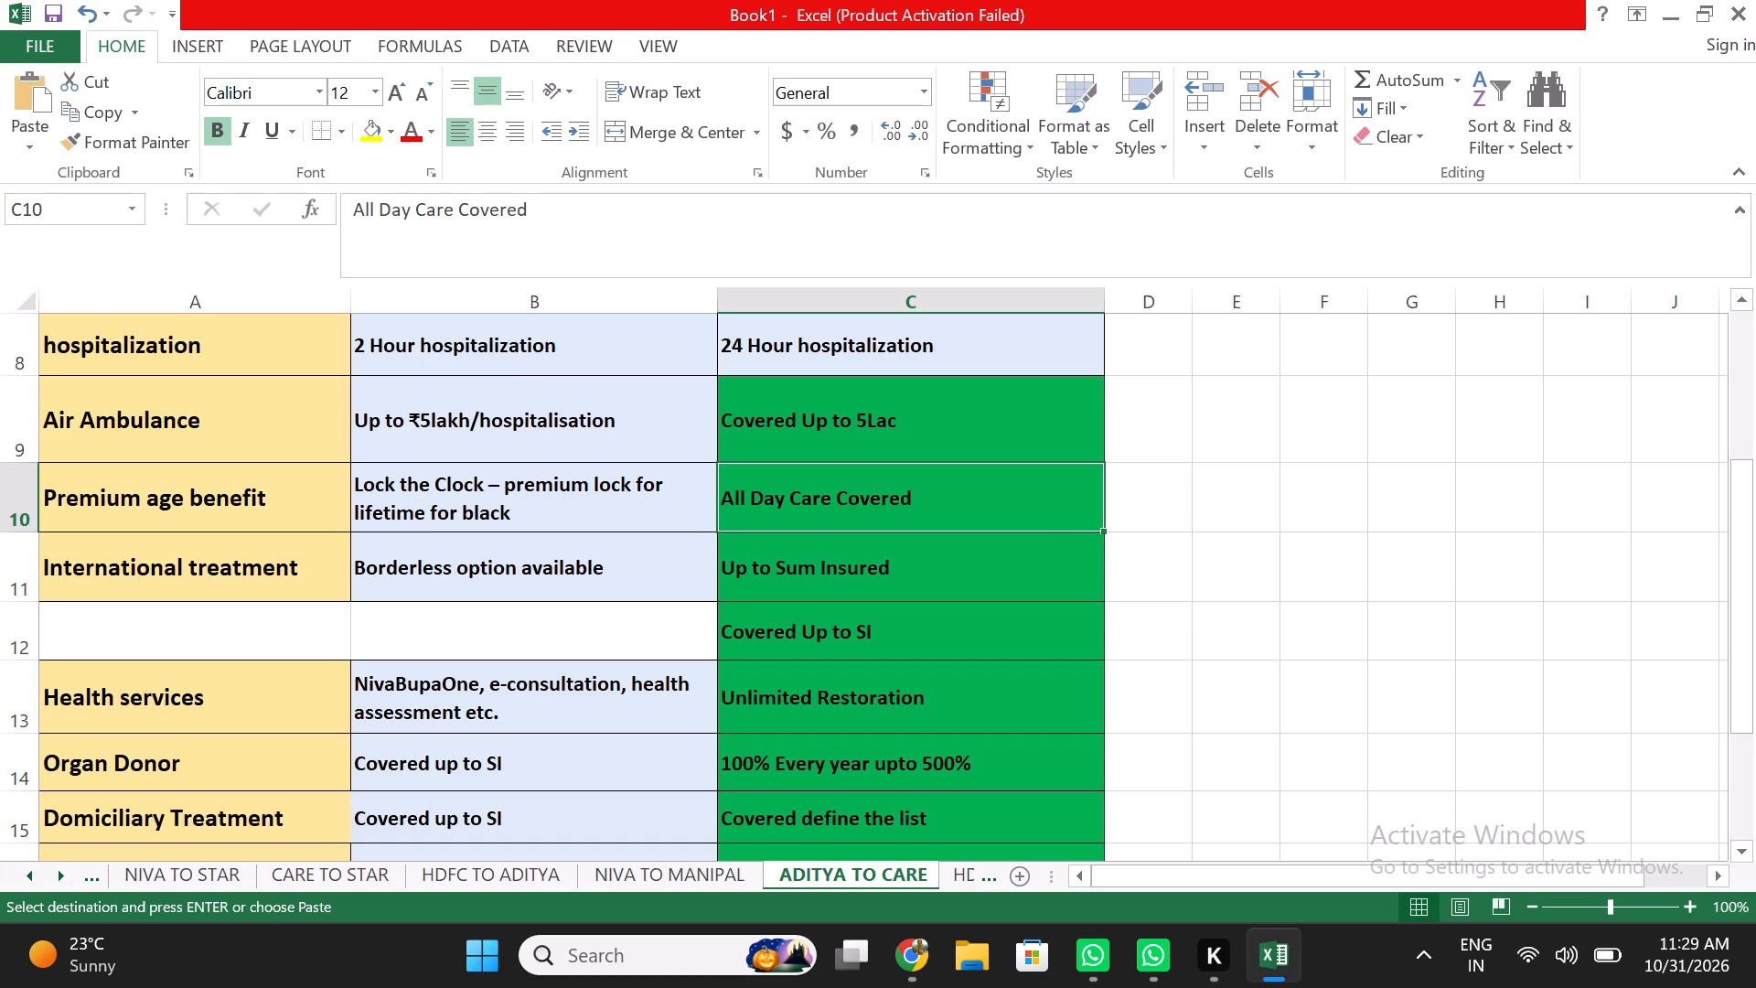
pyautogui.hotkey('ctrl', 'v')
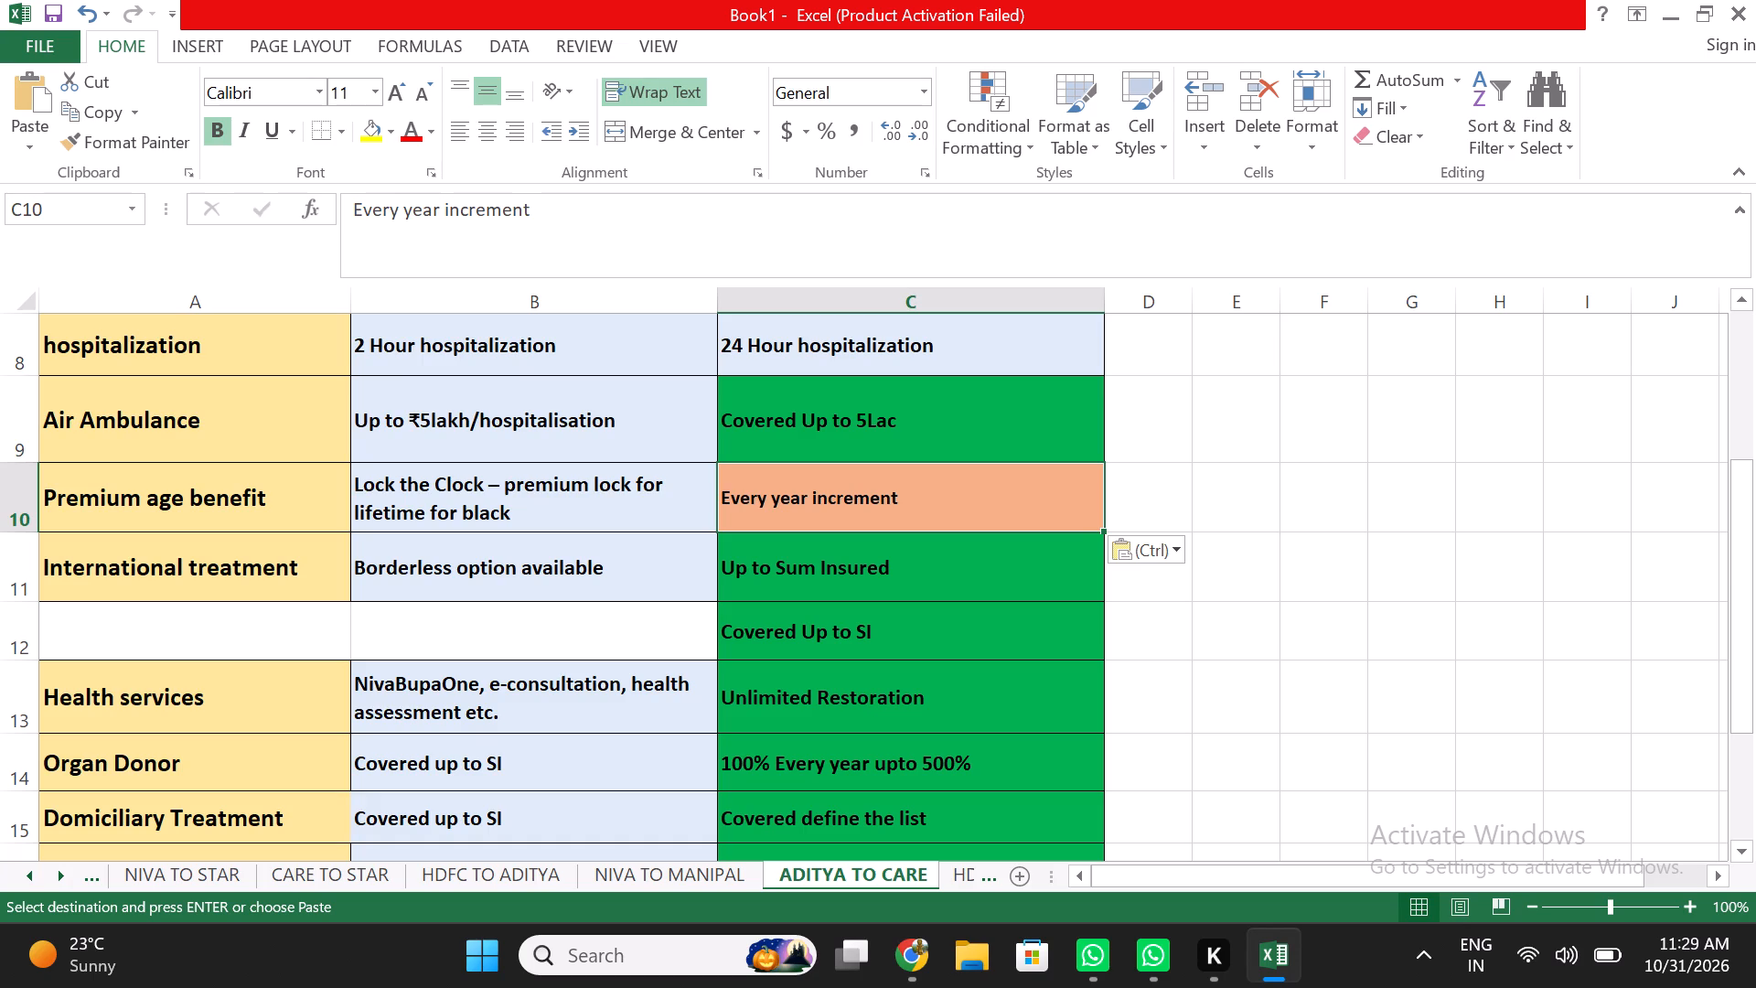
# Examine the ADITYA TO CARE sheet's rows below Premium age benefit for Aditya Birla entries that do not match their benefit labels.
pyautogui.scroll(-2, 491, 661)
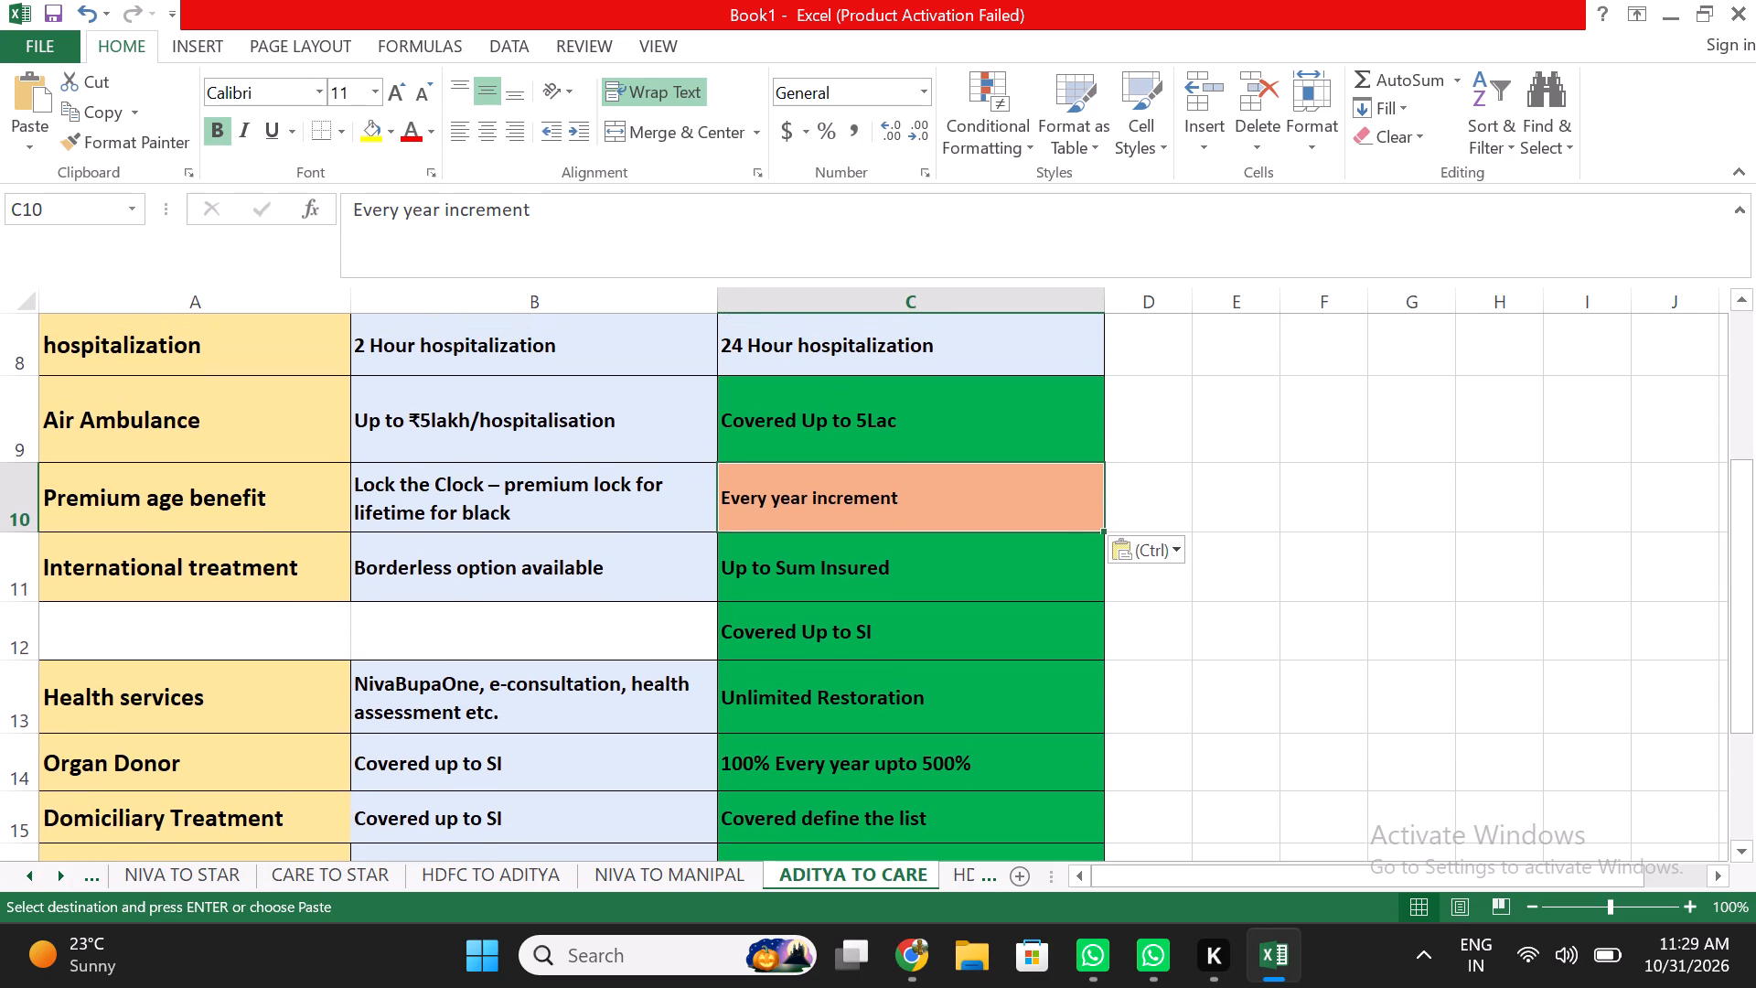
pyautogui.scroll(-3, 491, 661)
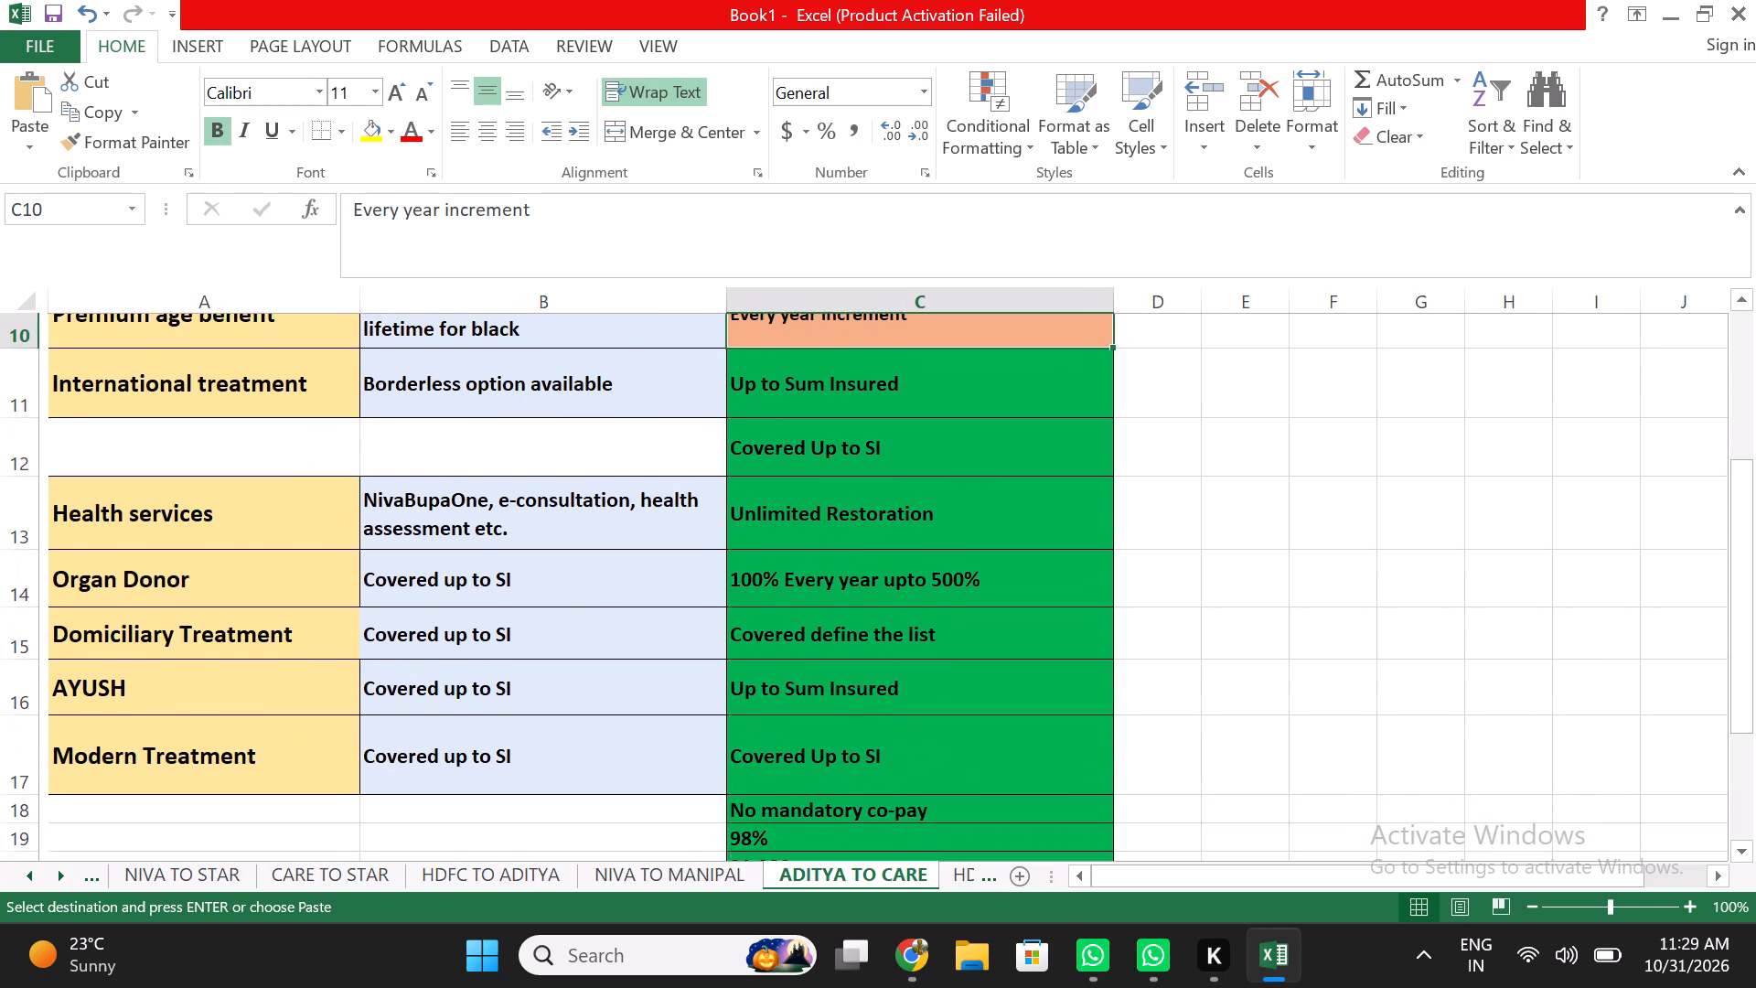
pyautogui.scroll(-1, 491, 661)
pyautogui.scroll(2, 491, 661)
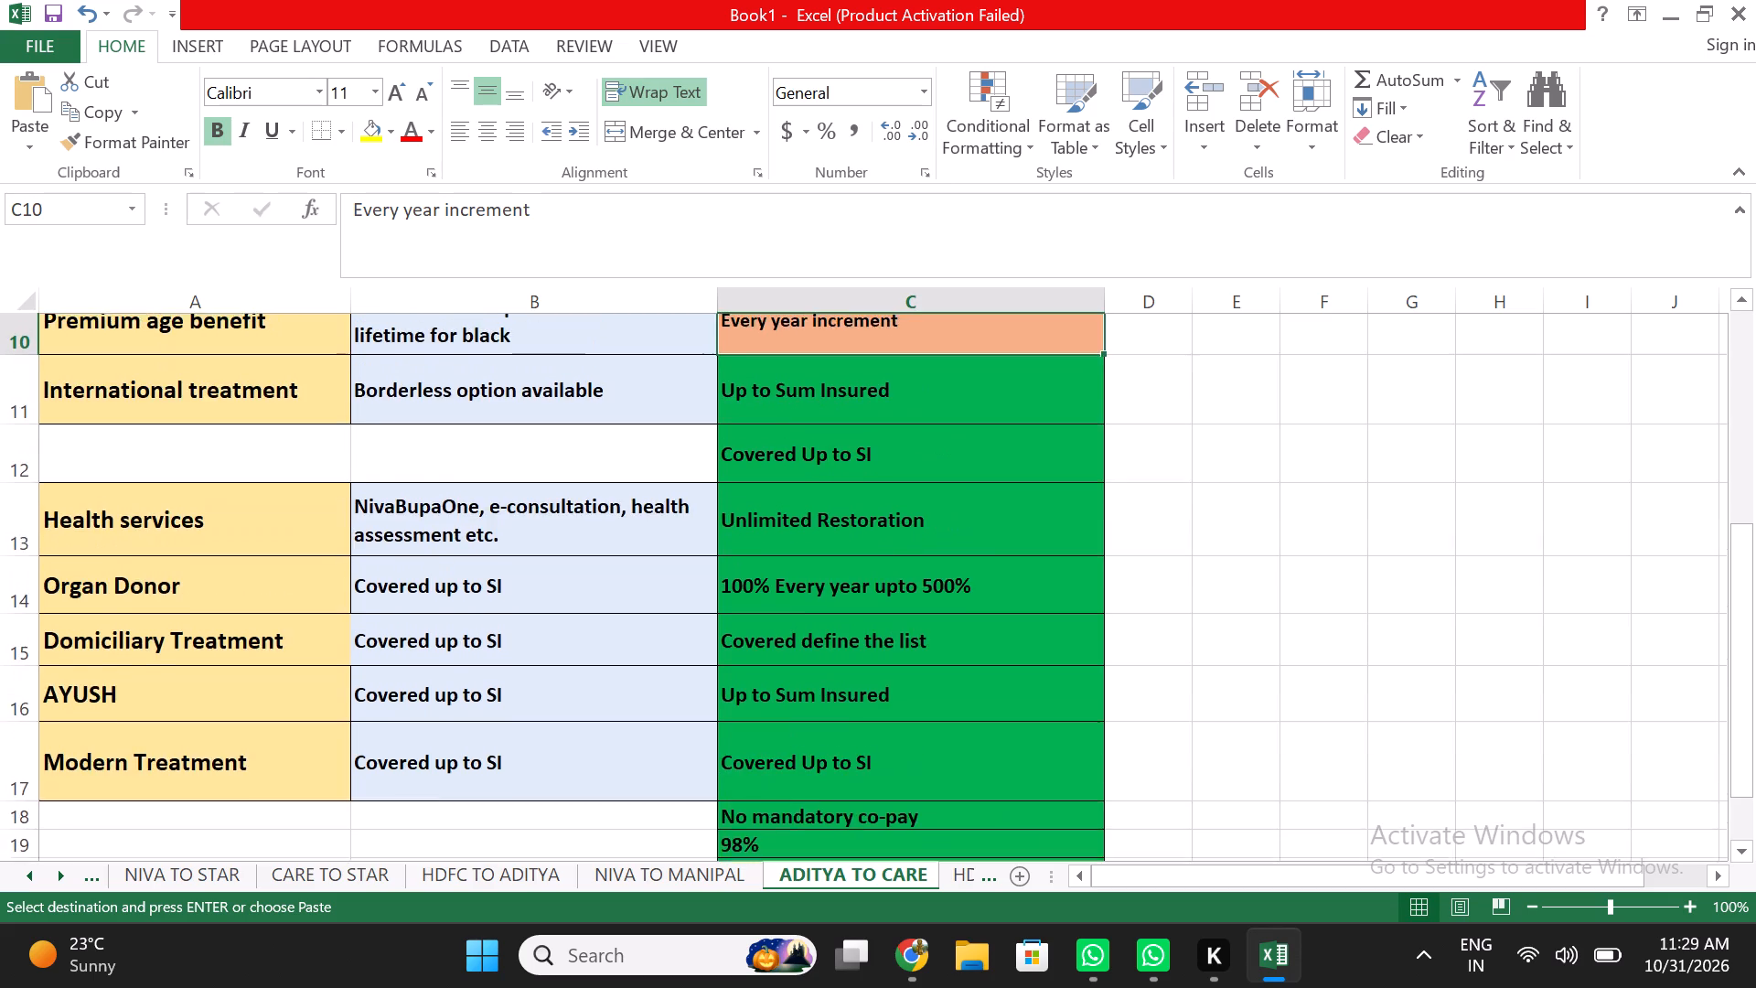
pyautogui.scroll(2, 491, 661)
pyautogui.scroll(-2, 491, 661)
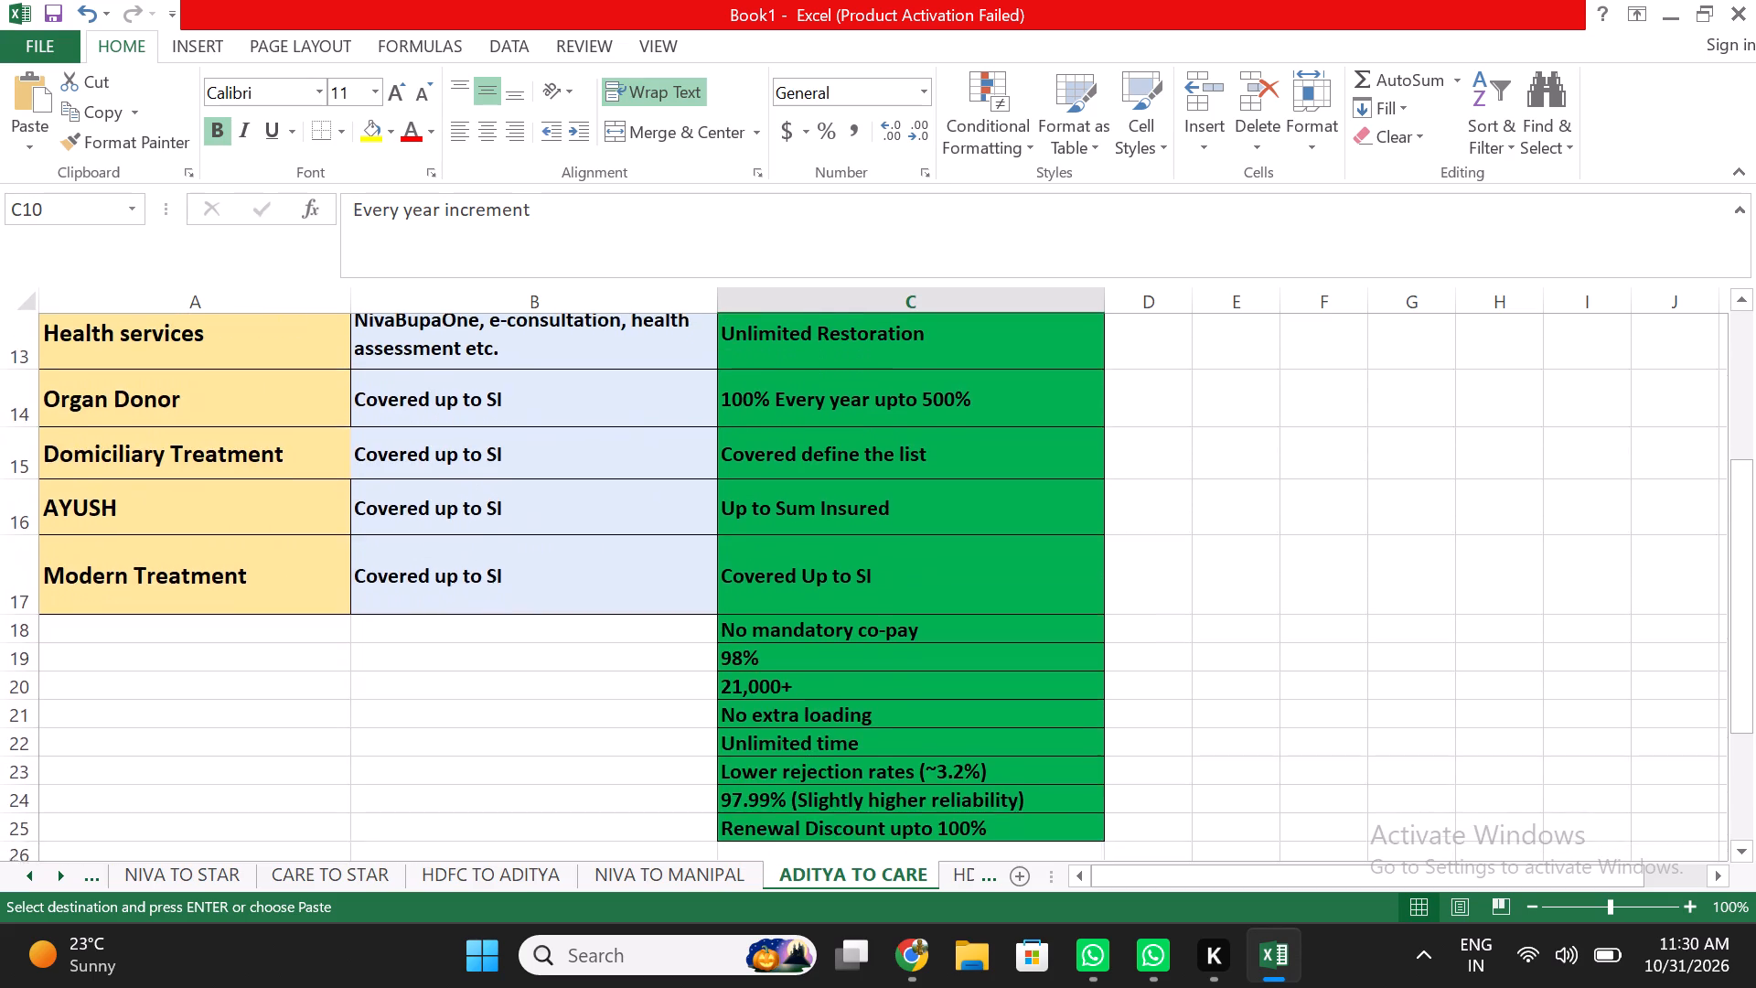
pyautogui.scroll(-2, 491, 661)
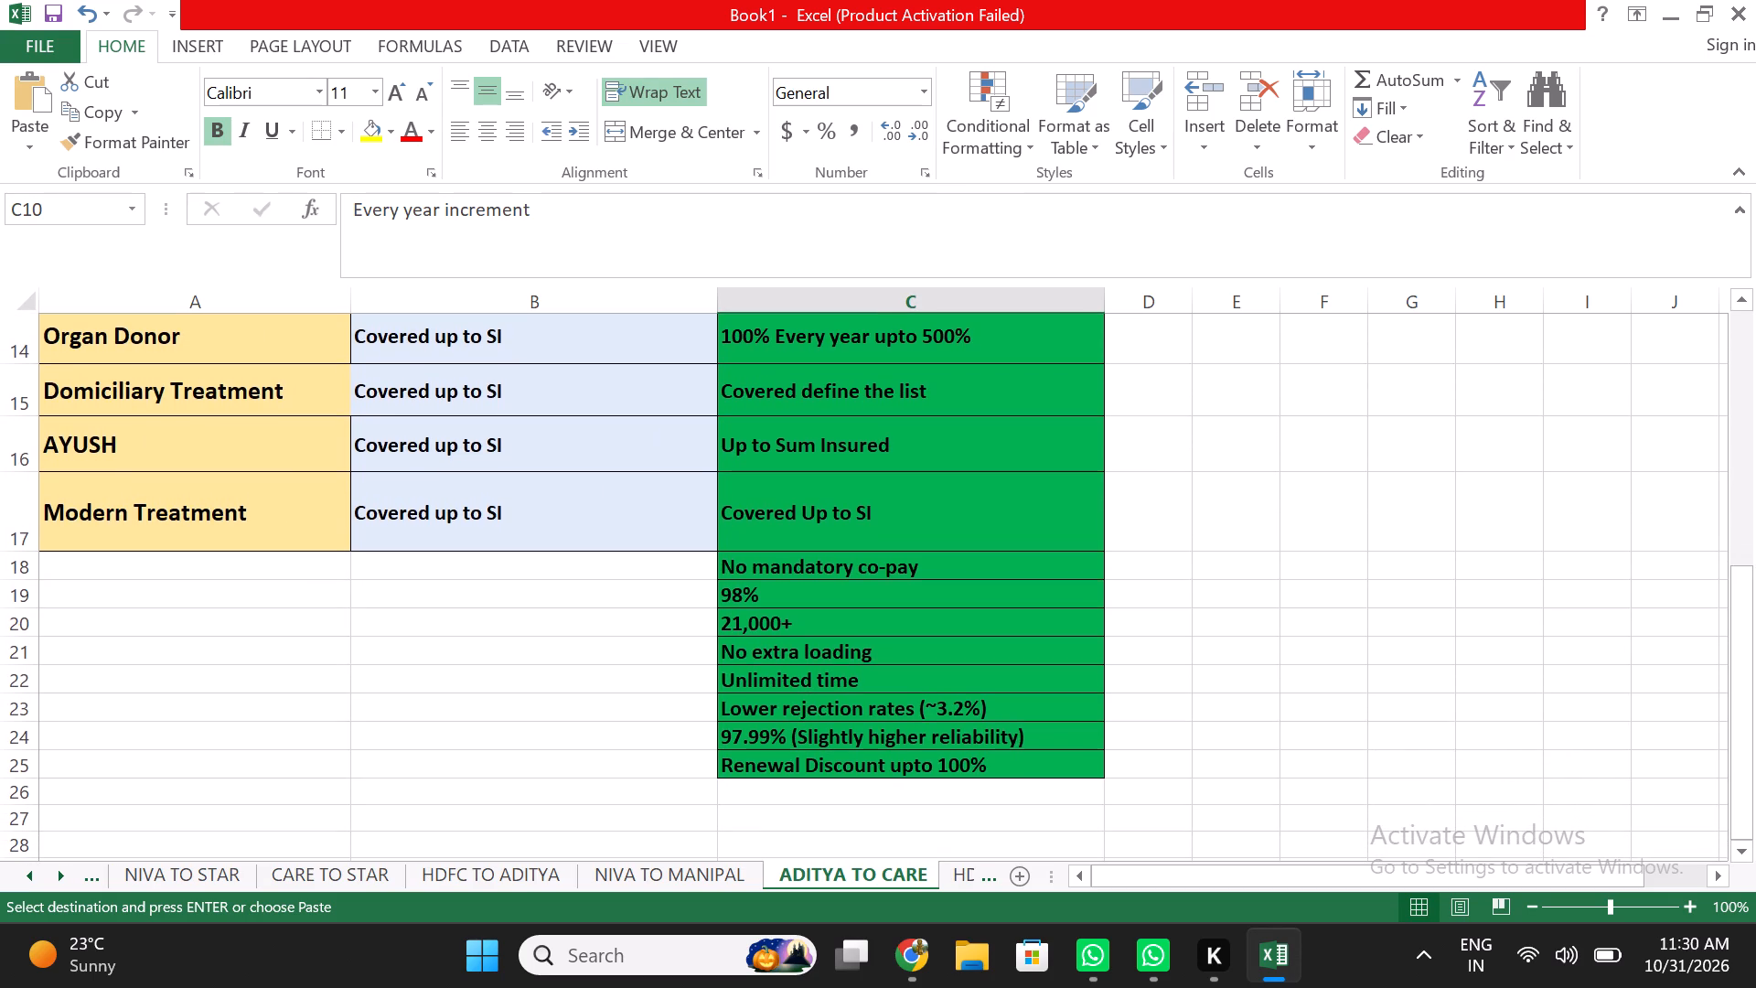
pyautogui.scroll(-1, 491, 661)
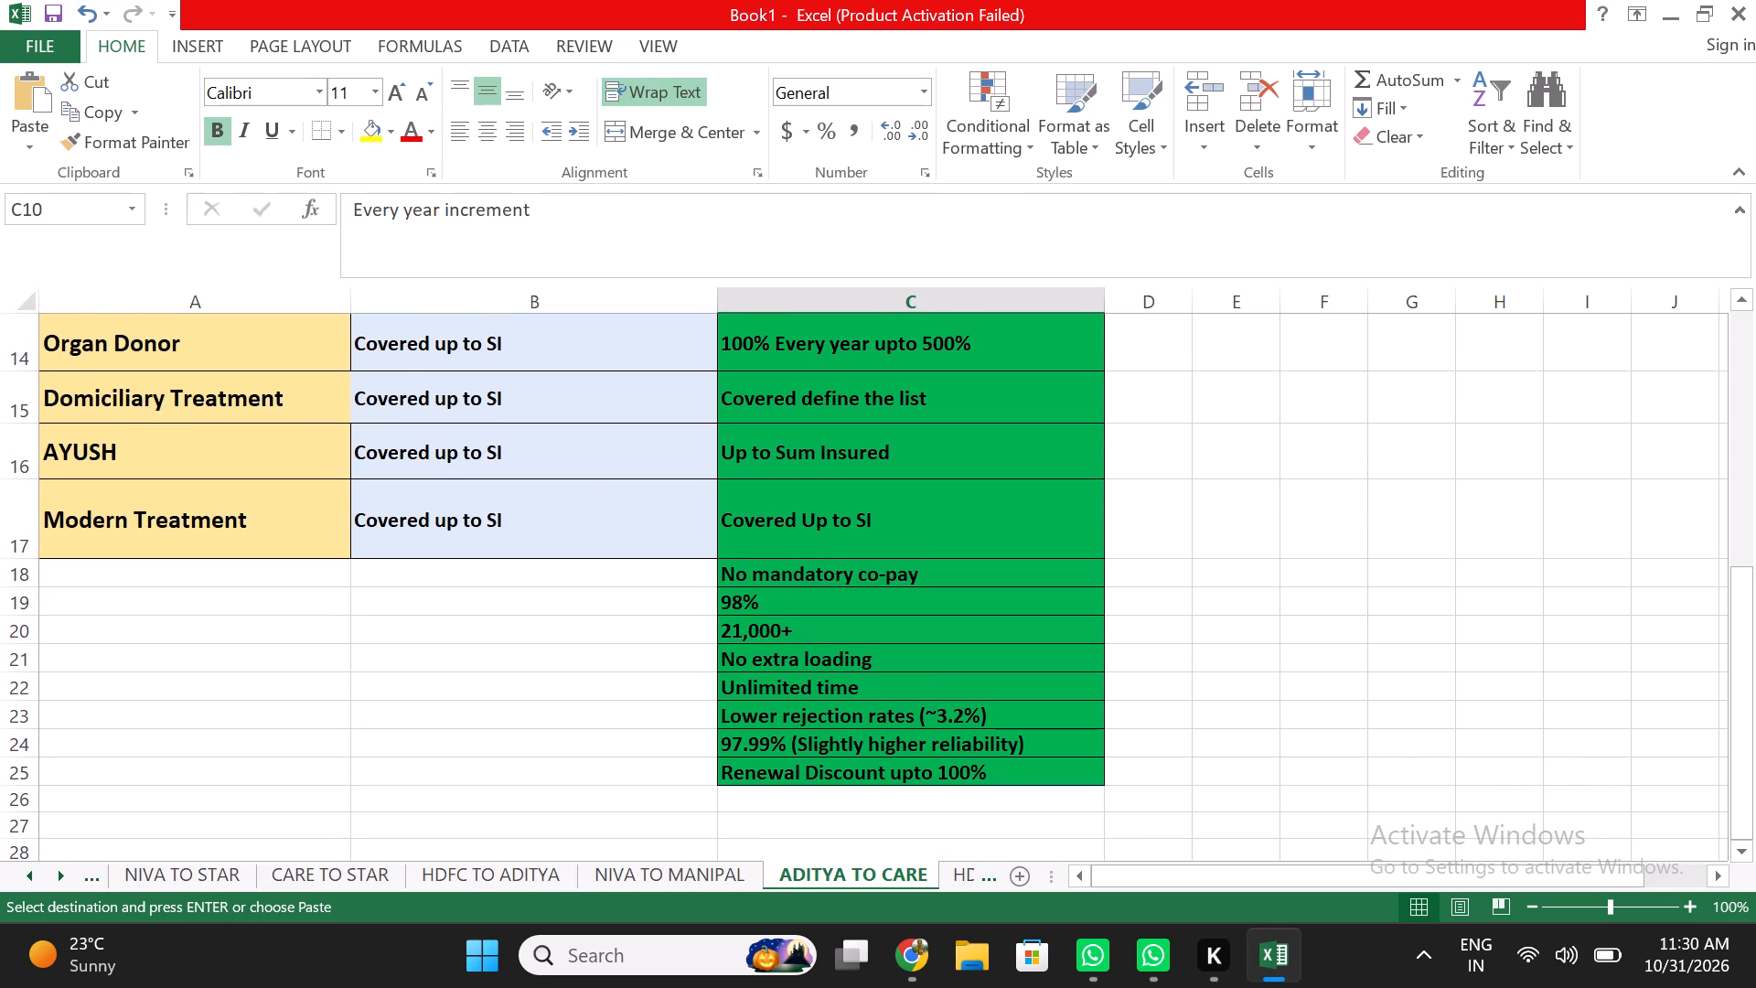
pyautogui.scroll(3, 738, 780)
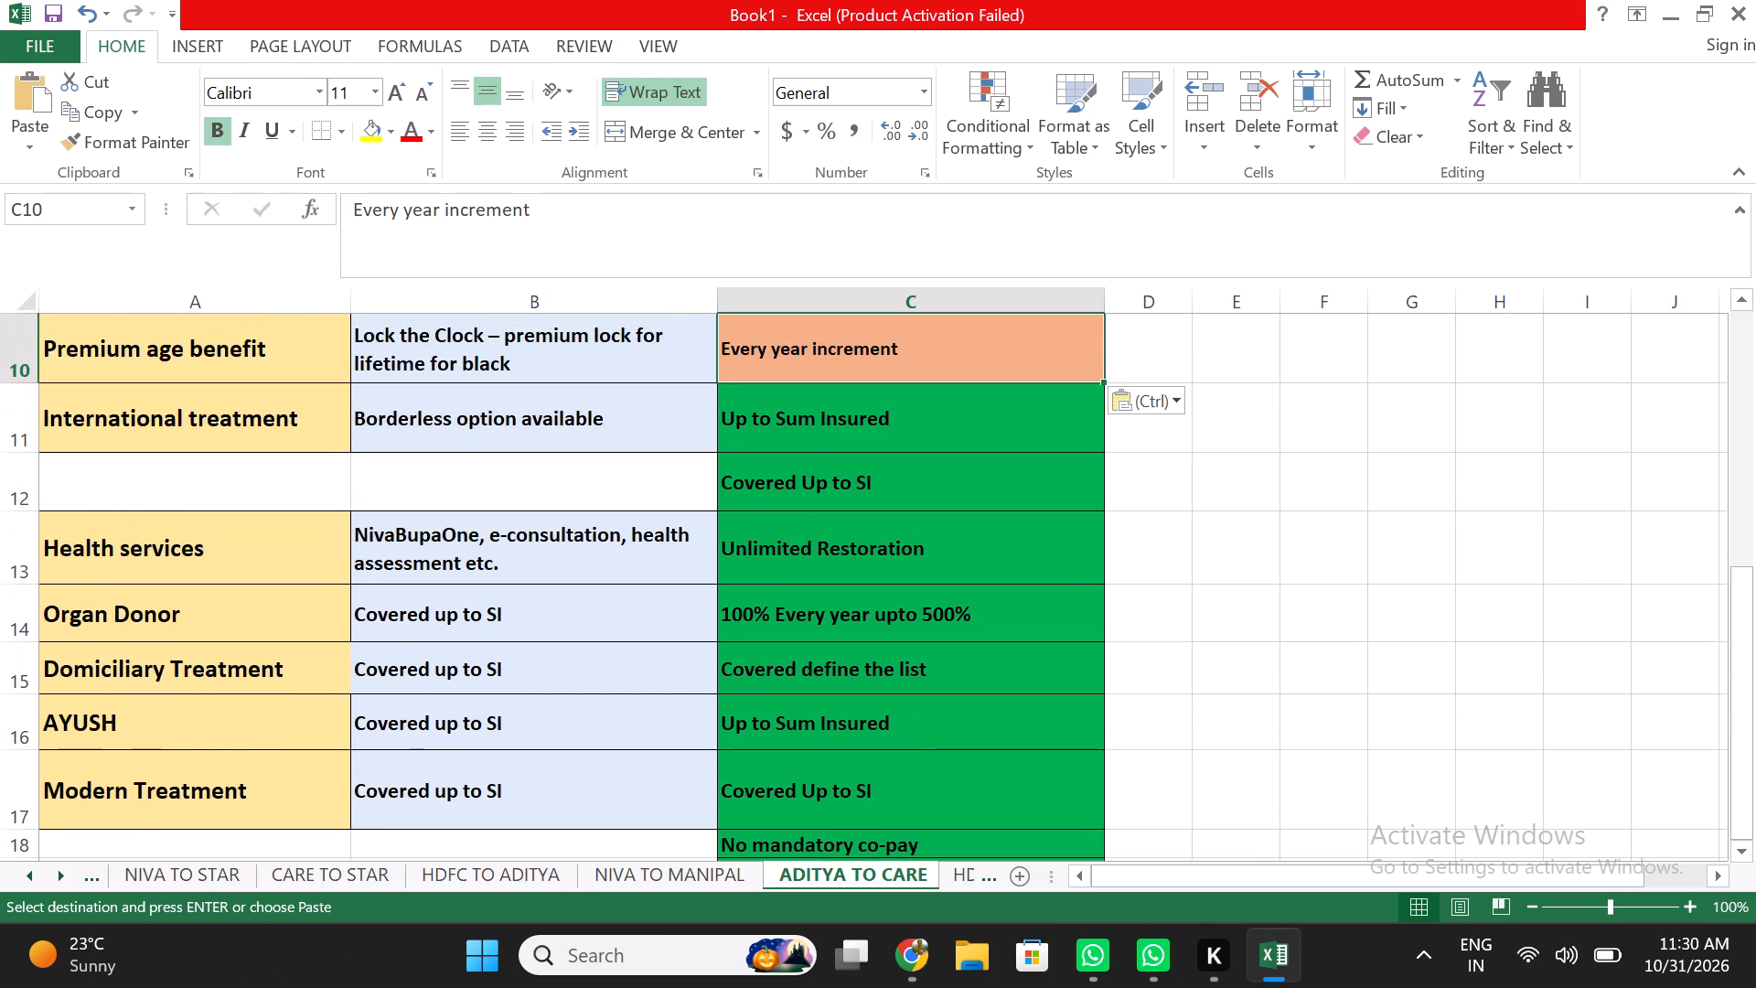
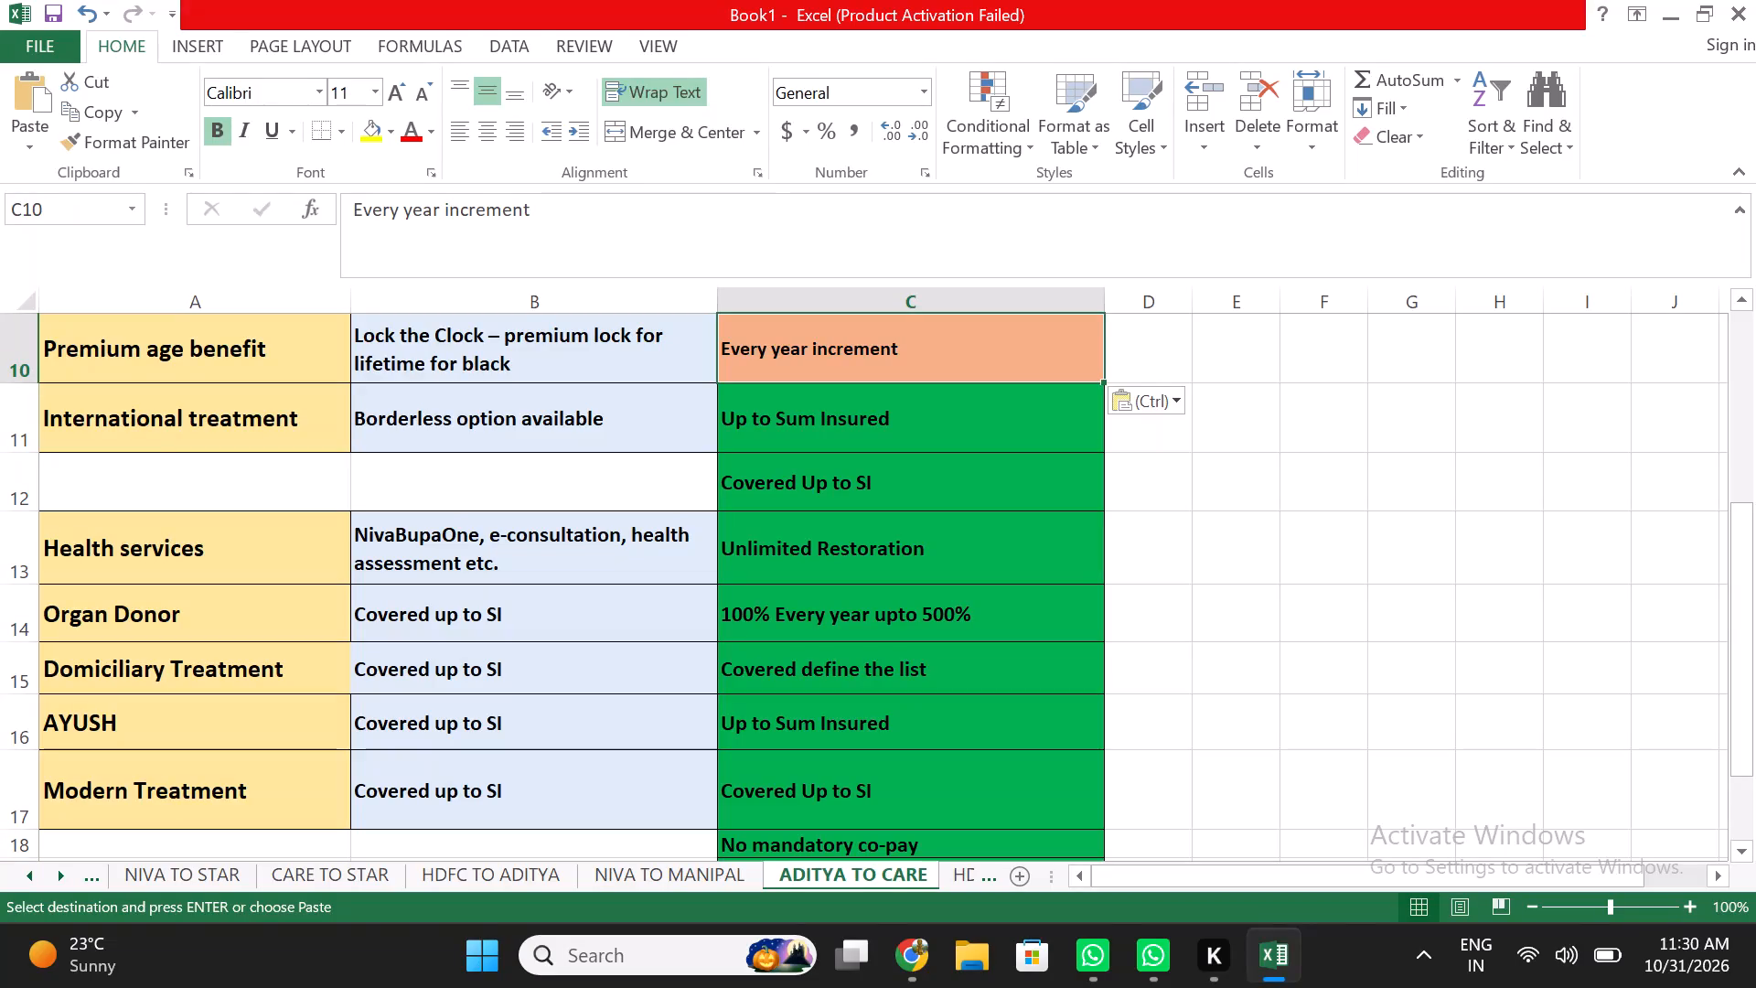
# Label the blank benefit row between International treatment and Health services "Co-pay" in column A.
pyautogui.scroll(-2, 391, 594)
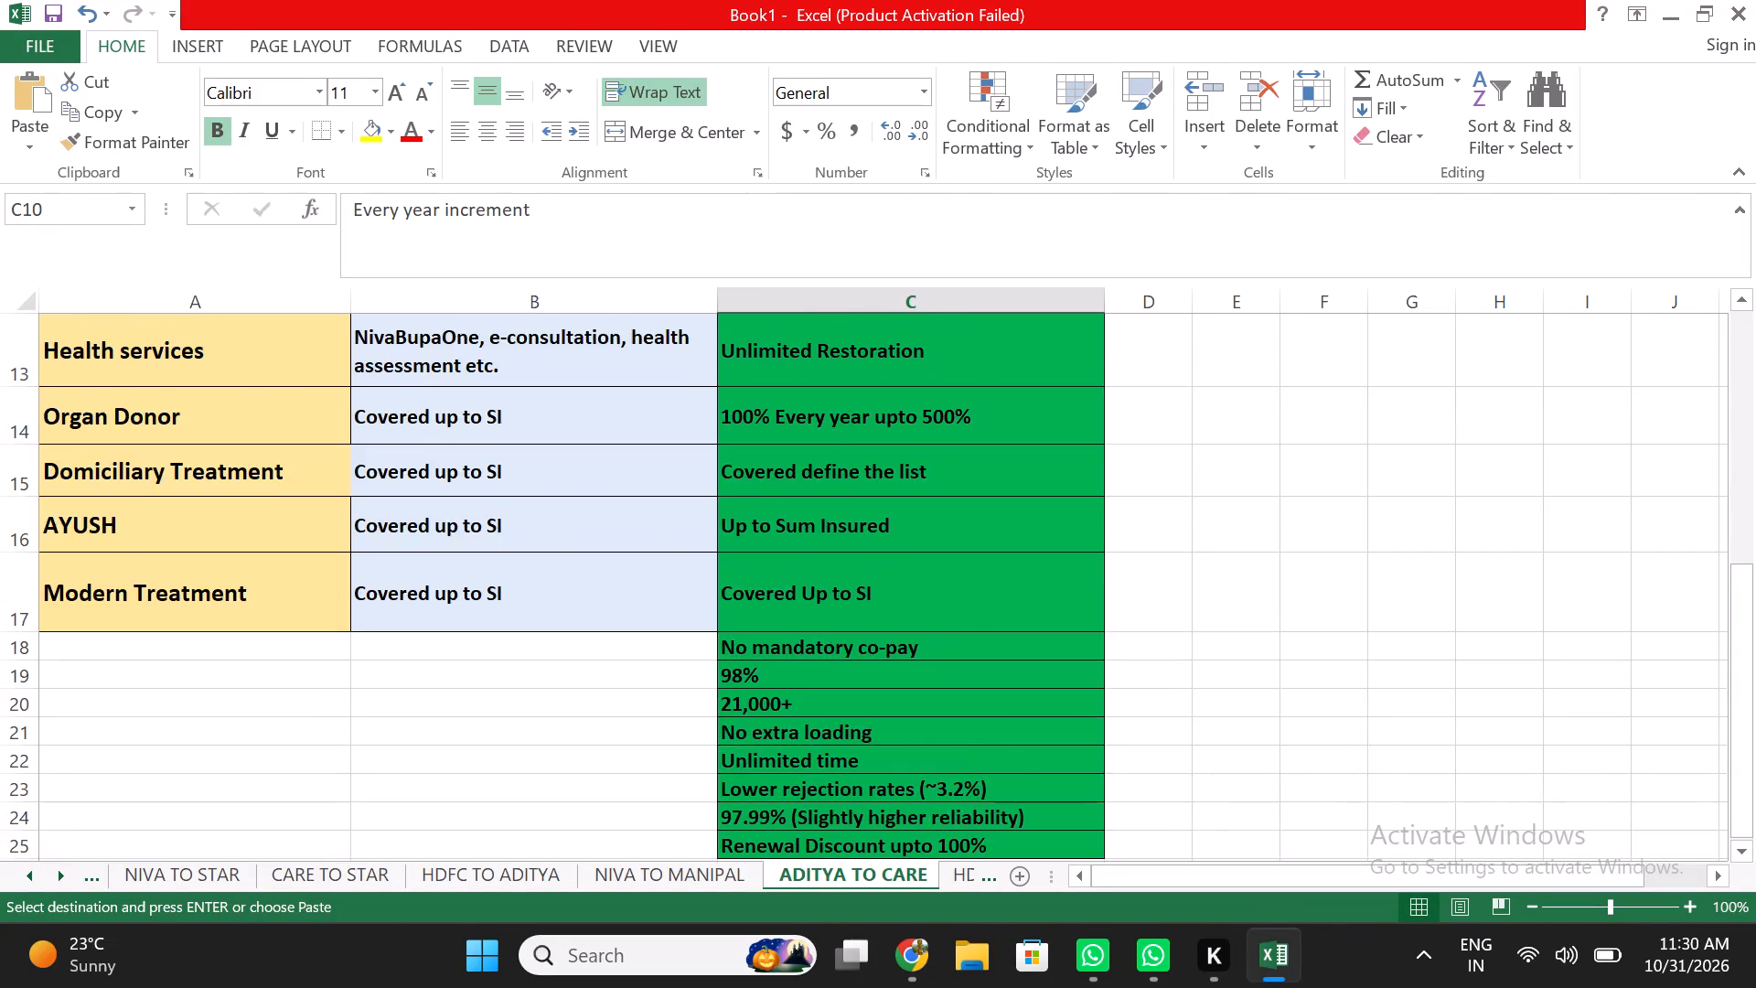
pyautogui.scroll(2, 391, 594)
pyautogui.scroll(-3, 391, 594)
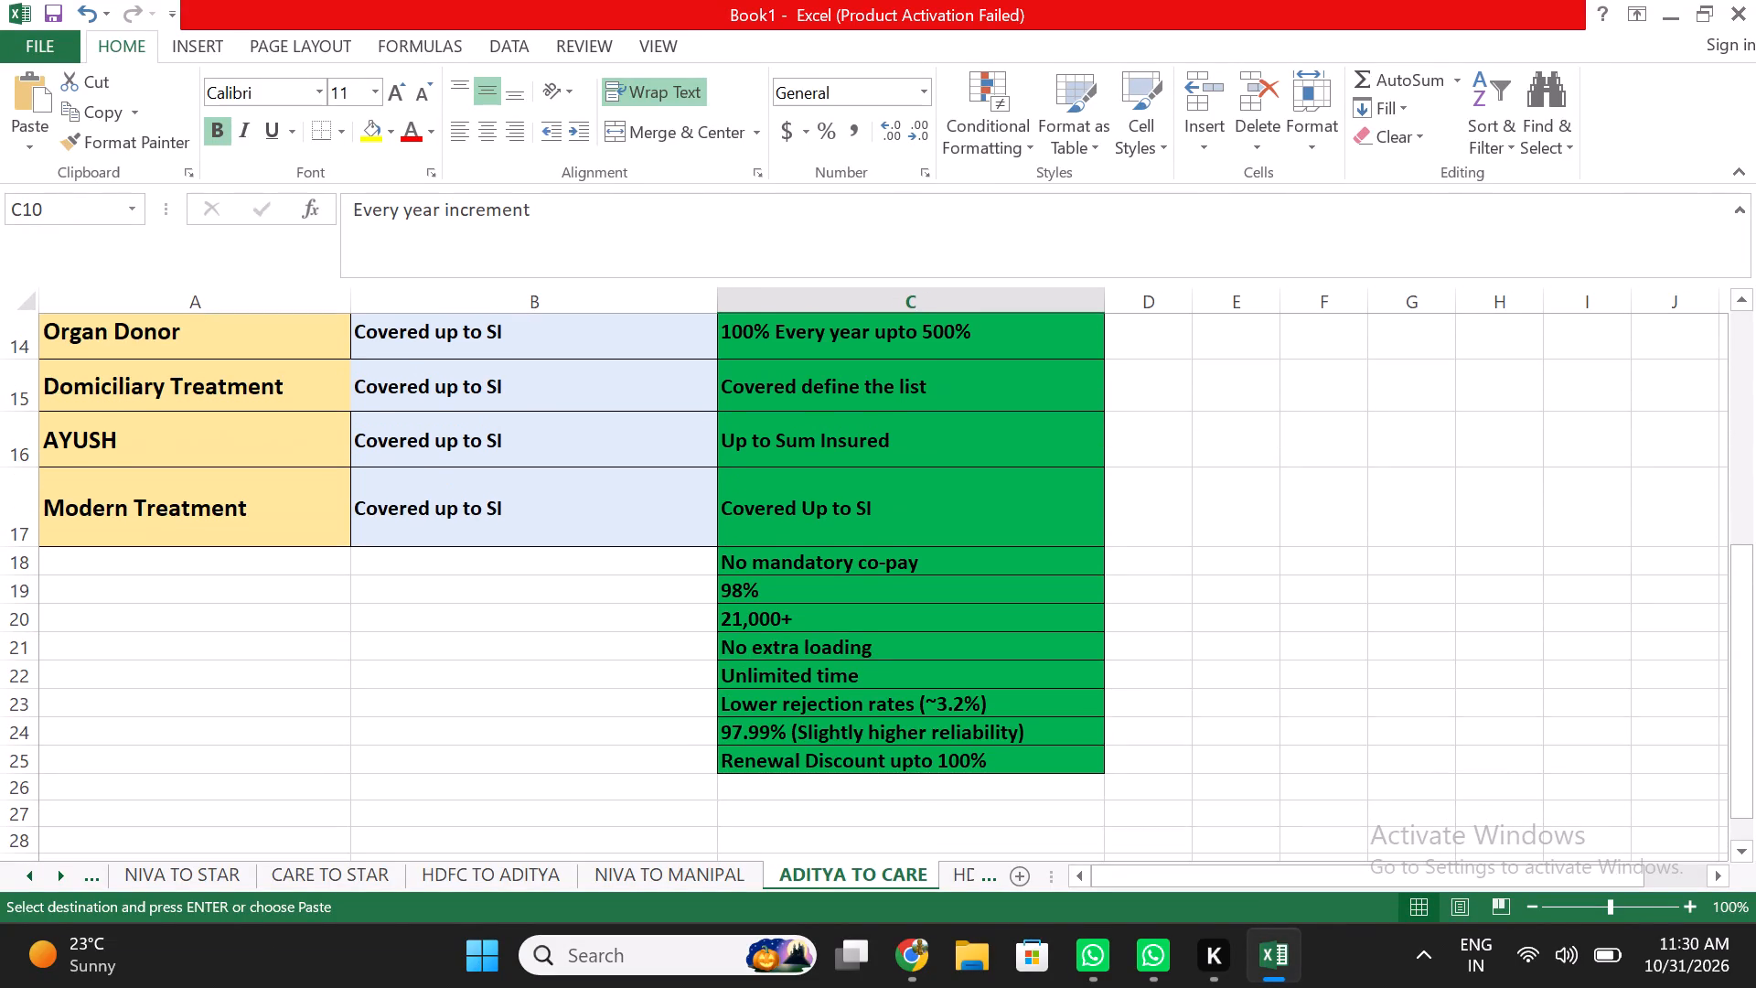
pyautogui.scroll(-1, 391, 594)
pyautogui.scroll(2, 391, 594)
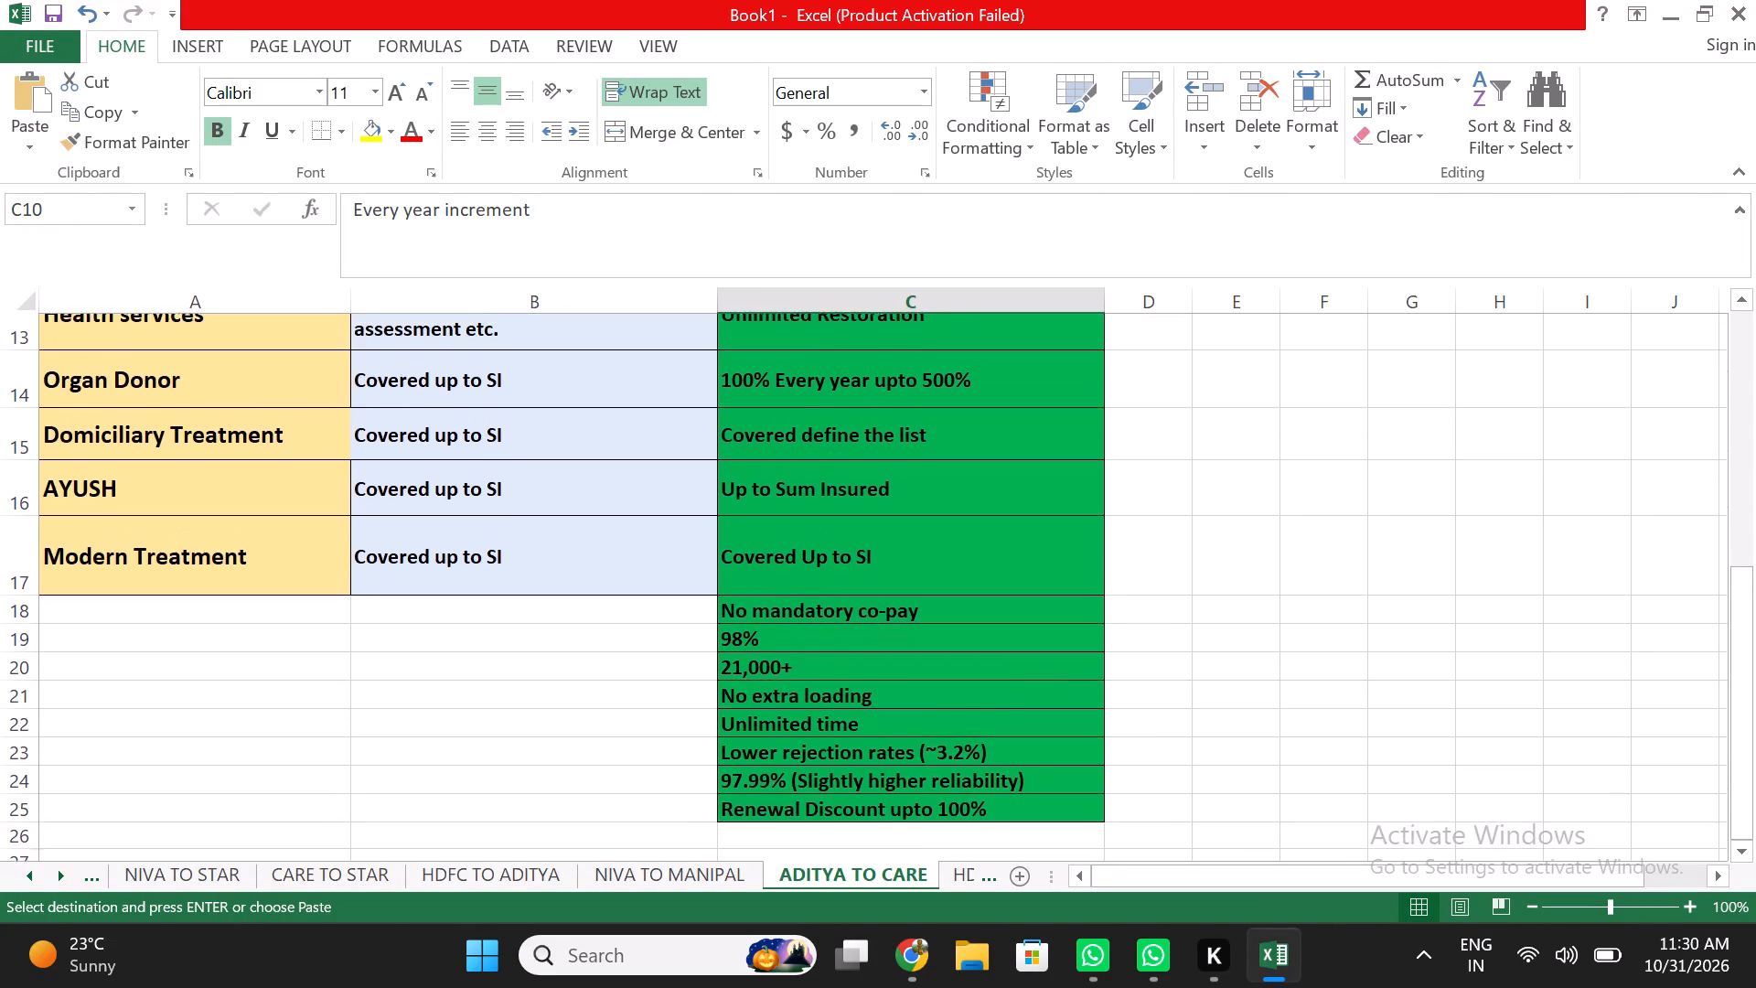
pyautogui.scroll(2, 391, 594)
pyautogui.doubleClick(152, 586)
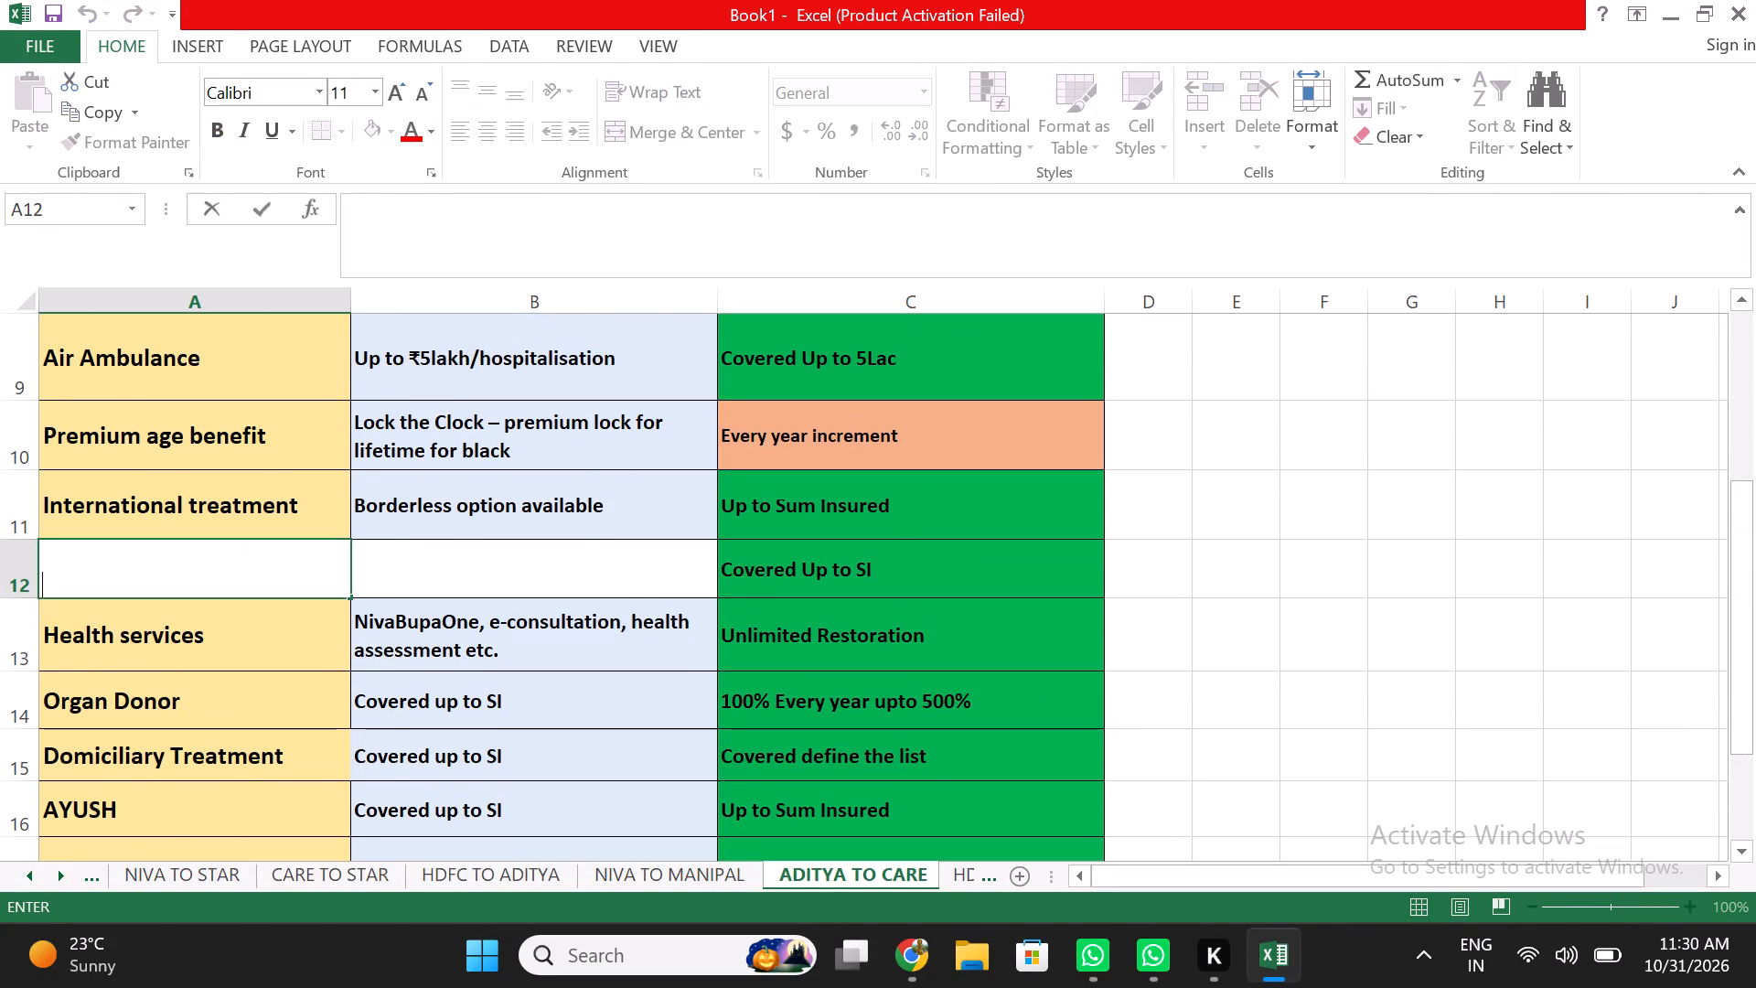
pyautogui.write('co')
pyautogui.press('BackSpace')
pyautogui.press('BackSpace')
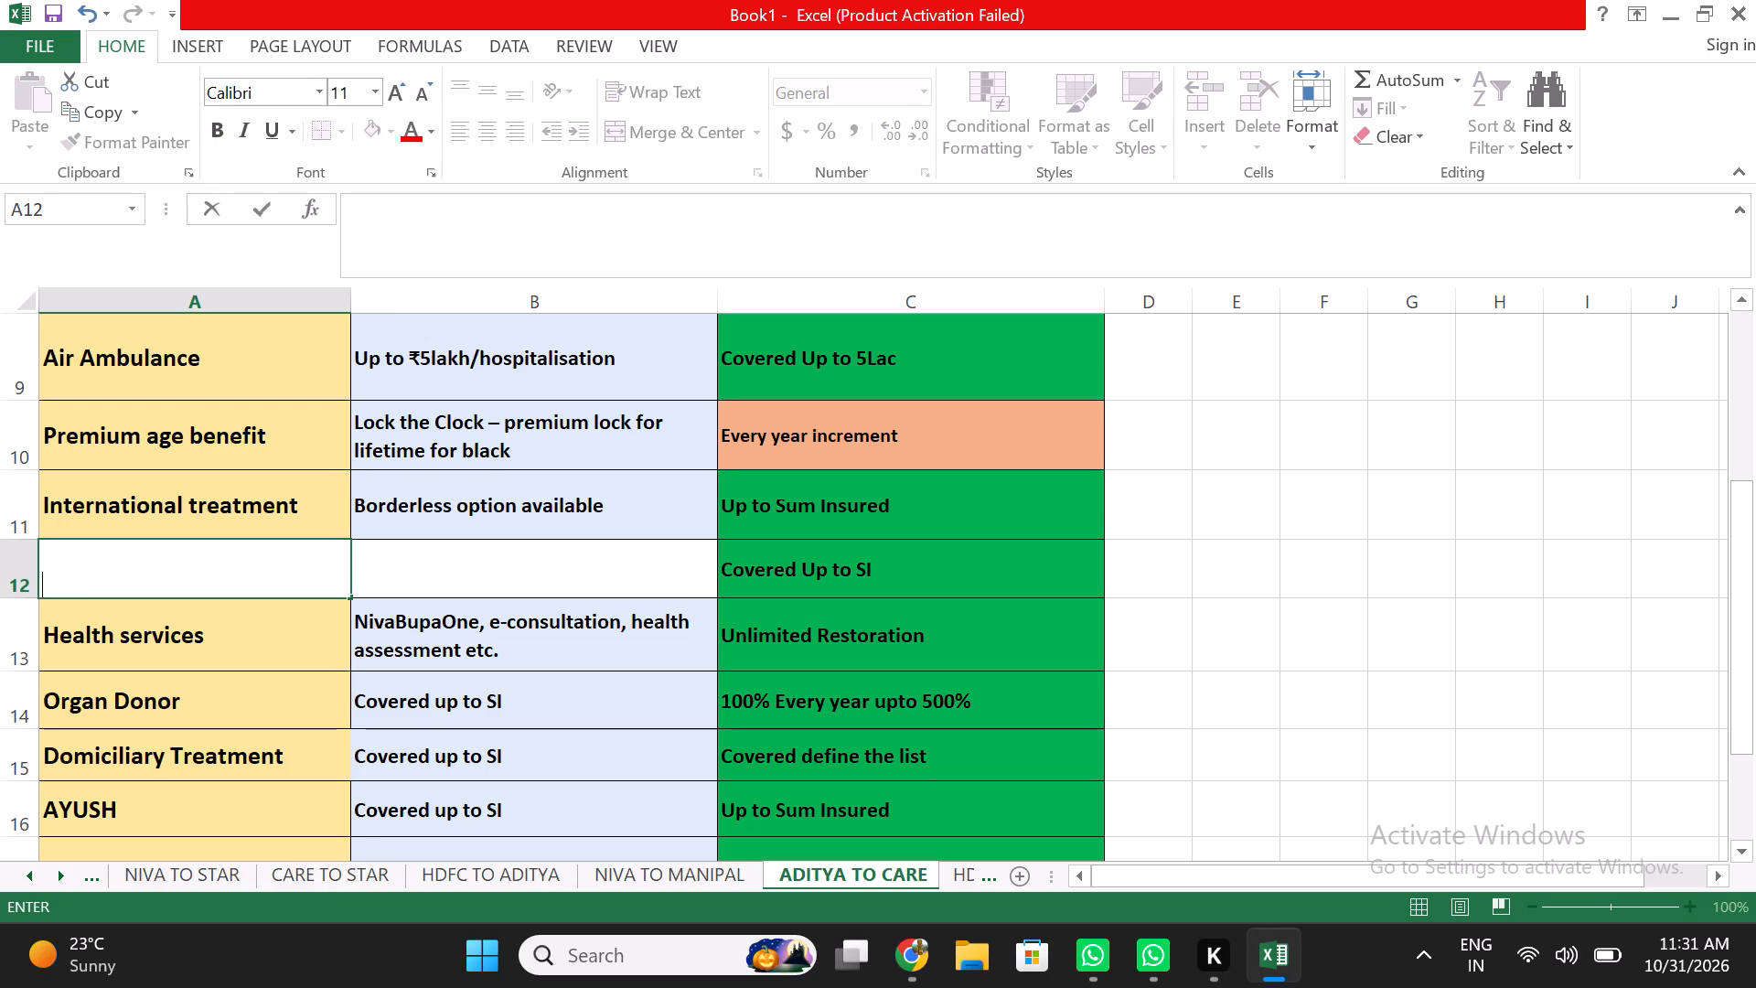
pyautogui.write('Ci')
pyautogui.press('BackSpace')
pyautogui.write('po')
pyautogui.press('BackSpace')
pyautogui.press('BackSpace')
pyautogui.press('o')
pyautogui.write('-pa')
pyautogui.press('y')
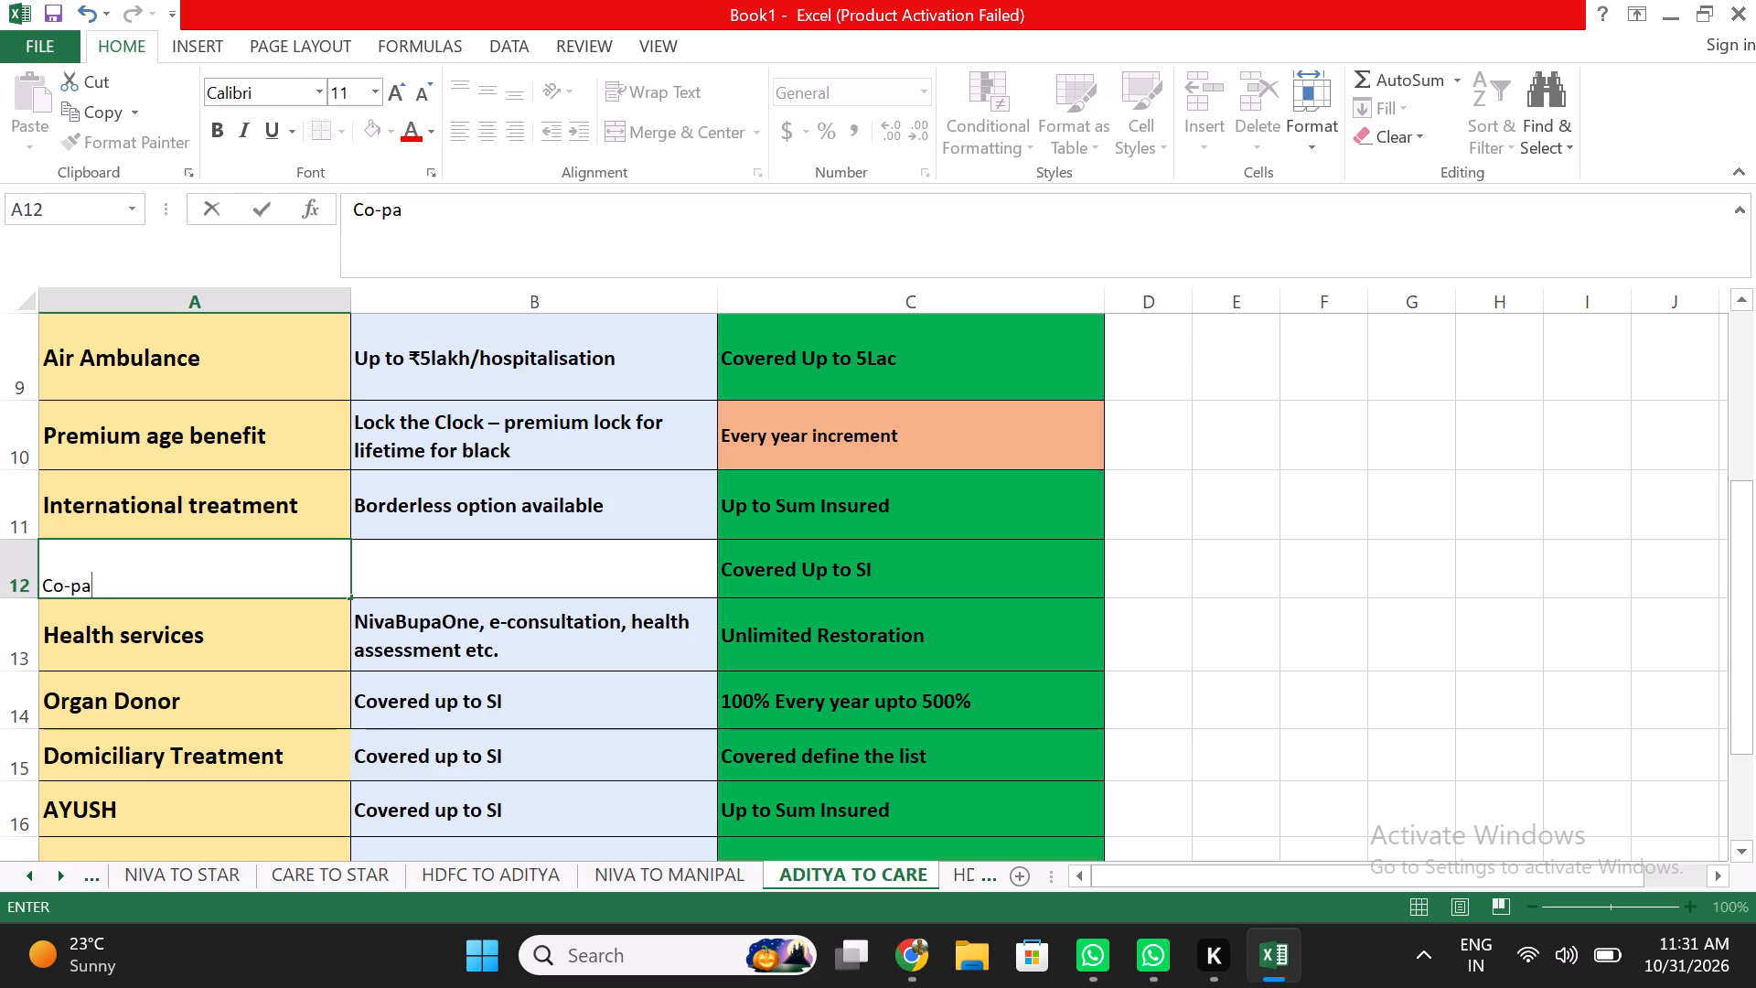
# Enter "No Co-pay" in the Niva Bupa column of the Co-pay row.
pyautogui.click(438, 578)
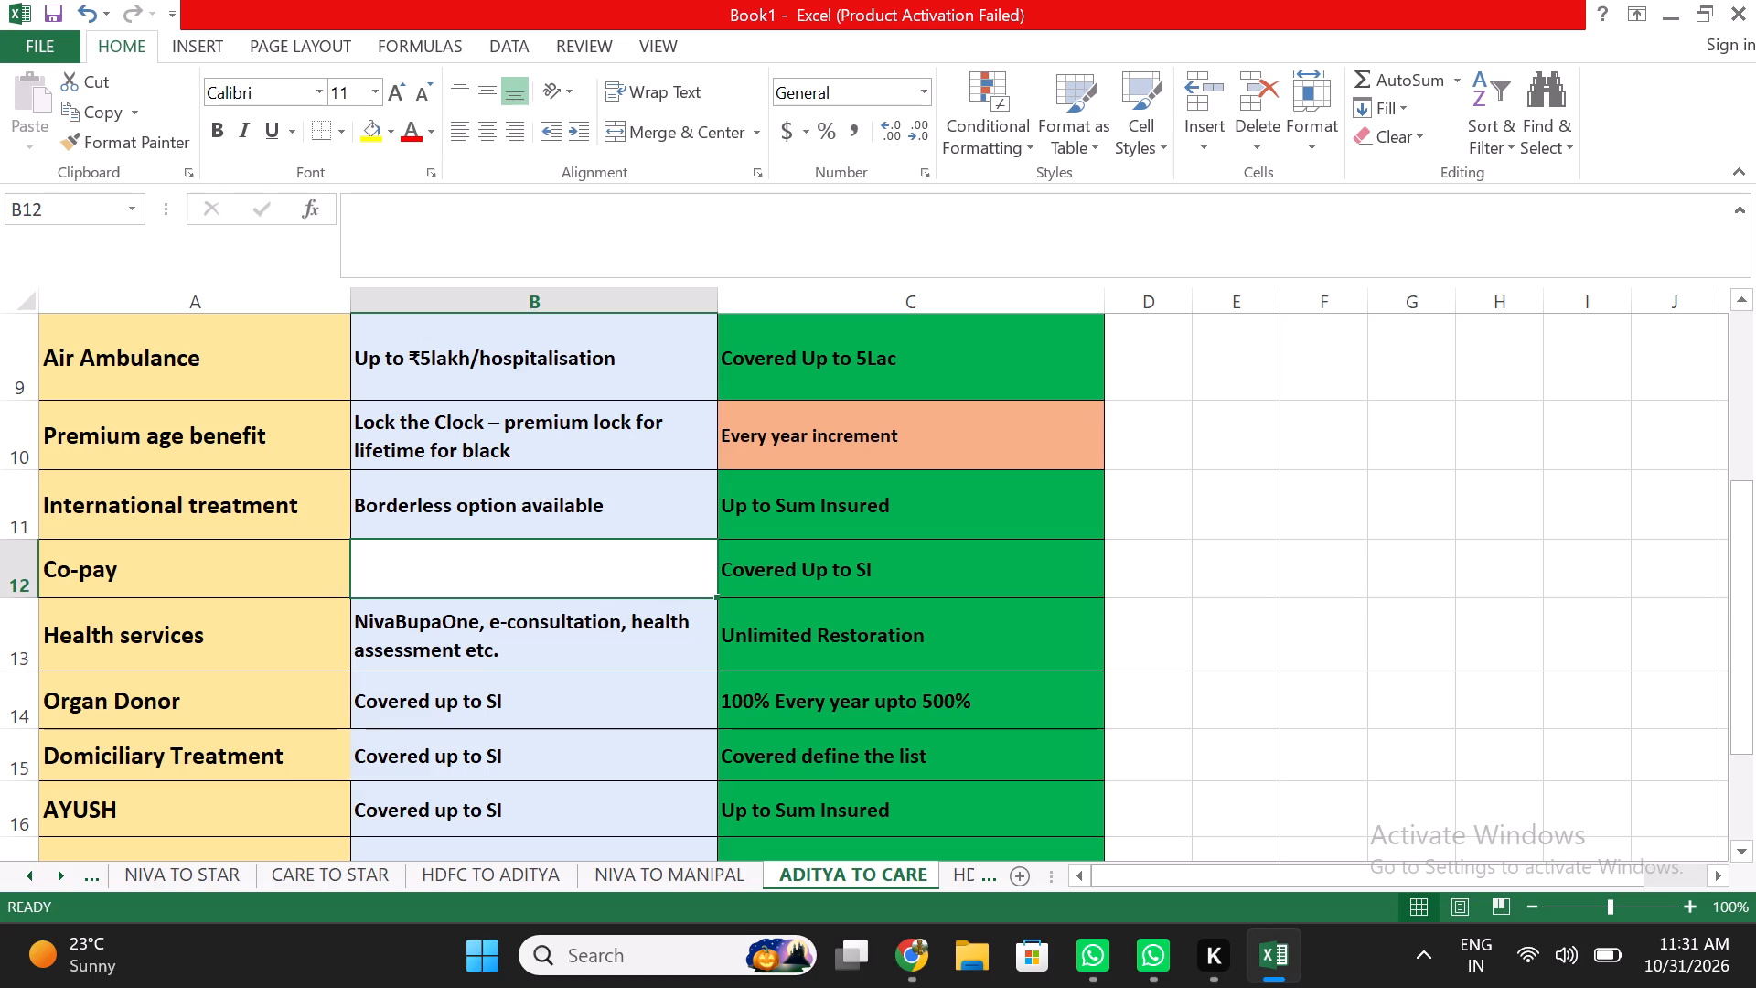
pyautogui.write('No')
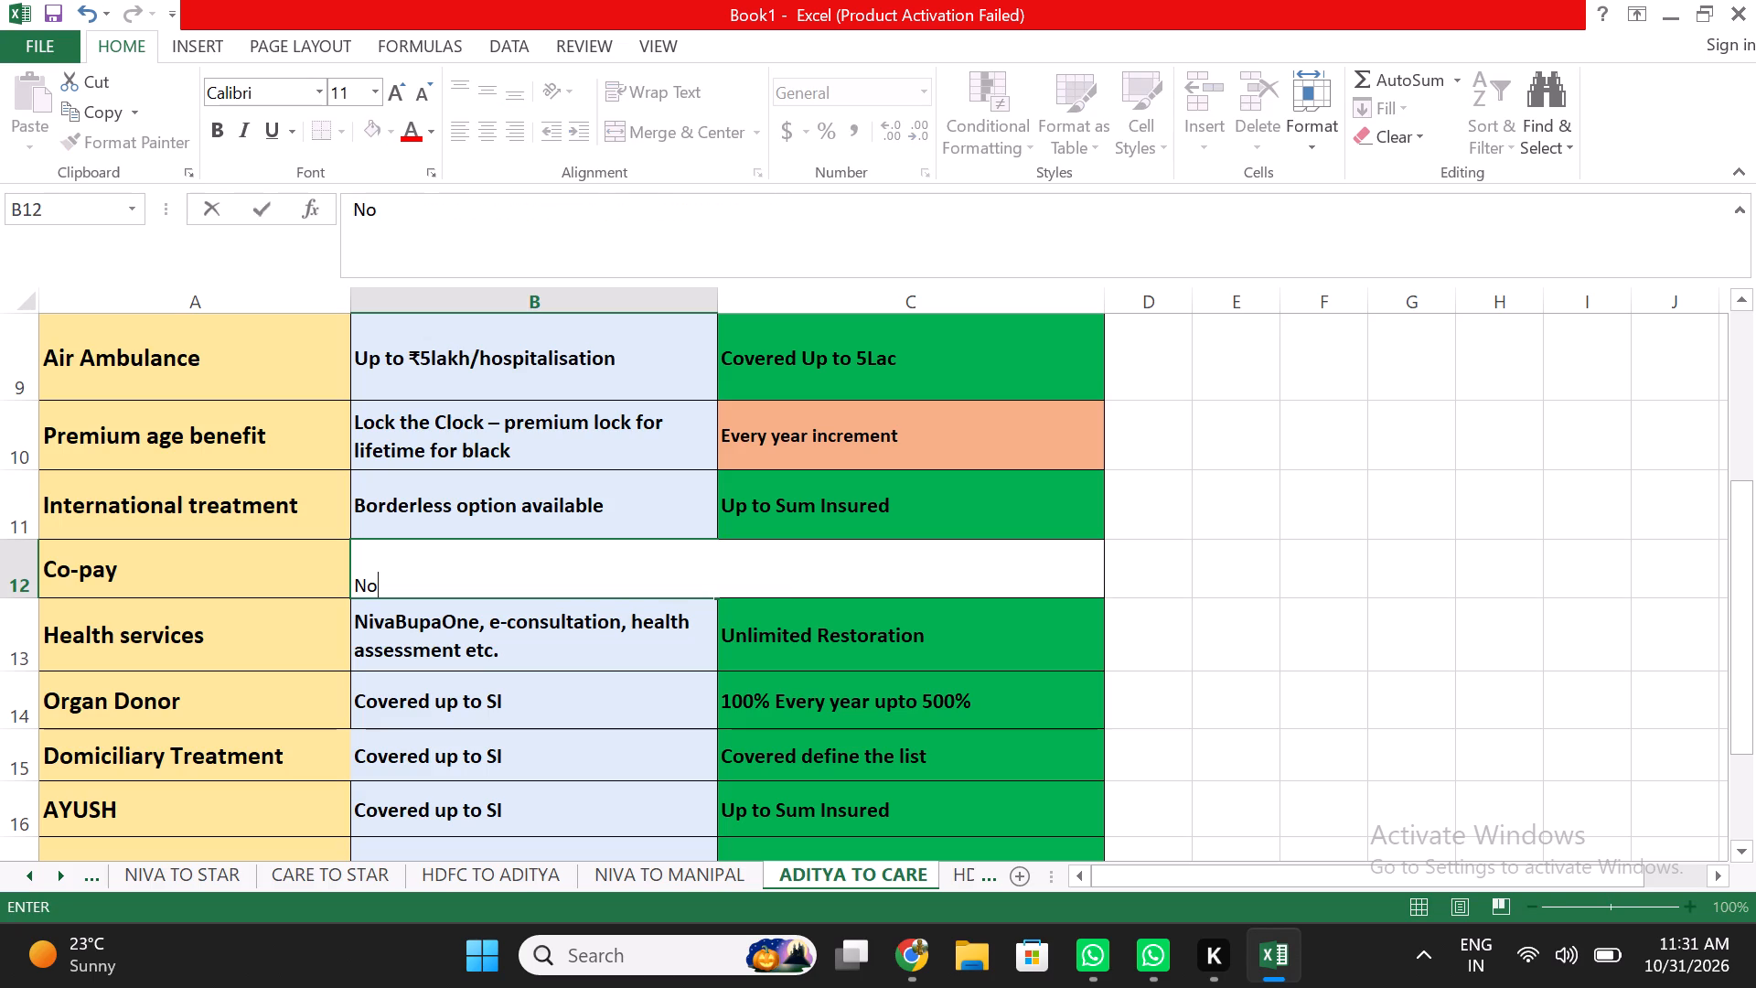
pyautogui.press('space')
pyautogui.write('co')
pyautogui.press('BackSpace')
pyautogui.press('BackSpace')
pyautogui.hotkey('shift', 'c')
pyautogui.press('i')
pyautogui.press('BackSpace')
pyautogui.press('o')
pyautogui.write('-pay')
pyautogui.press('space')
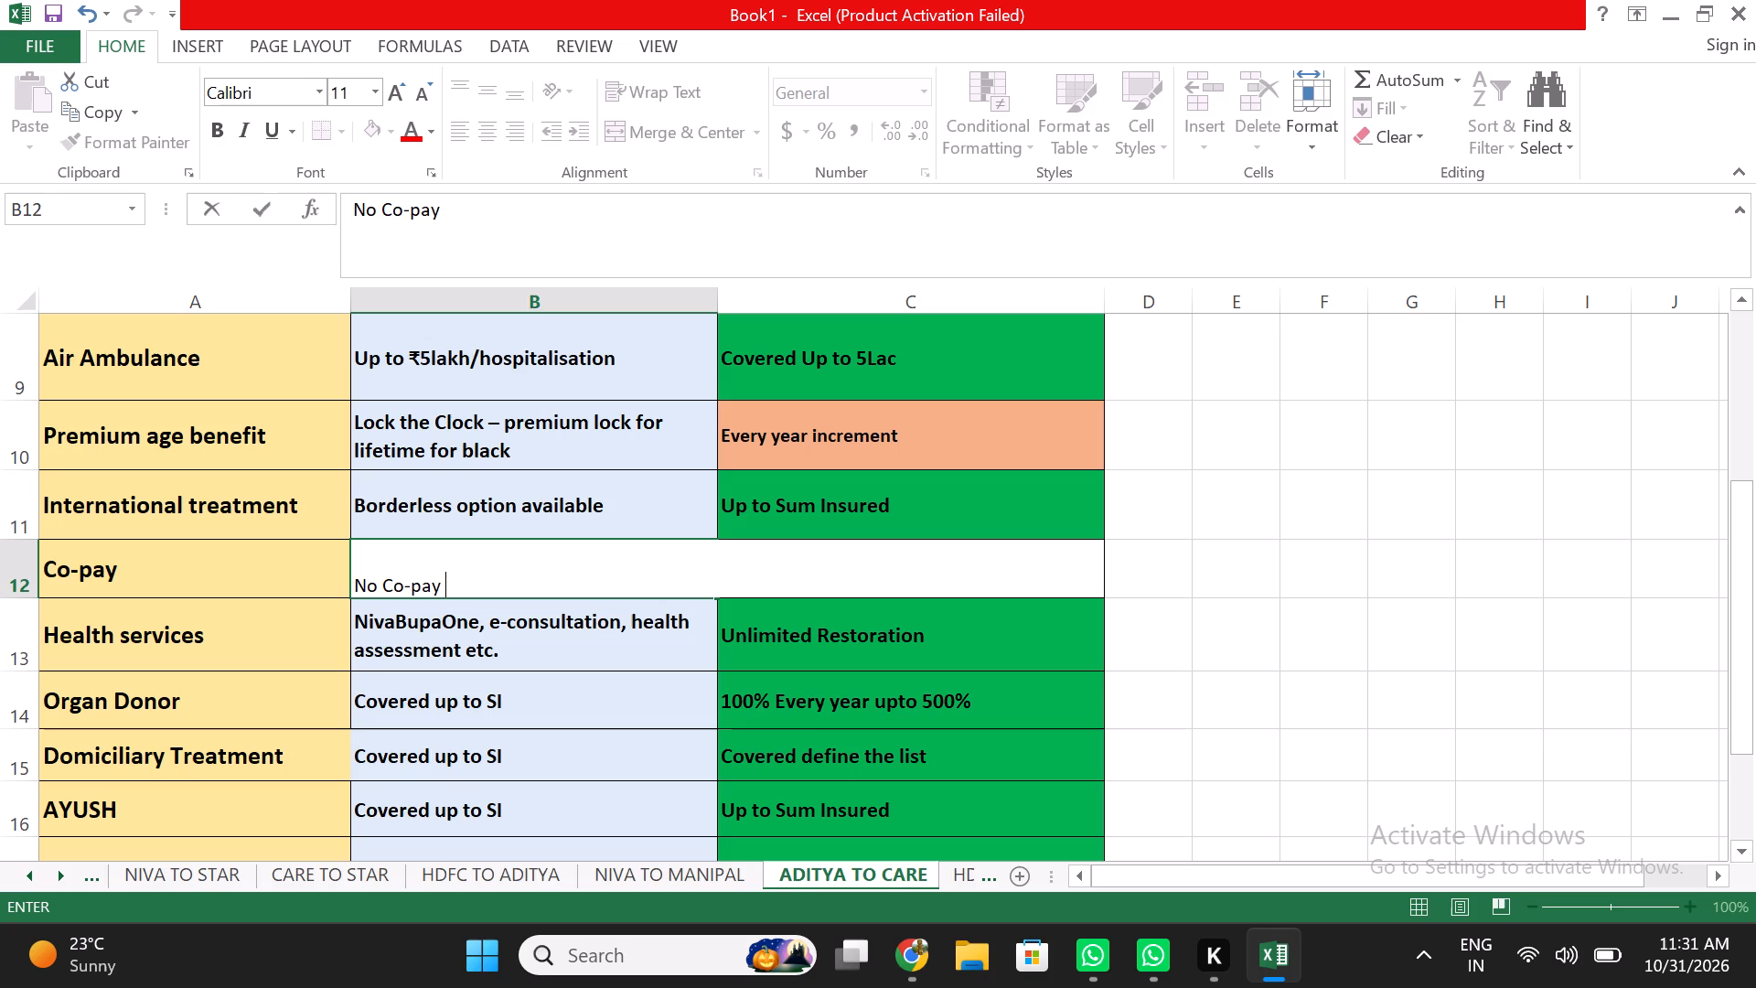
pyautogui.click(484, 650)
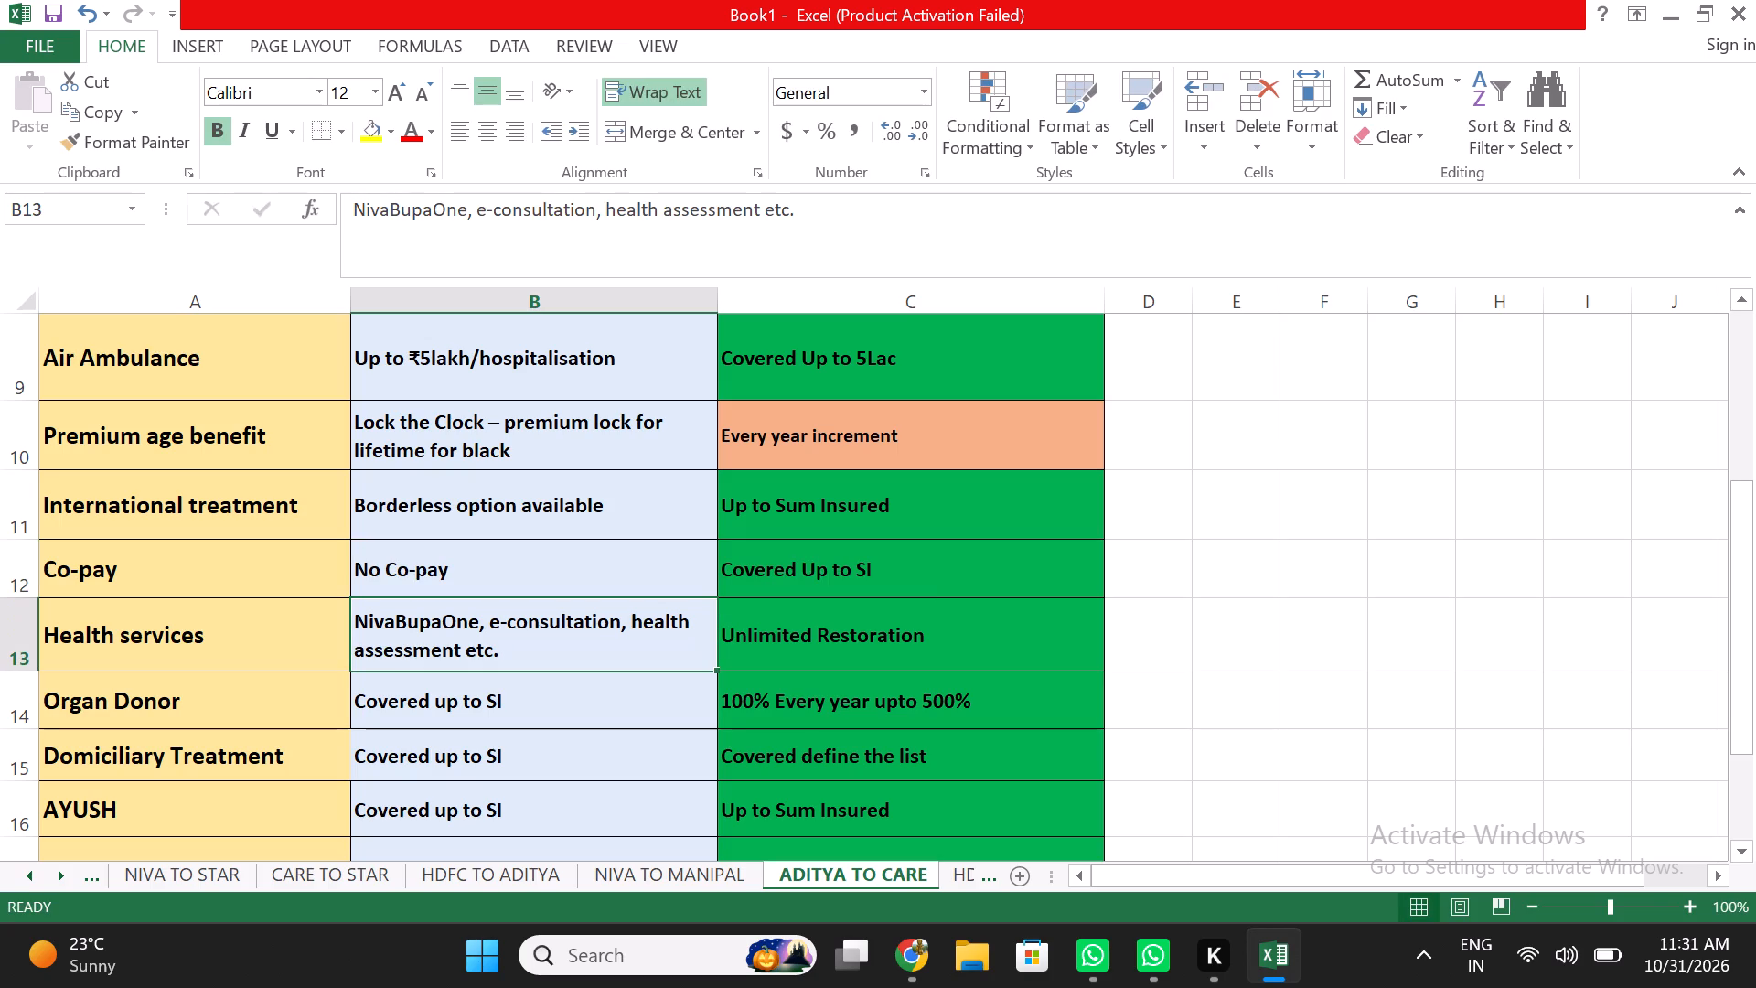
# Copy the Niva Bupa "No Co-pay" entry over the Aditya Birla entry in the Co-pay row.
pyautogui.click(901, 576)
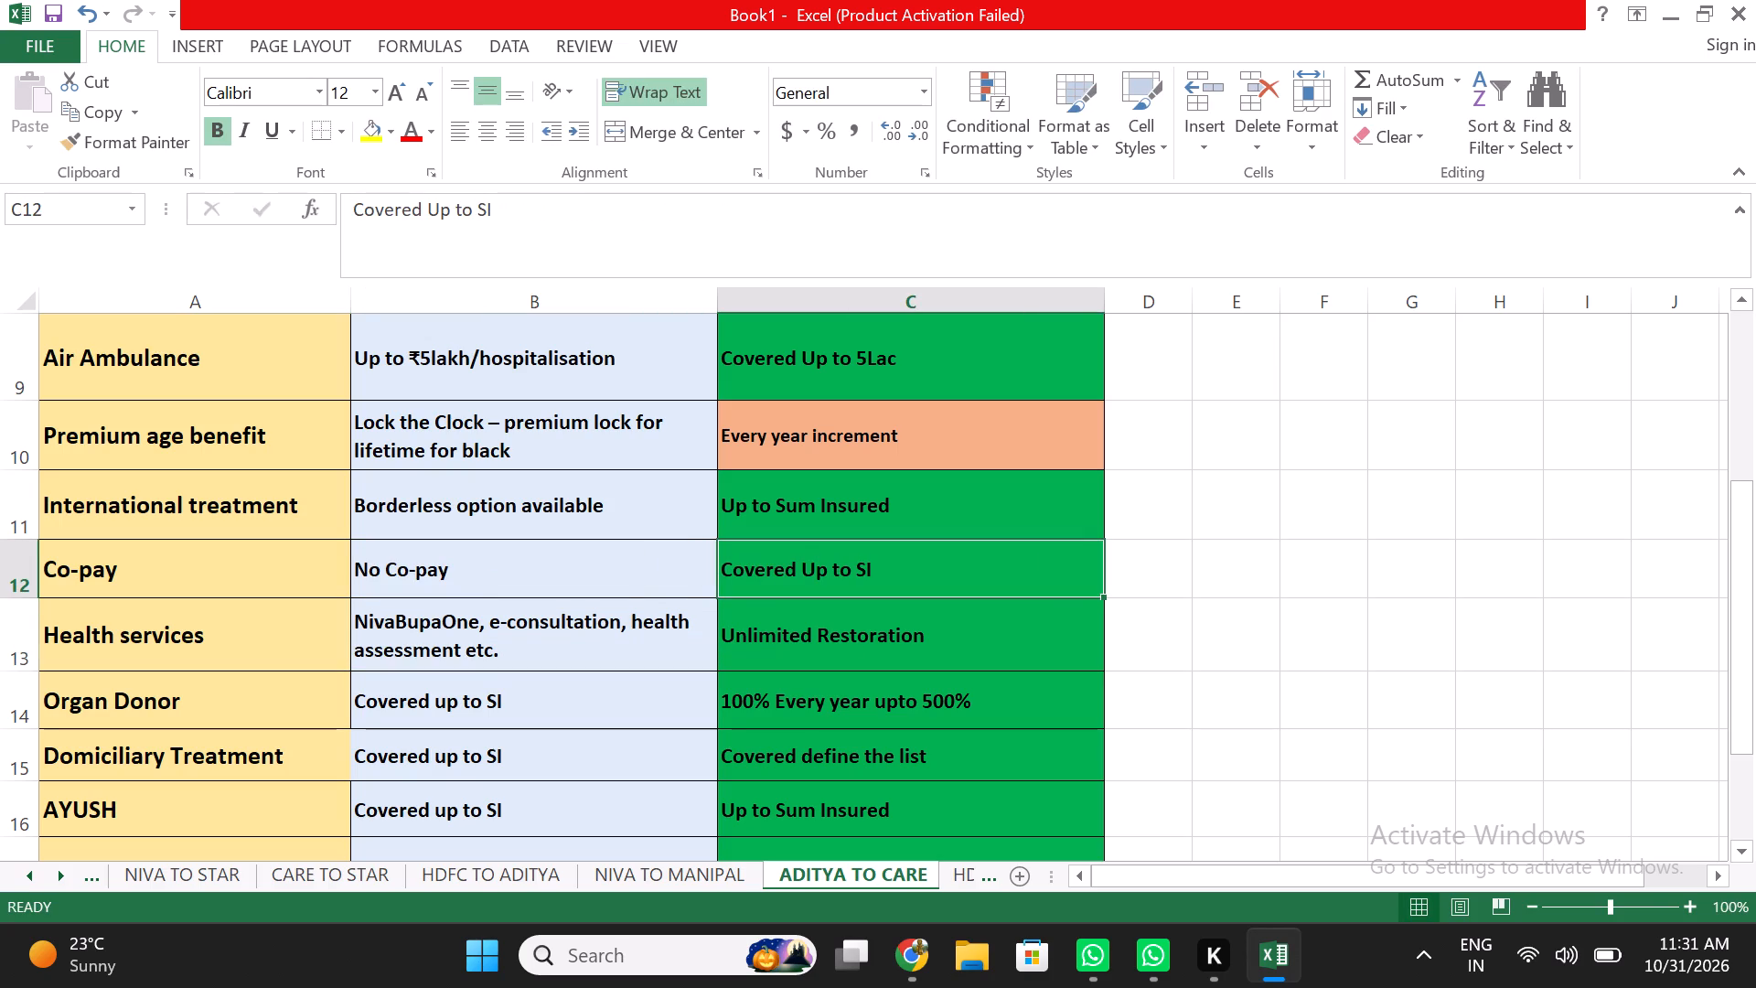
pyautogui.click(593, 572)
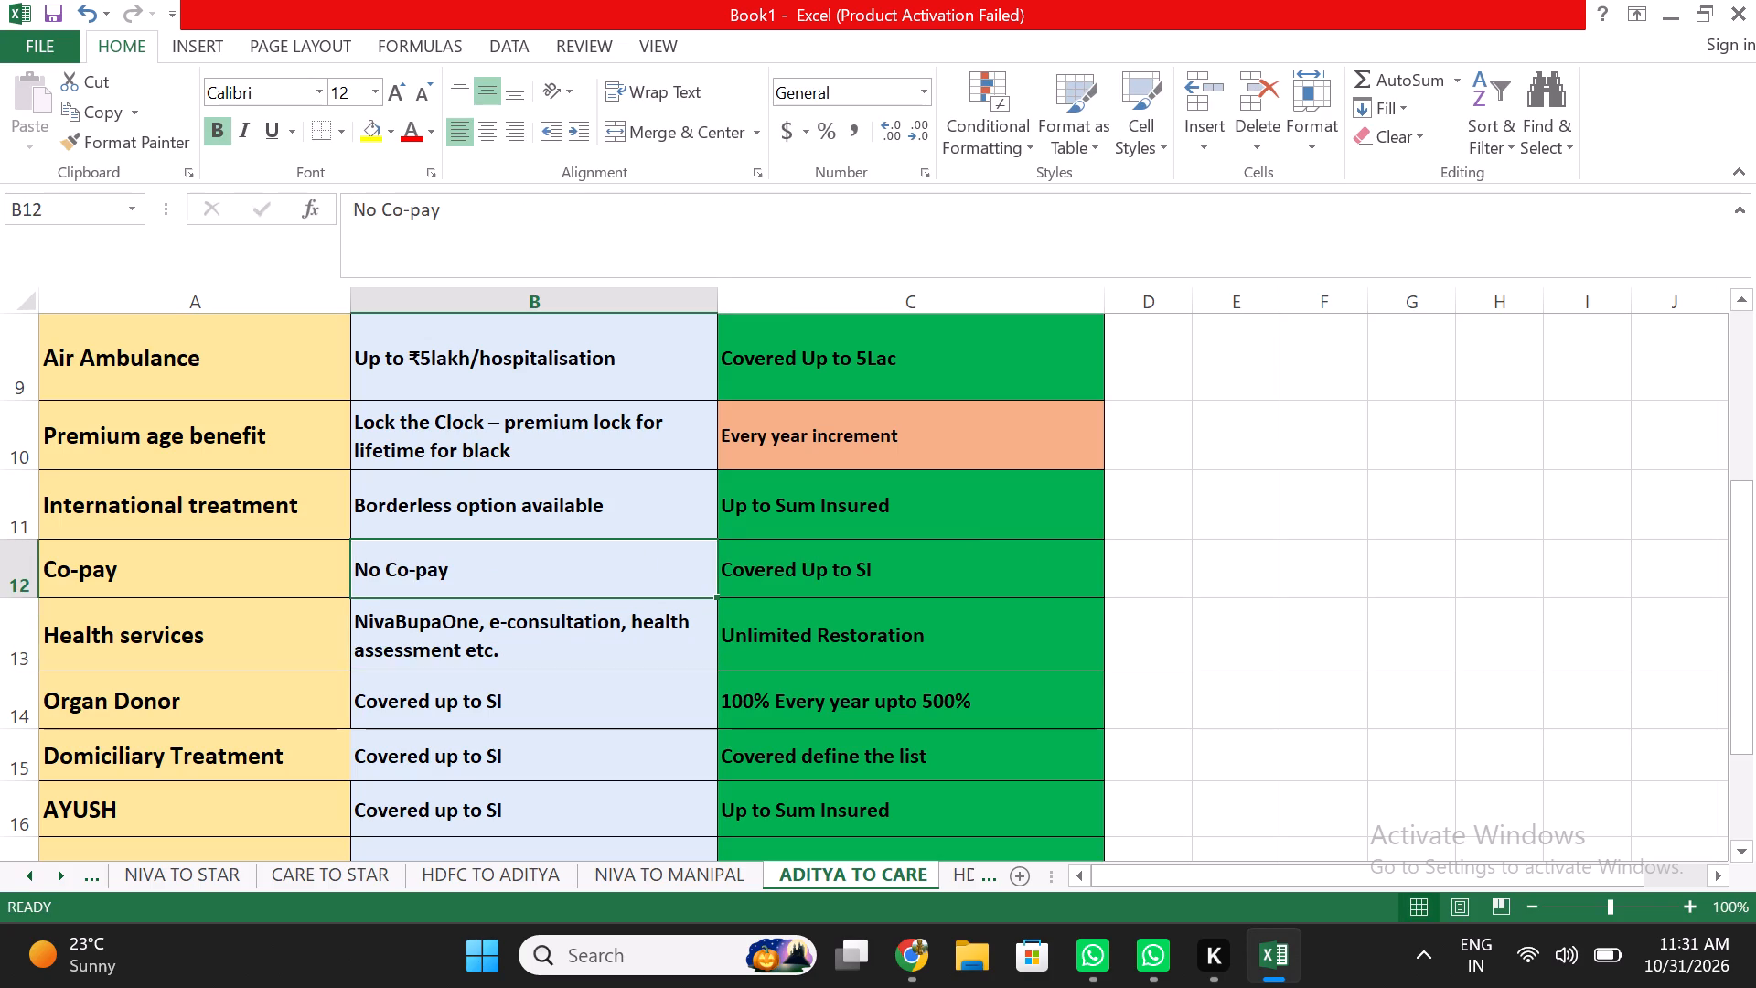
pyautogui.hotkey('ctrl', 'c')
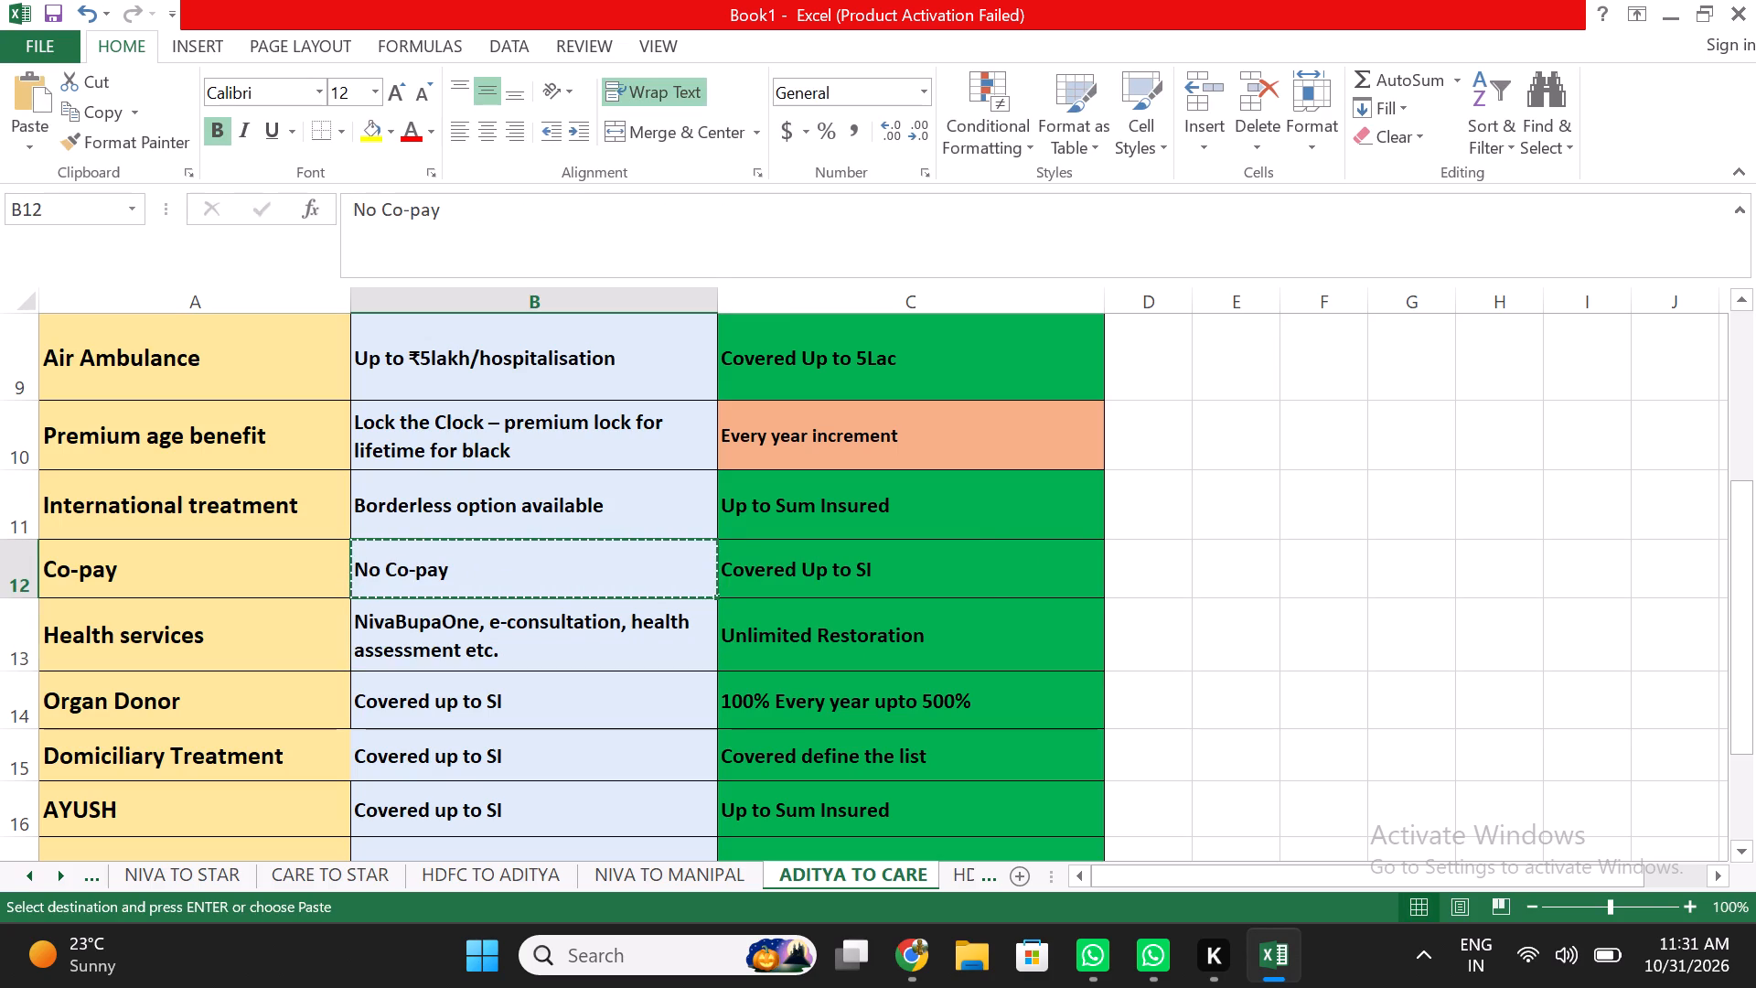
pyautogui.click(797, 561)
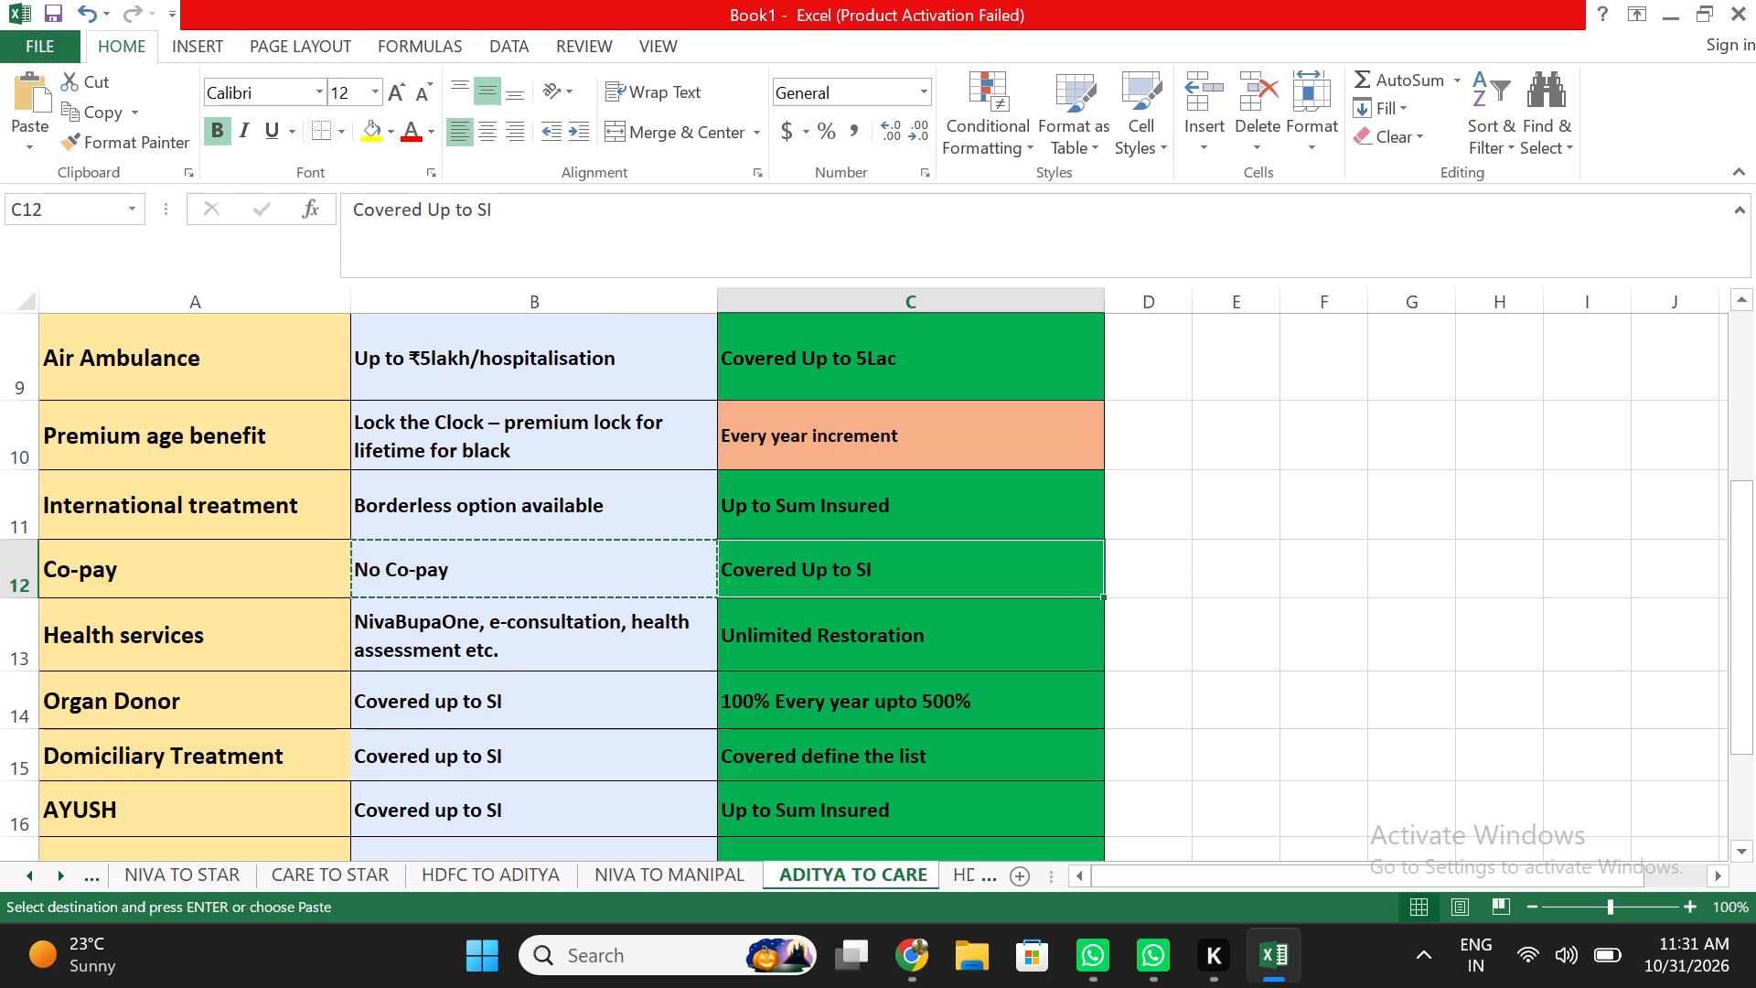
pyautogui.hotkey('ctrl', 'v')
# Change the Aditya Birla entry in the Co-pay row to "10% Co-pay".
pyautogui.doubleClick(745, 573)
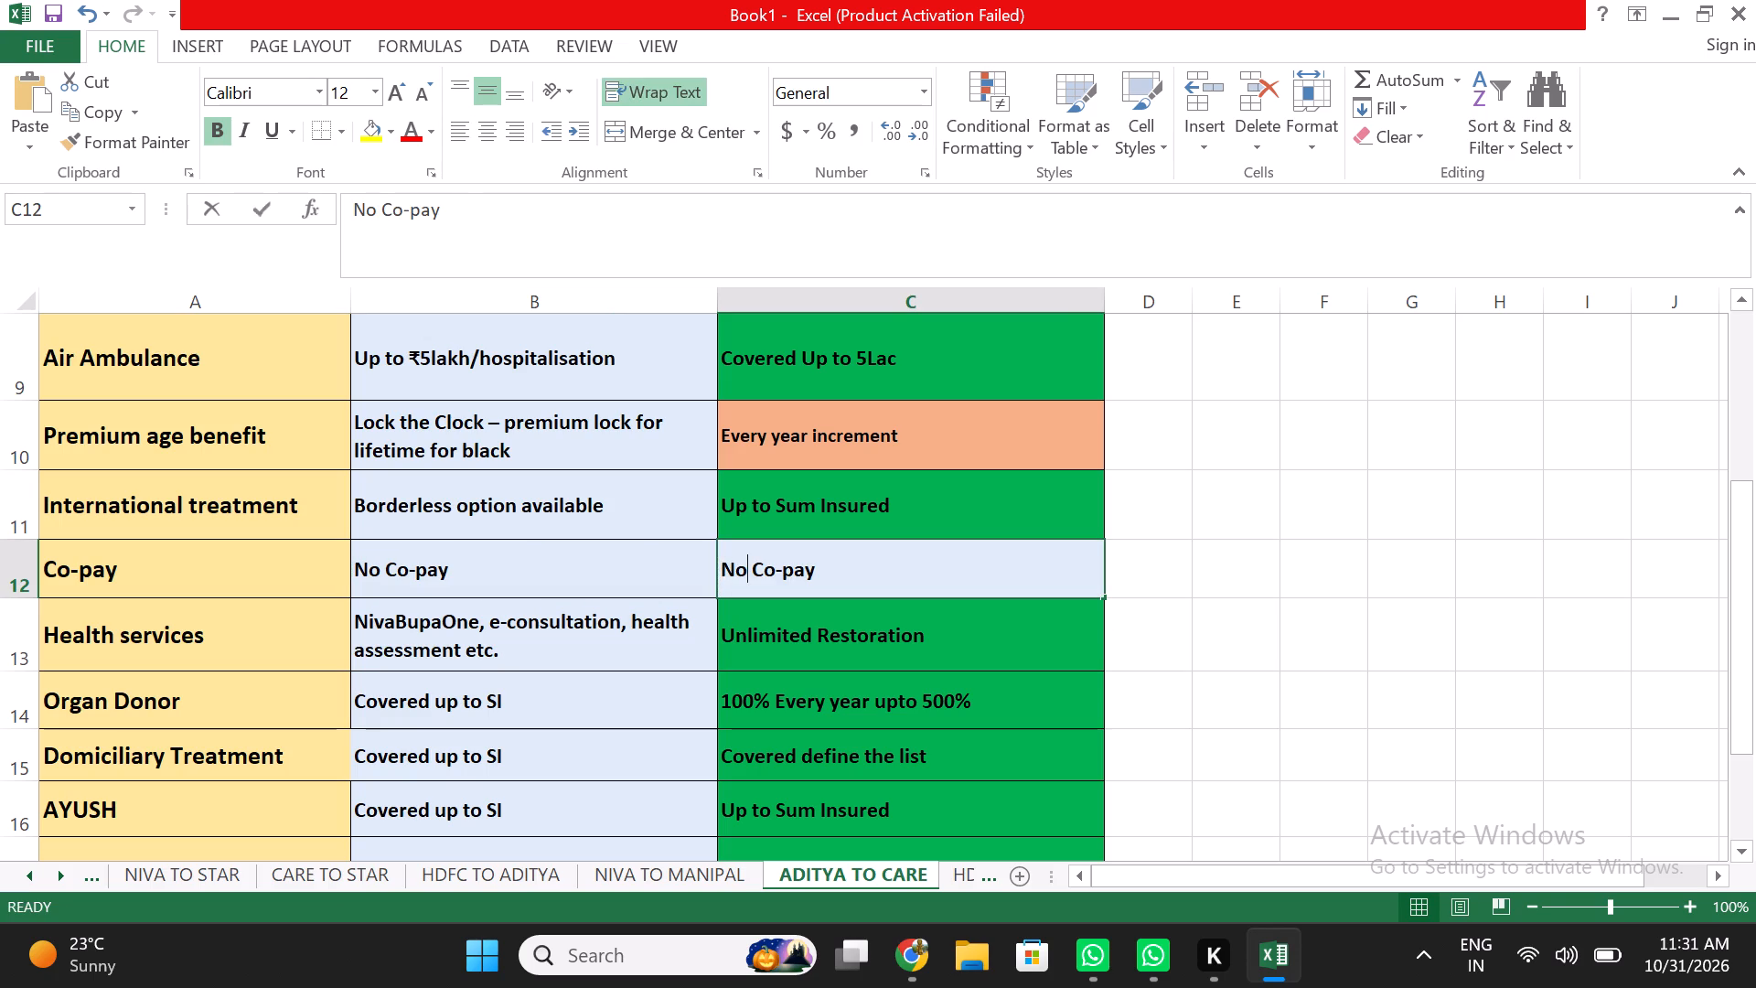
pyautogui.press('BackSpace')
pyautogui.press('BackSpace')
pyautogui.write('10')
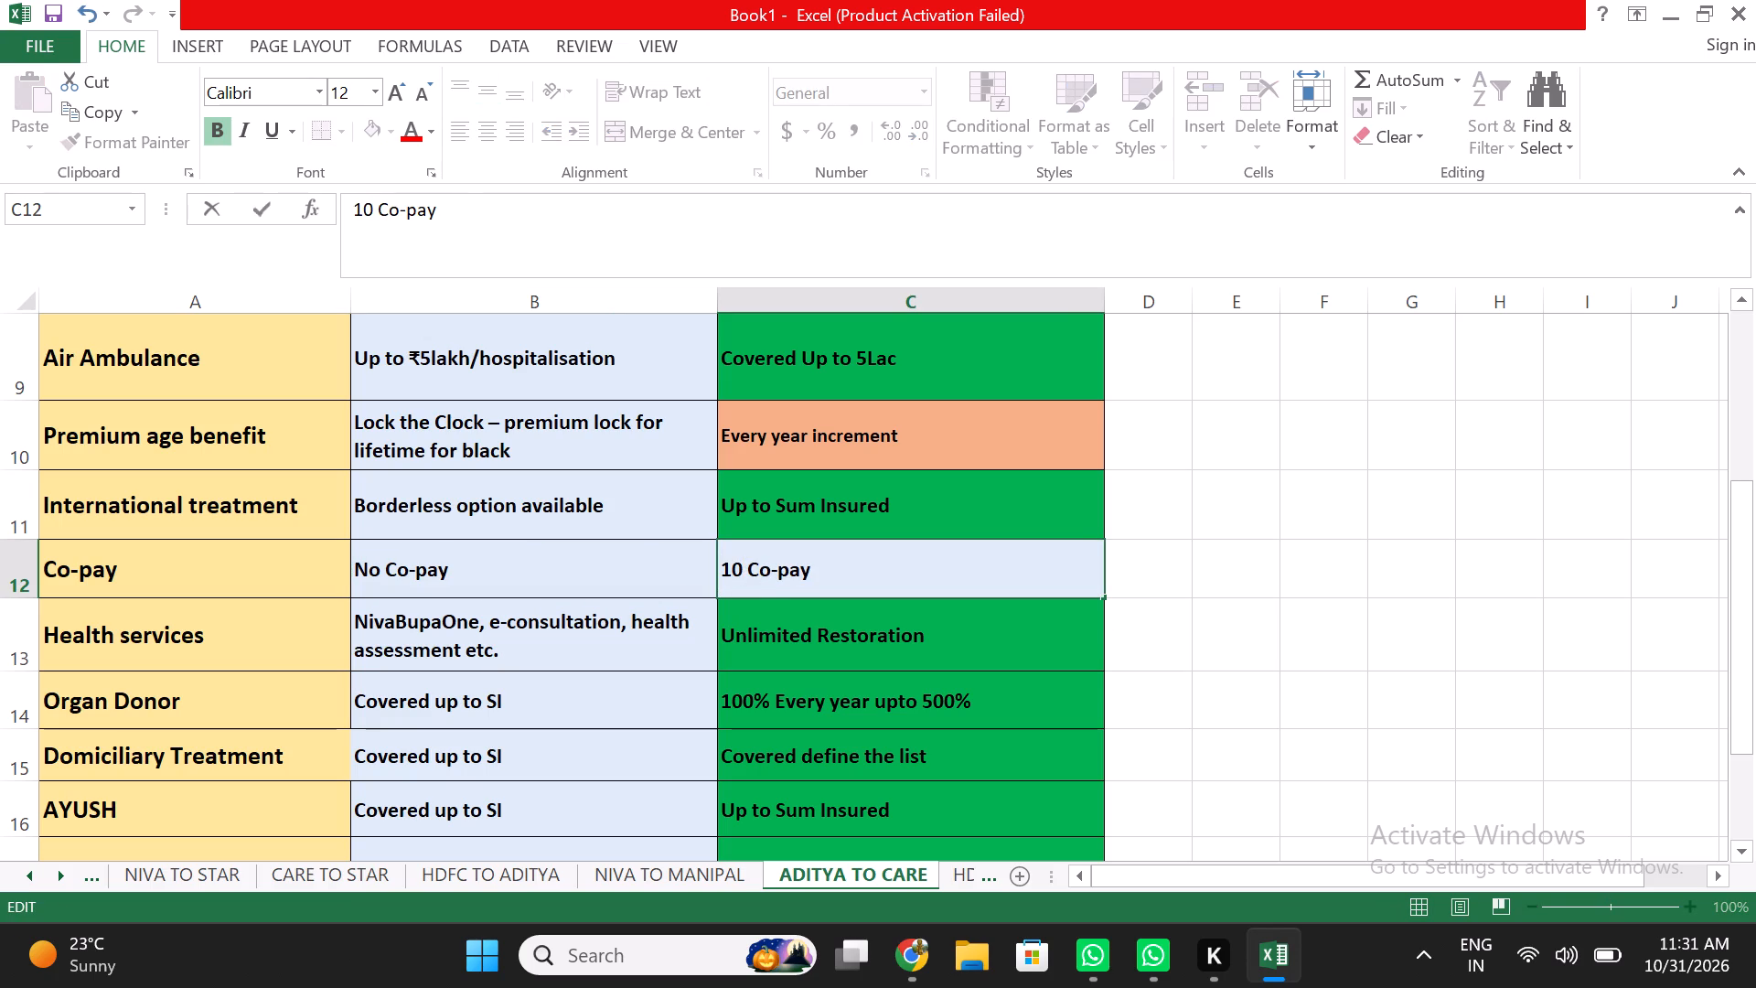
pyautogui.hotkey('shift', '%')
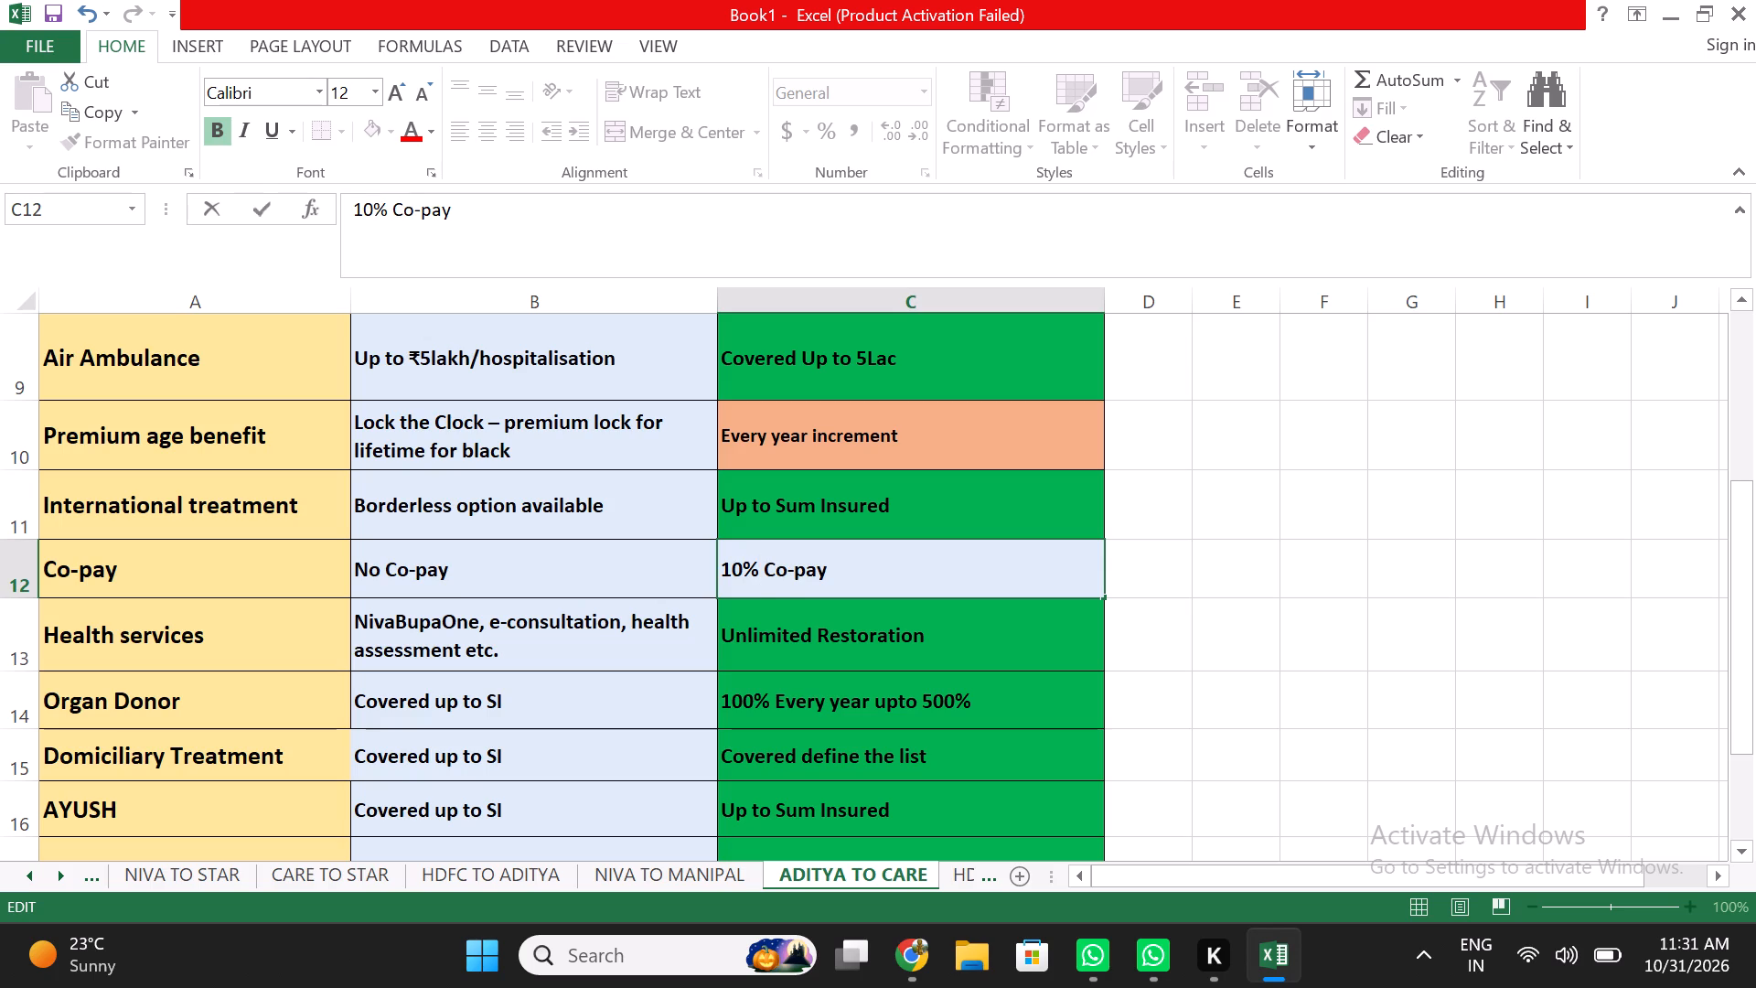
pyautogui.click(605, 671)
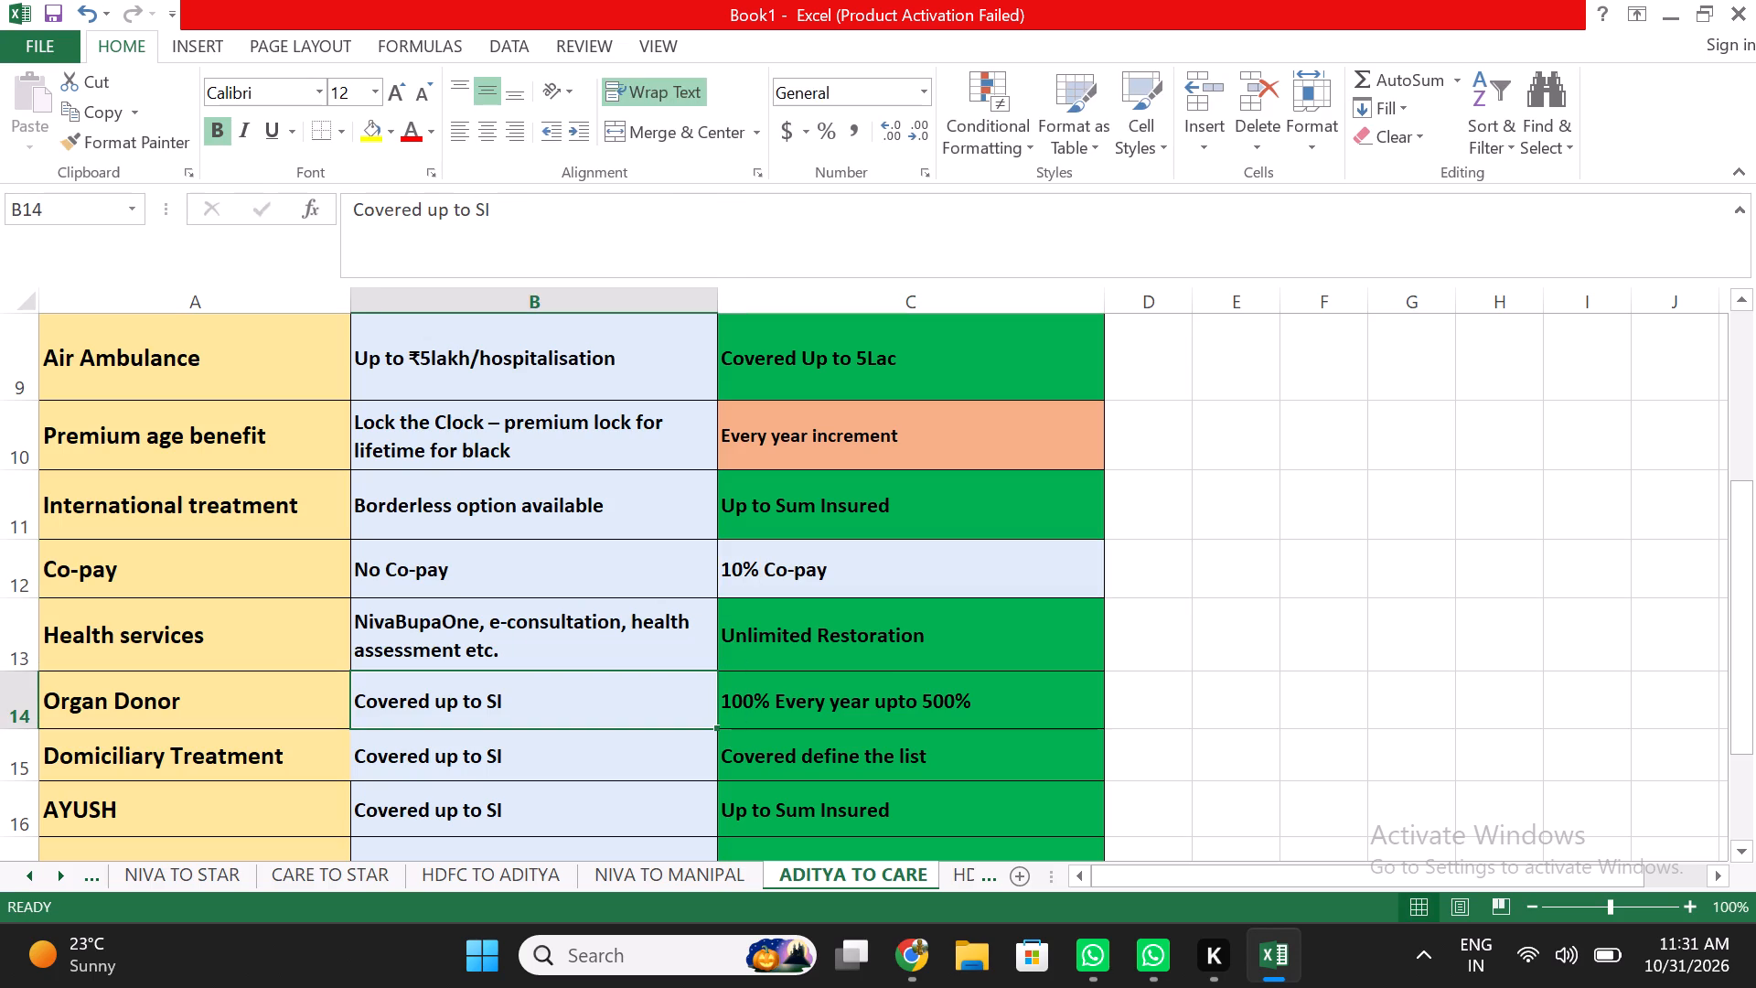
# Replace the Aditya Birla entry in the Health services row with "Not covered".
pyautogui.click(942, 633)
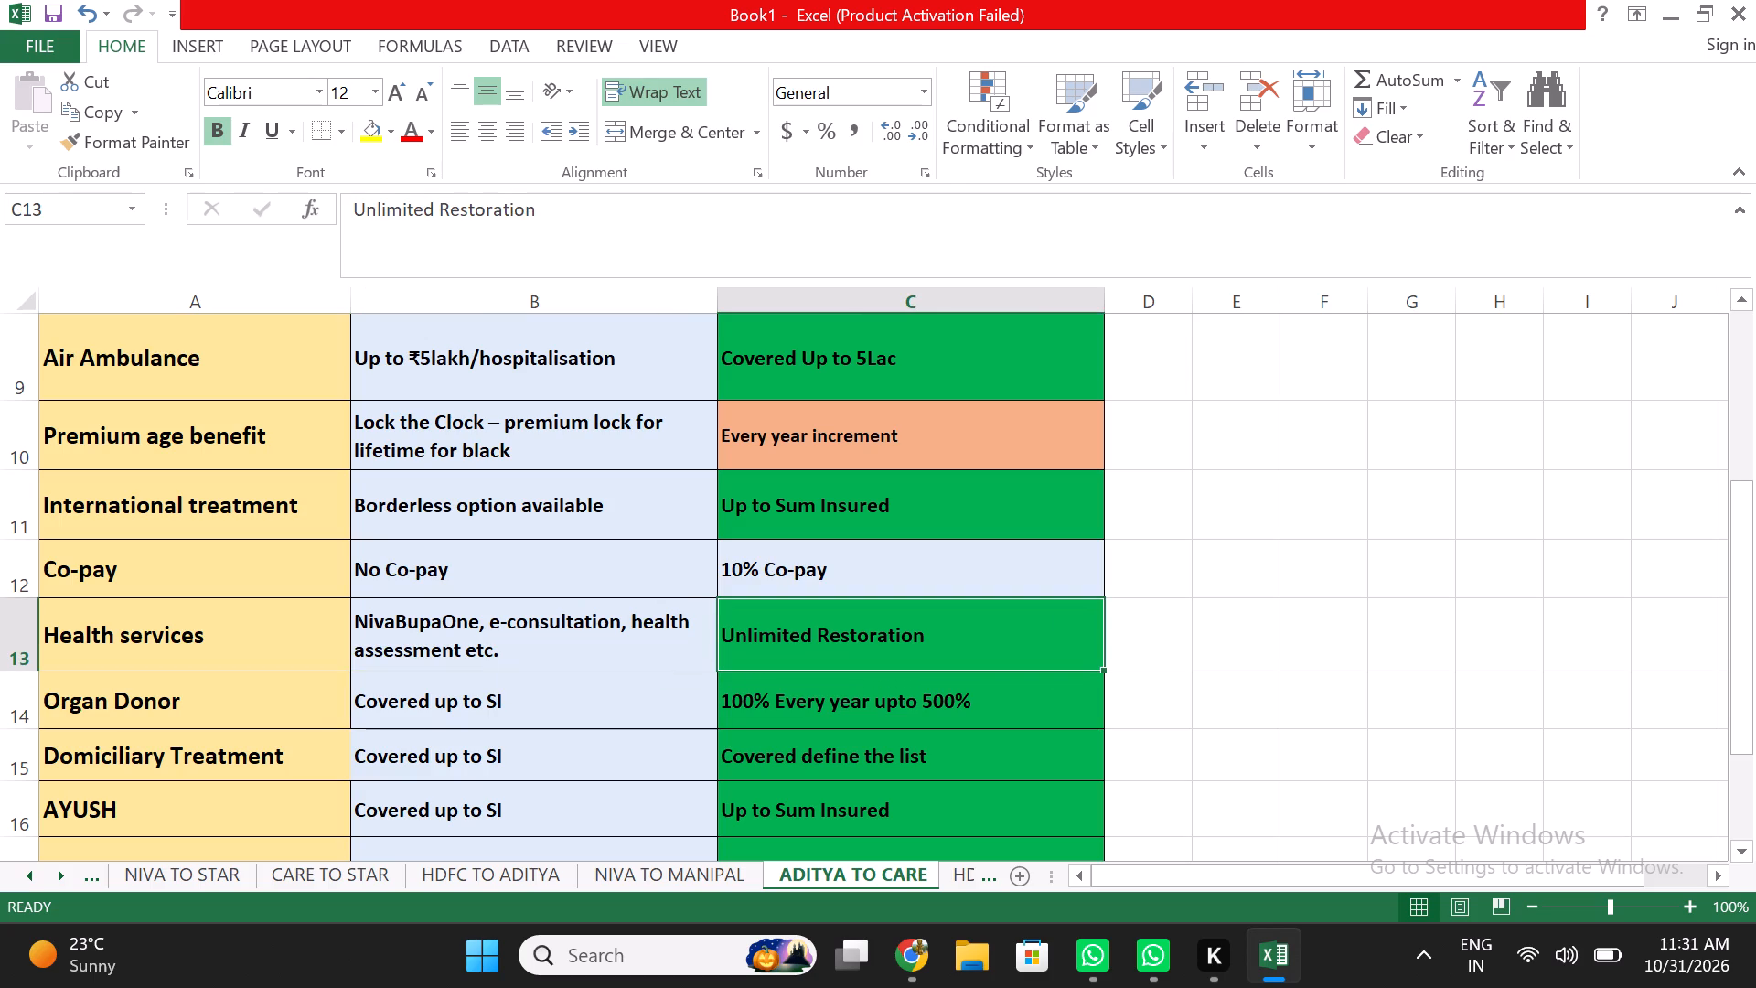
pyautogui.press('BackSpace')
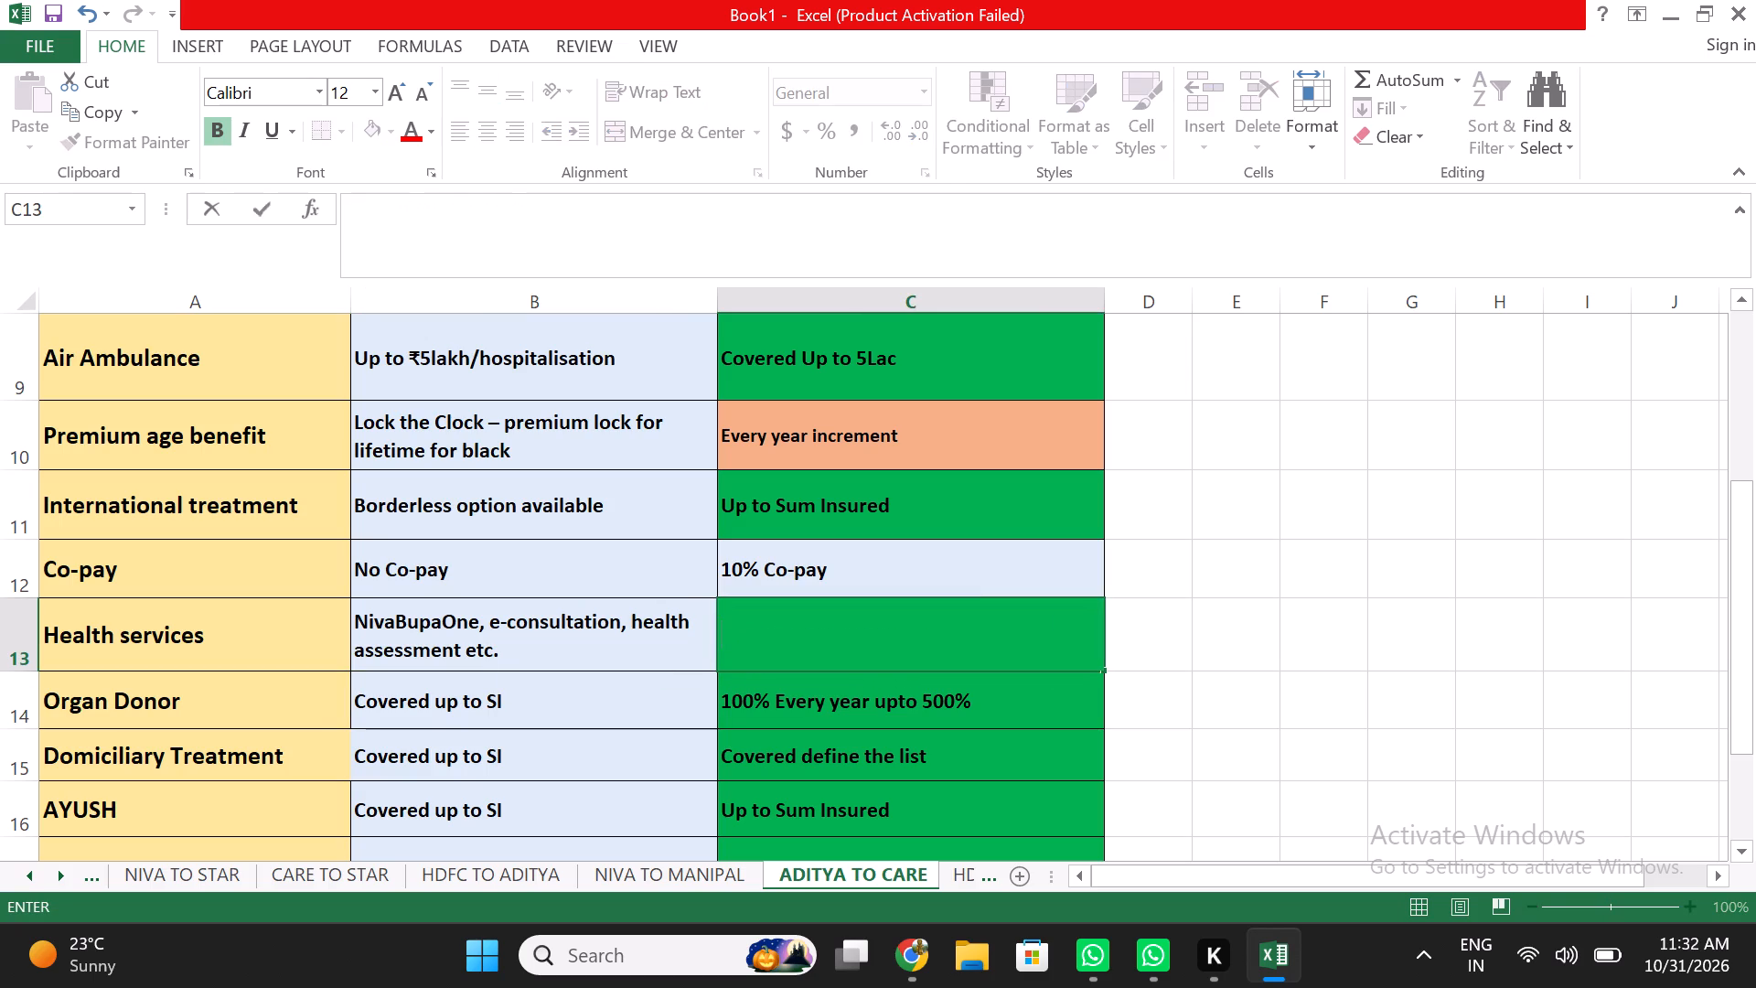
pyautogui.click(942, 633)
pyautogui.scroll(1, 942, 633)
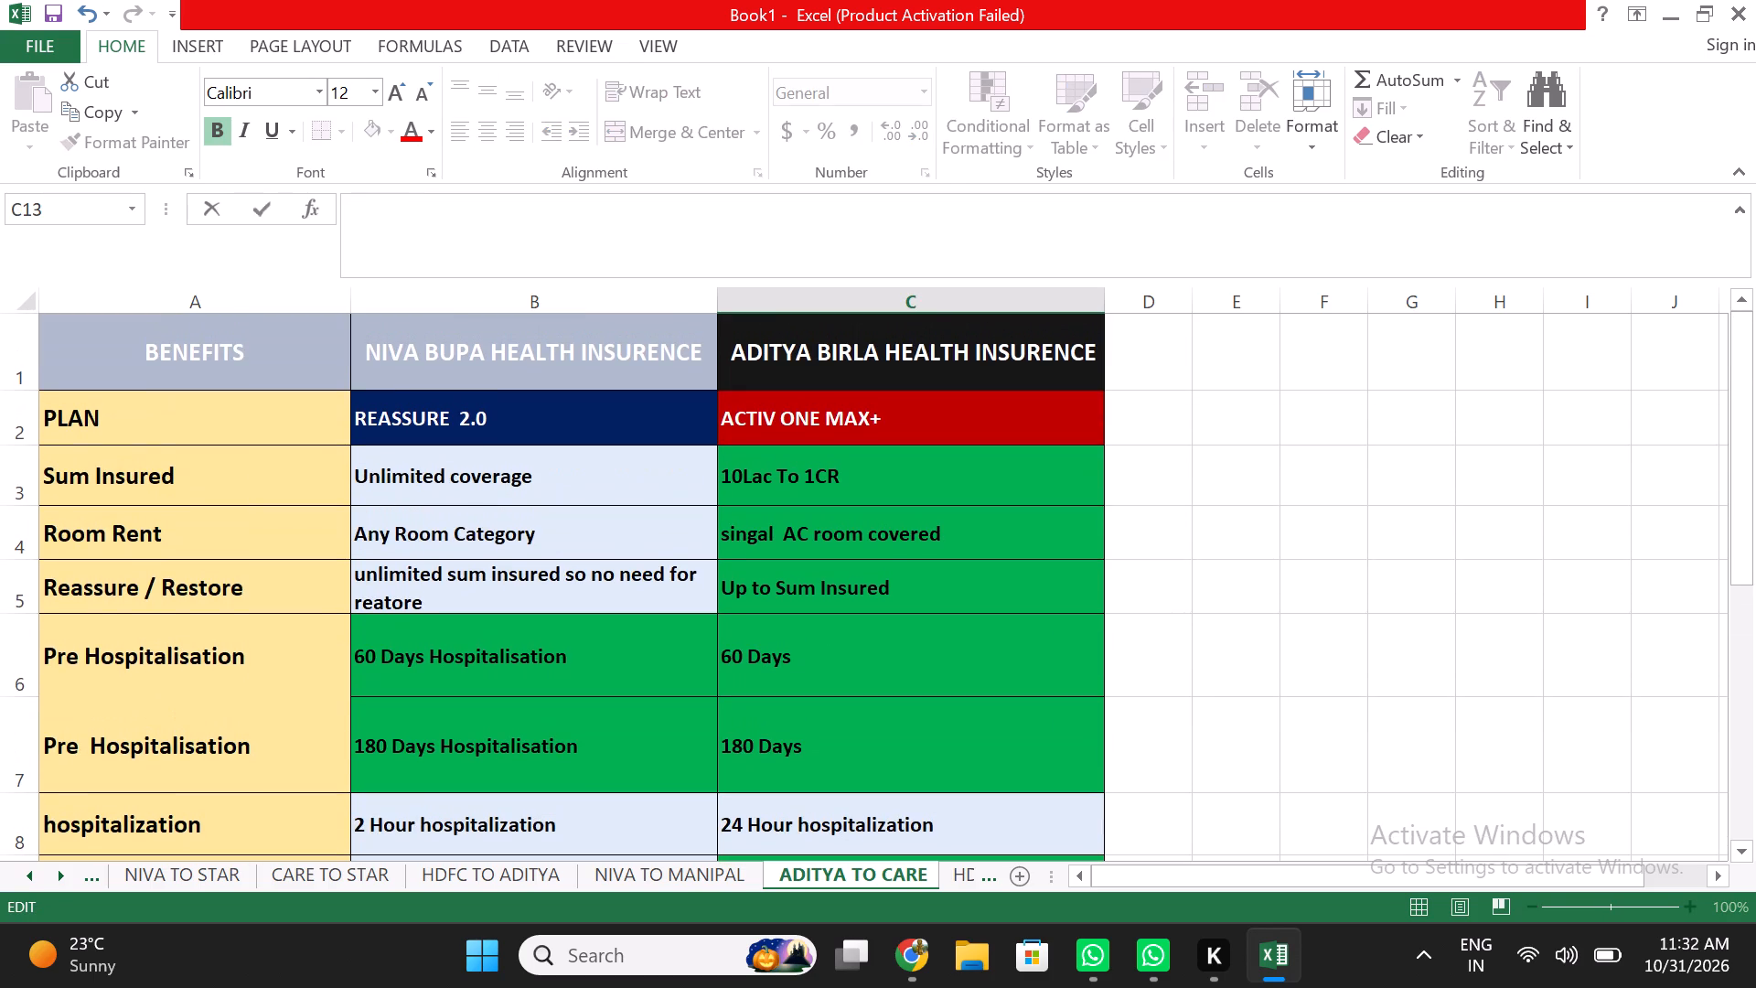
pyautogui.scroll(-2, 905, 630)
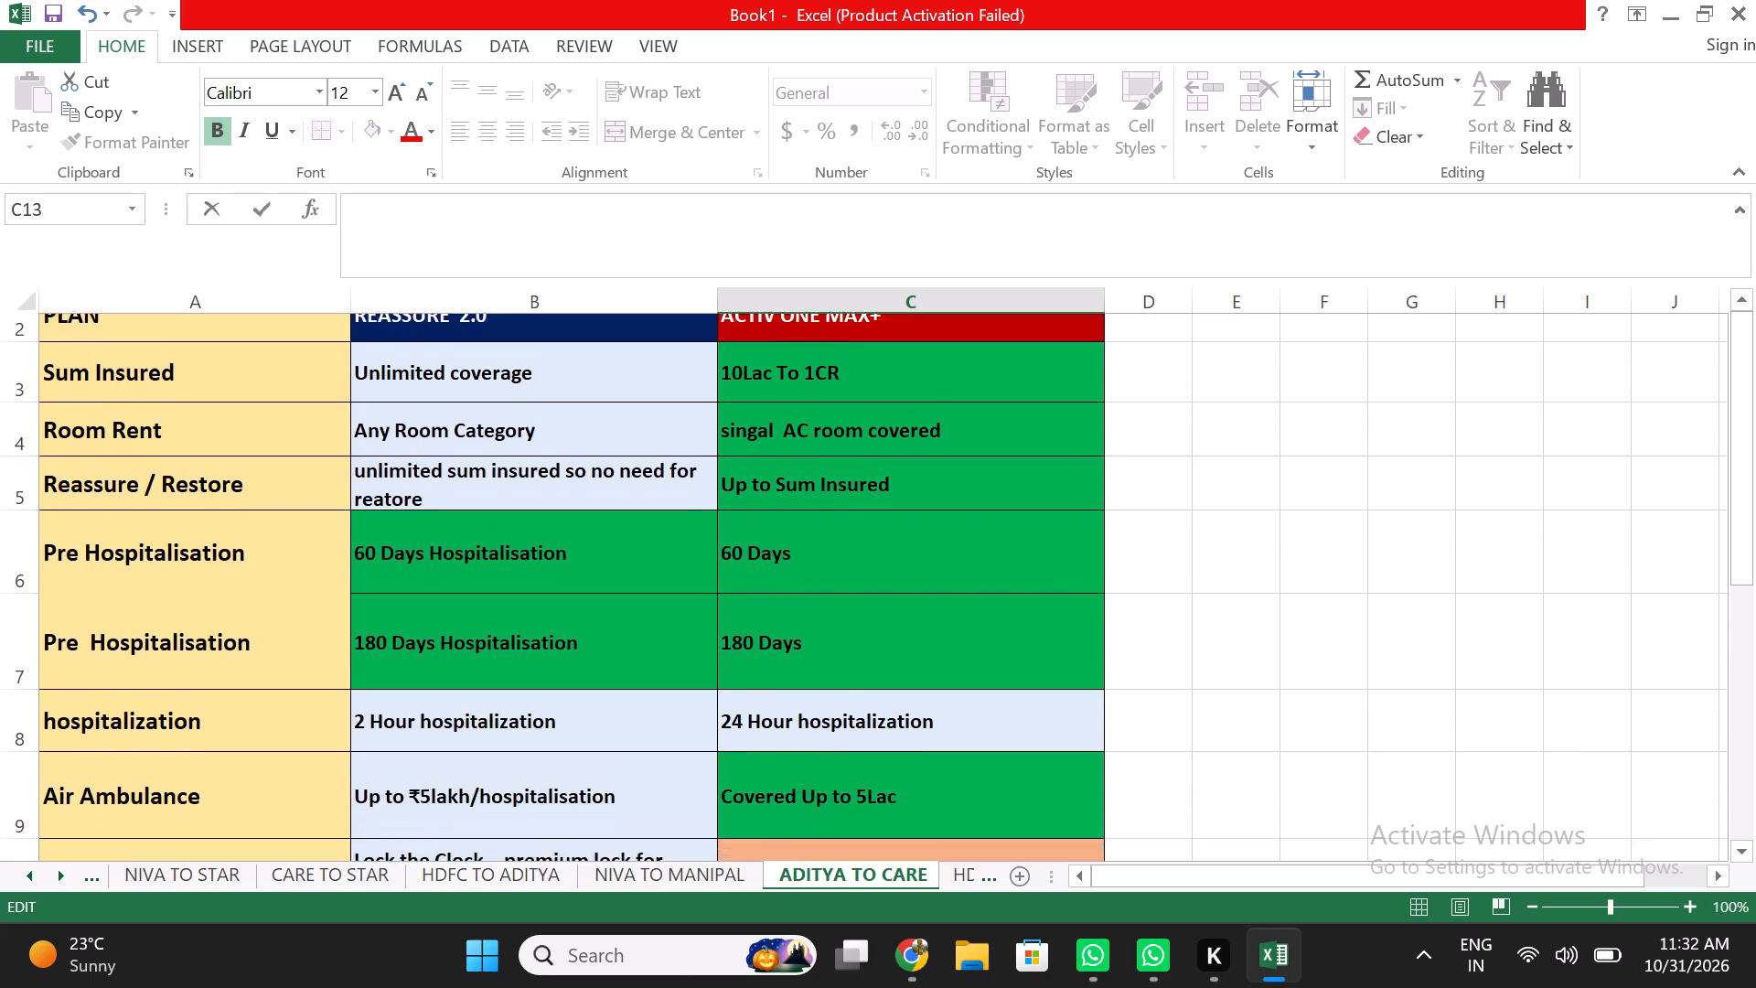
pyautogui.scroll(-4, 905, 630)
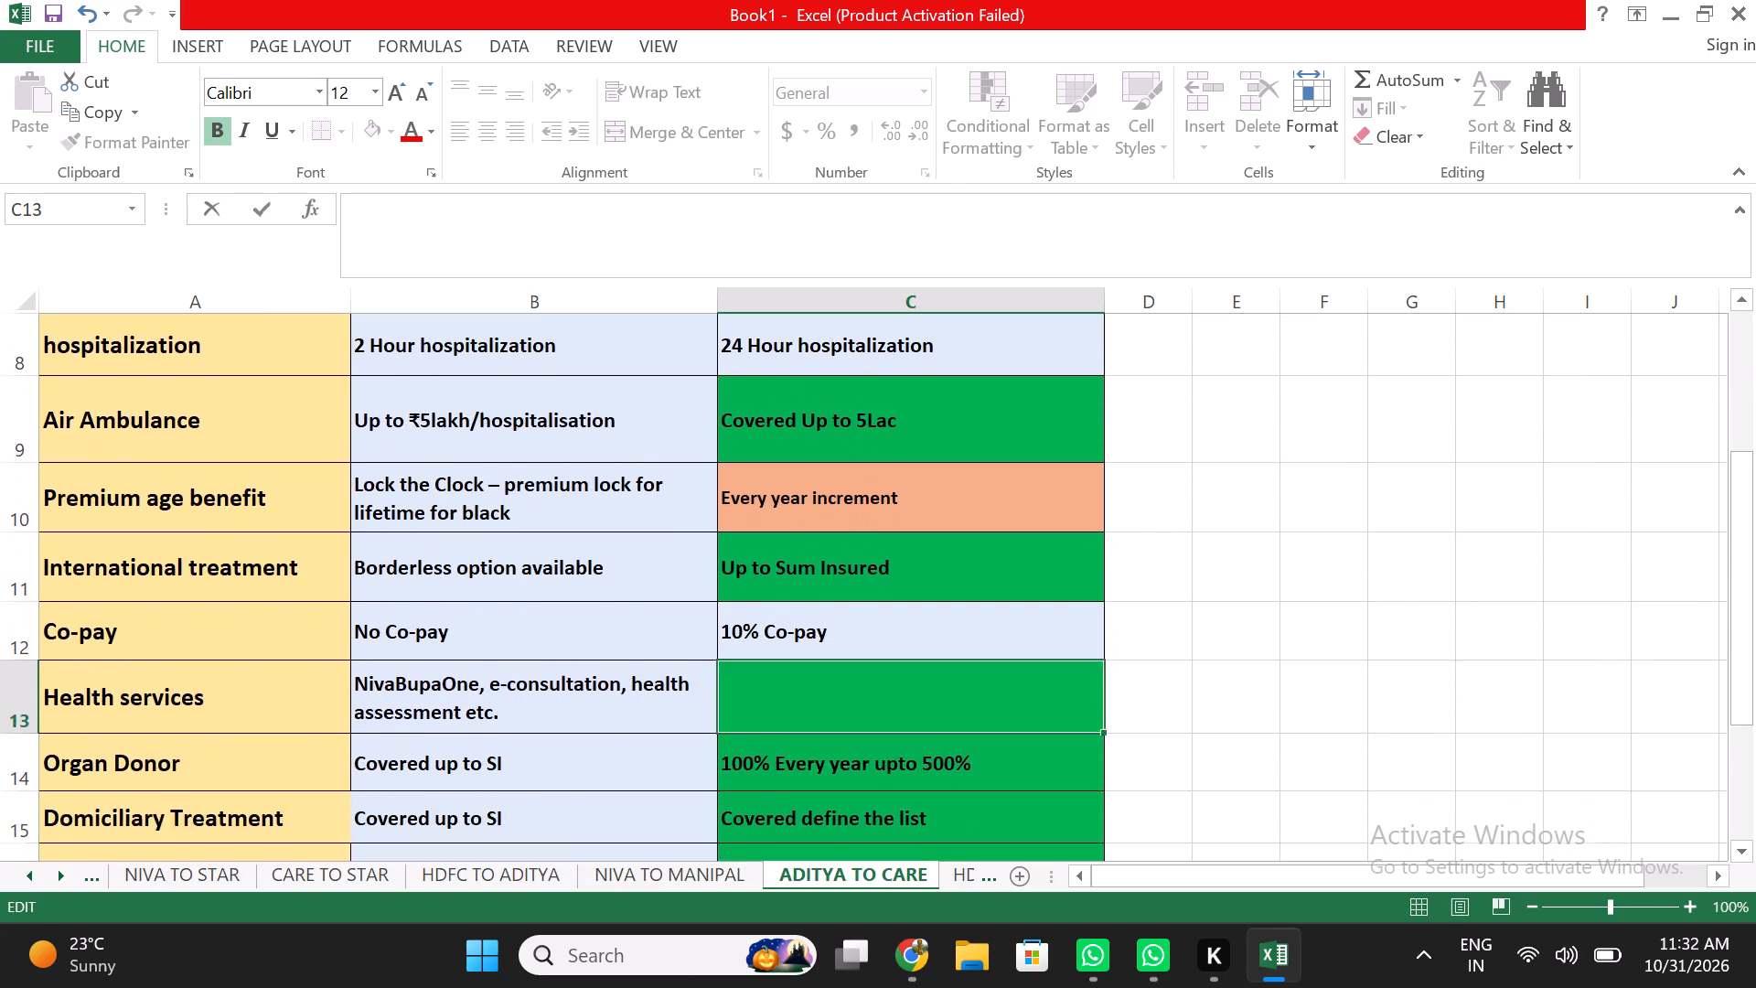
pyautogui.scroll(-2, 905, 630)
pyautogui.scroll(1, 905, 630)
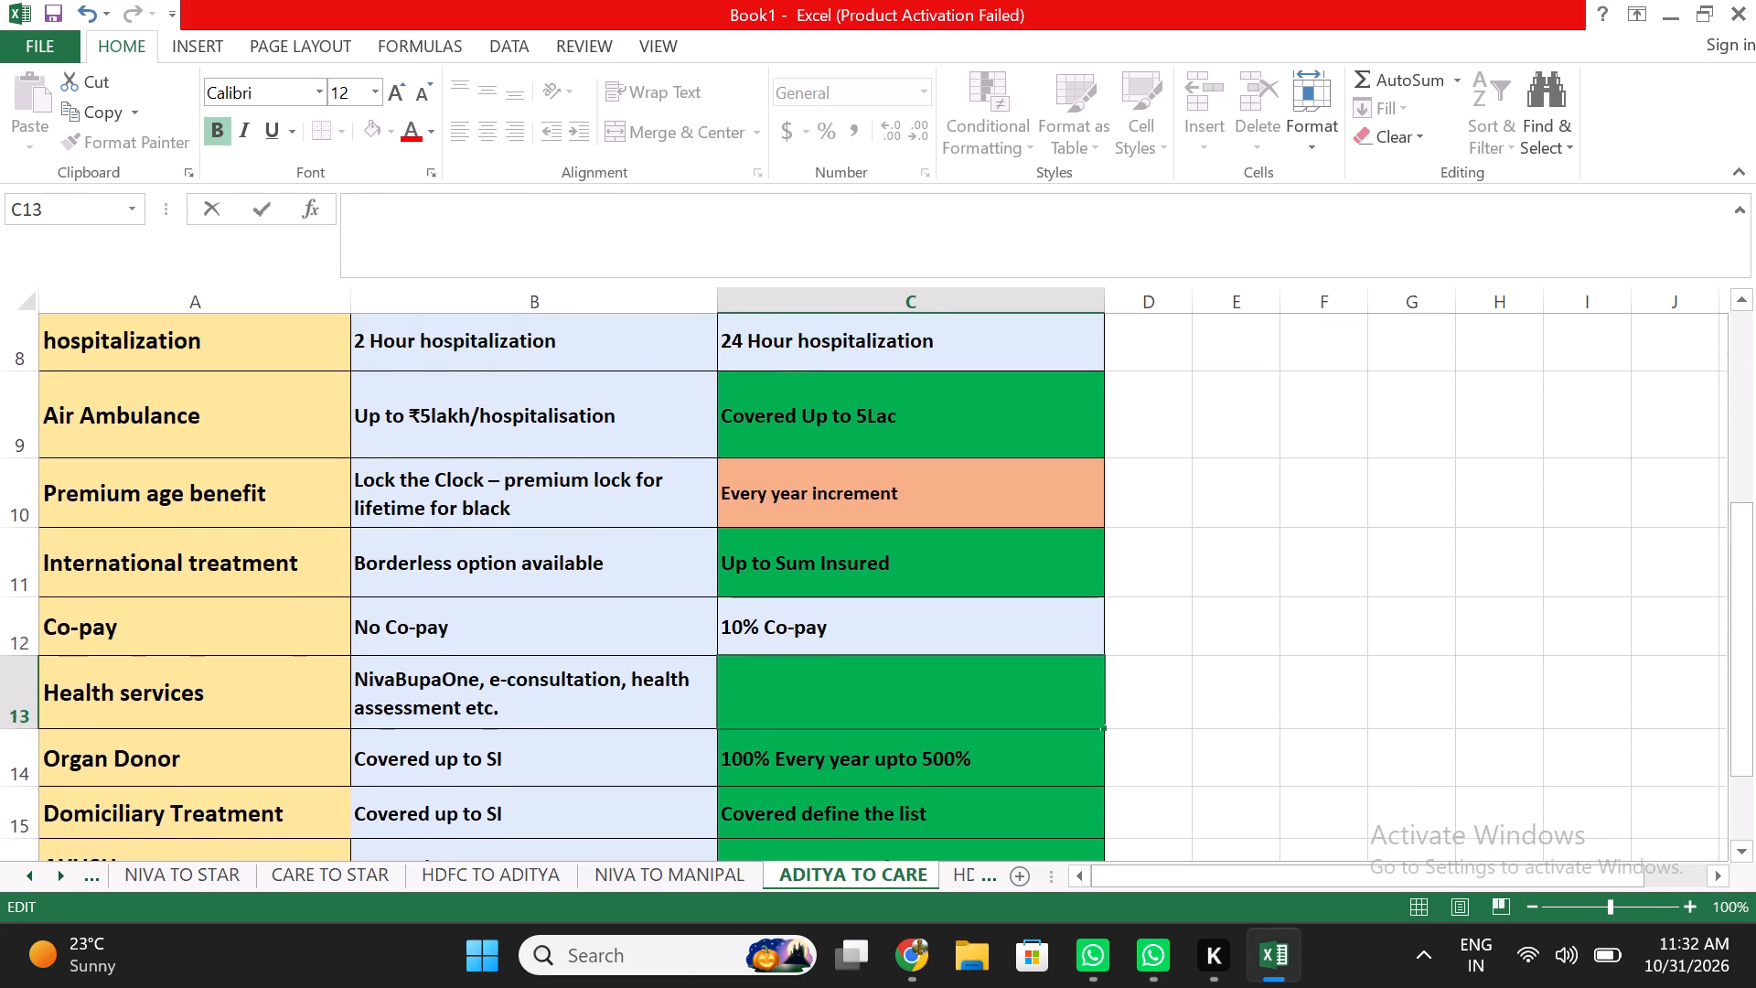
pyautogui.scroll(4, 905, 630)
pyautogui.scroll(-1, 905, 630)
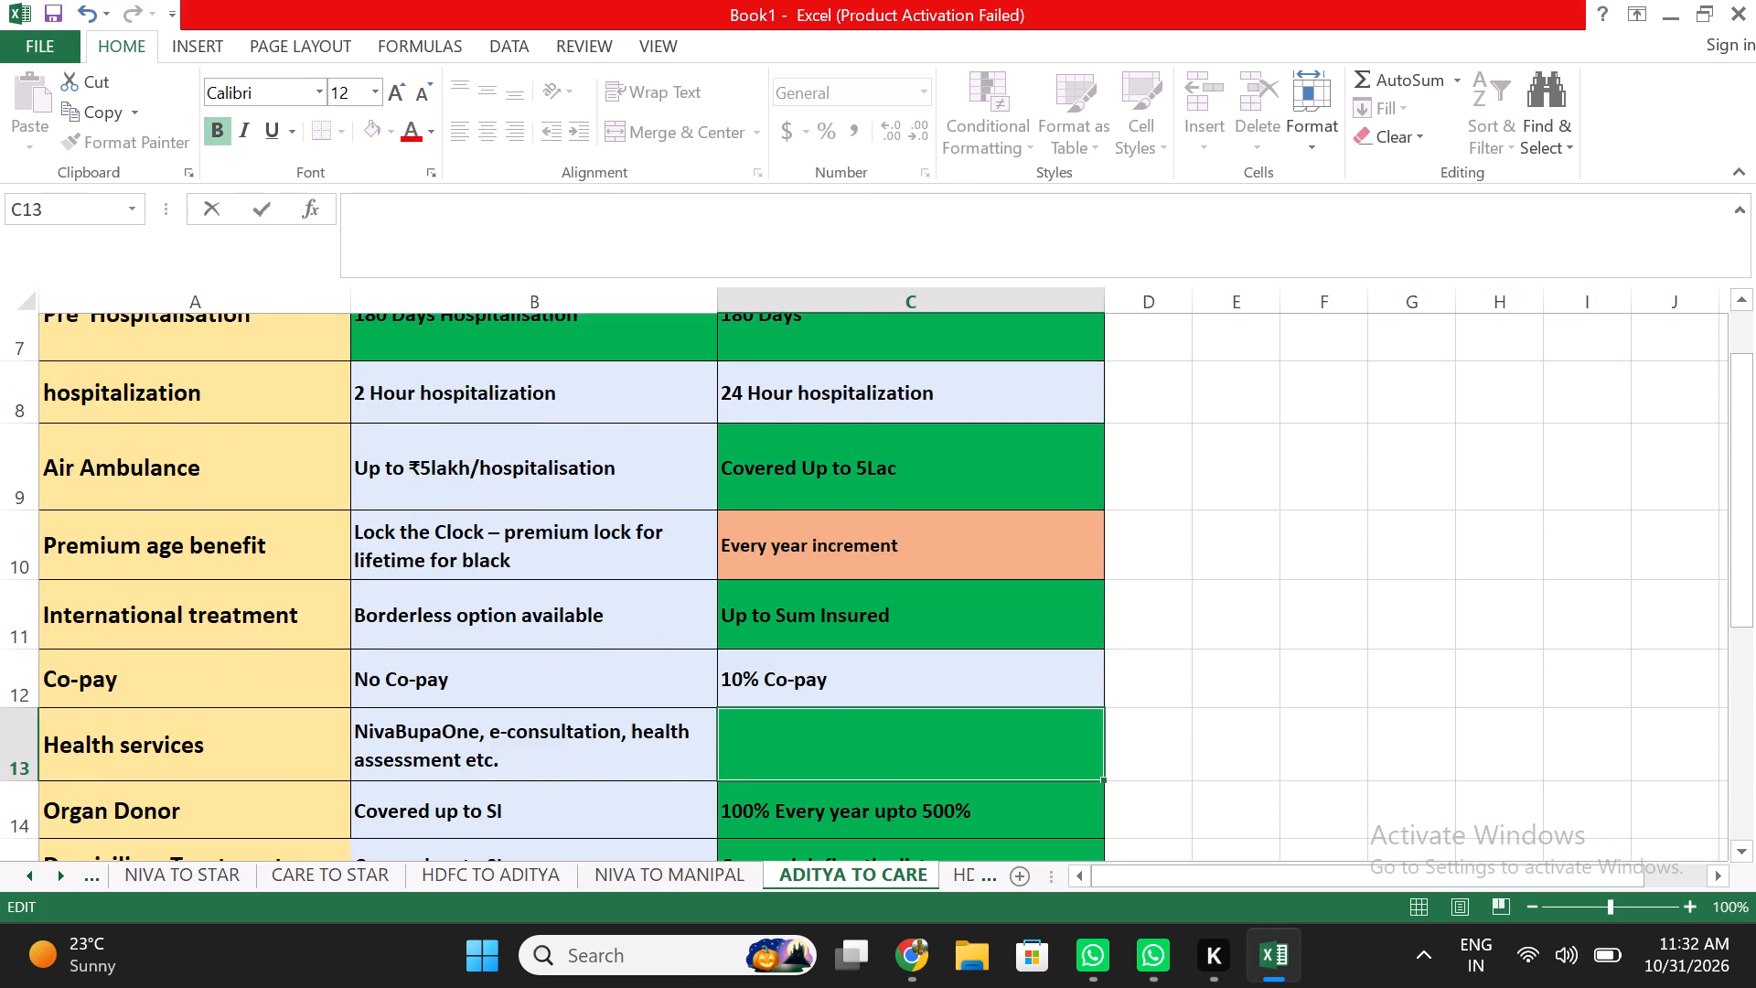
pyautogui.scroll(-1, 905, 630)
pyautogui.click(781, 500)
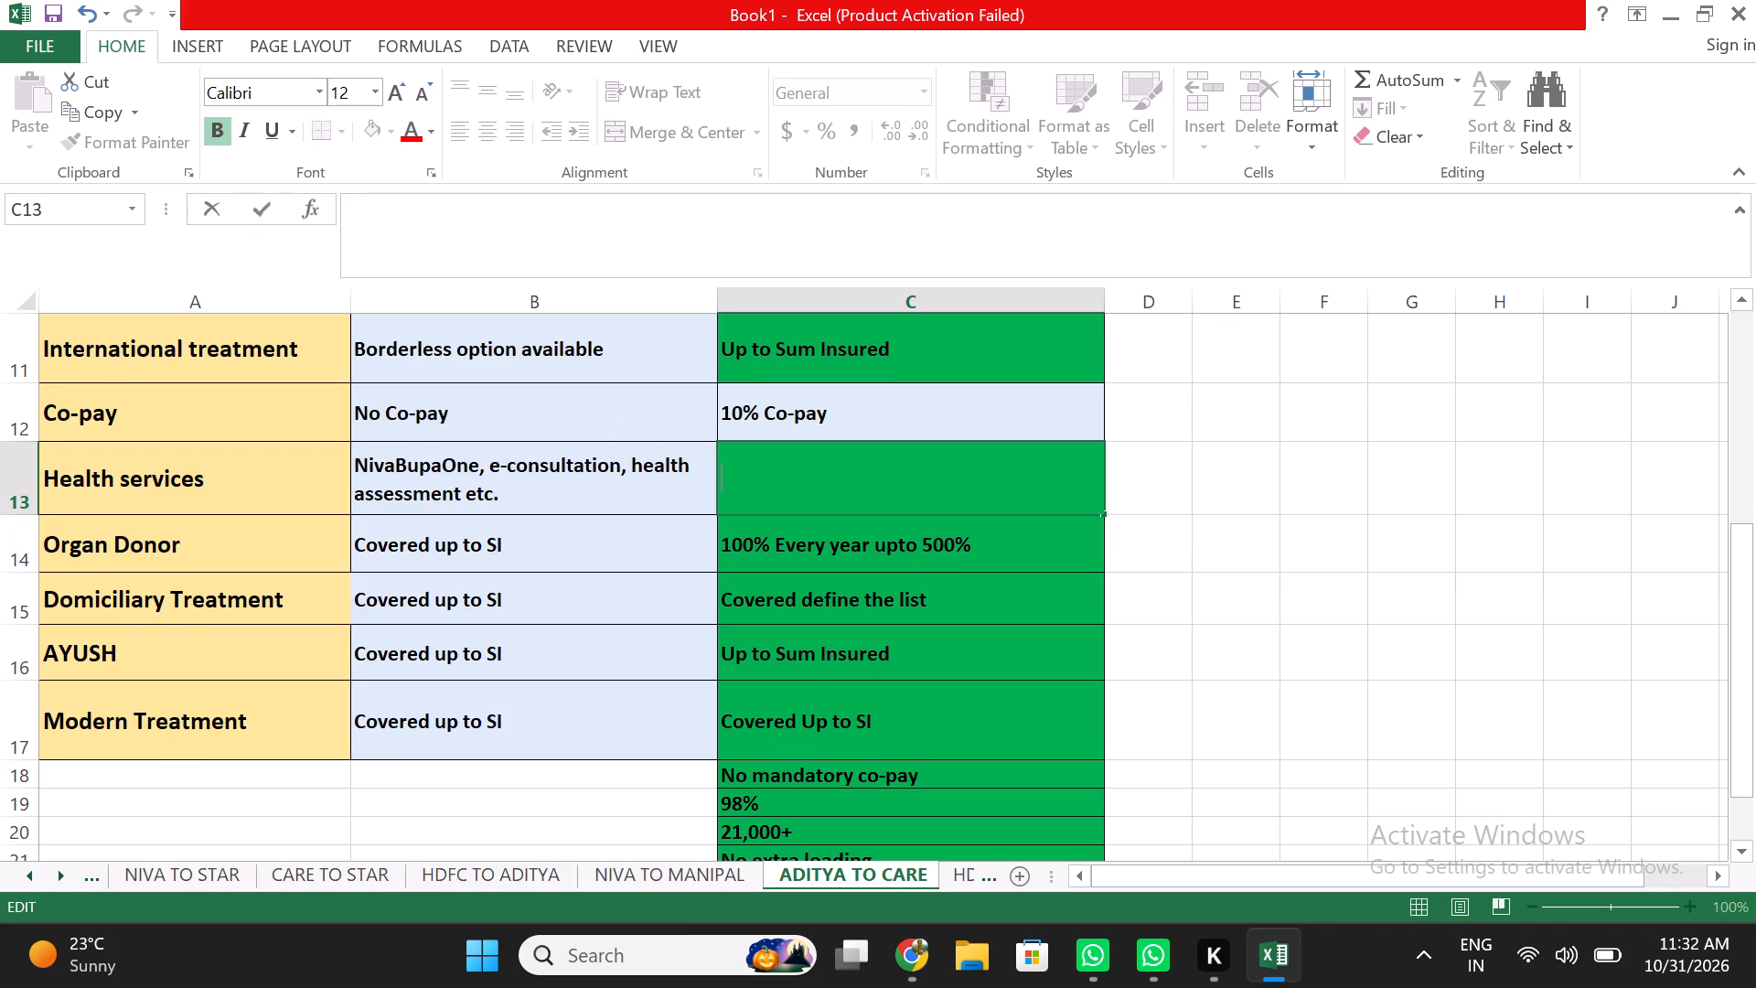
pyautogui.hotkey('shift', 'n')
pyautogui.press('o')
pyautogui.write('t cover')
pyautogui.write('ed')
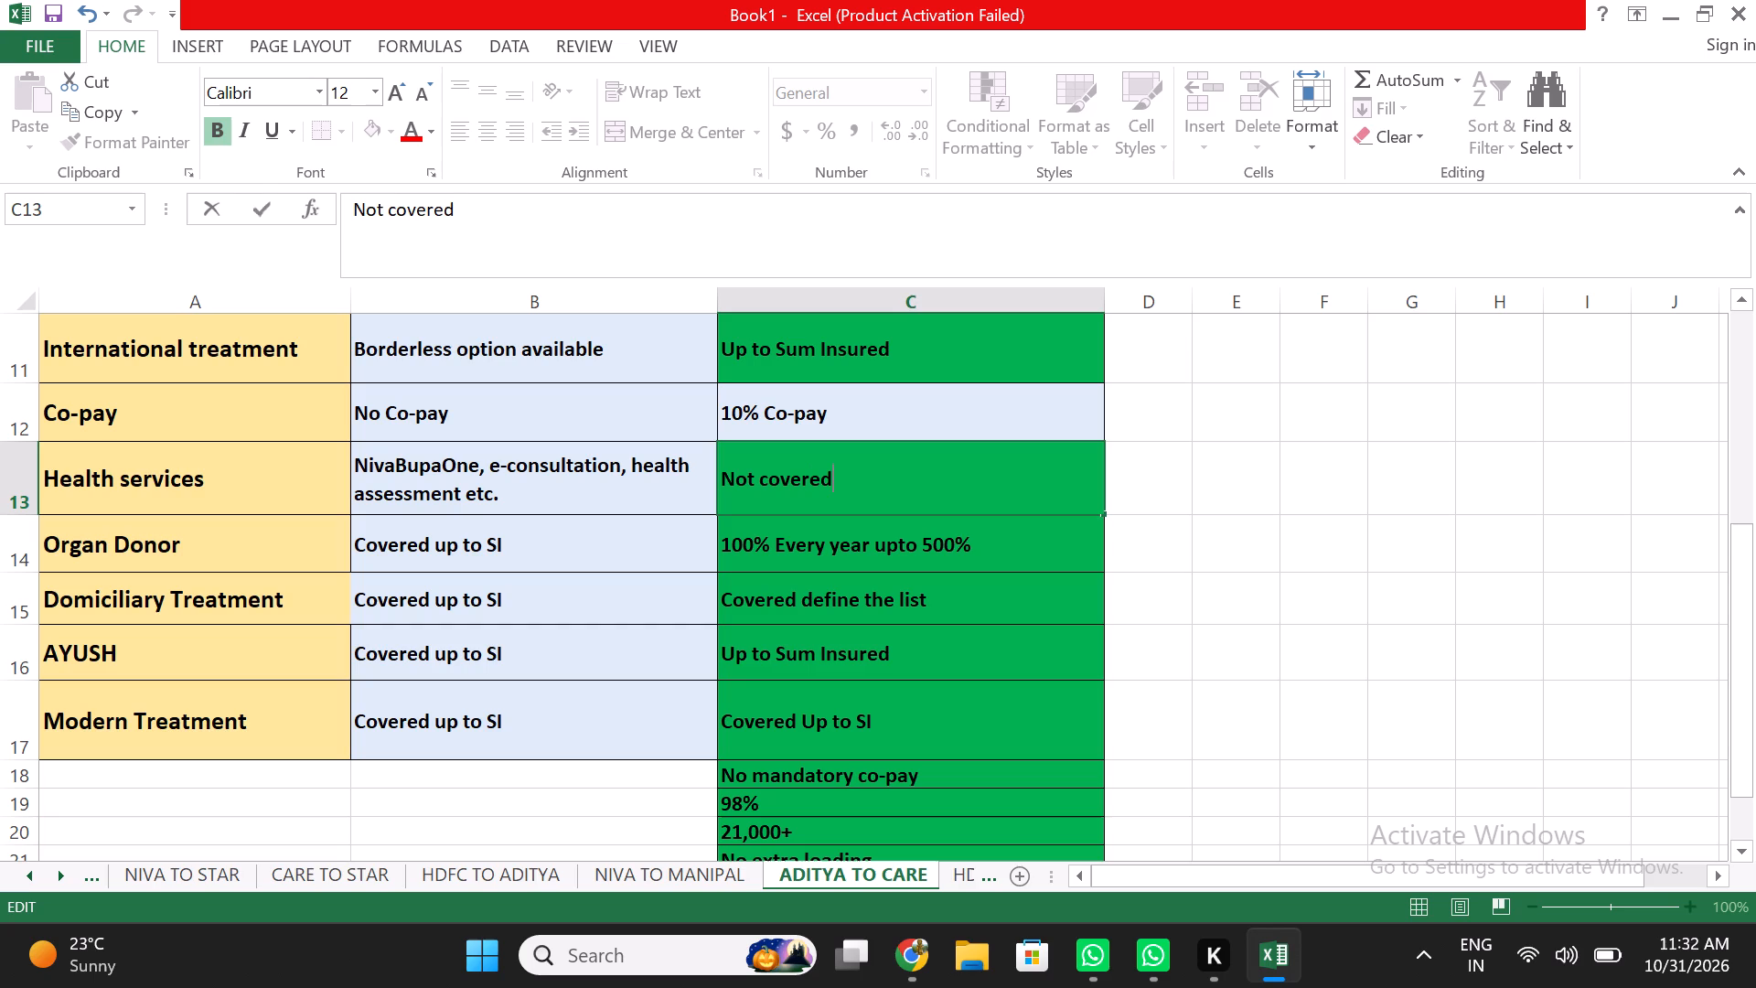
pyautogui.click(646, 551)
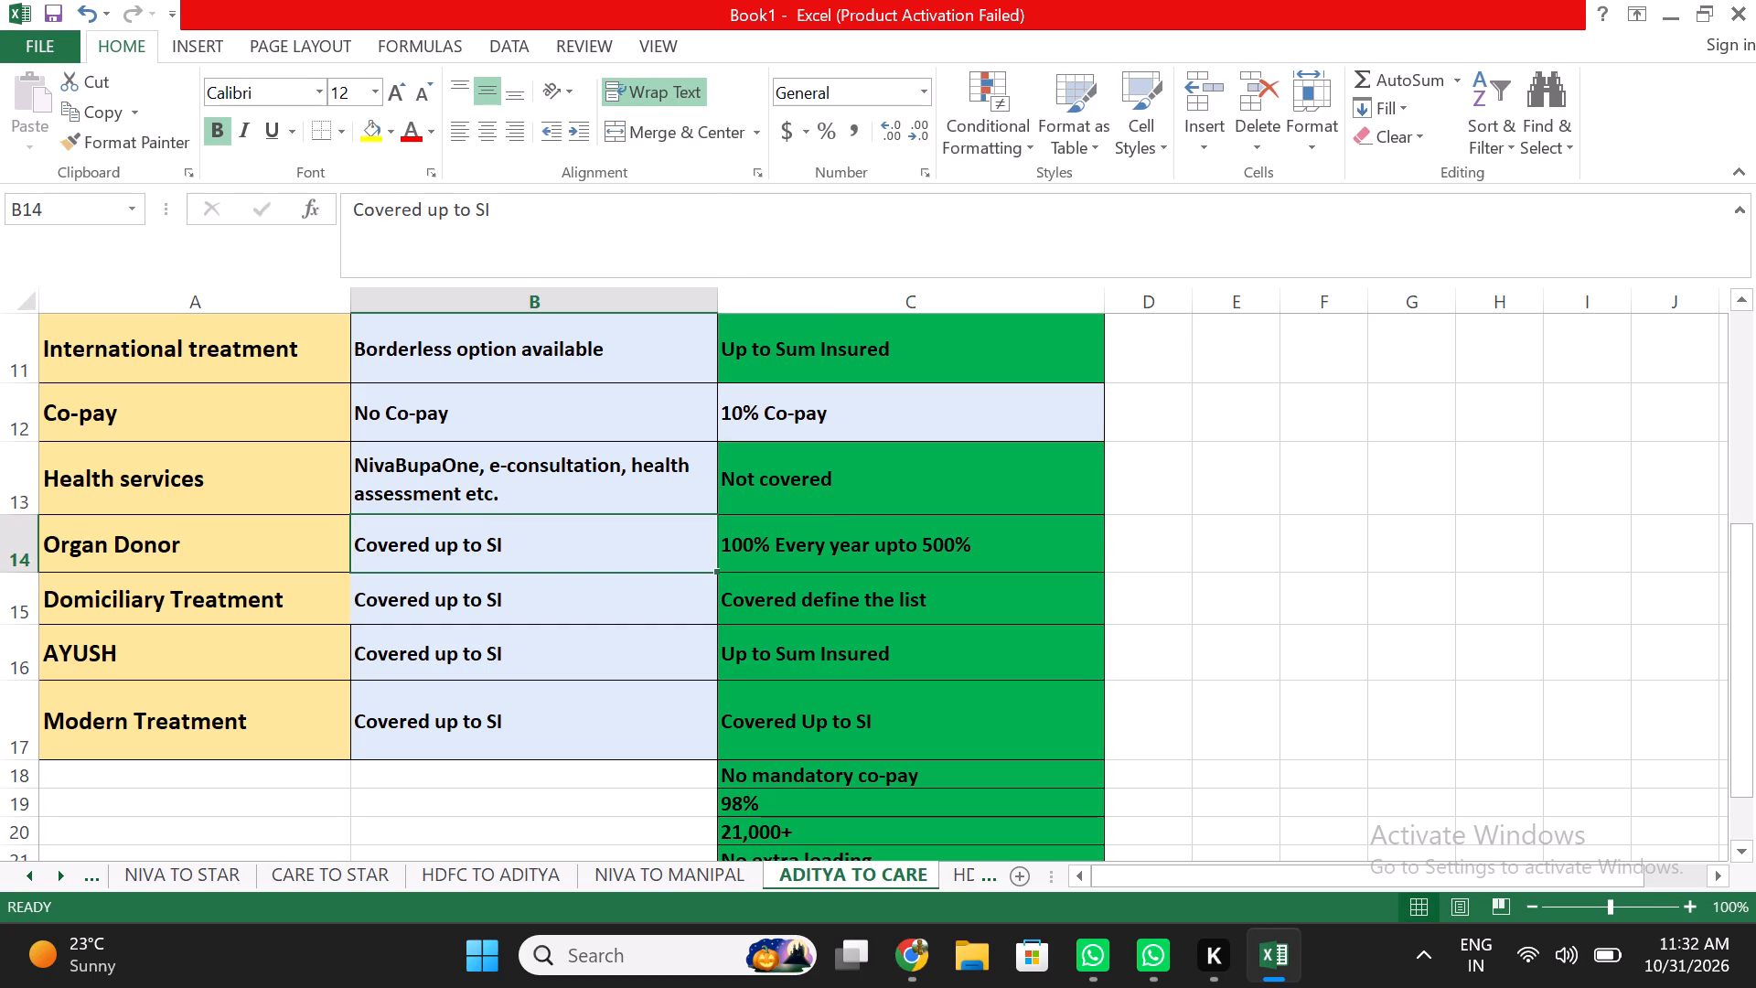
# Copy the Niva Bupa "Covered up to SI" entries from Organ Donor through Modern Treatment over the Aditya Birla entries in the same rows.
pyautogui.click(526, 527)
pyautogui.moveTo(526, 527); pyautogui.dragTo(502, 720)
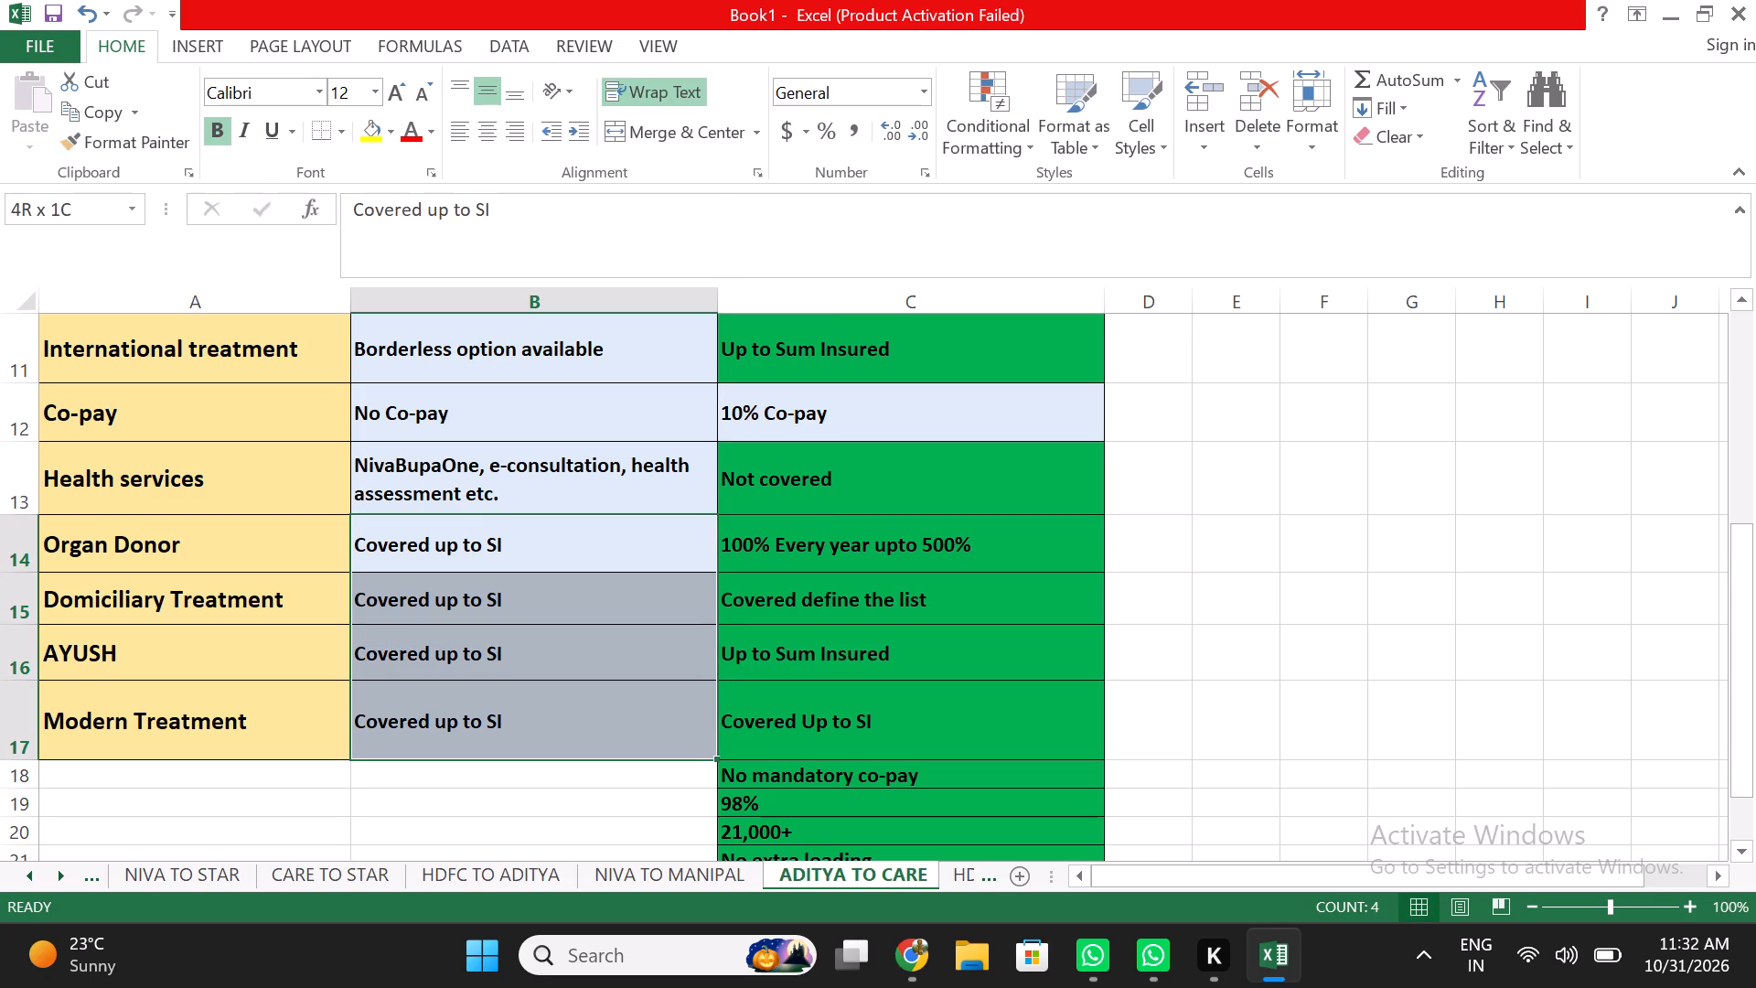
pyautogui.moveTo(502, 720); pyautogui.dragTo(502, 721)
pyautogui.hotkey('ctrl', 'c')
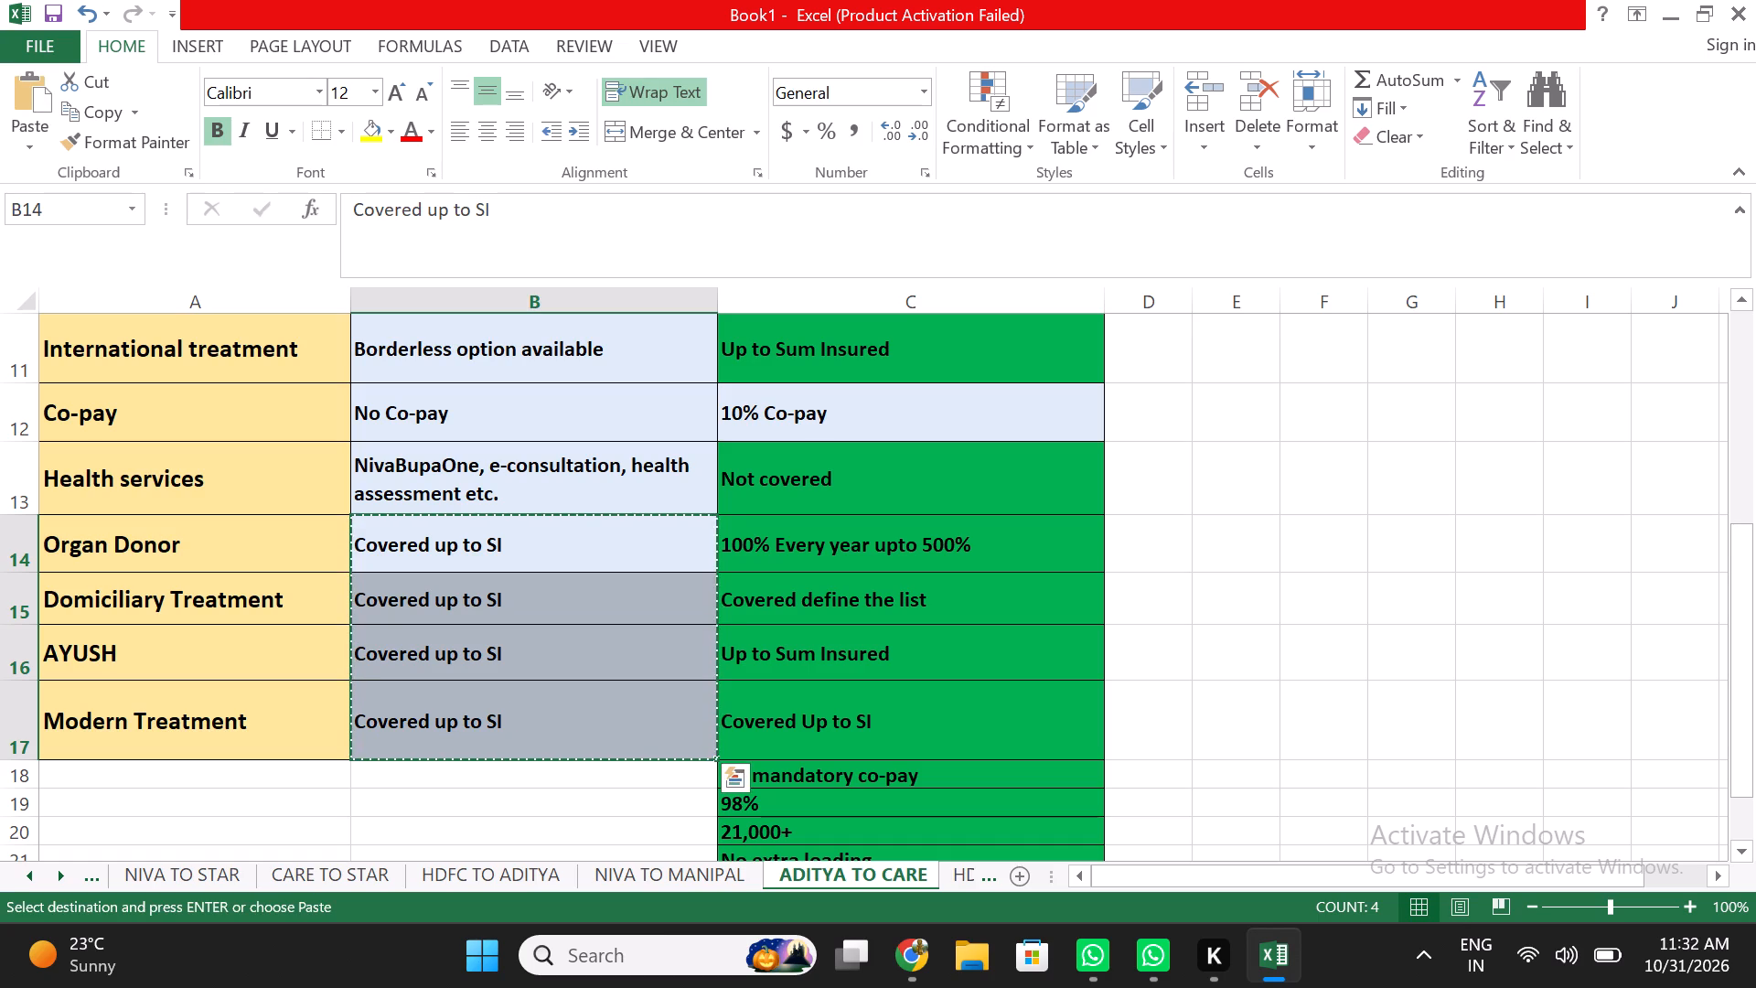
pyautogui.moveTo(809, 553); pyautogui.dragTo(796, 657)
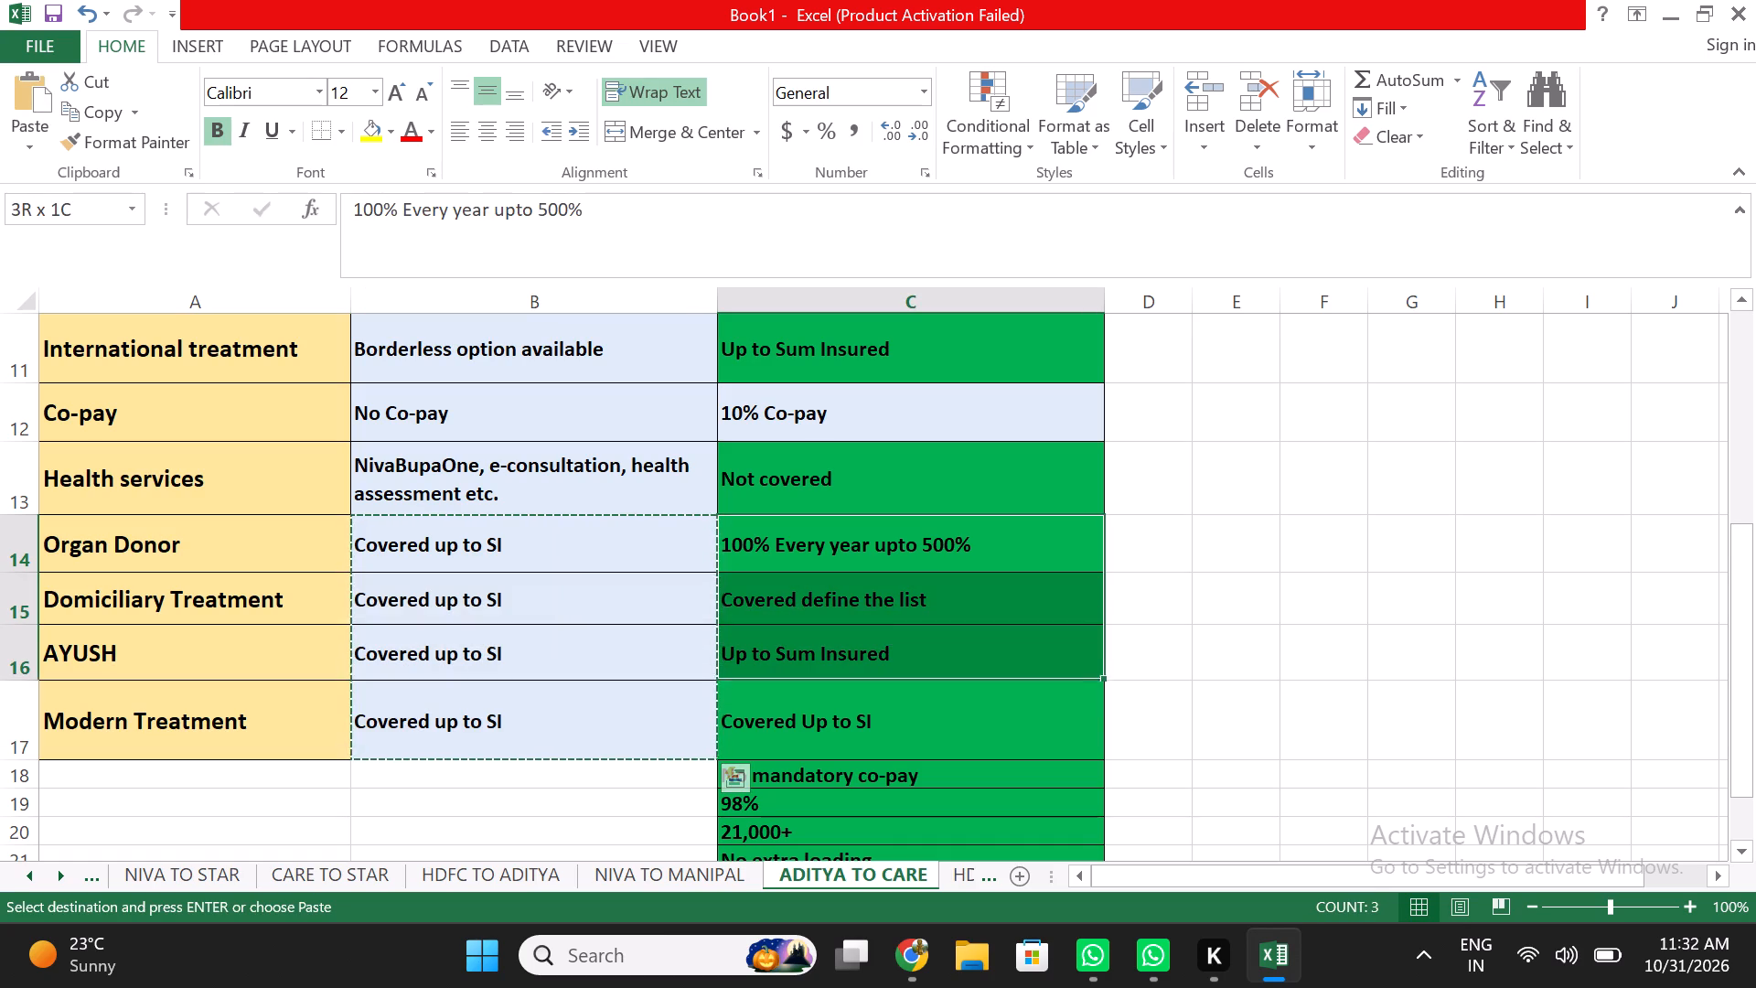
pyautogui.moveTo(796, 657); pyautogui.dragTo(790, 707)
pyautogui.hotkey('ctrl', 'v')
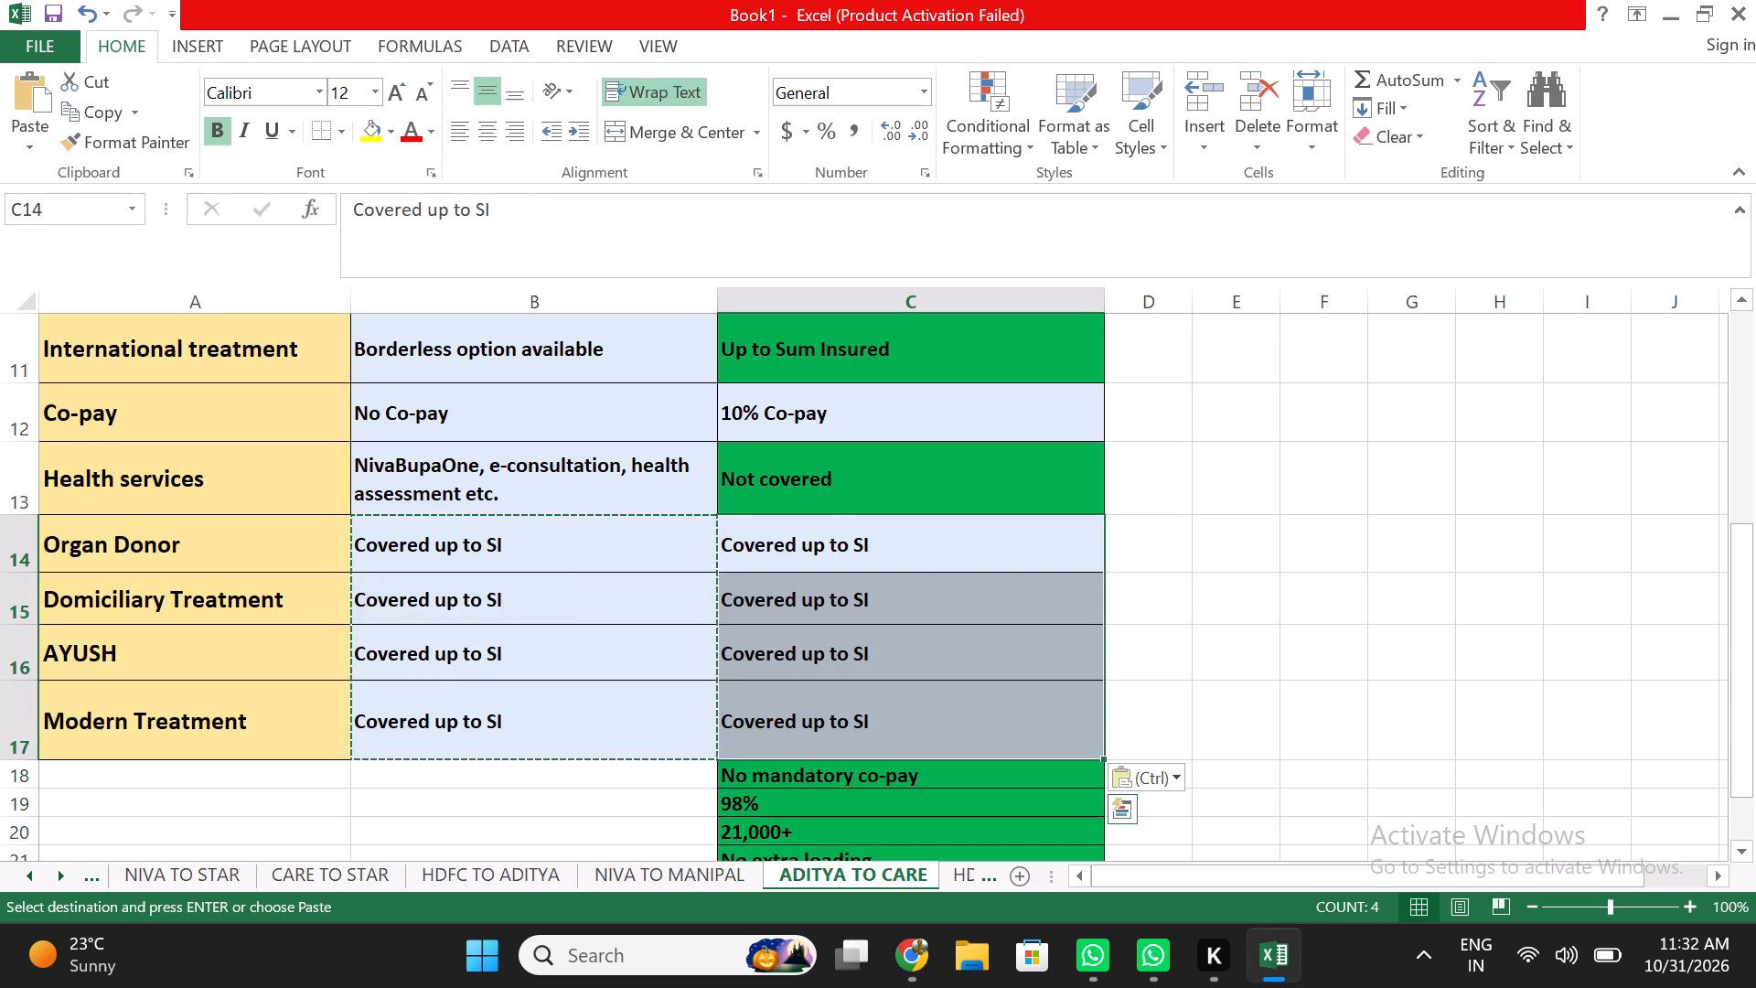
# Clear the leftover "No mandatory co-pay" entry in cell C18, just below the Modern Treatment row.
pyautogui.click(617, 789)
pyautogui.scroll(-2, 776, 685)
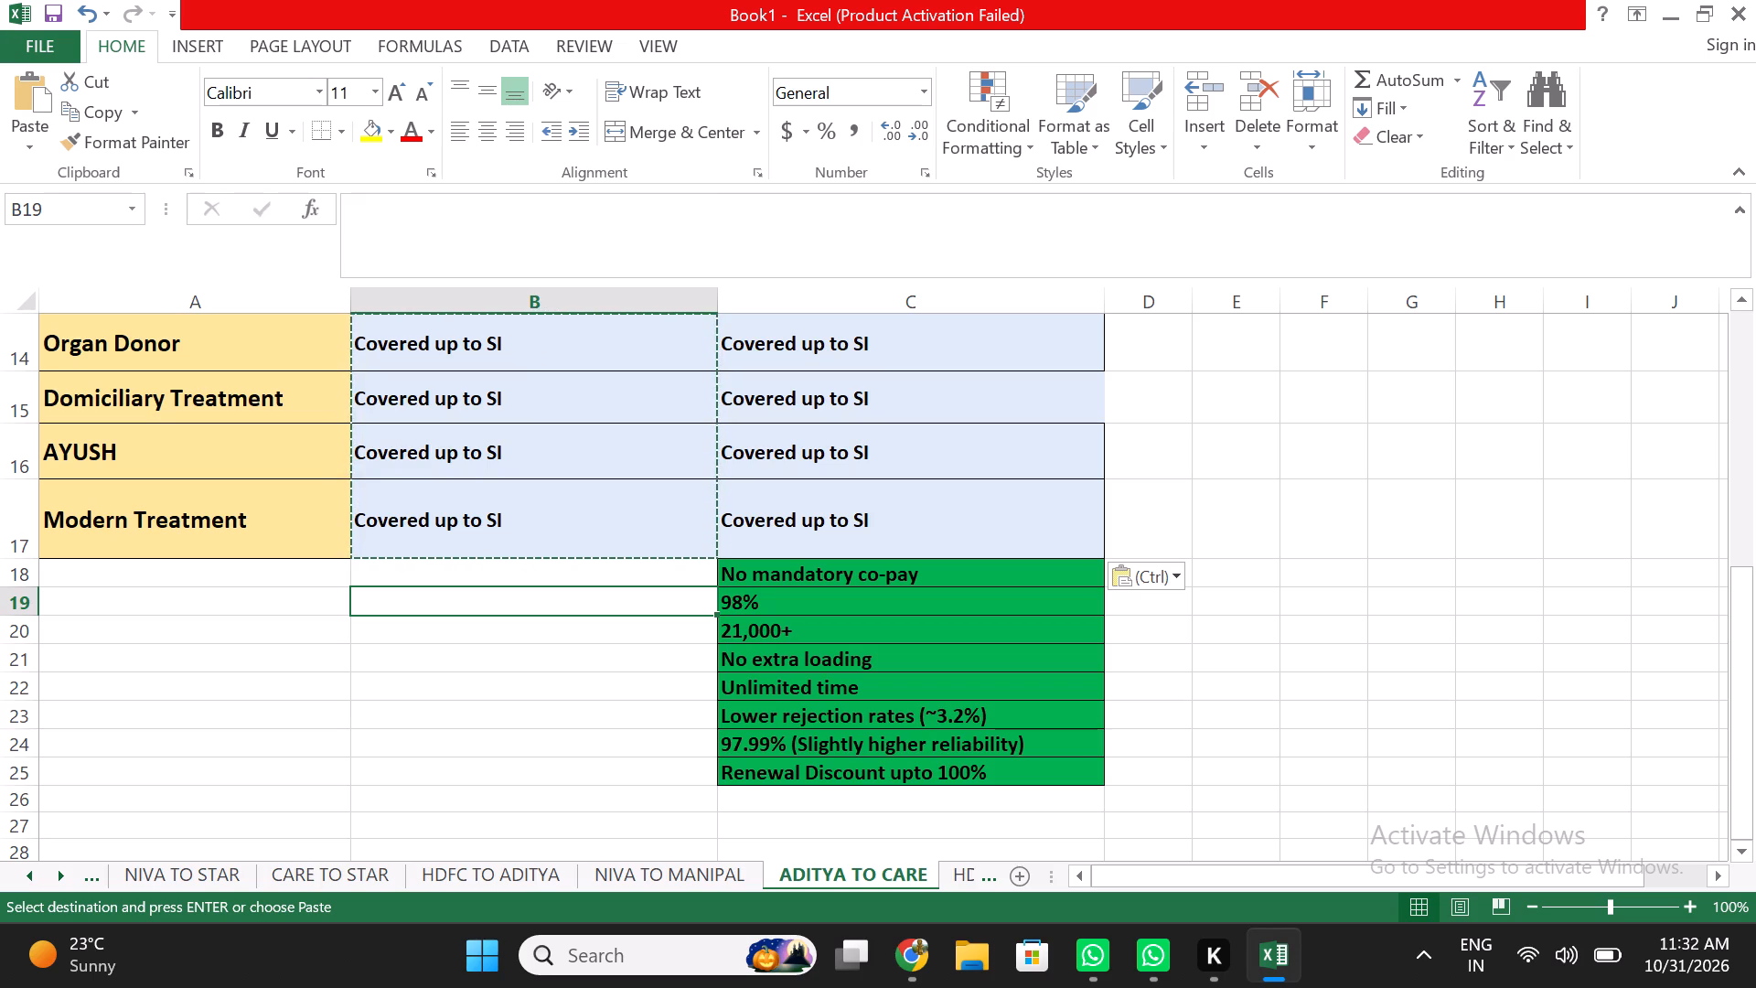
pyautogui.click(825, 630)
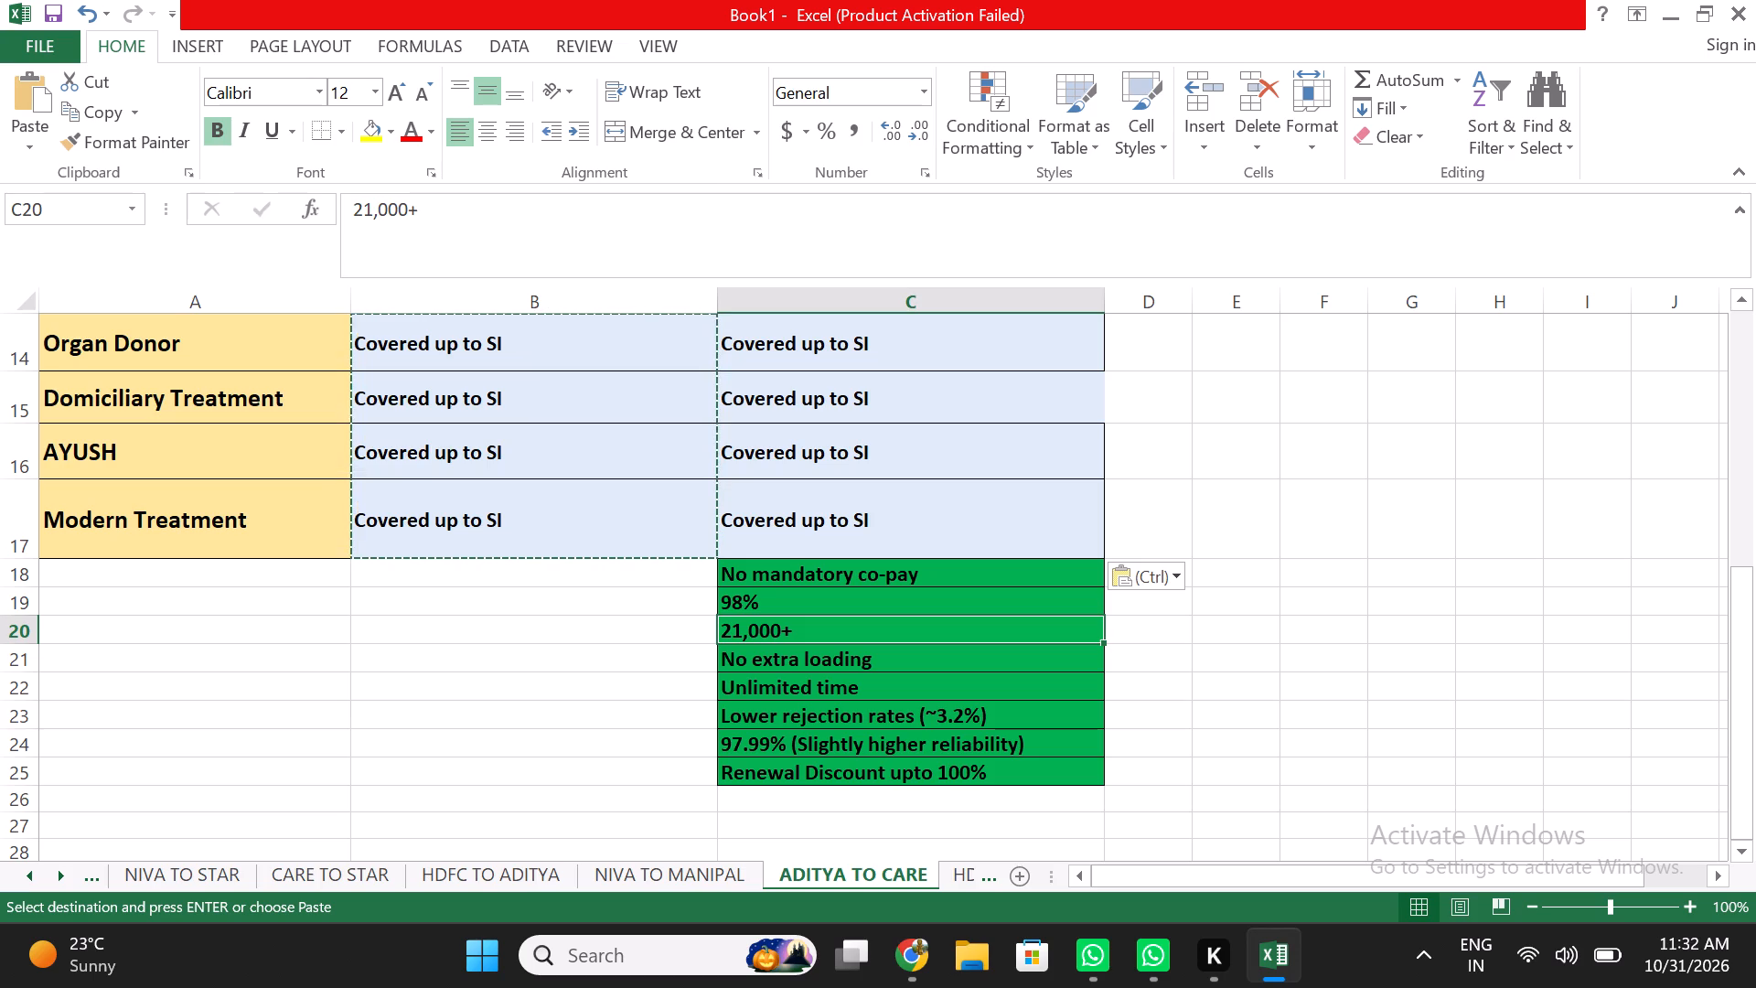
pyautogui.click(825, 630)
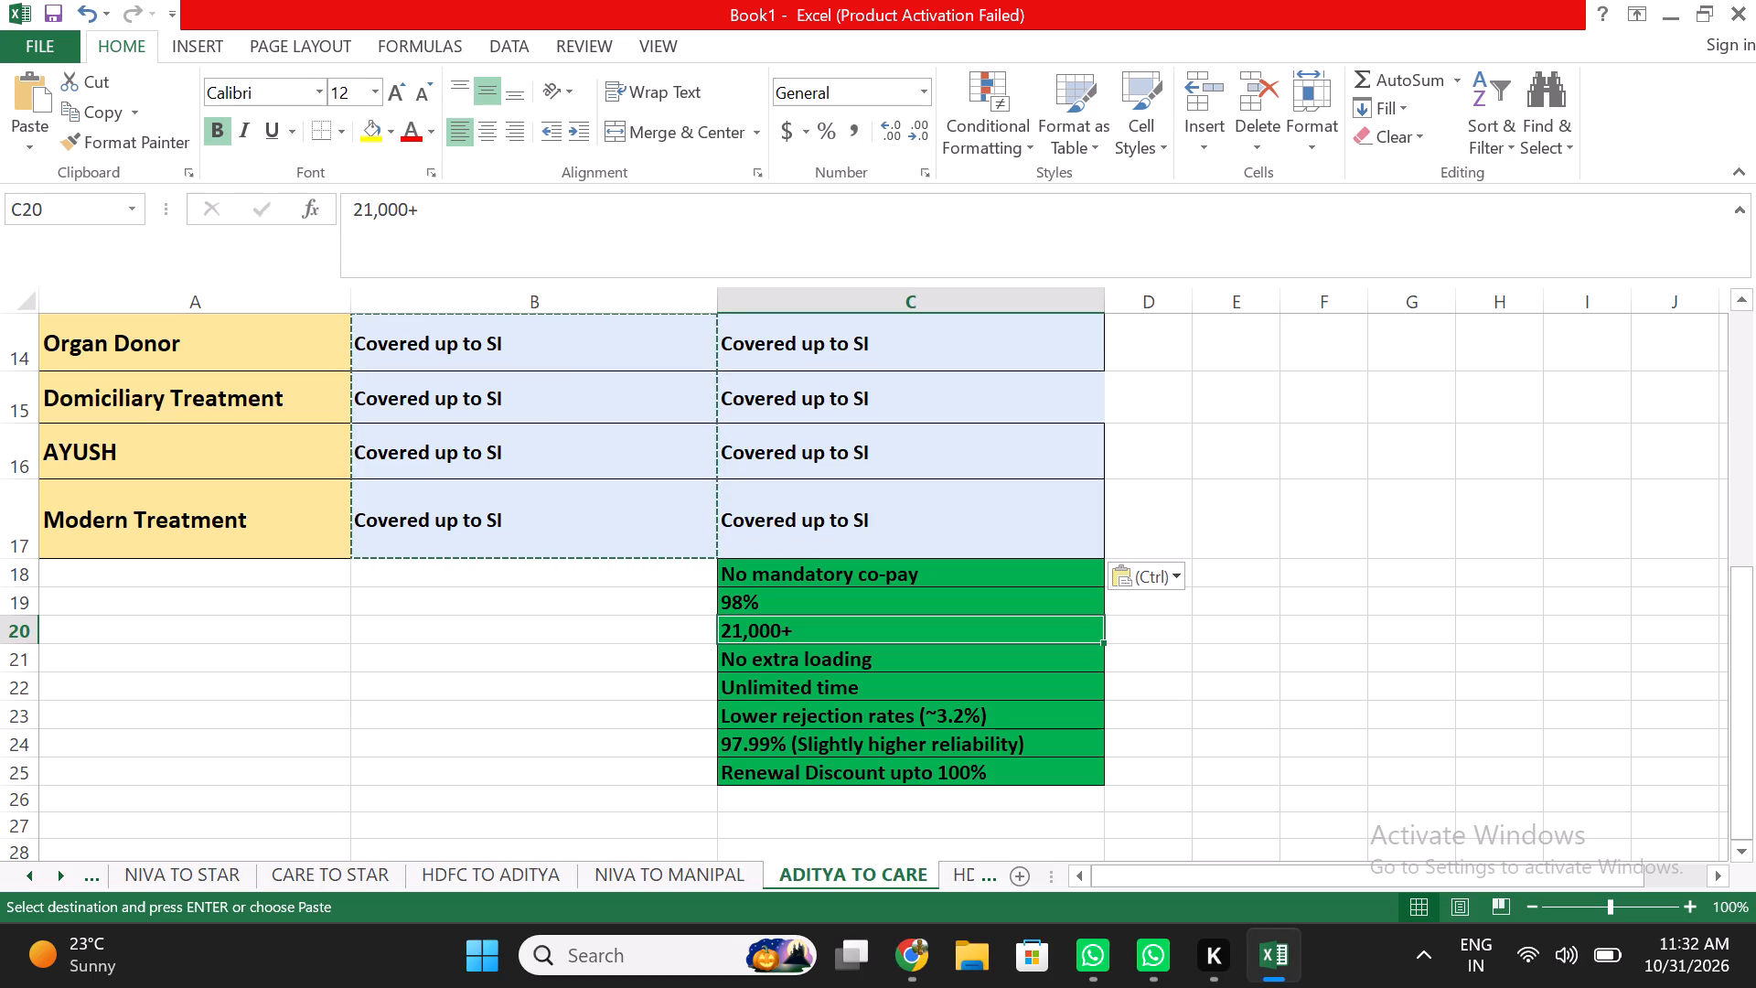
pyautogui.click(790, 576)
pyautogui.click(790, 576)
pyautogui.moveTo(790, 576); pyautogui.dragTo(777, 755)
pyautogui.click(737, 578)
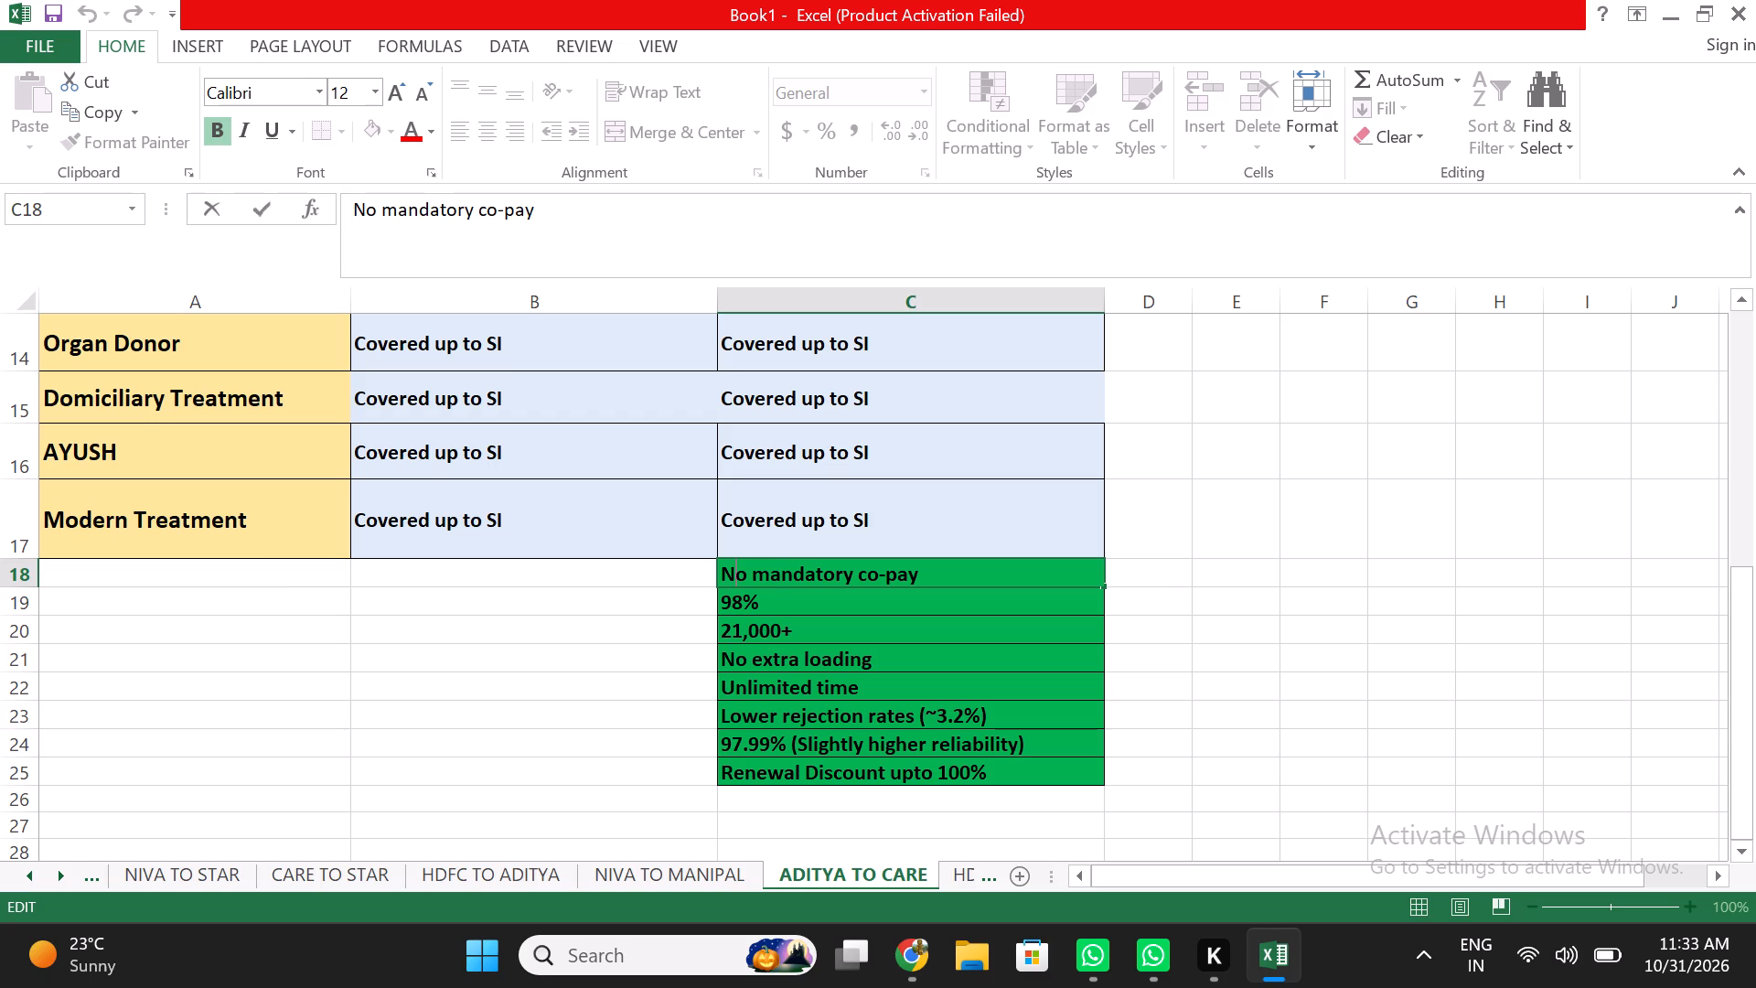
pyautogui.moveTo(727, 577); pyautogui.dragTo(964, 745)
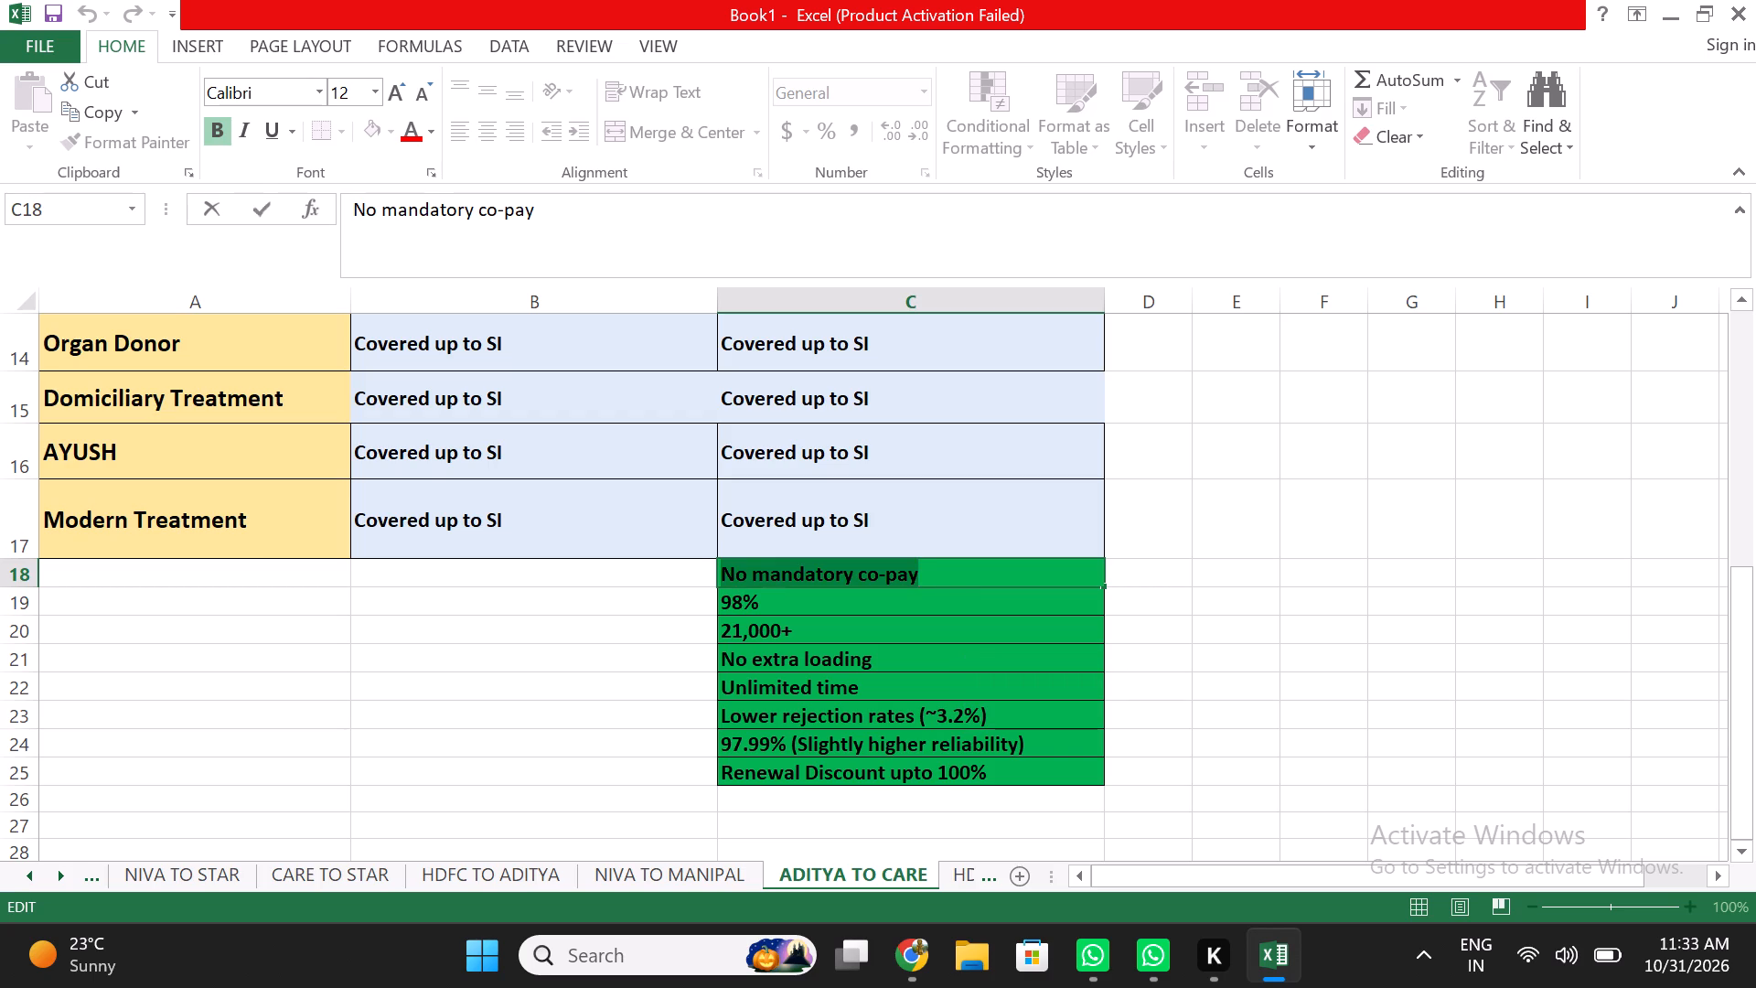
pyautogui.click(779, 766)
pyautogui.moveTo(733, 578); pyautogui.dragTo(813, 759)
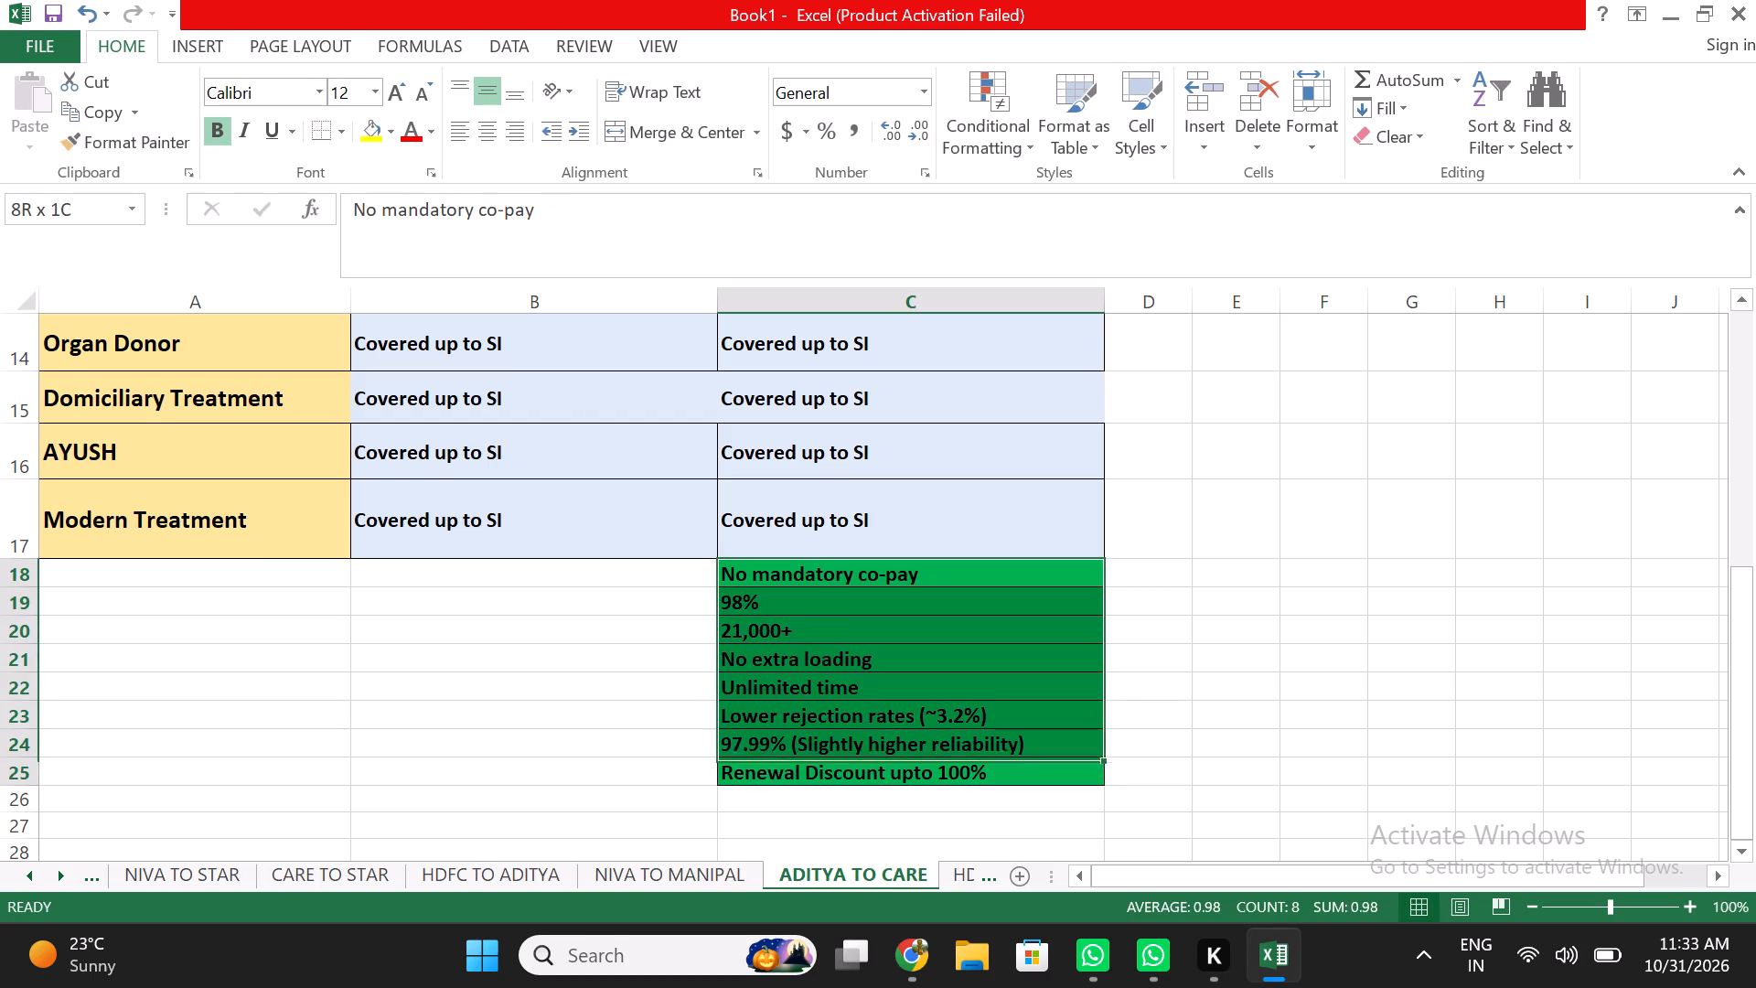
pyautogui.moveTo(813, 759); pyautogui.dragTo(818, 772)
pyautogui.press('BackSpace')
pyautogui.press('BackSpace')
pyautogui.press('BackSpace')
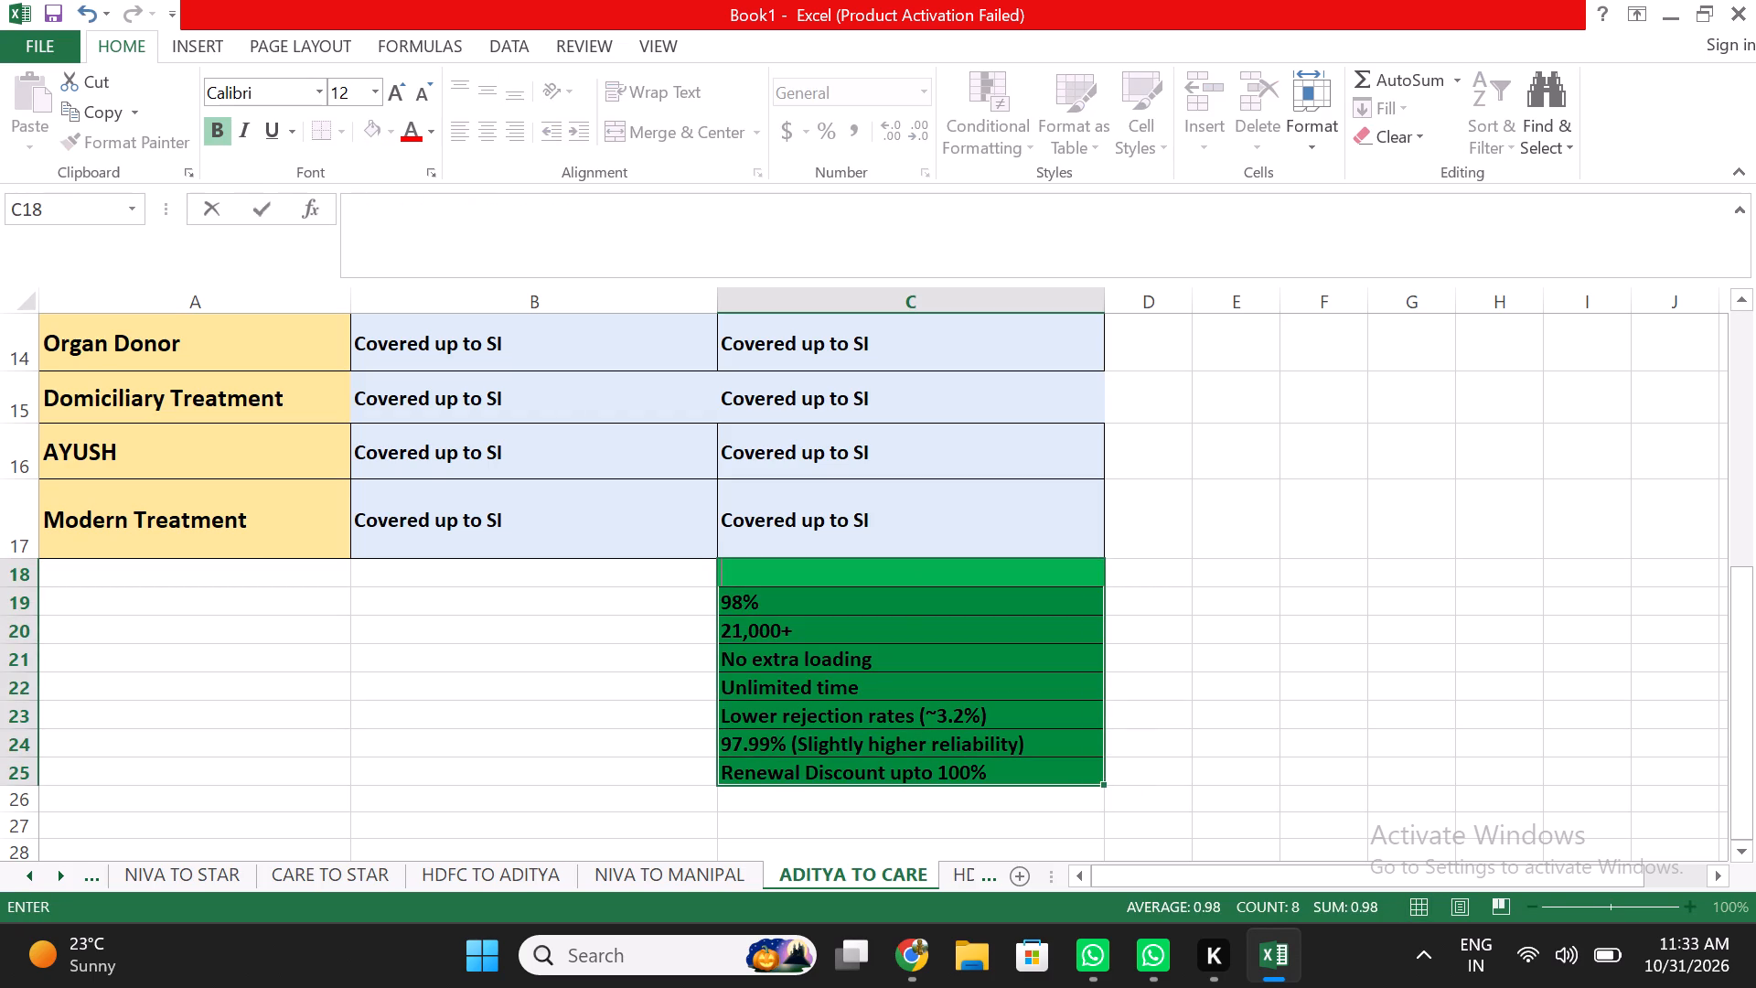
pyautogui.press('BackSpace')
pyautogui.press('Delete')
pyautogui.press('Delete')
pyautogui.press('Delete')
# Clear the remaining leftover entries one by one in cells C19 to C25 of the Aditya Birla column.
pyautogui.click(819, 609)
pyautogui.press('BackSpace')
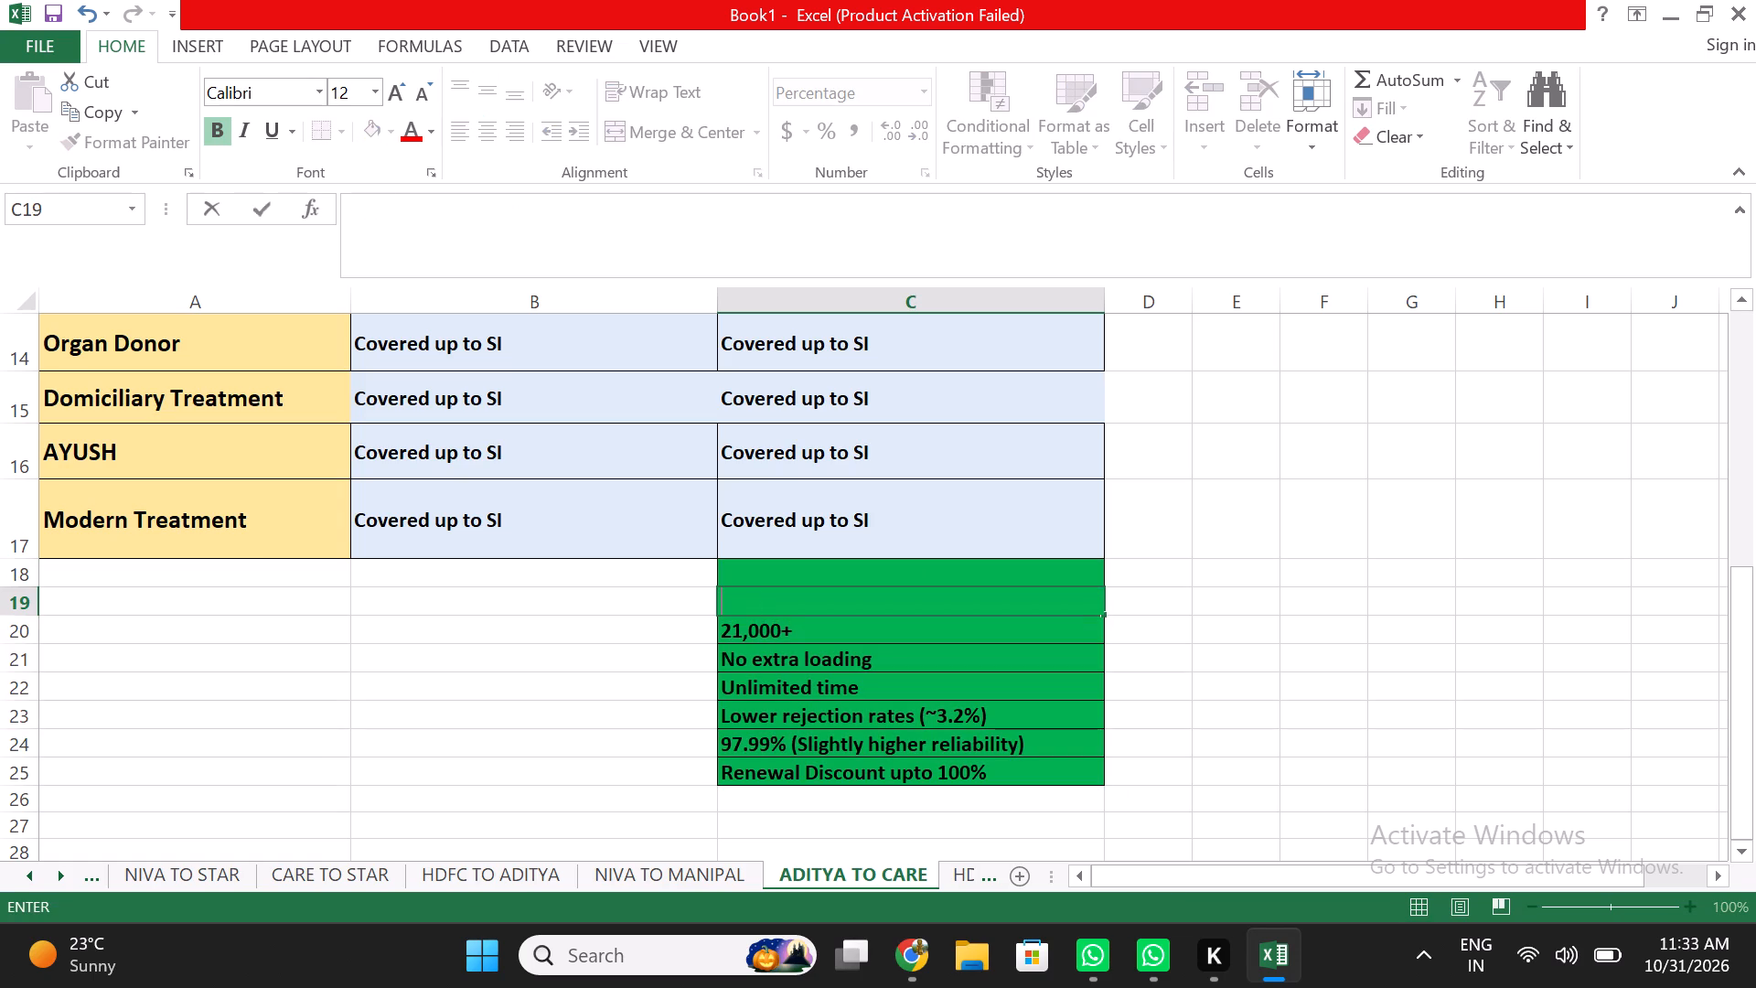
pyautogui.press('Down')
pyautogui.press('BackSpace')
pyautogui.press('Down')
pyautogui.press('BackSpace')
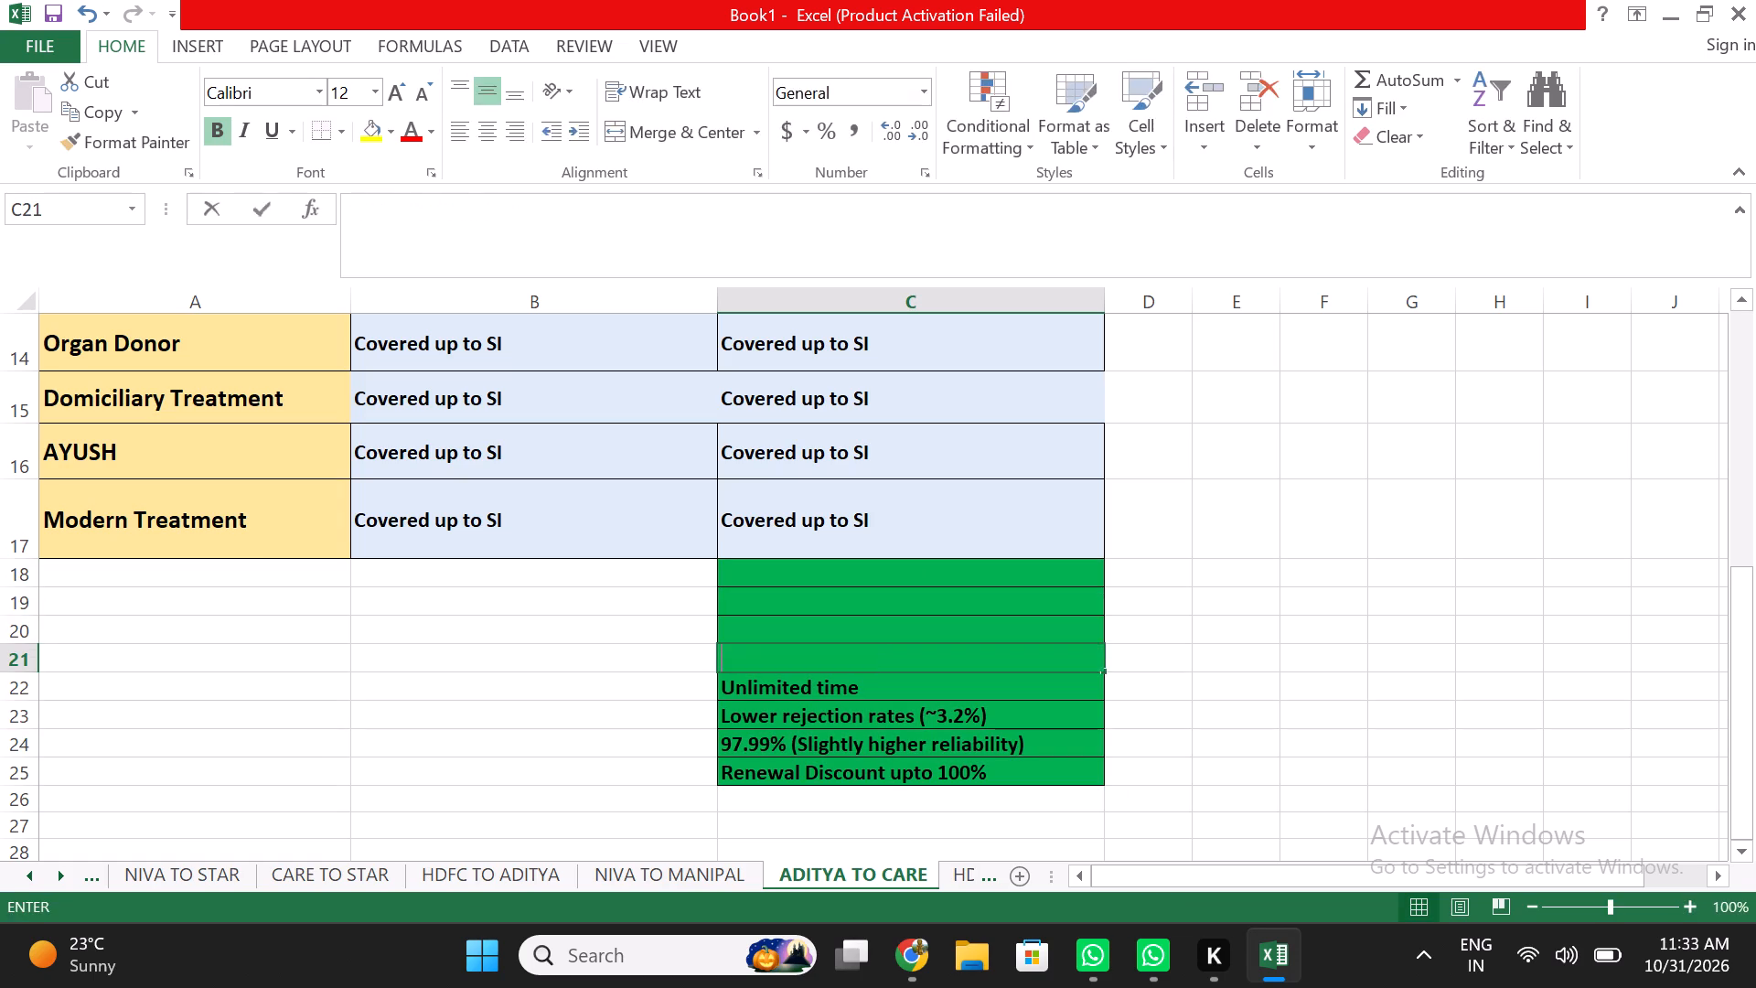
pyautogui.press('Down')
pyautogui.press('Up')
pyautogui.press('Down')
pyautogui.press('BackSpace')
pyautogui.press('Down')
pyautogui.press('BackSpace')
pyautogui.press('Down')
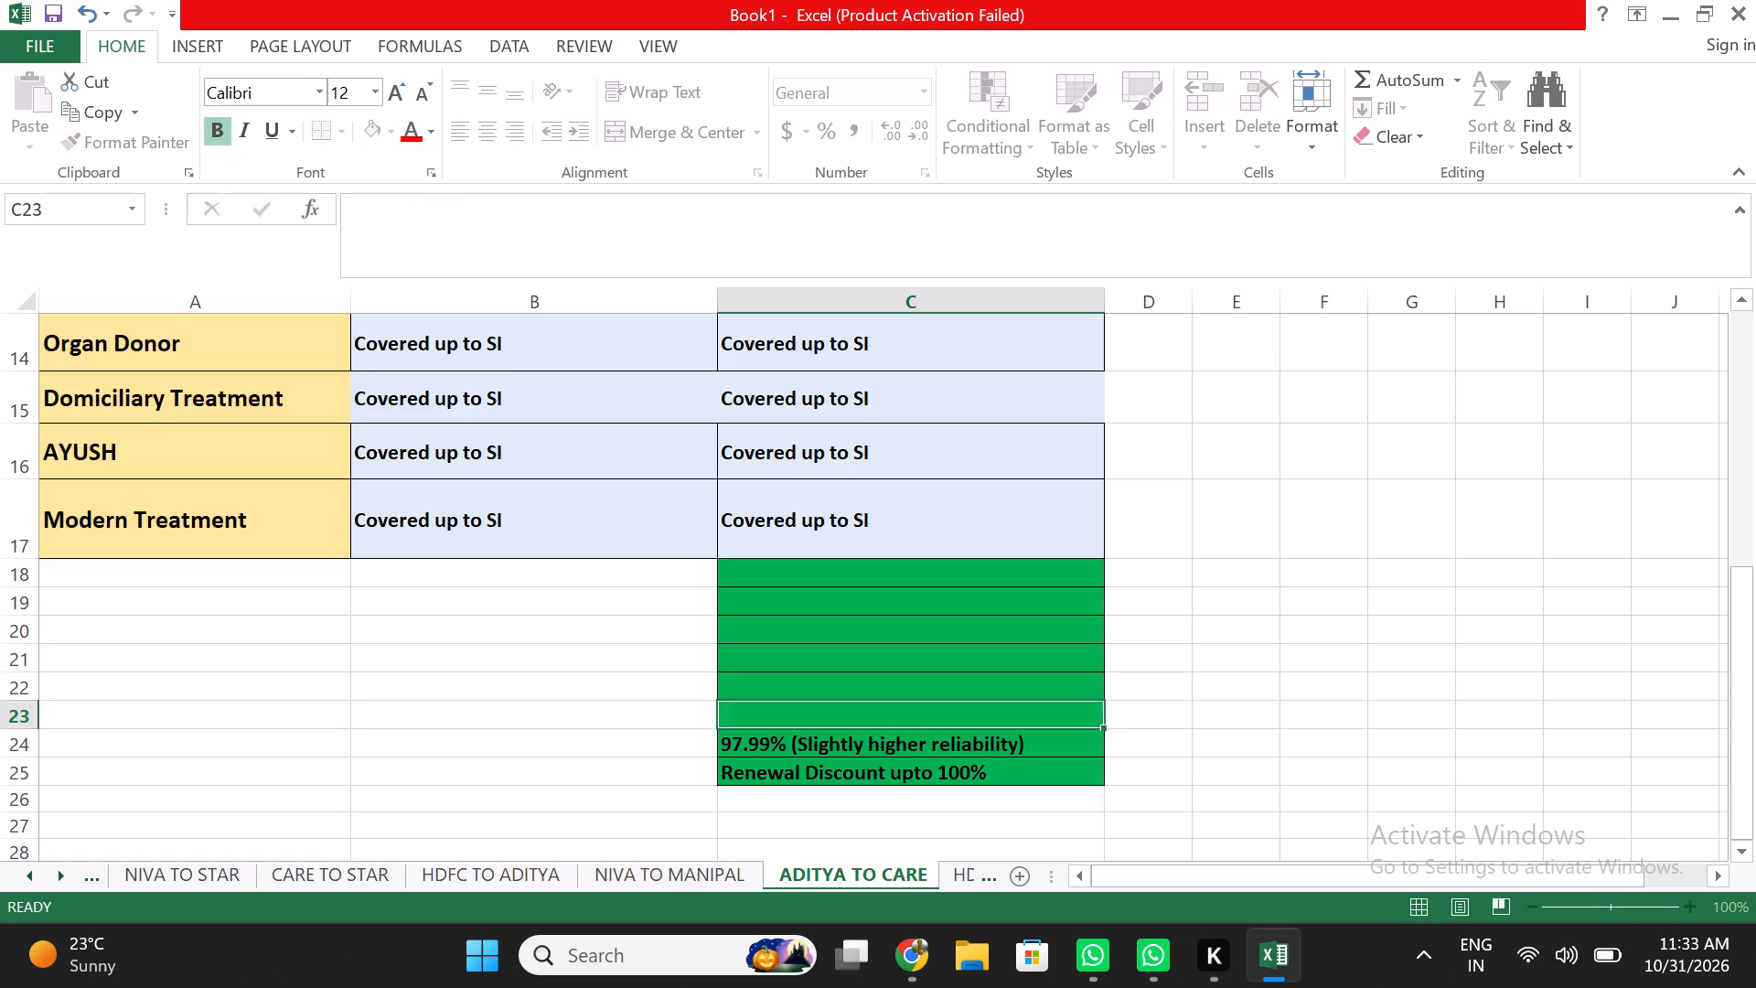
pyautogui.press('BackSpace')
pyautogui.press('Down')
pyautogui.press('BackSpace')
pyautogui.press('Down')
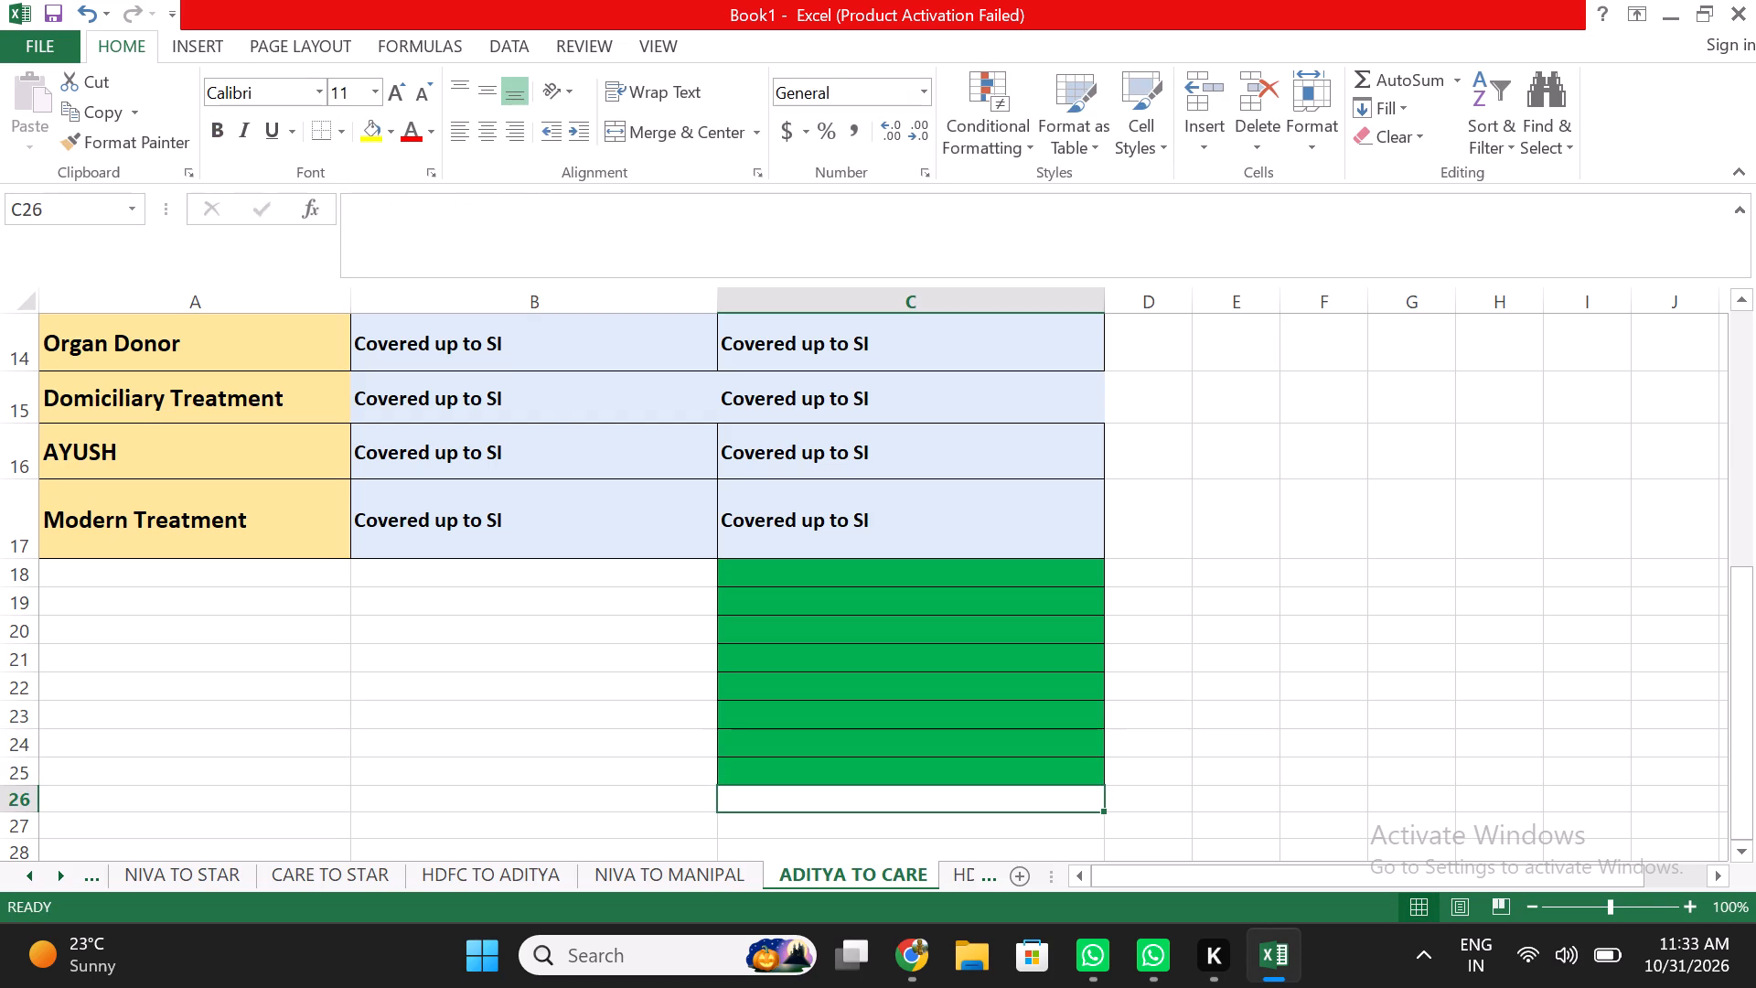
# Change the green fill of the emptied cells C18:C25 to white.
pyautogui.click(389, 133)
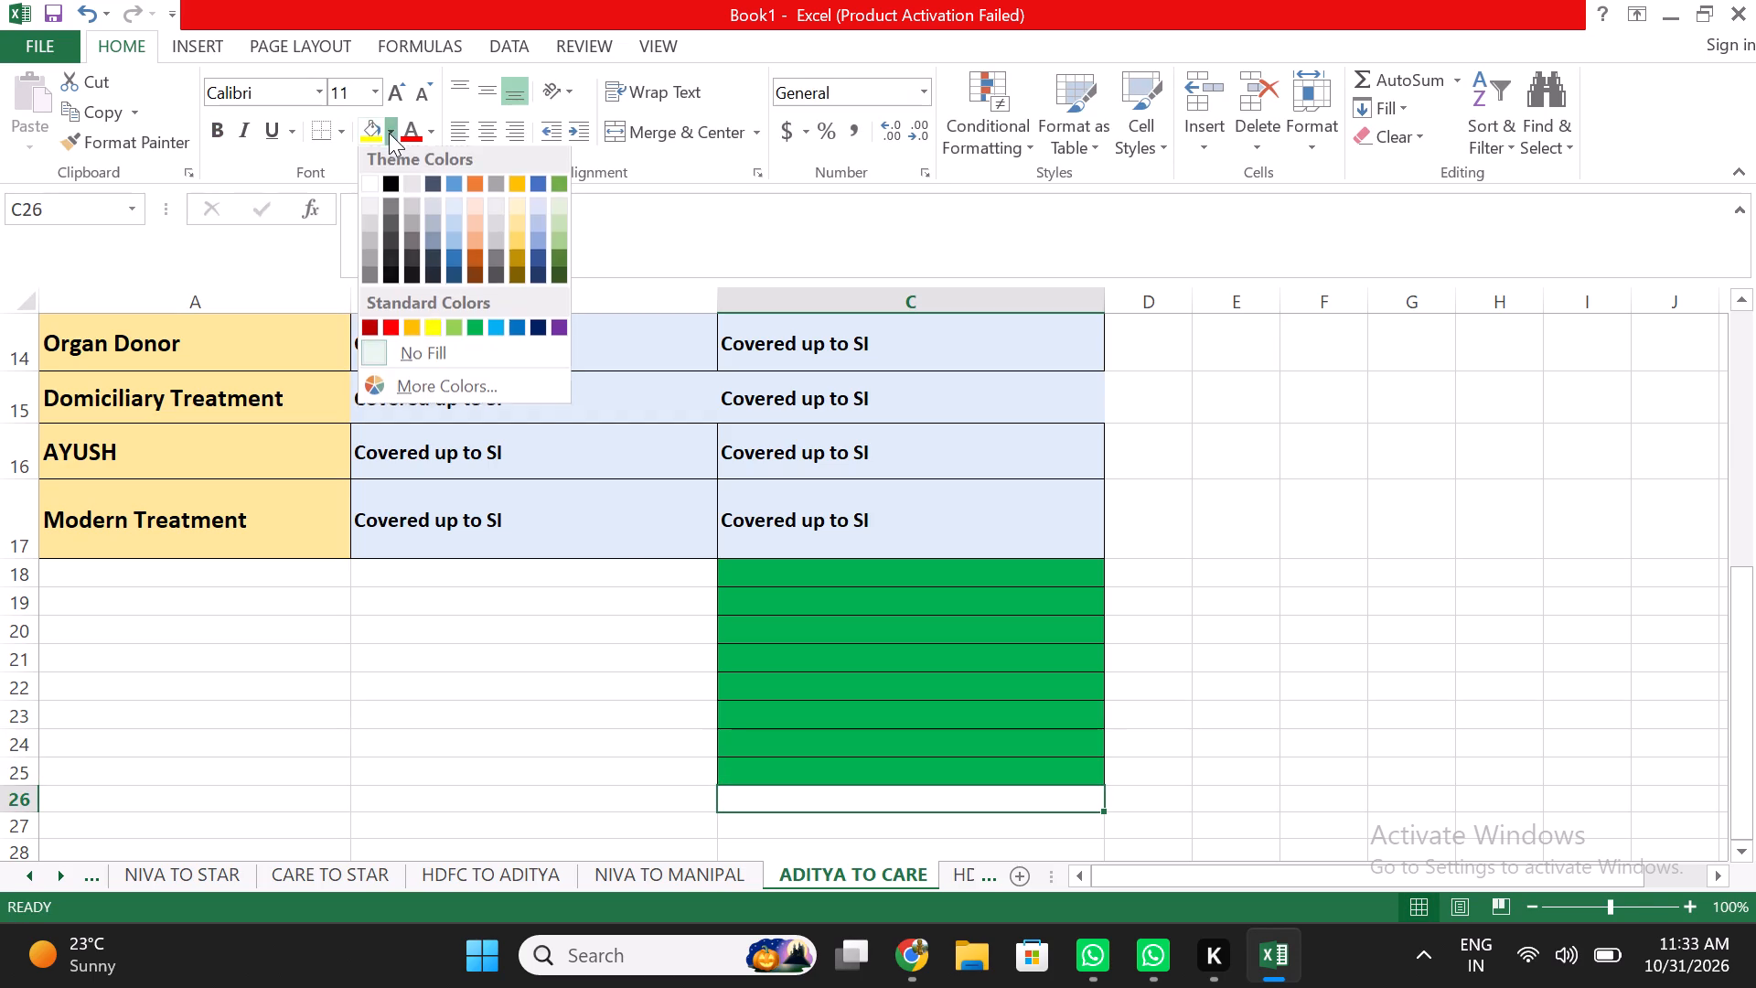
pyautogui.moveTo(783, 572); pyautogui.dragTo(760, 698)
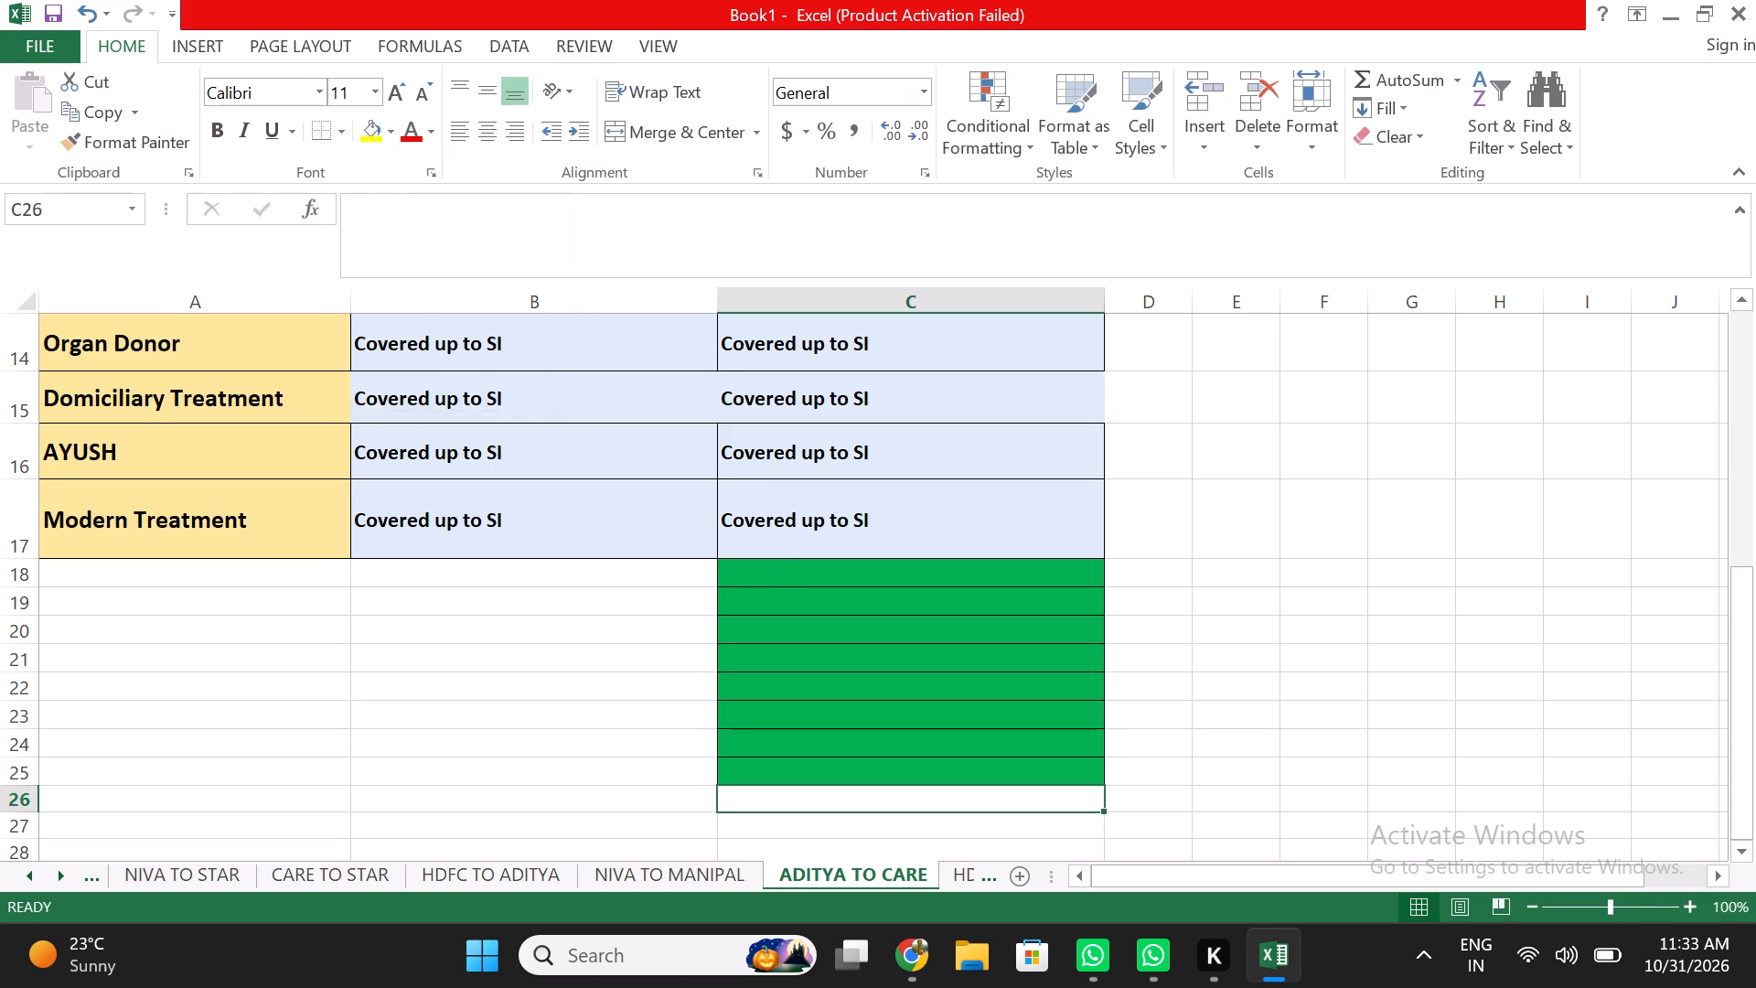
pyautogui.moveTo(760, 698); pyautogui.dragTo(803, 779)
pyautogui.moveTo(640, 689); pyautogui.dragTo(780, 565)
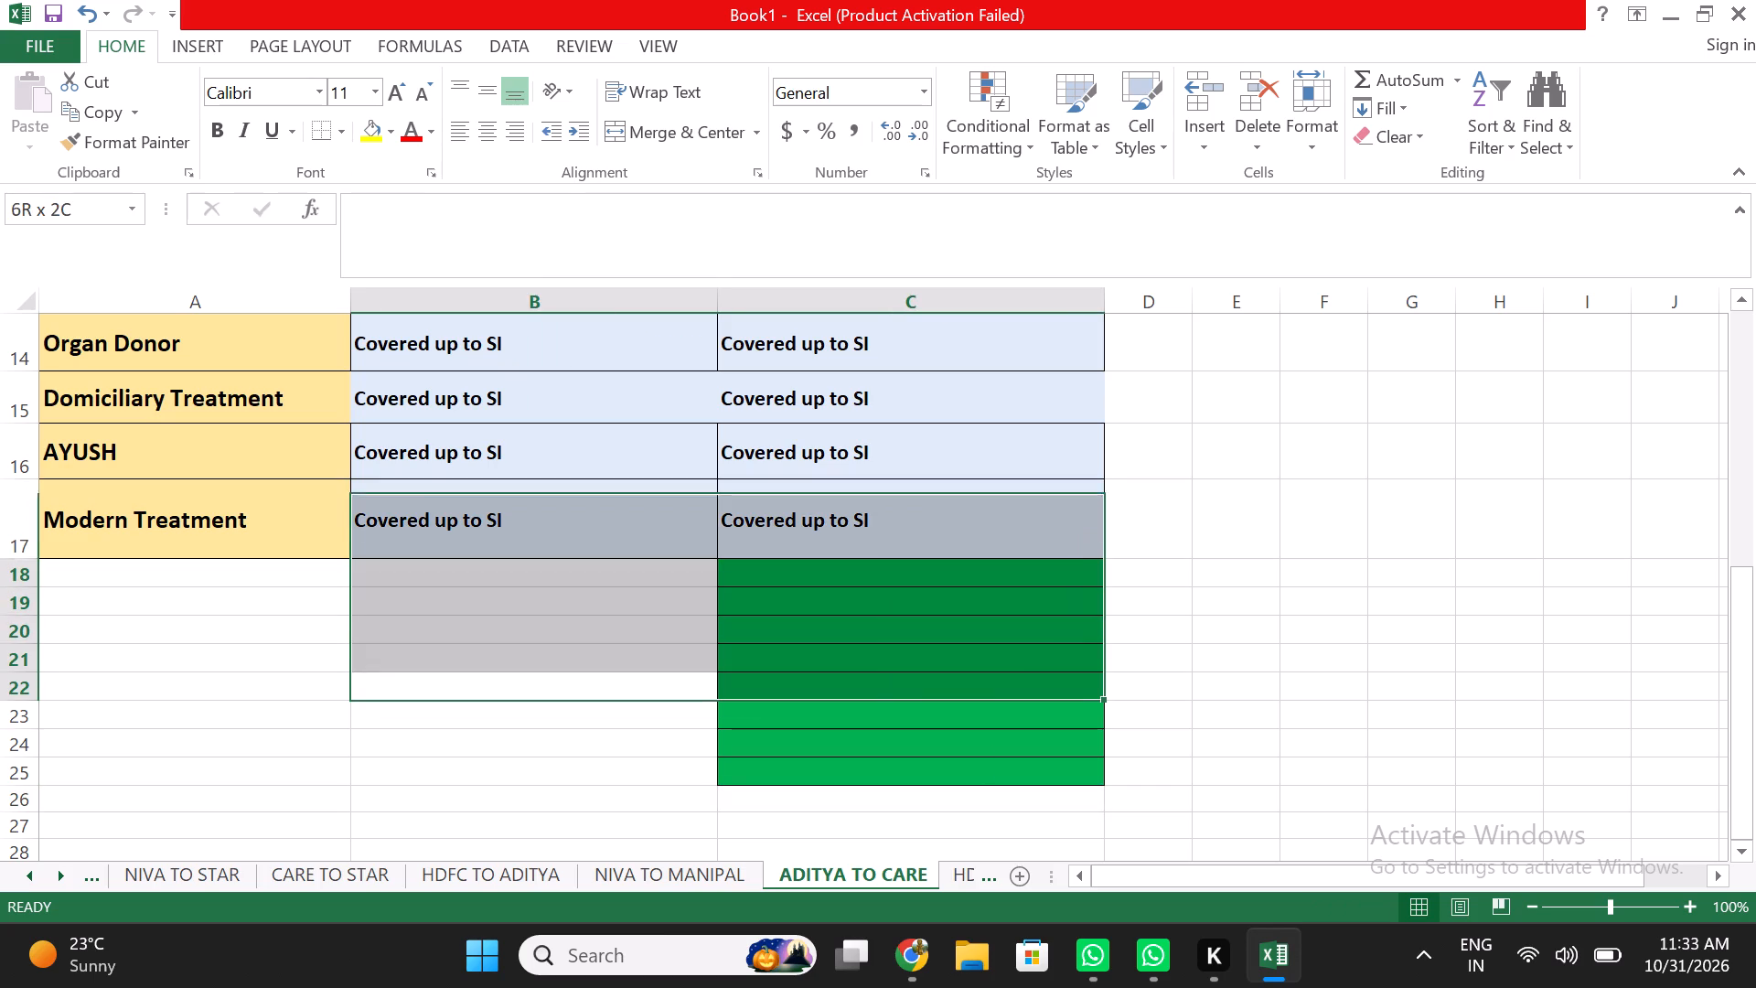
pyautogui.moveTo(780, 565); pyautogui.dragTo(777, 575)
pyautogui.click(777, 575)
pyautogui.moveTo(777, 575); pyautogui.dragTo(765, 762)
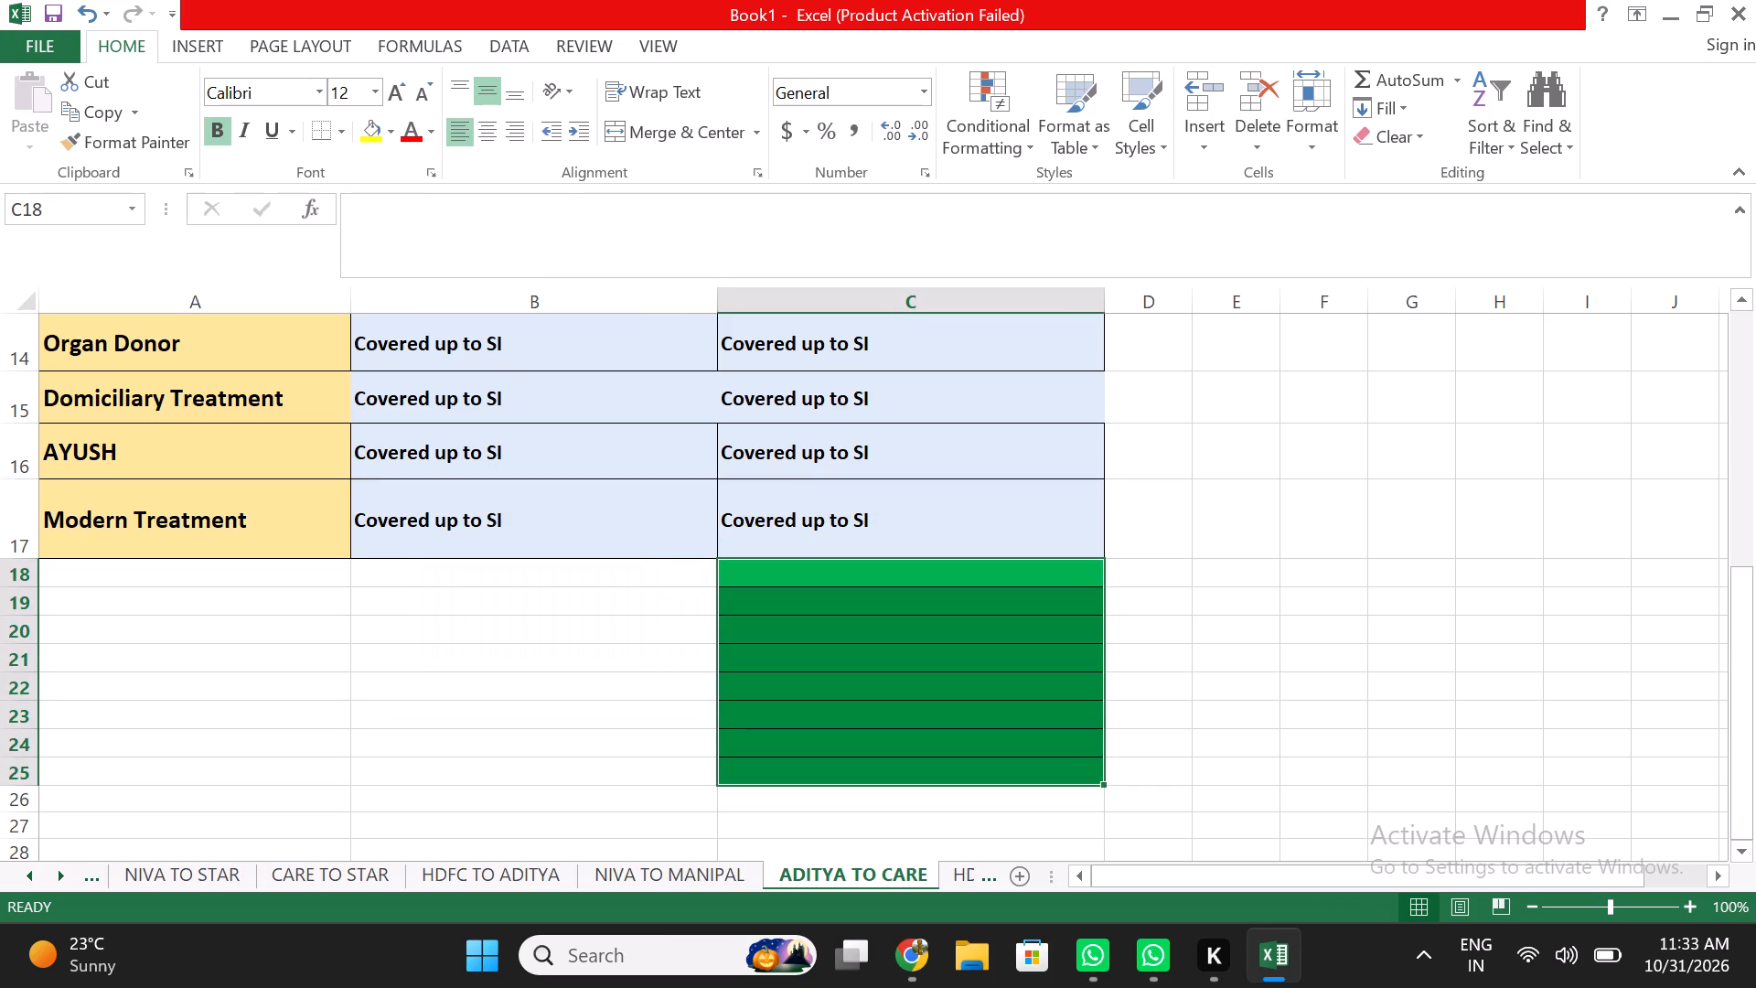
pyautogui.click(387, 139)
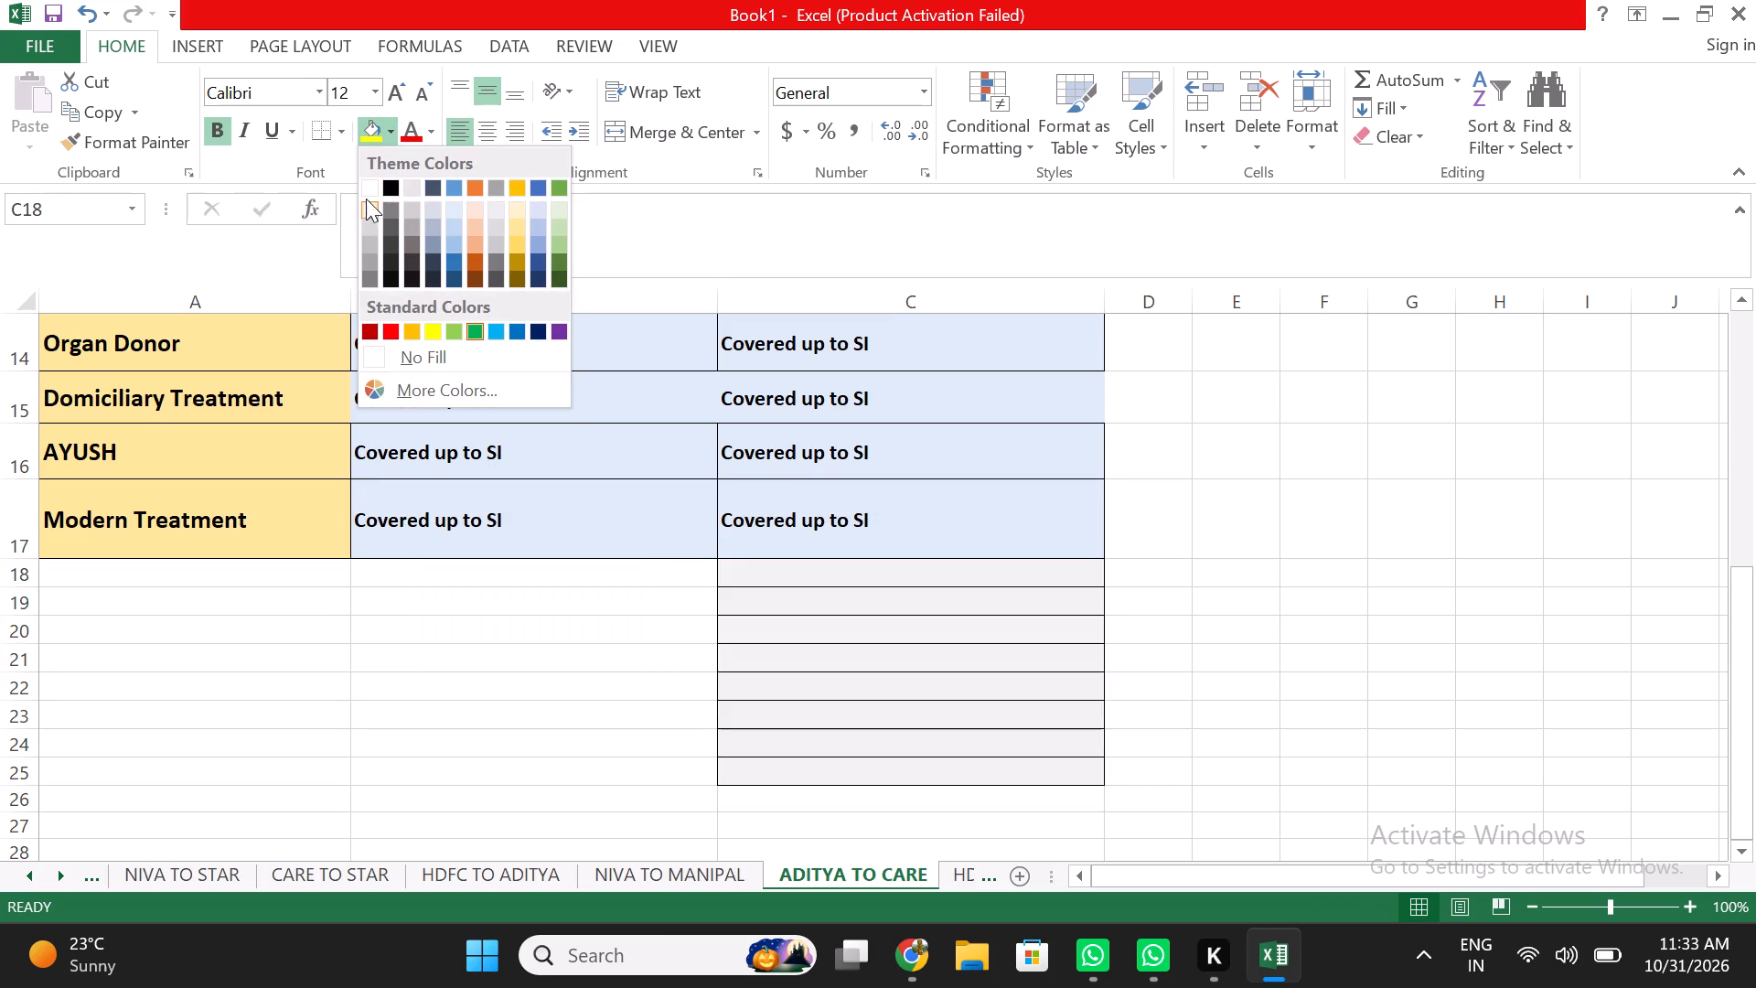
pyautogui.click(362, 190)
pyautogui.click(455, 618)
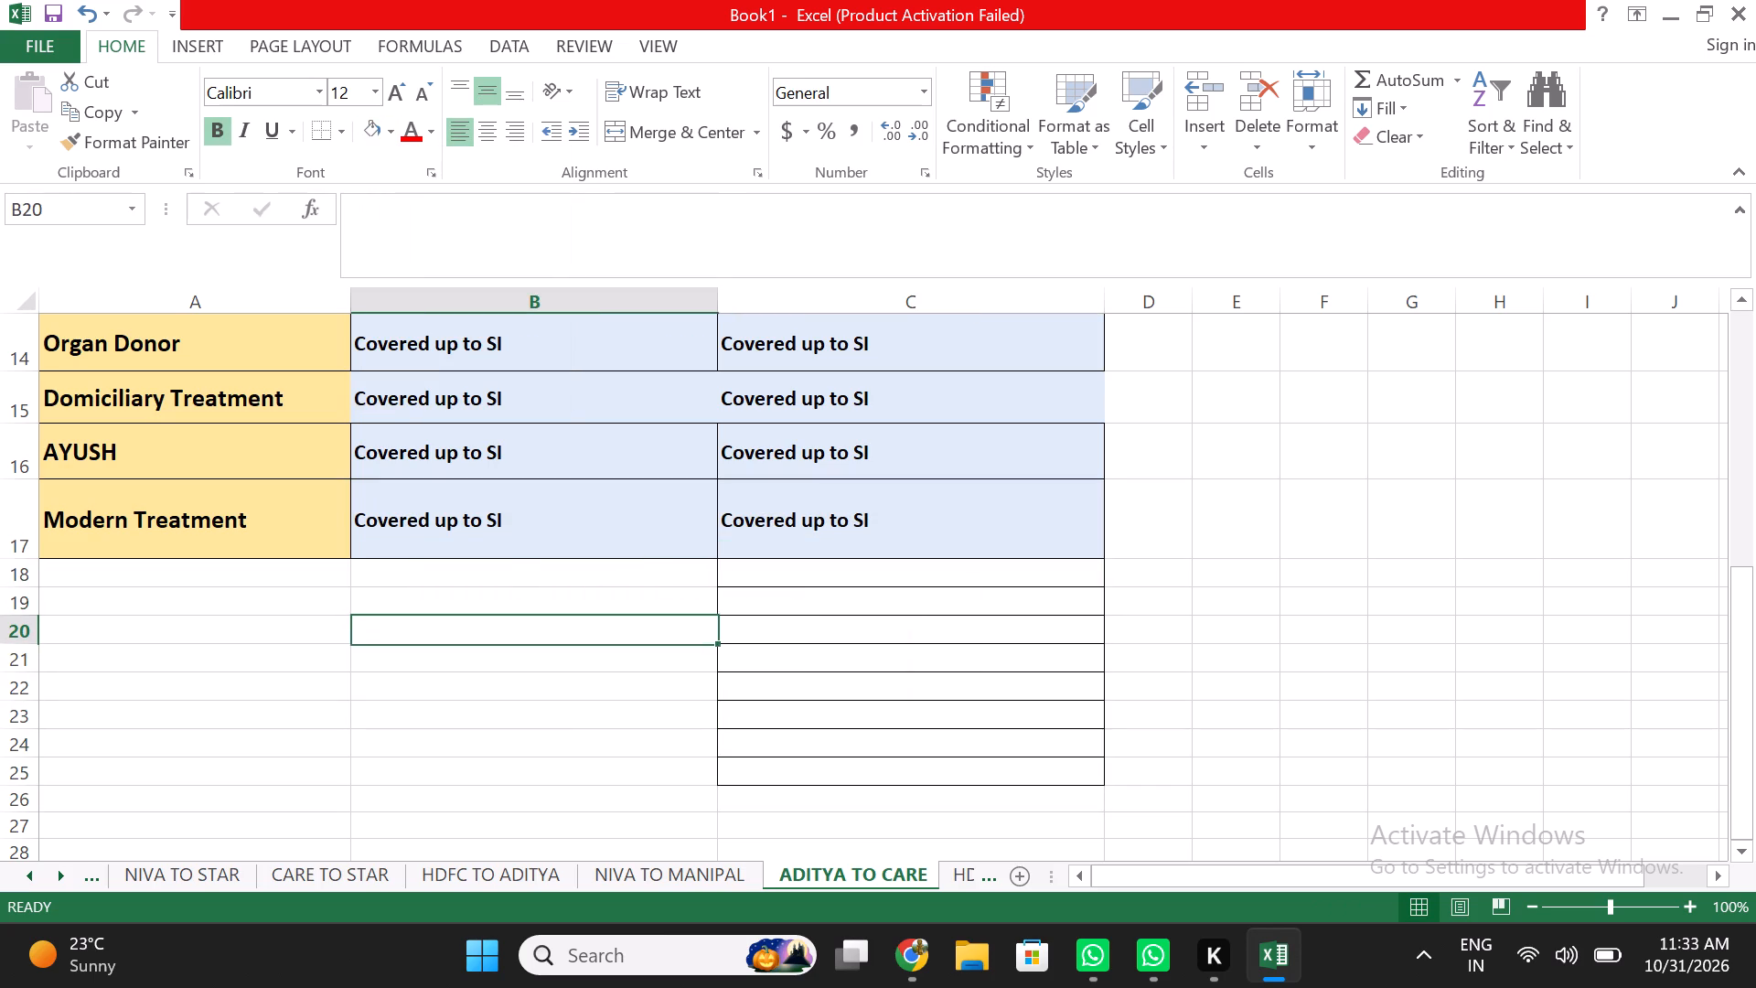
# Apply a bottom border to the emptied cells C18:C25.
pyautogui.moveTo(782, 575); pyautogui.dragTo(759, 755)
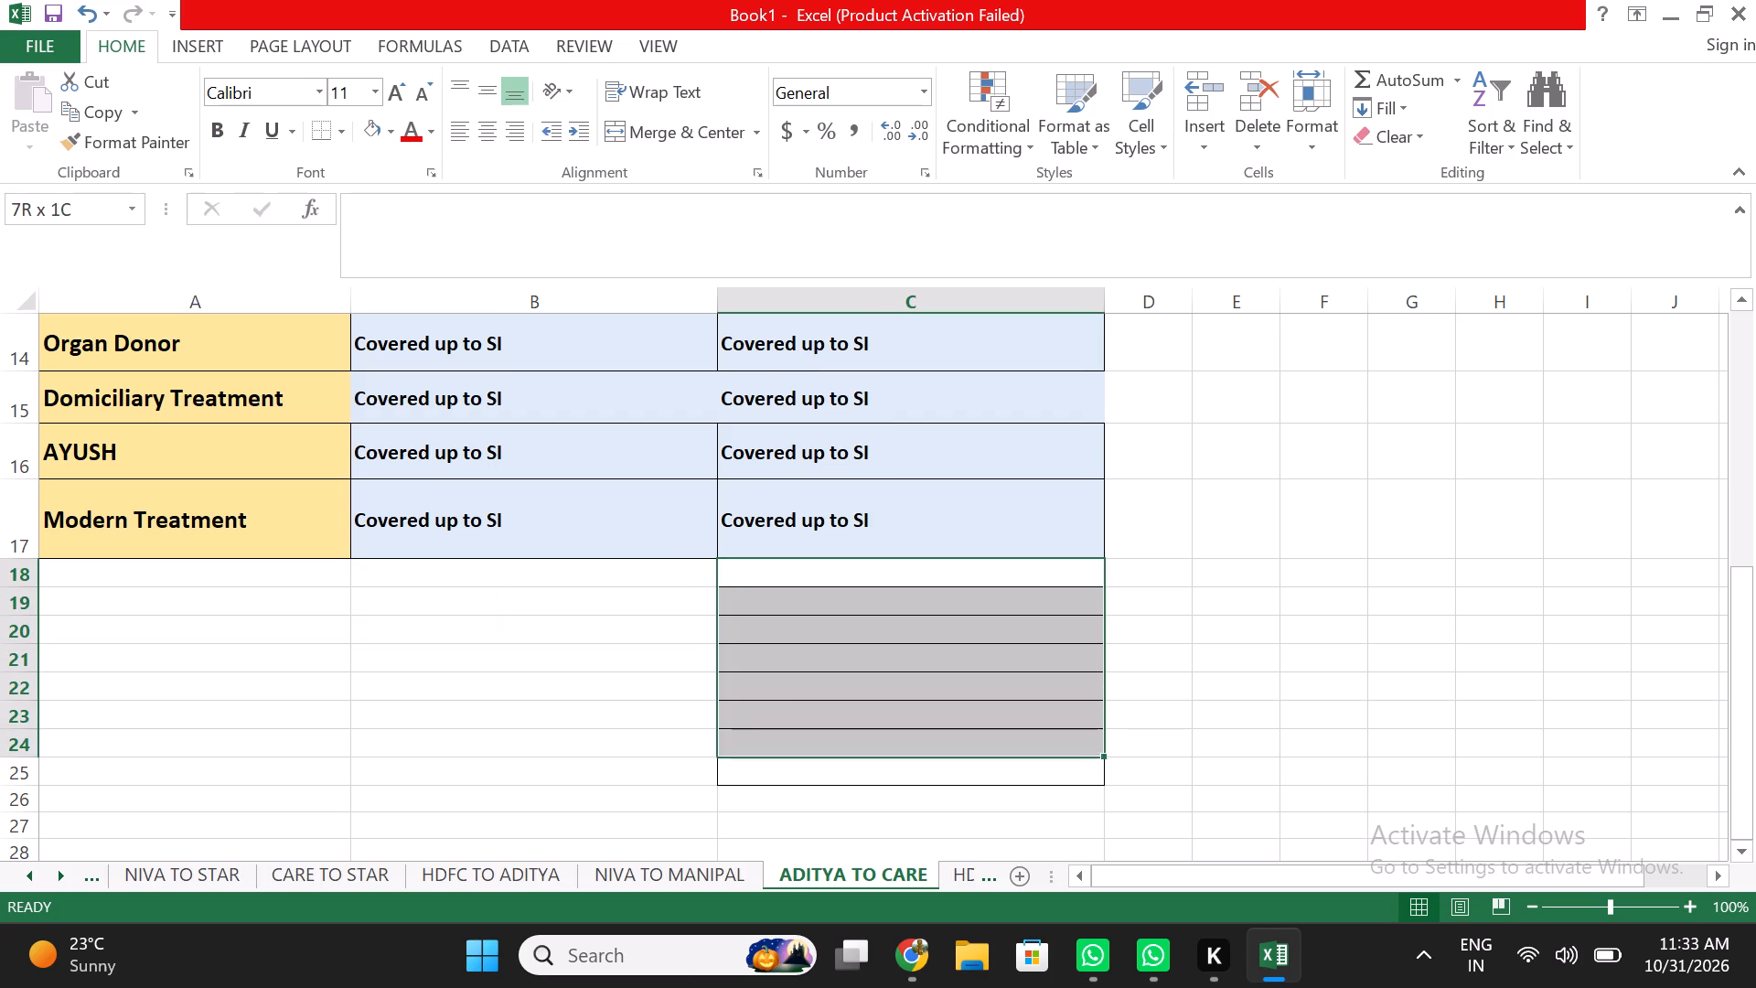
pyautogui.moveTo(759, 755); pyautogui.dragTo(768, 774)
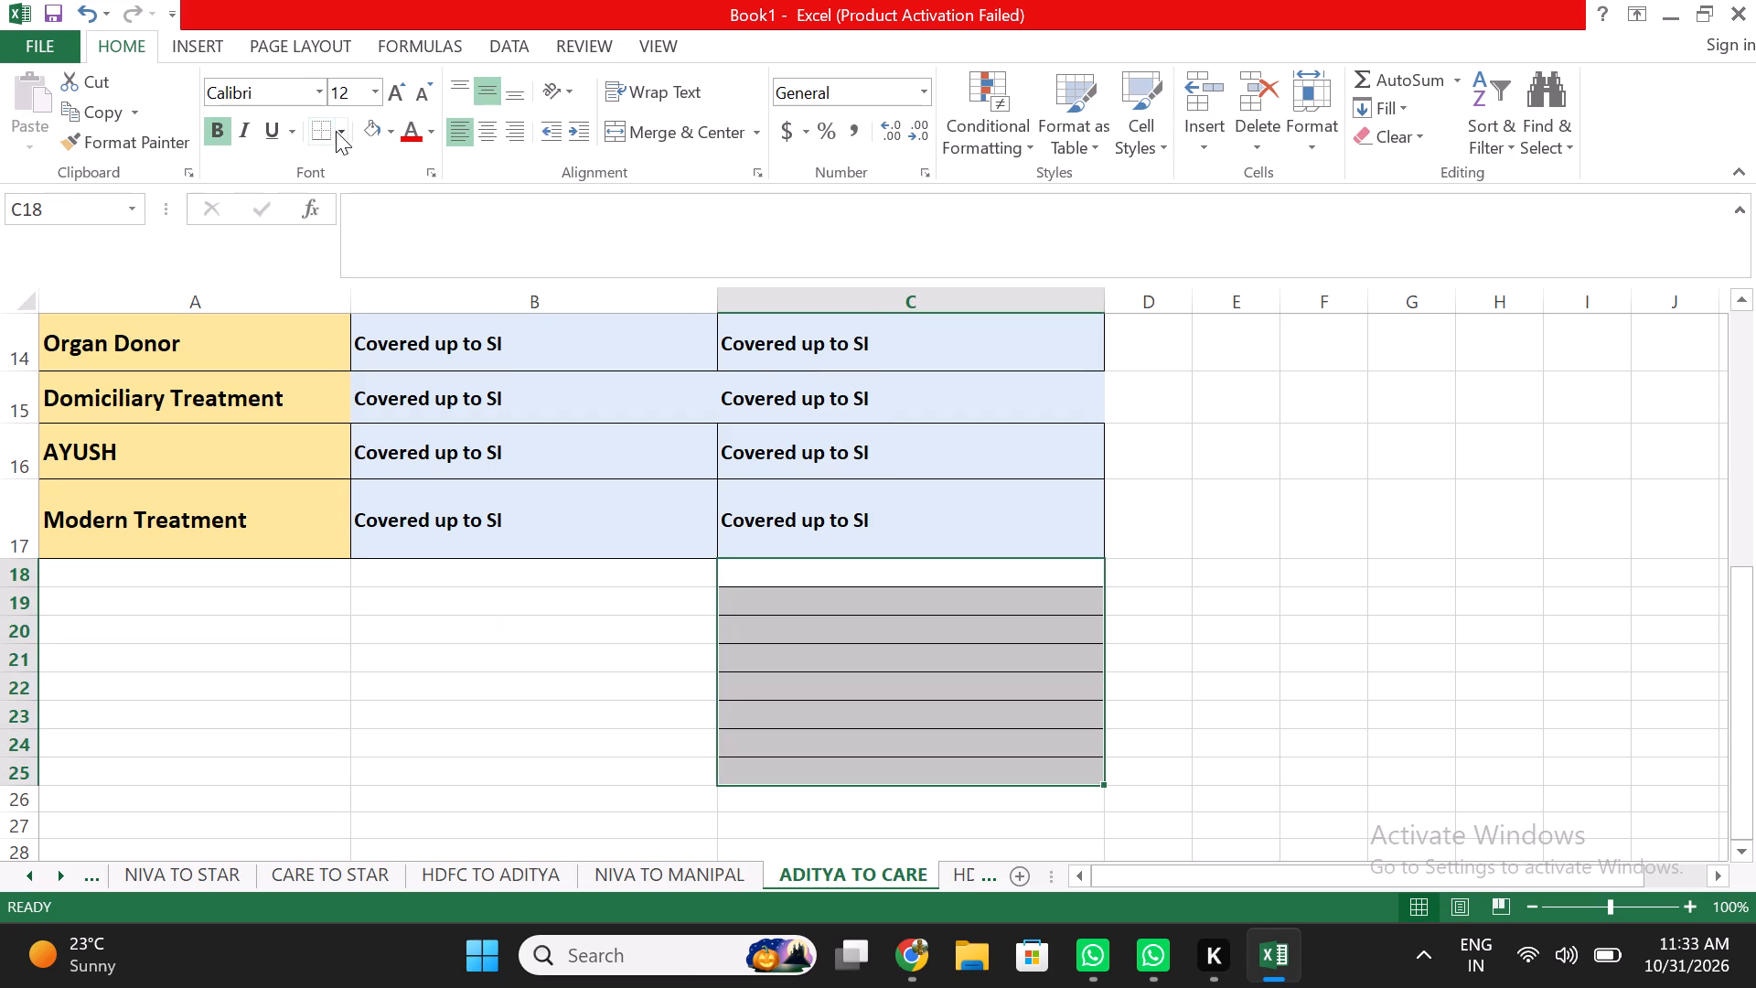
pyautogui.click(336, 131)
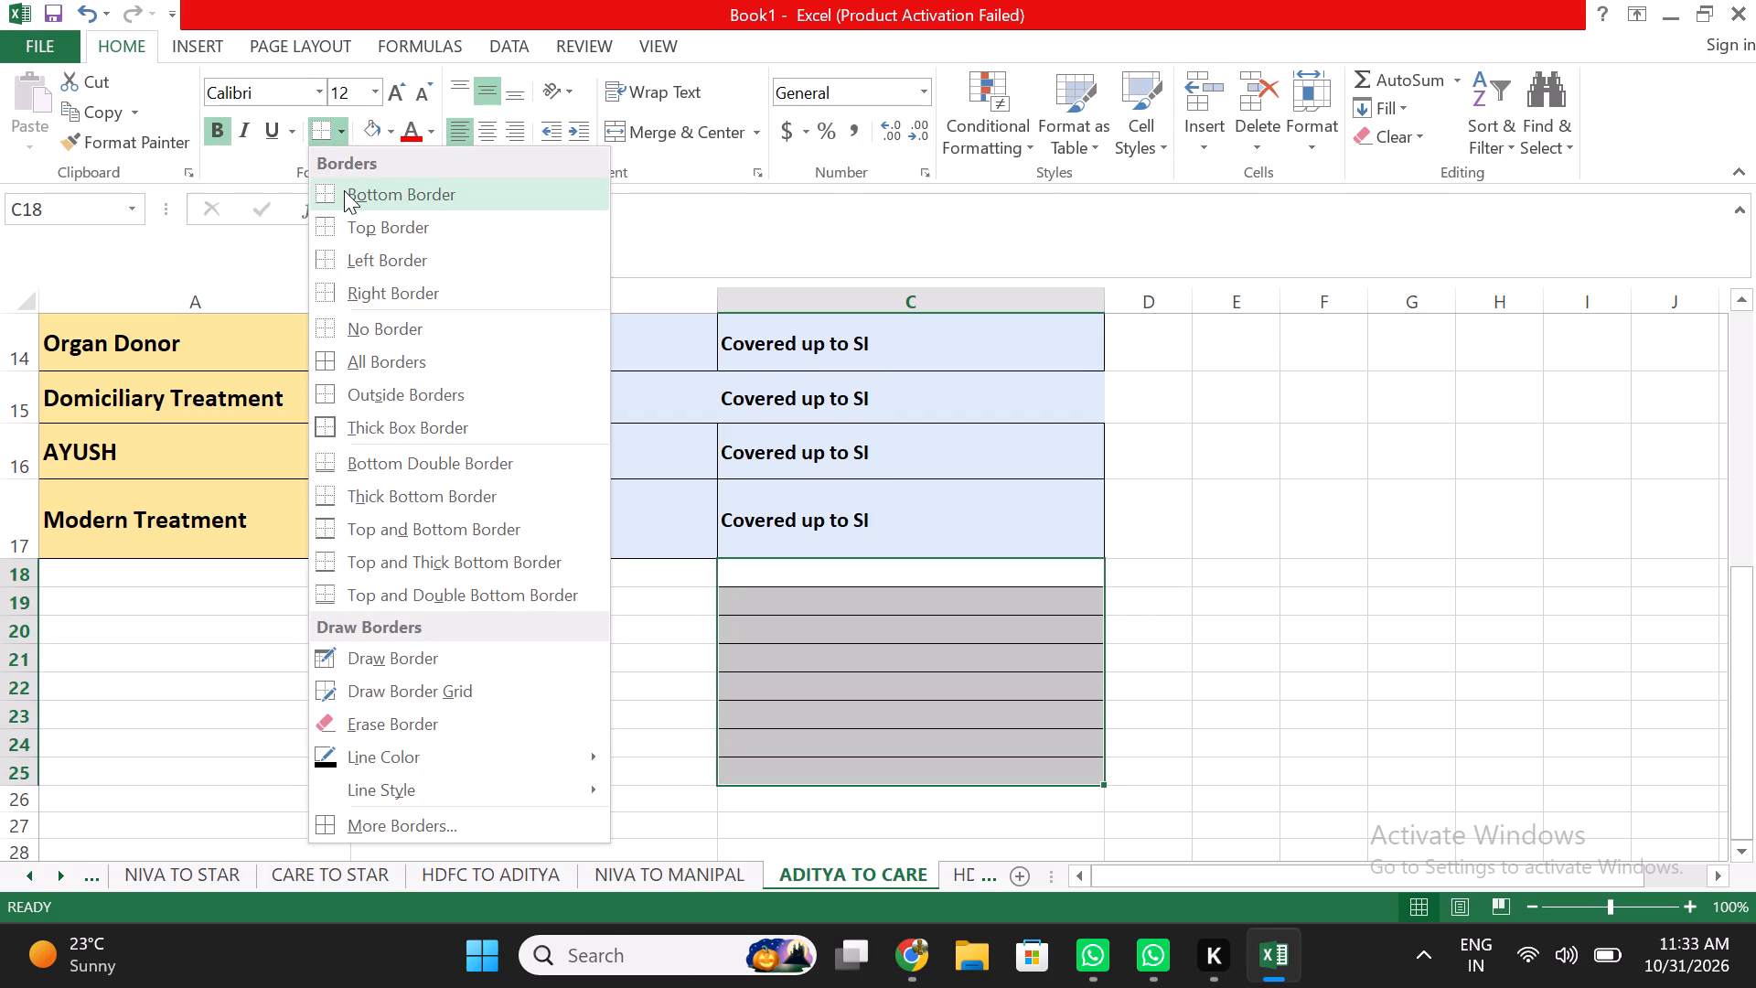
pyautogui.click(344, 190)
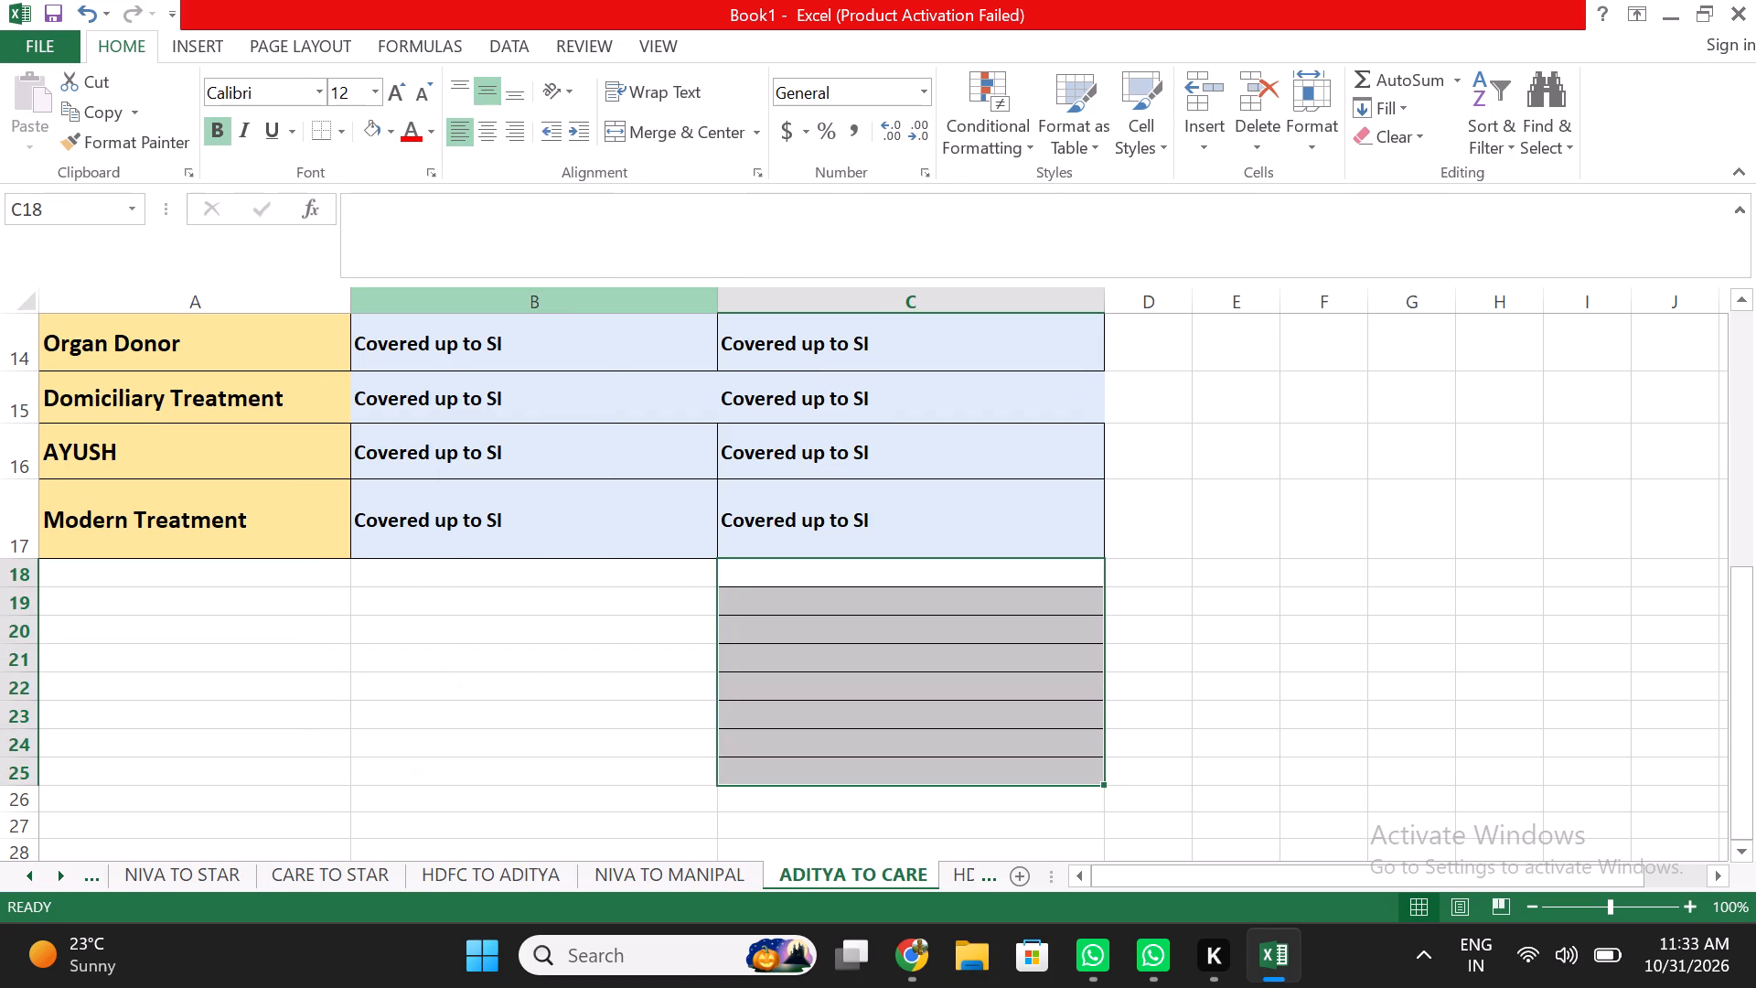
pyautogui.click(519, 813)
# Remove all borders from cells C18:C26 below the comparison table.
pyautogui.moveTo(804, 583); pyautogui.dragTo(799, 794)
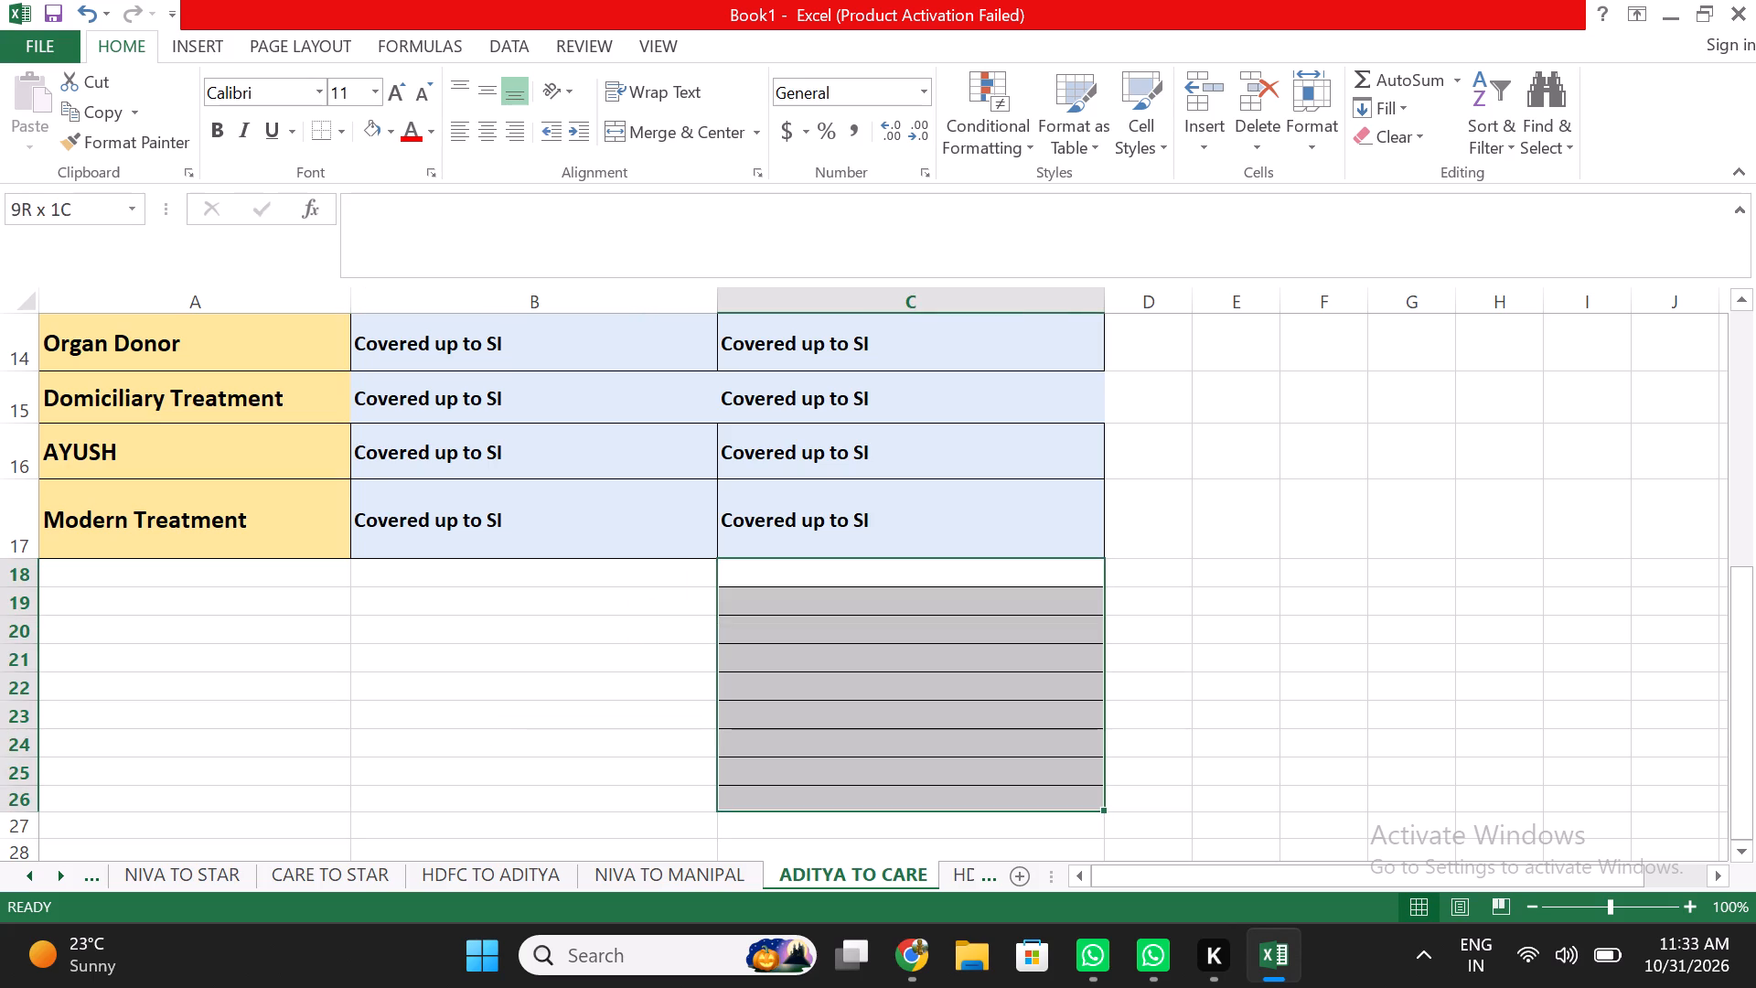
pyautogui.moveTo(799, 794); pyautogui.dragTo(800, 795)
pyautogui.click(346, 134)
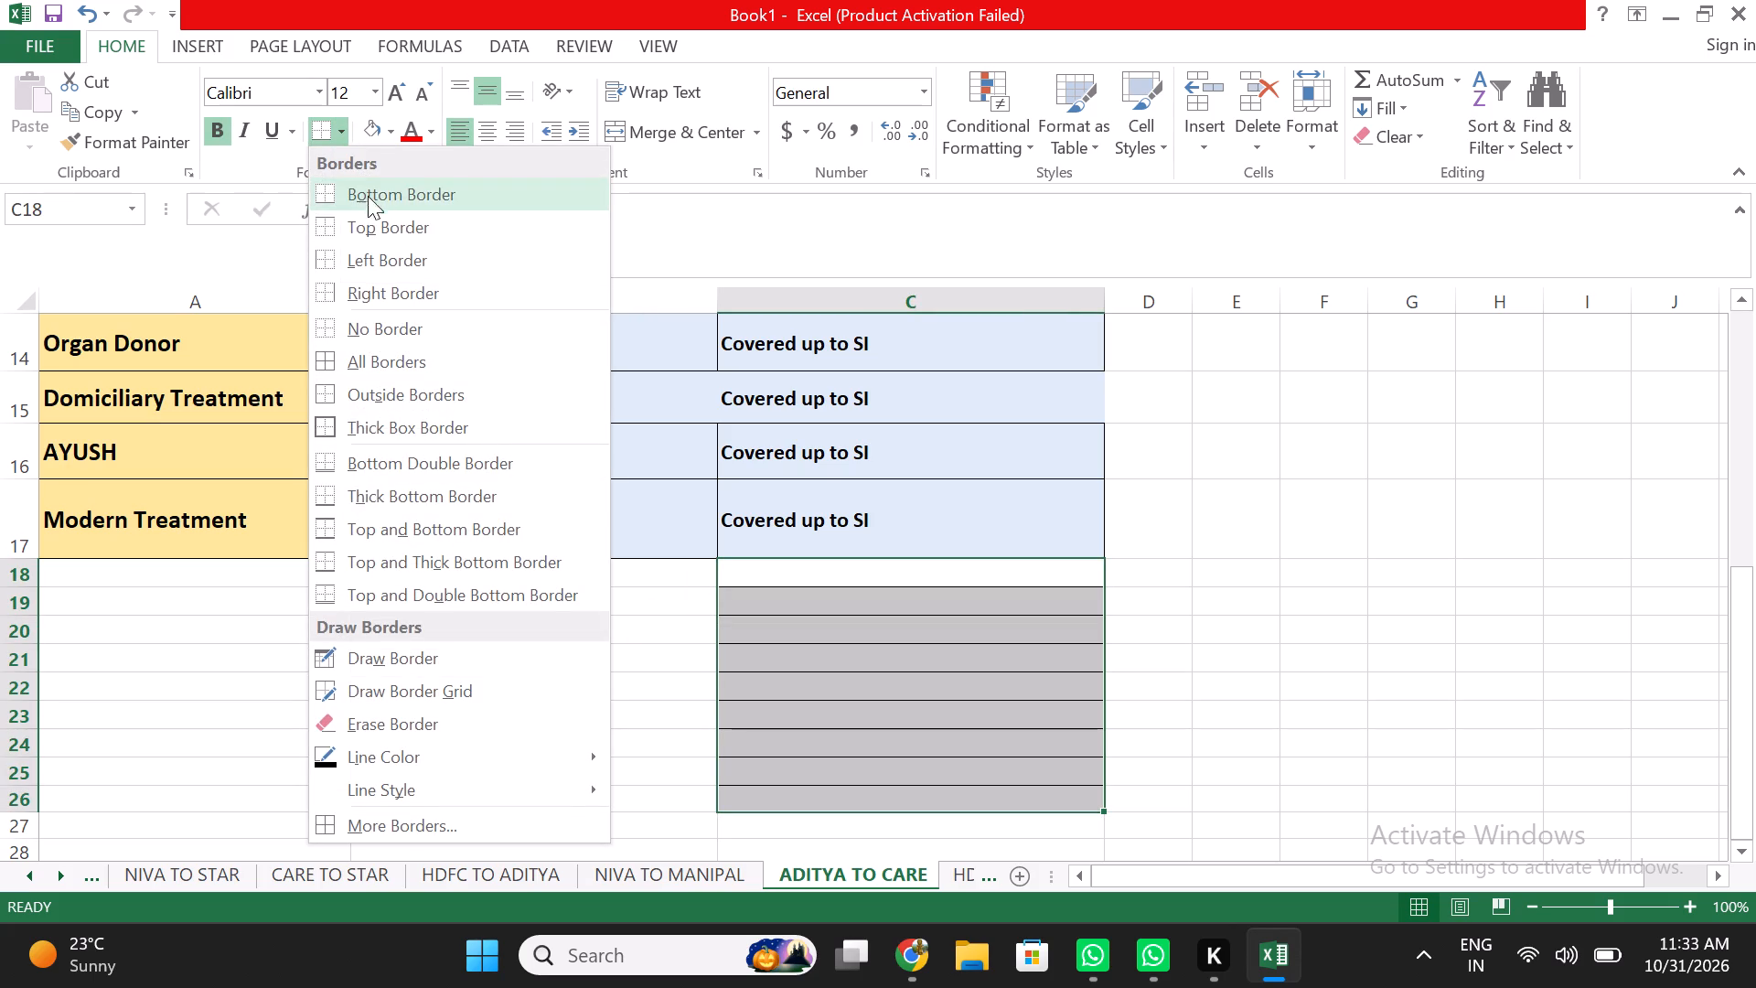
pyautogui.click(385, 328)
pyautogui.click(494, 745)
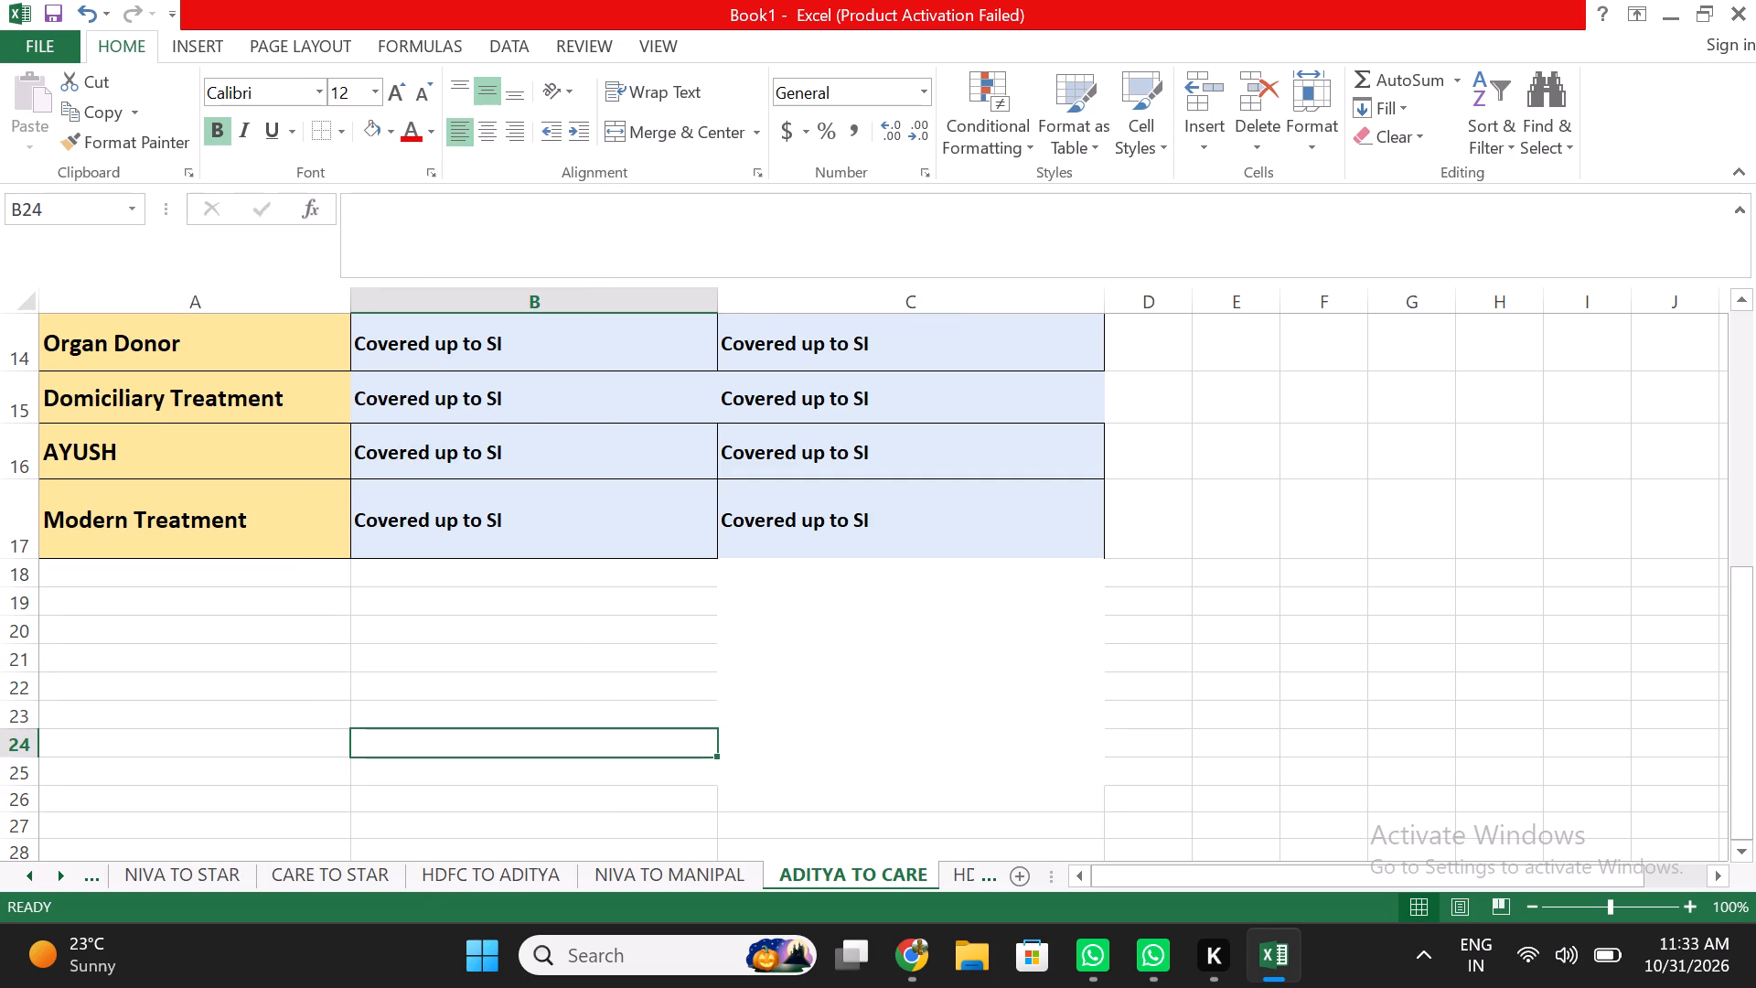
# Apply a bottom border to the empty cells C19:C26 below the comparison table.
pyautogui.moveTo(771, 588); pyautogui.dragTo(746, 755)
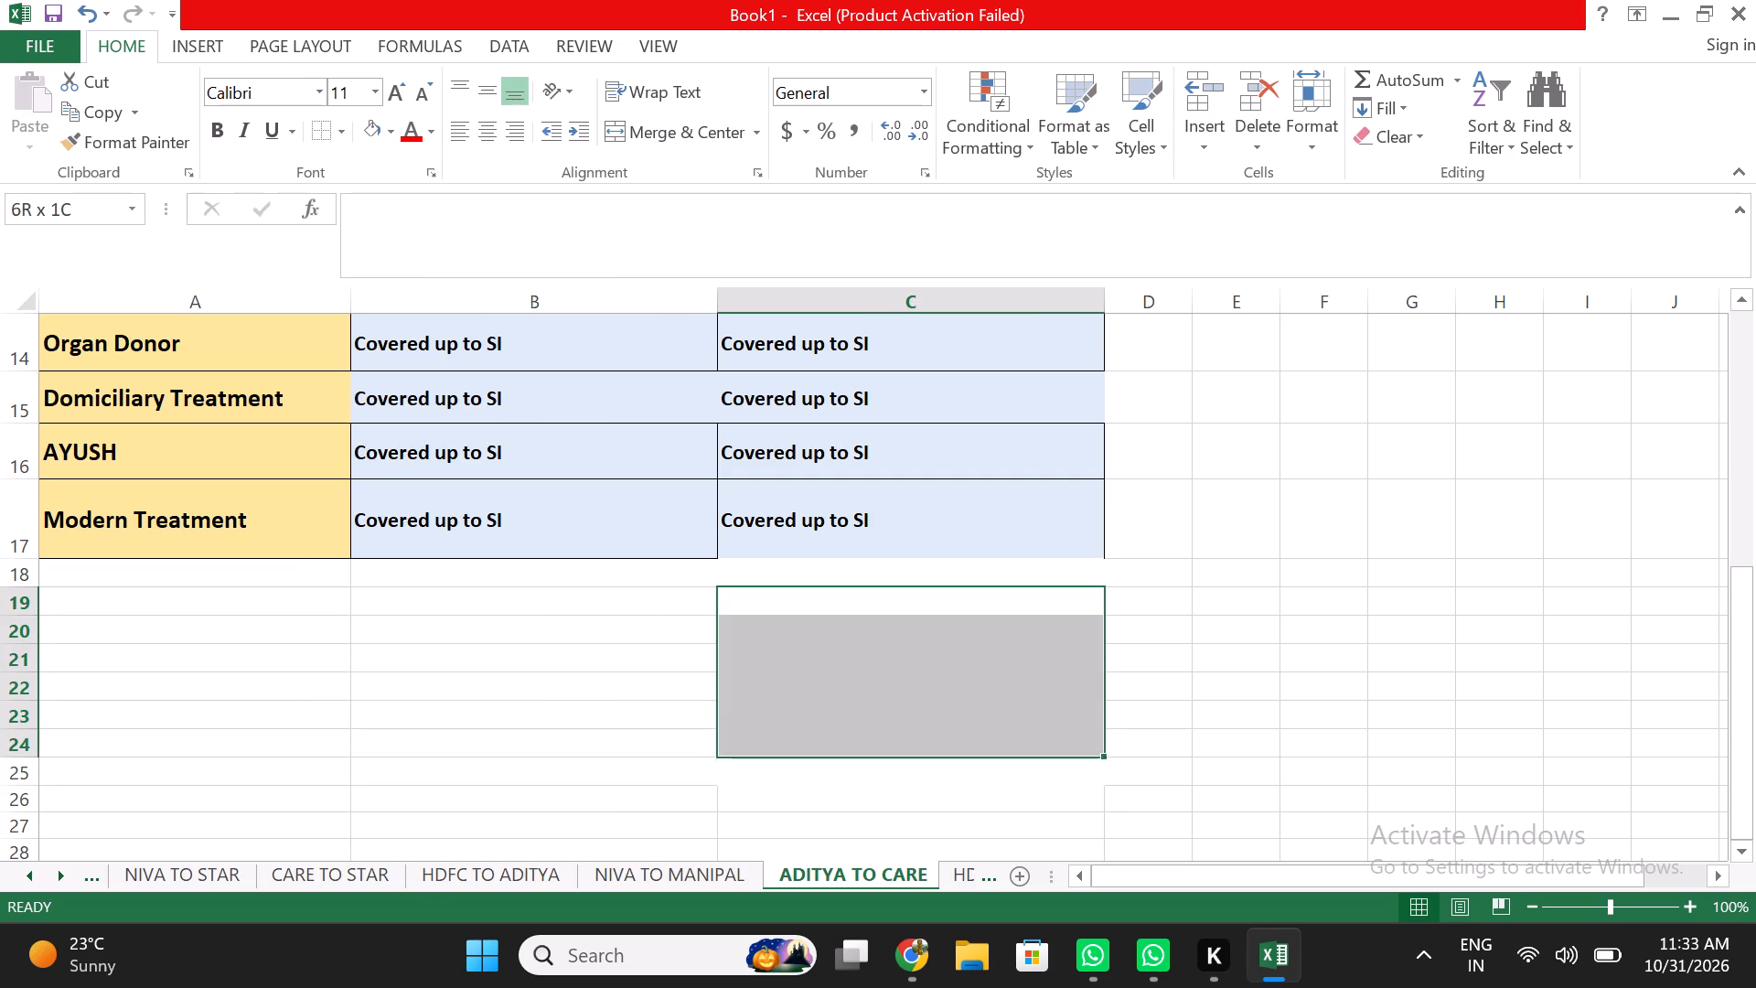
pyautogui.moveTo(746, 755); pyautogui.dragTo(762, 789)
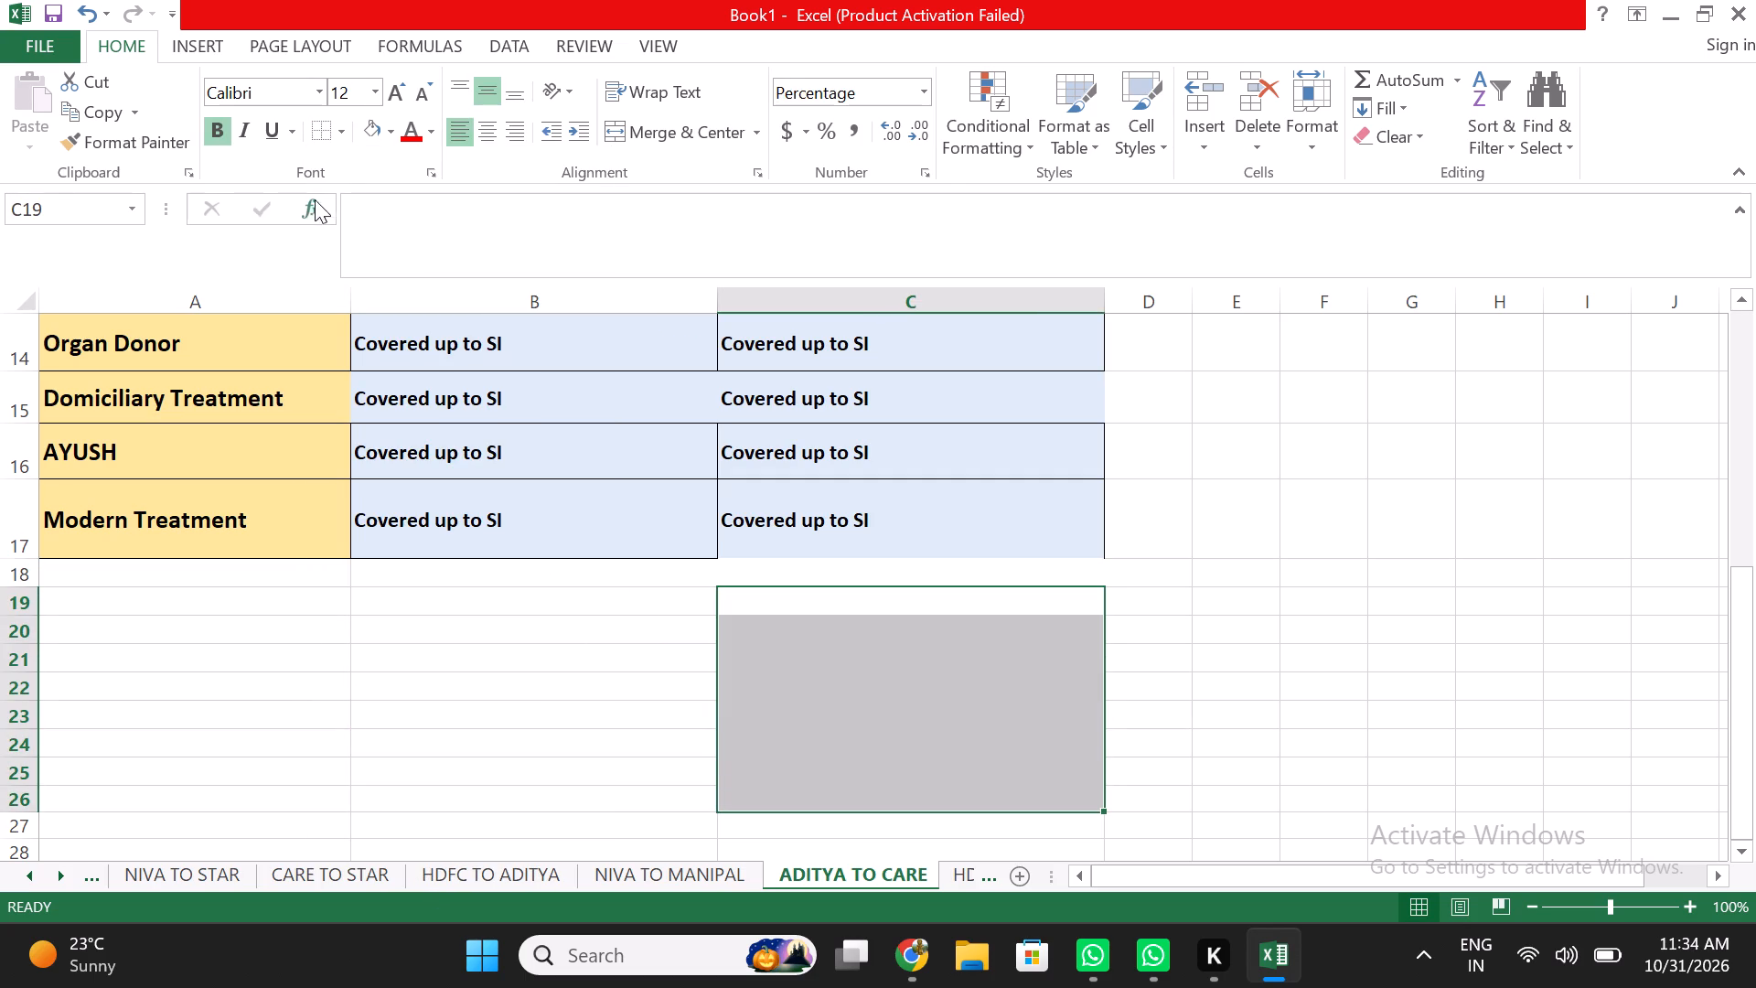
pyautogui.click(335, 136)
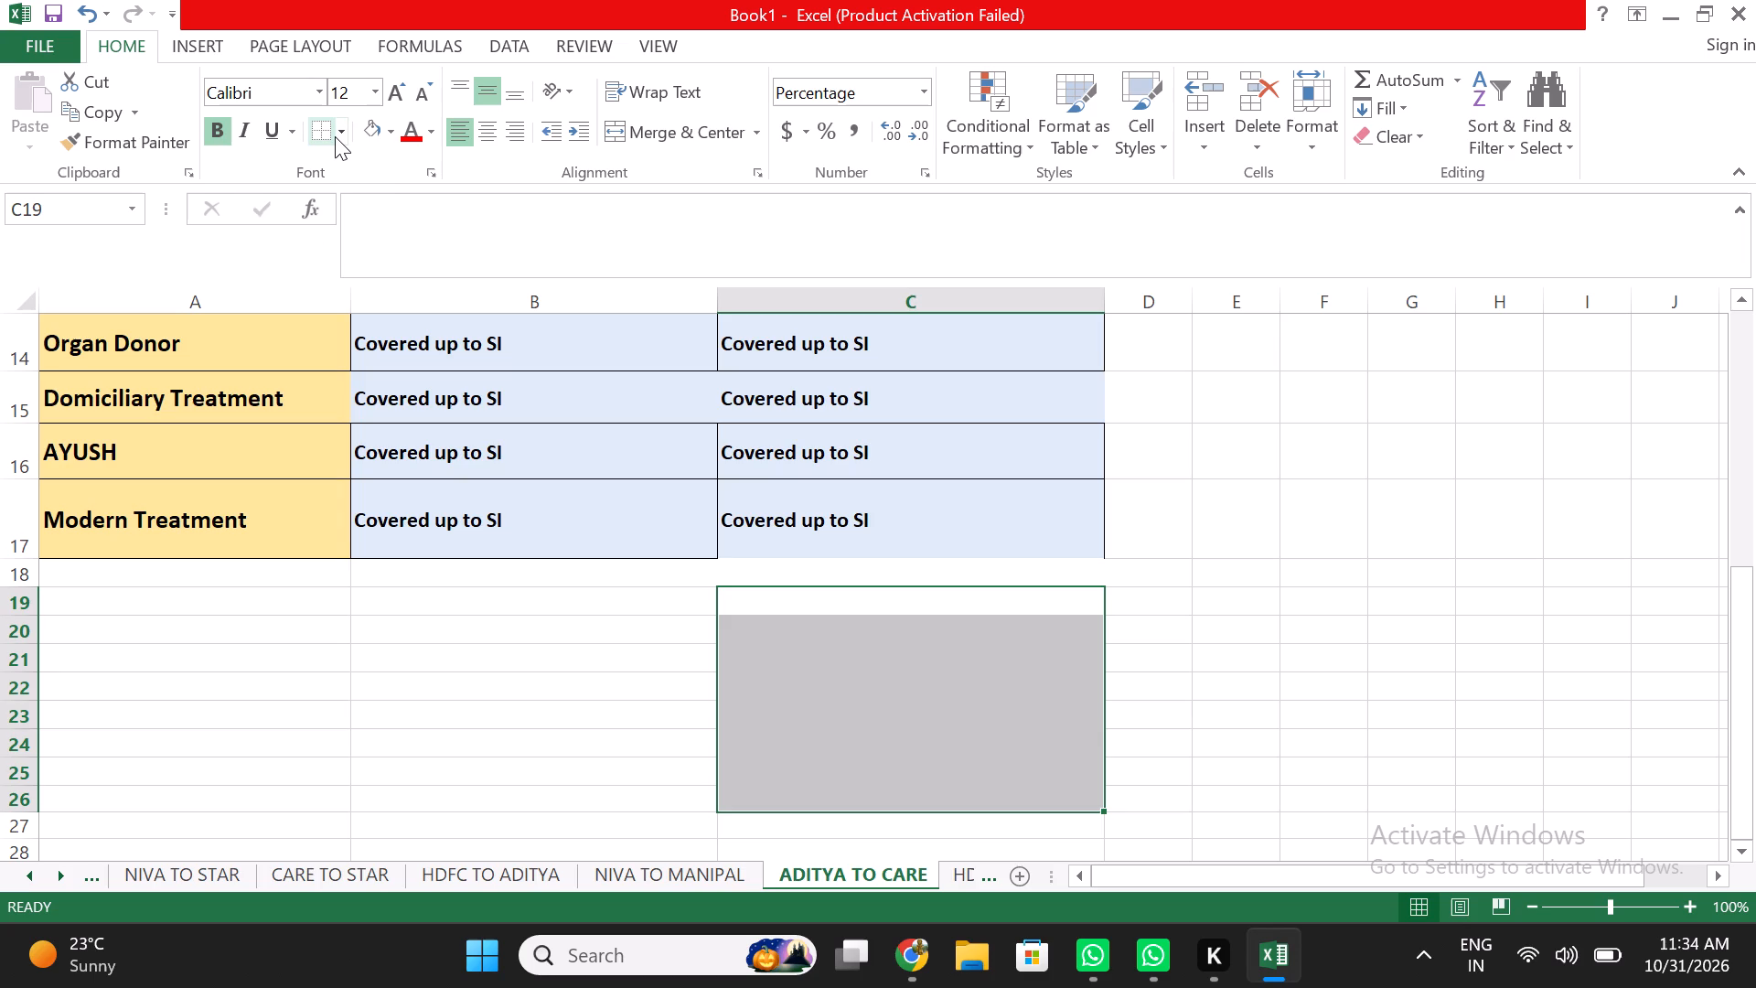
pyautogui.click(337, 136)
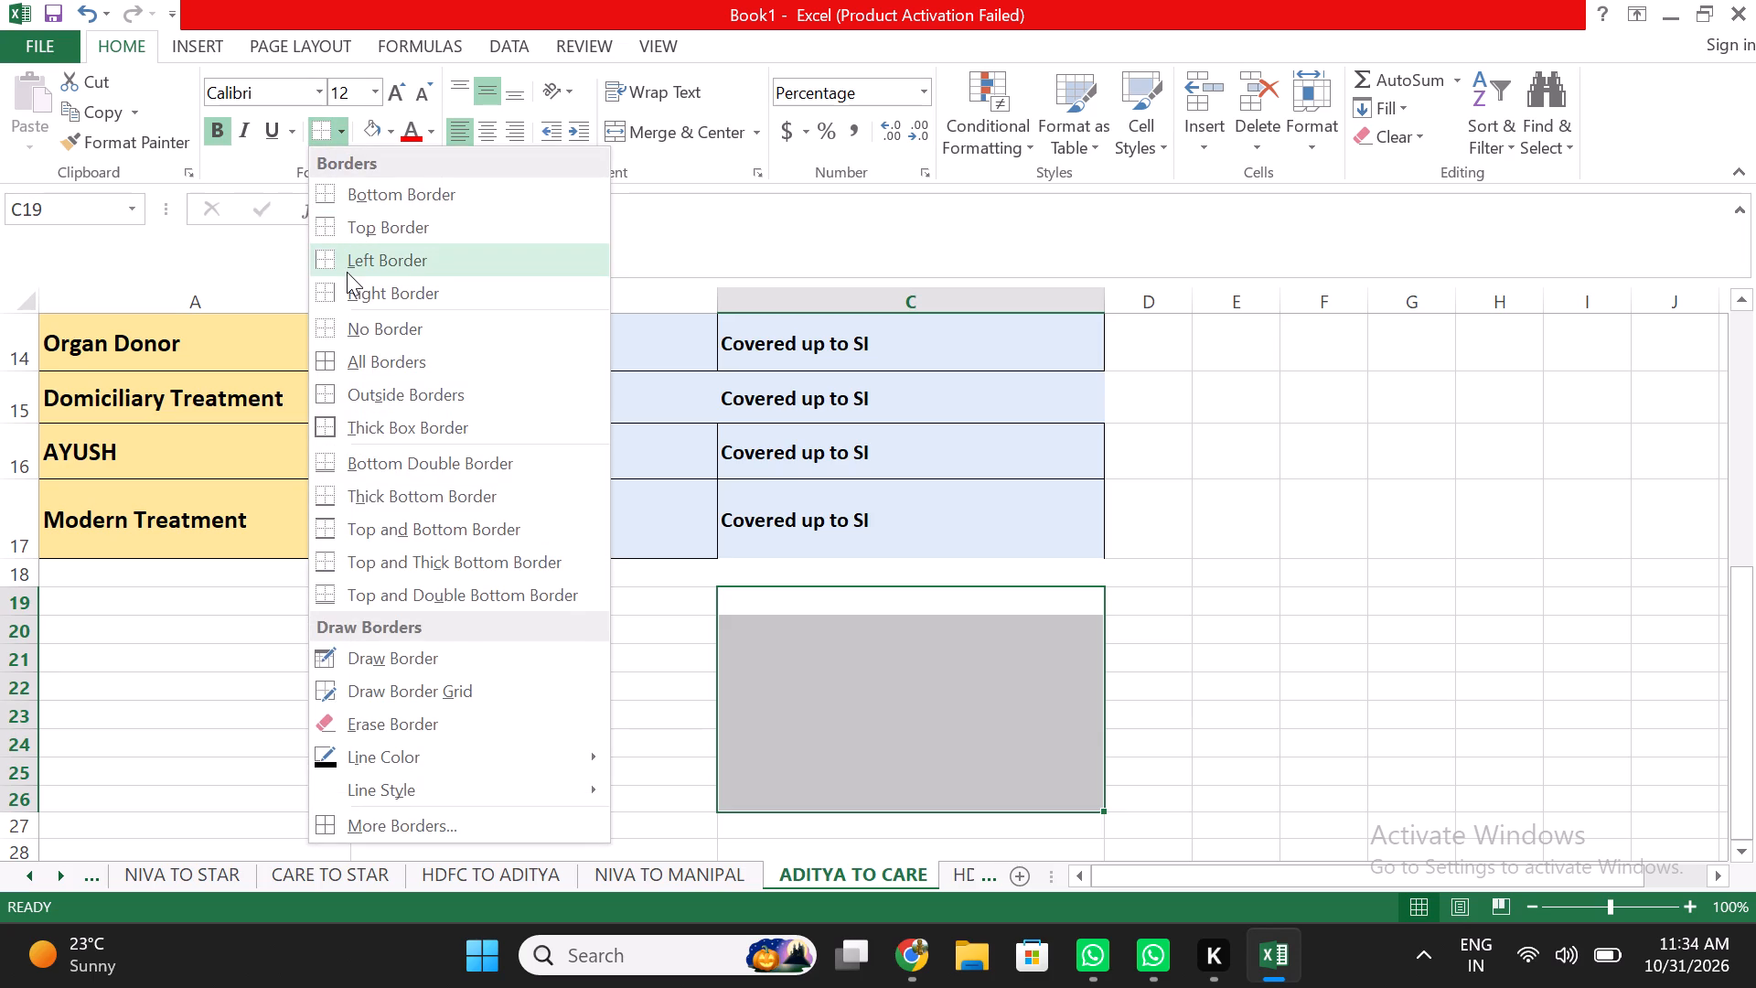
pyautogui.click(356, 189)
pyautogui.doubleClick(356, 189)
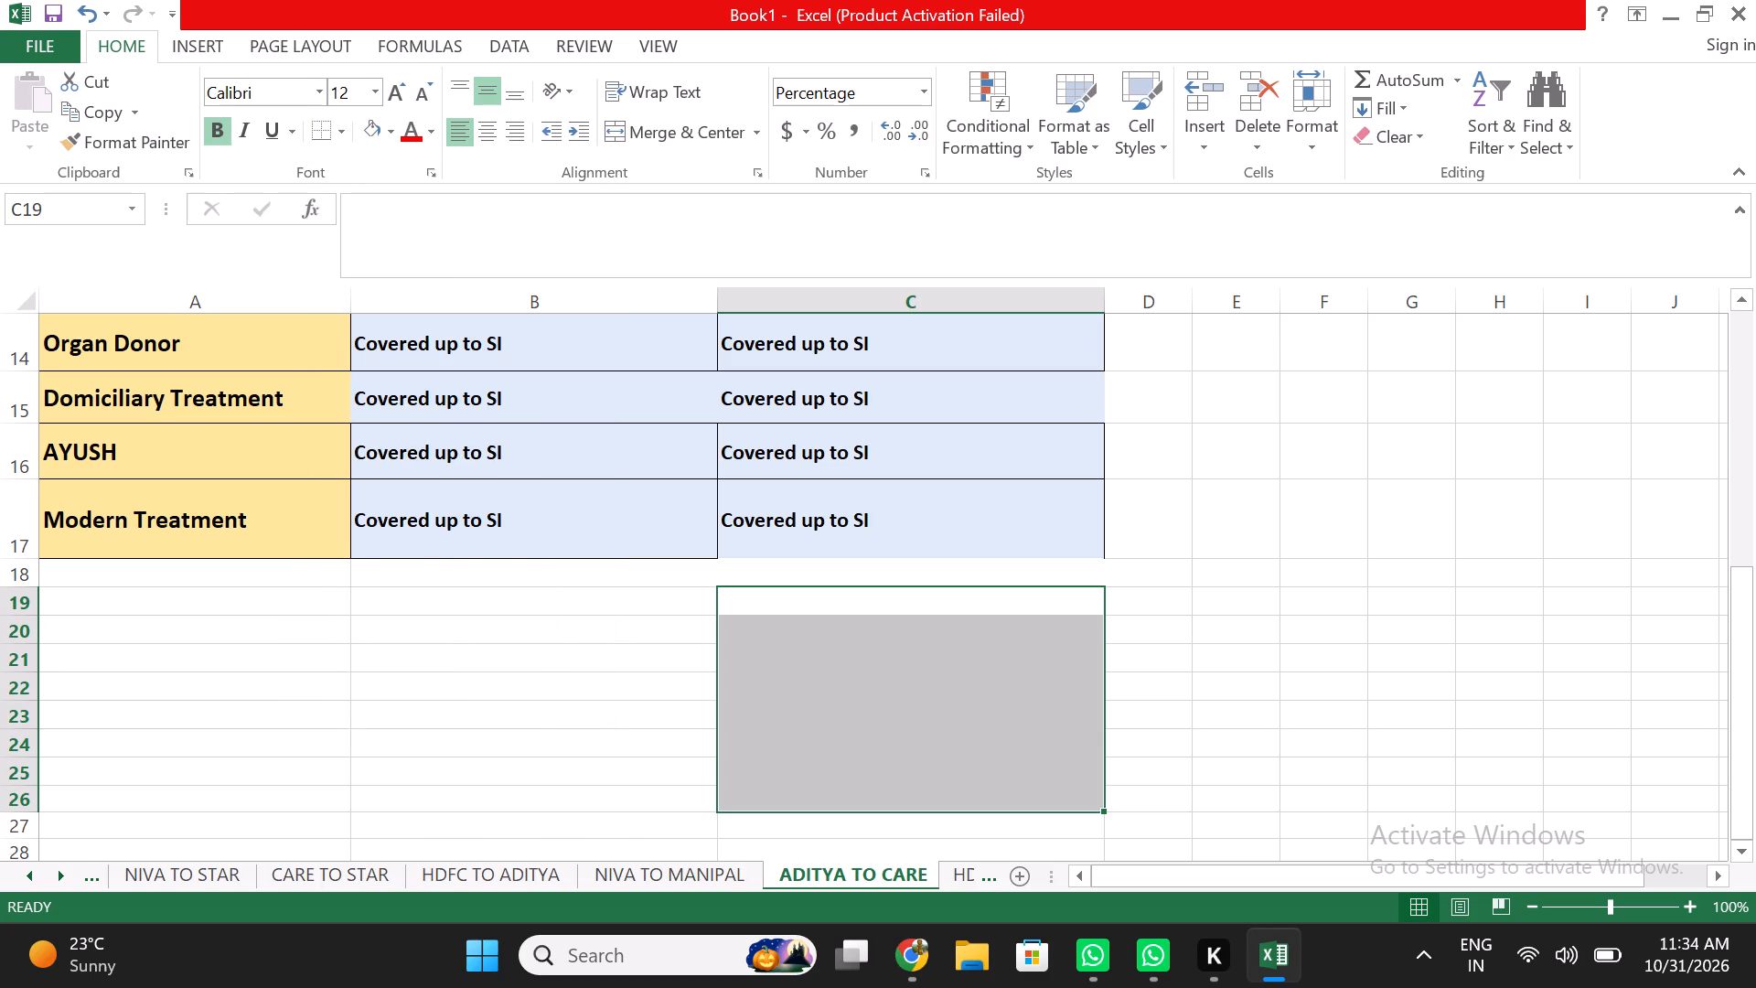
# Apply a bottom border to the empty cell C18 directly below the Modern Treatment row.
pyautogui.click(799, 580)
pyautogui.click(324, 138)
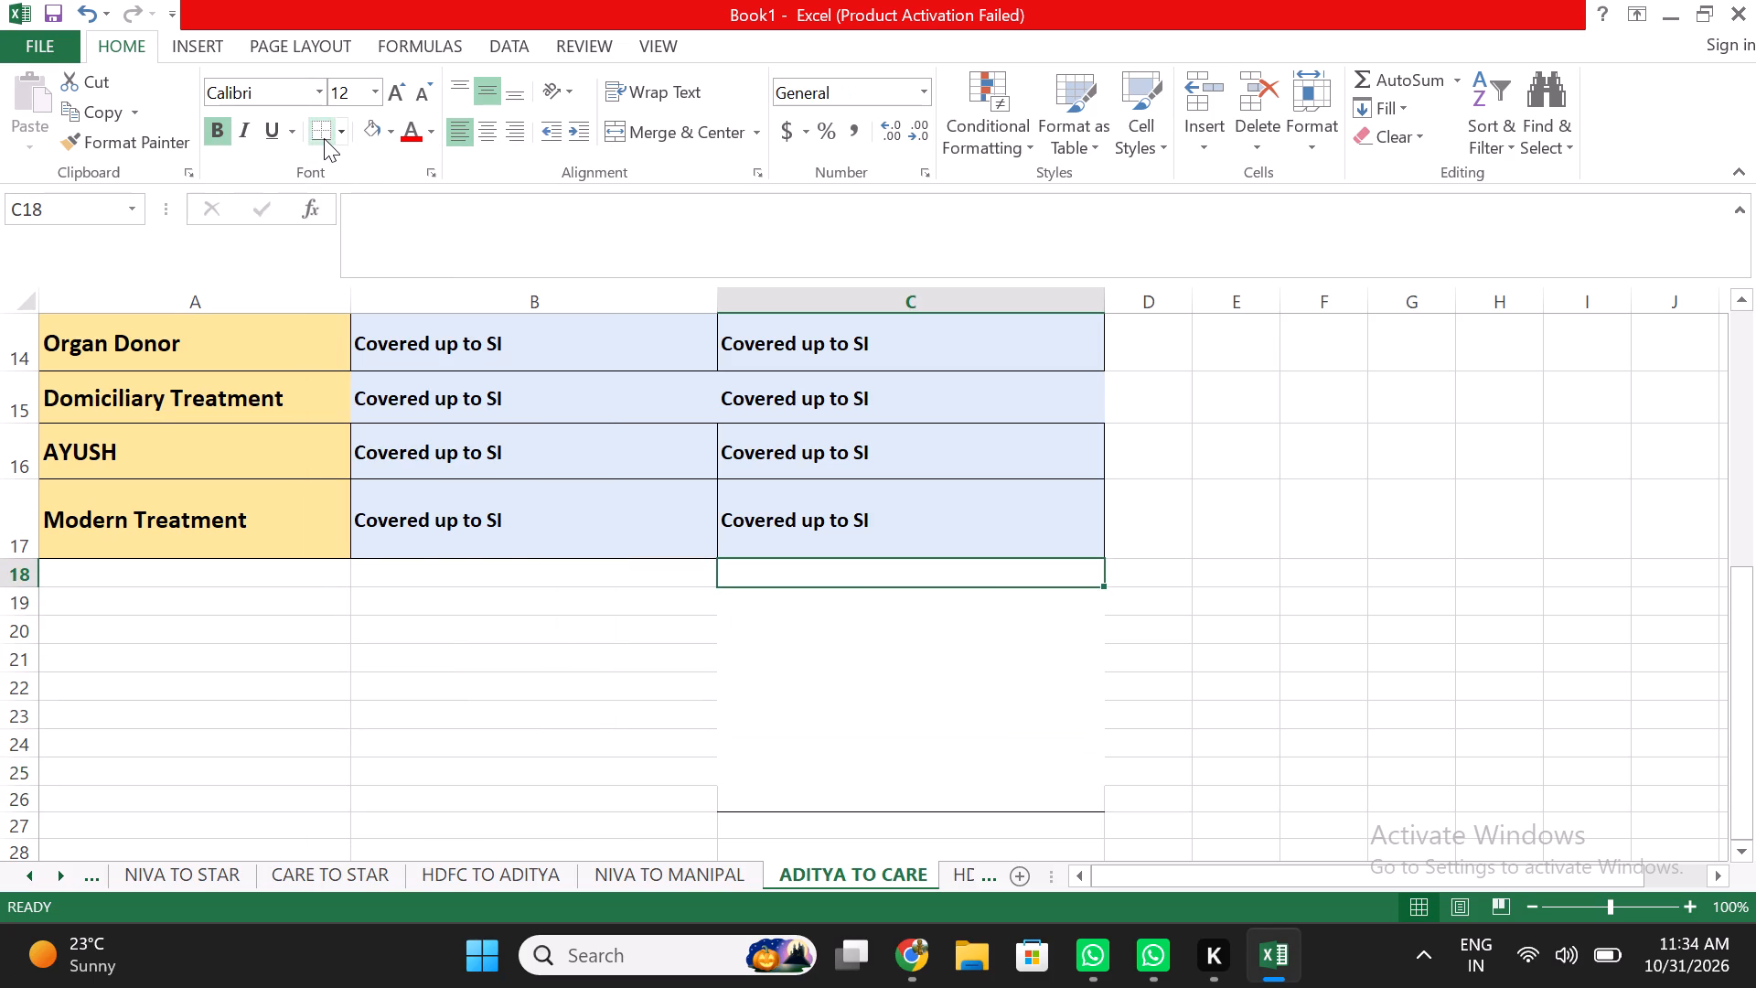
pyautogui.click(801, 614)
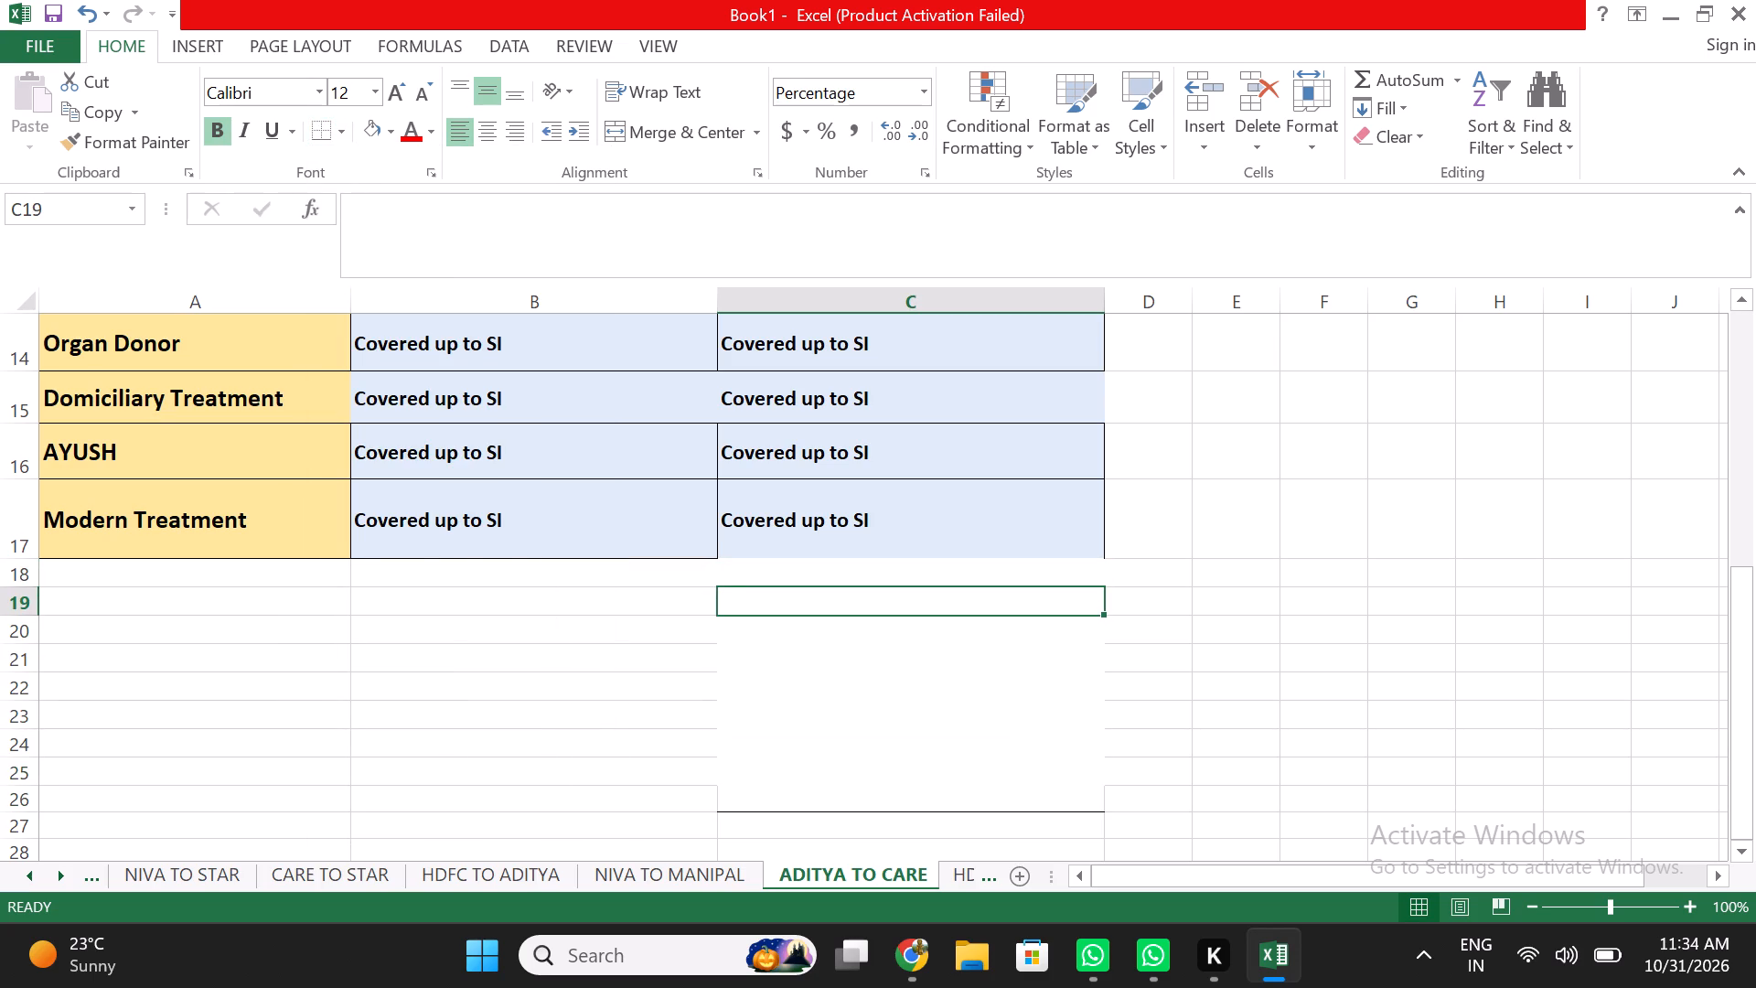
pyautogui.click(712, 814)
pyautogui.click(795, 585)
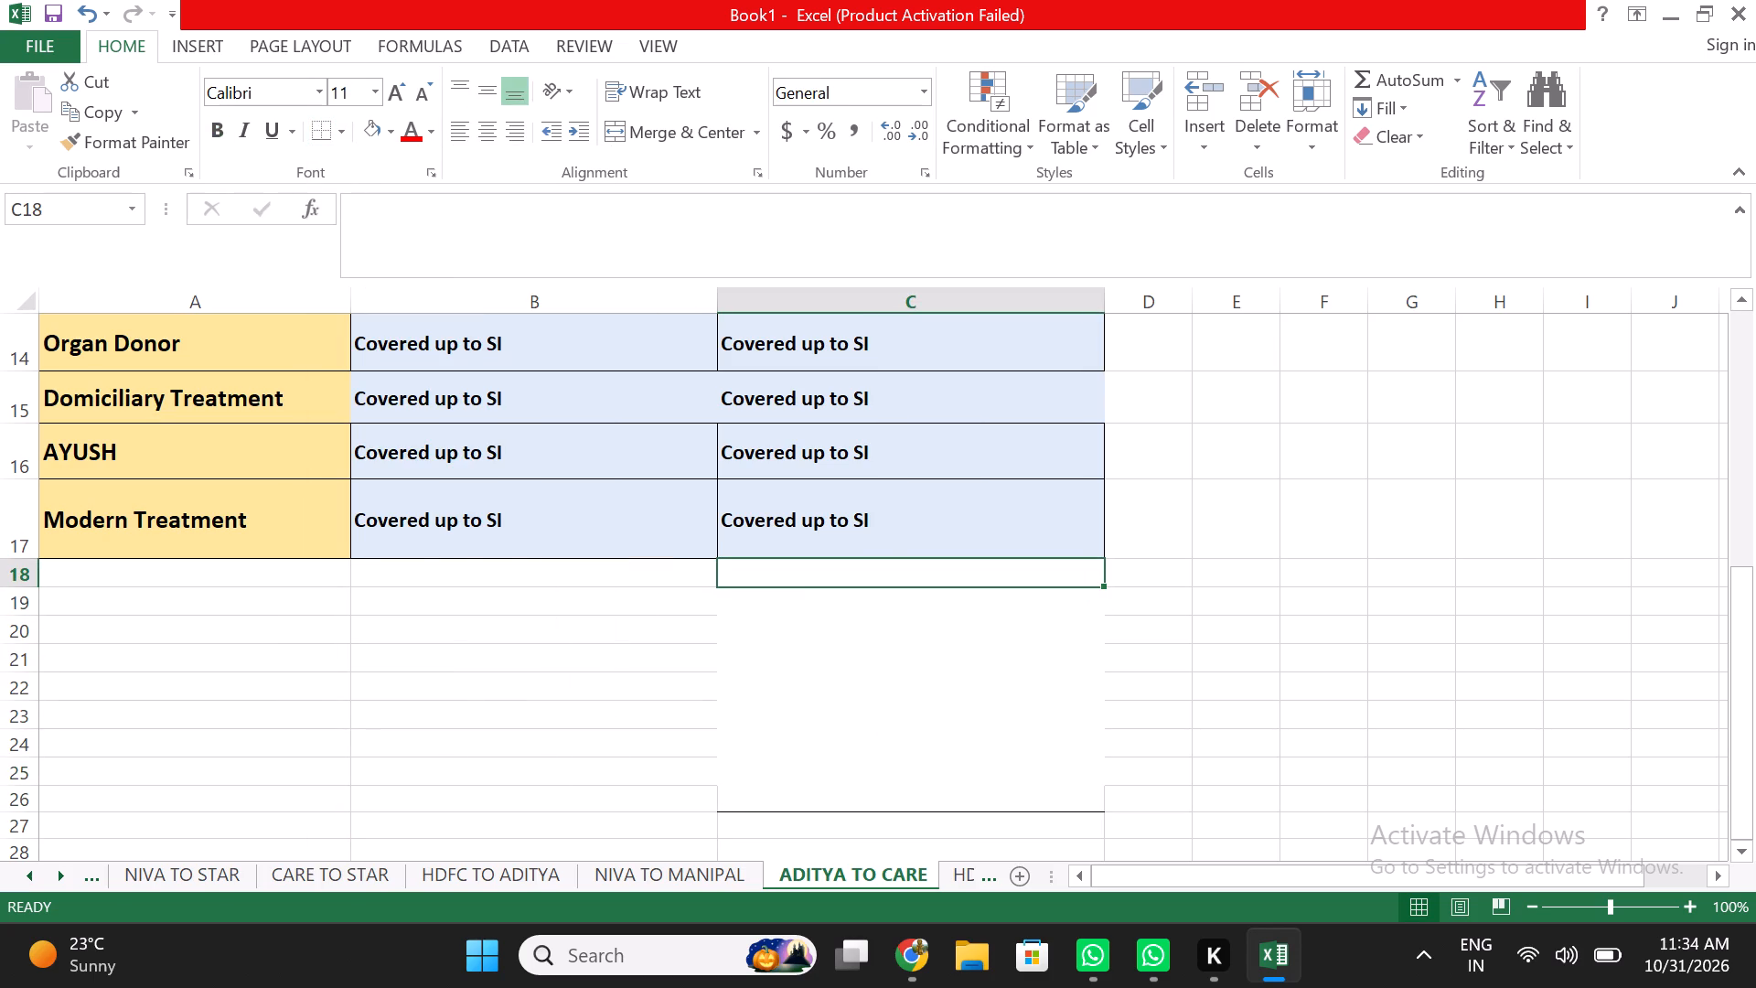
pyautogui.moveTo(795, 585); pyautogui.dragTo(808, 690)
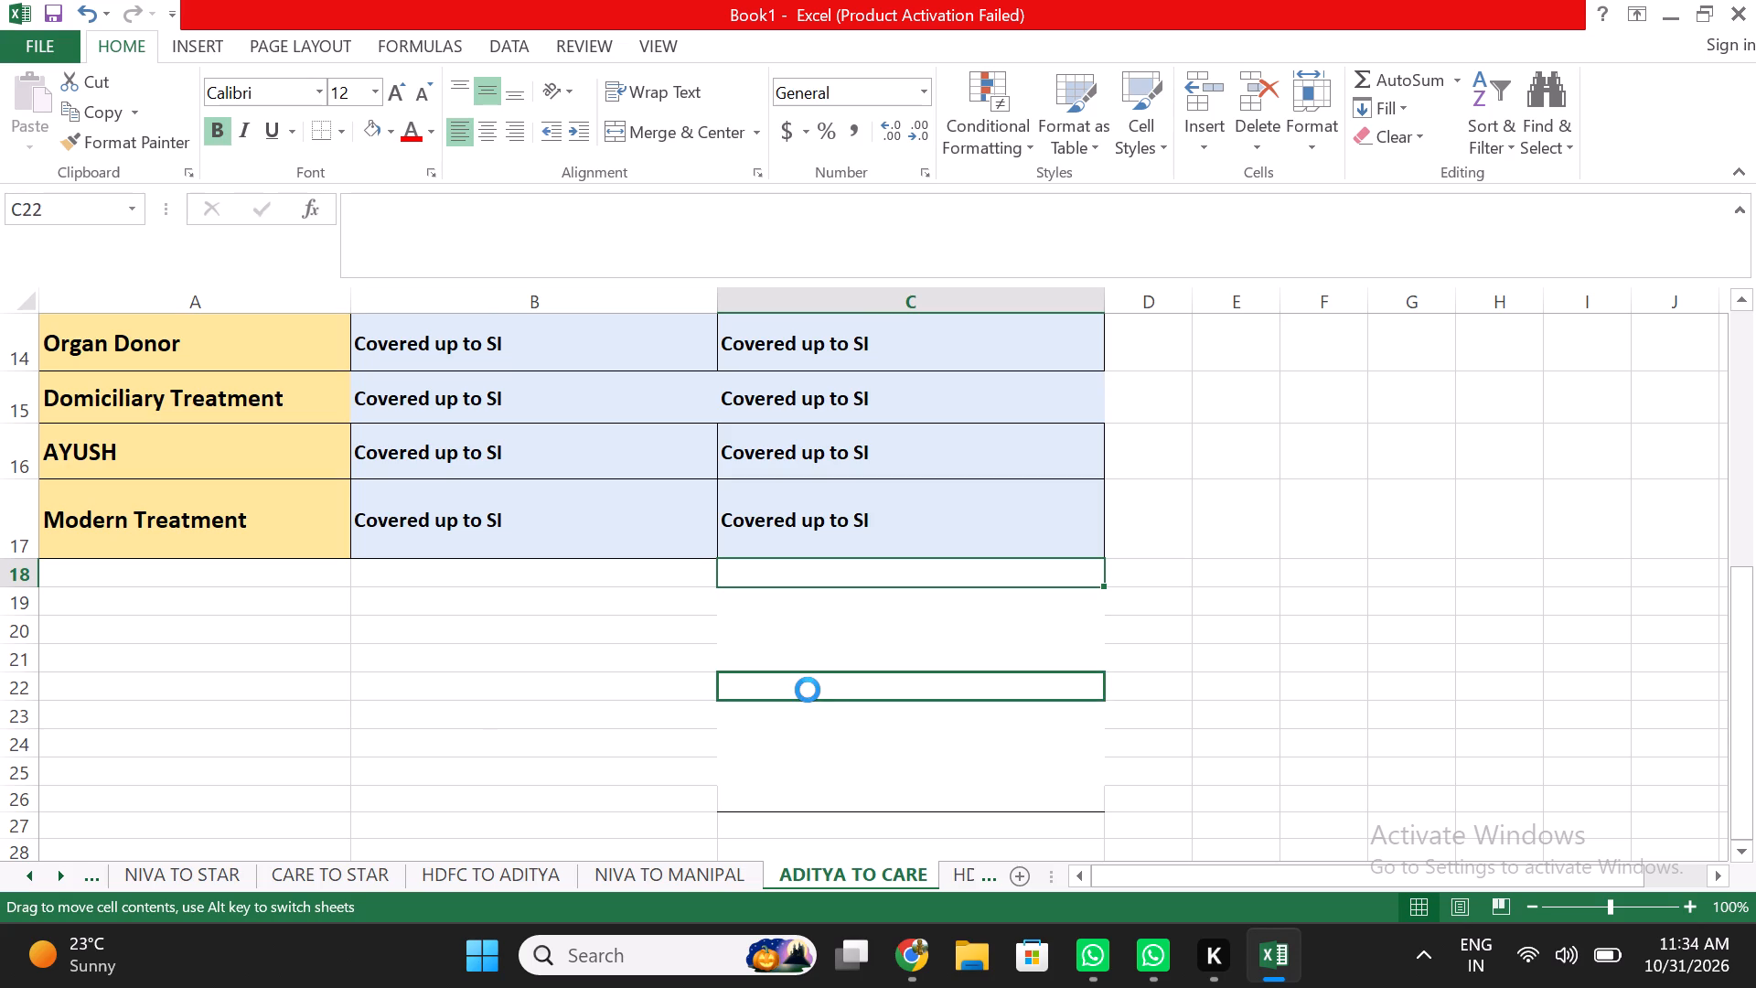
# Undo the recent changes to cells C18:C26 back through the earlier removal of their borders.
pyautogui.hotkey('ctrl', 'z')
pyautogui.hotkey('ctrl', 'z')
pyautogui.hotkey('ctrl', 'z')
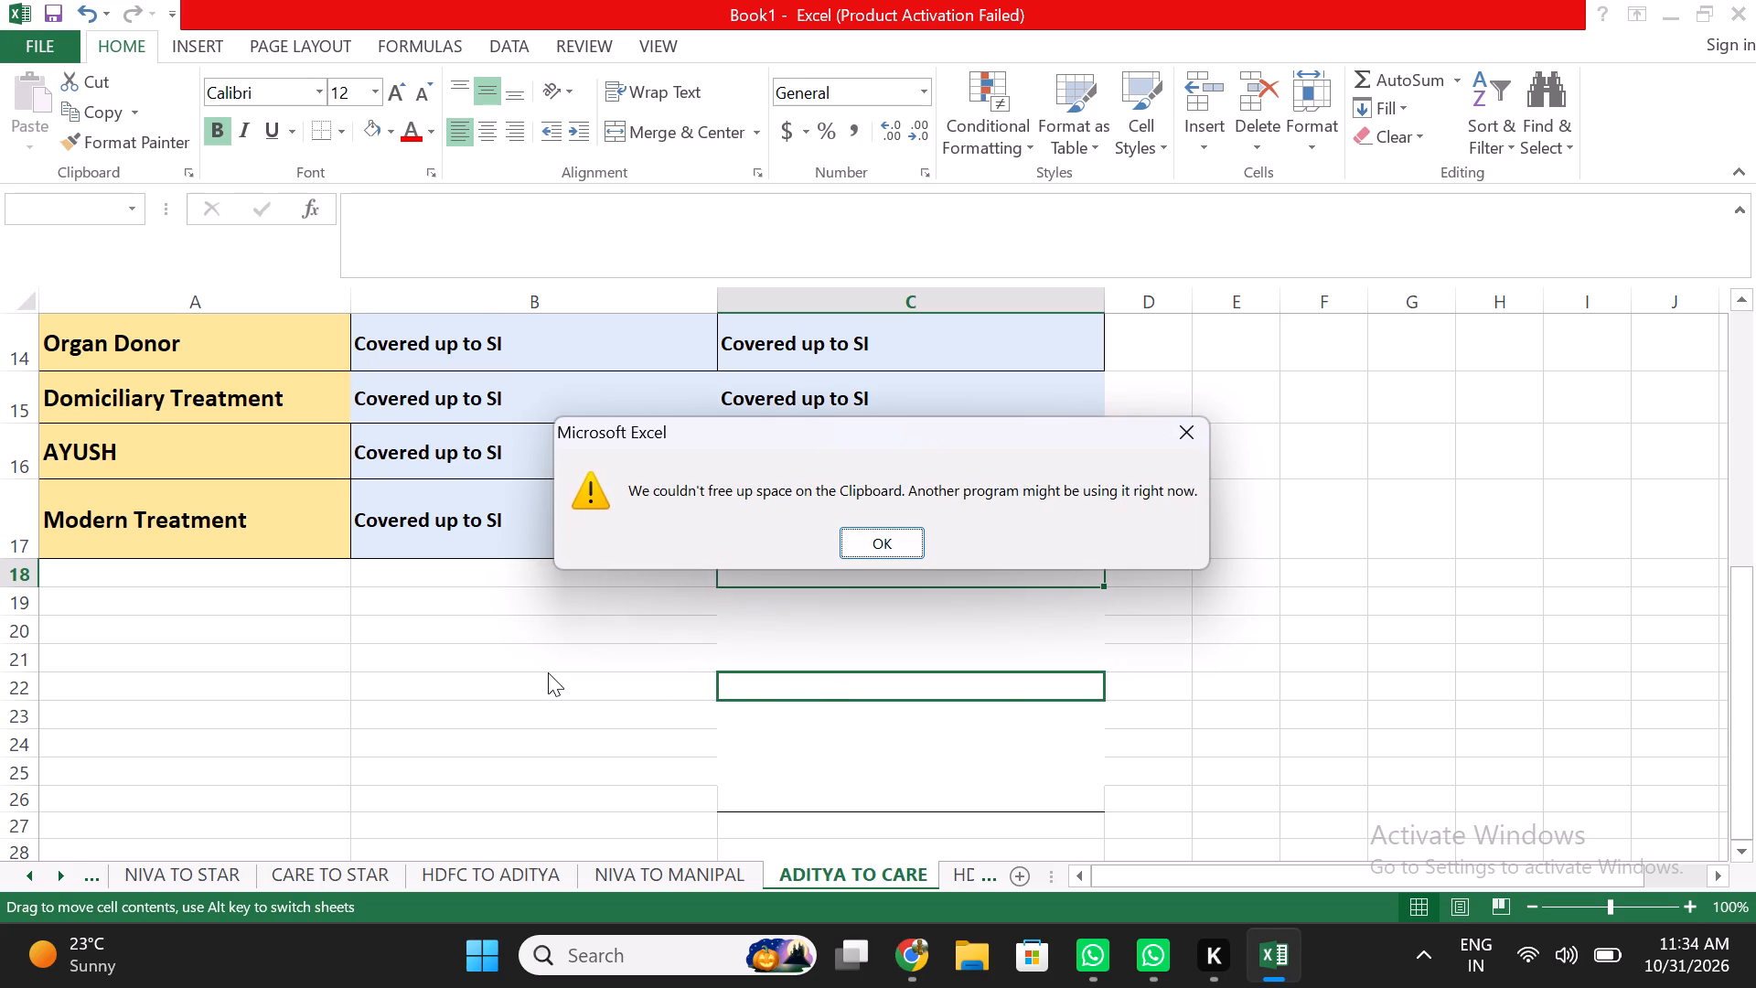
pyautogui.click(548, 672)
pyautogui.click(890, 549)
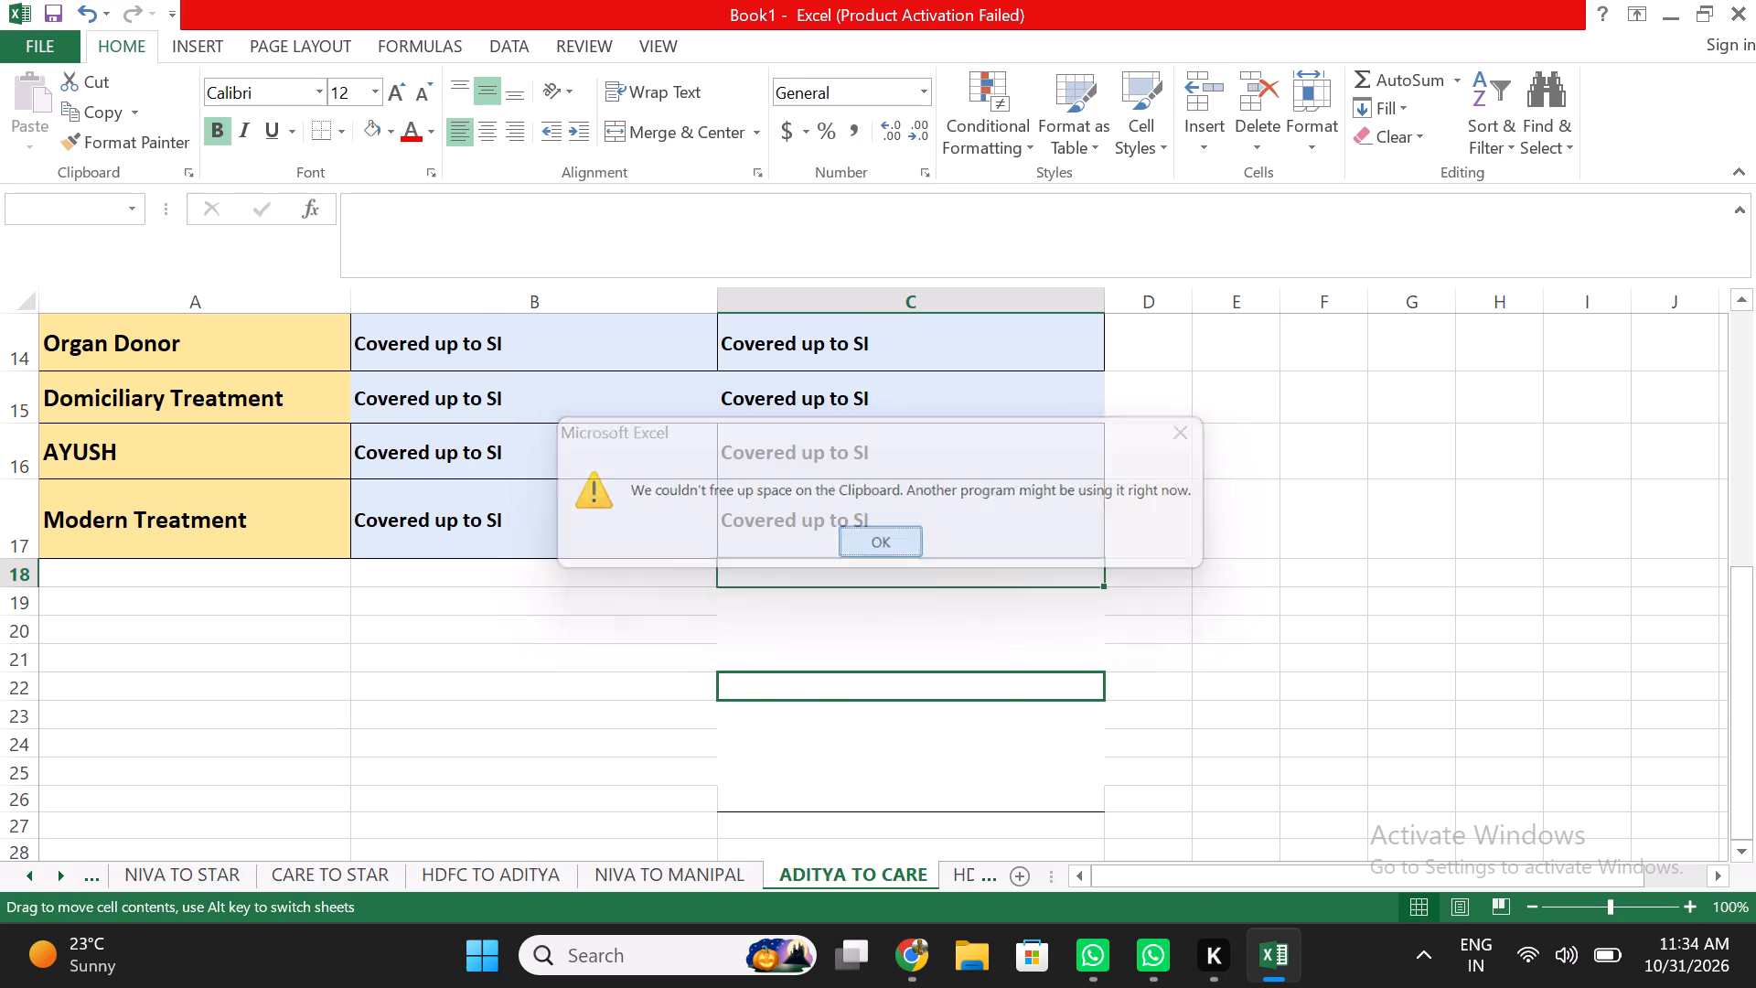
pyautogui.click(627, 686)
pyautogui.hotkey('ctrl', 'z')
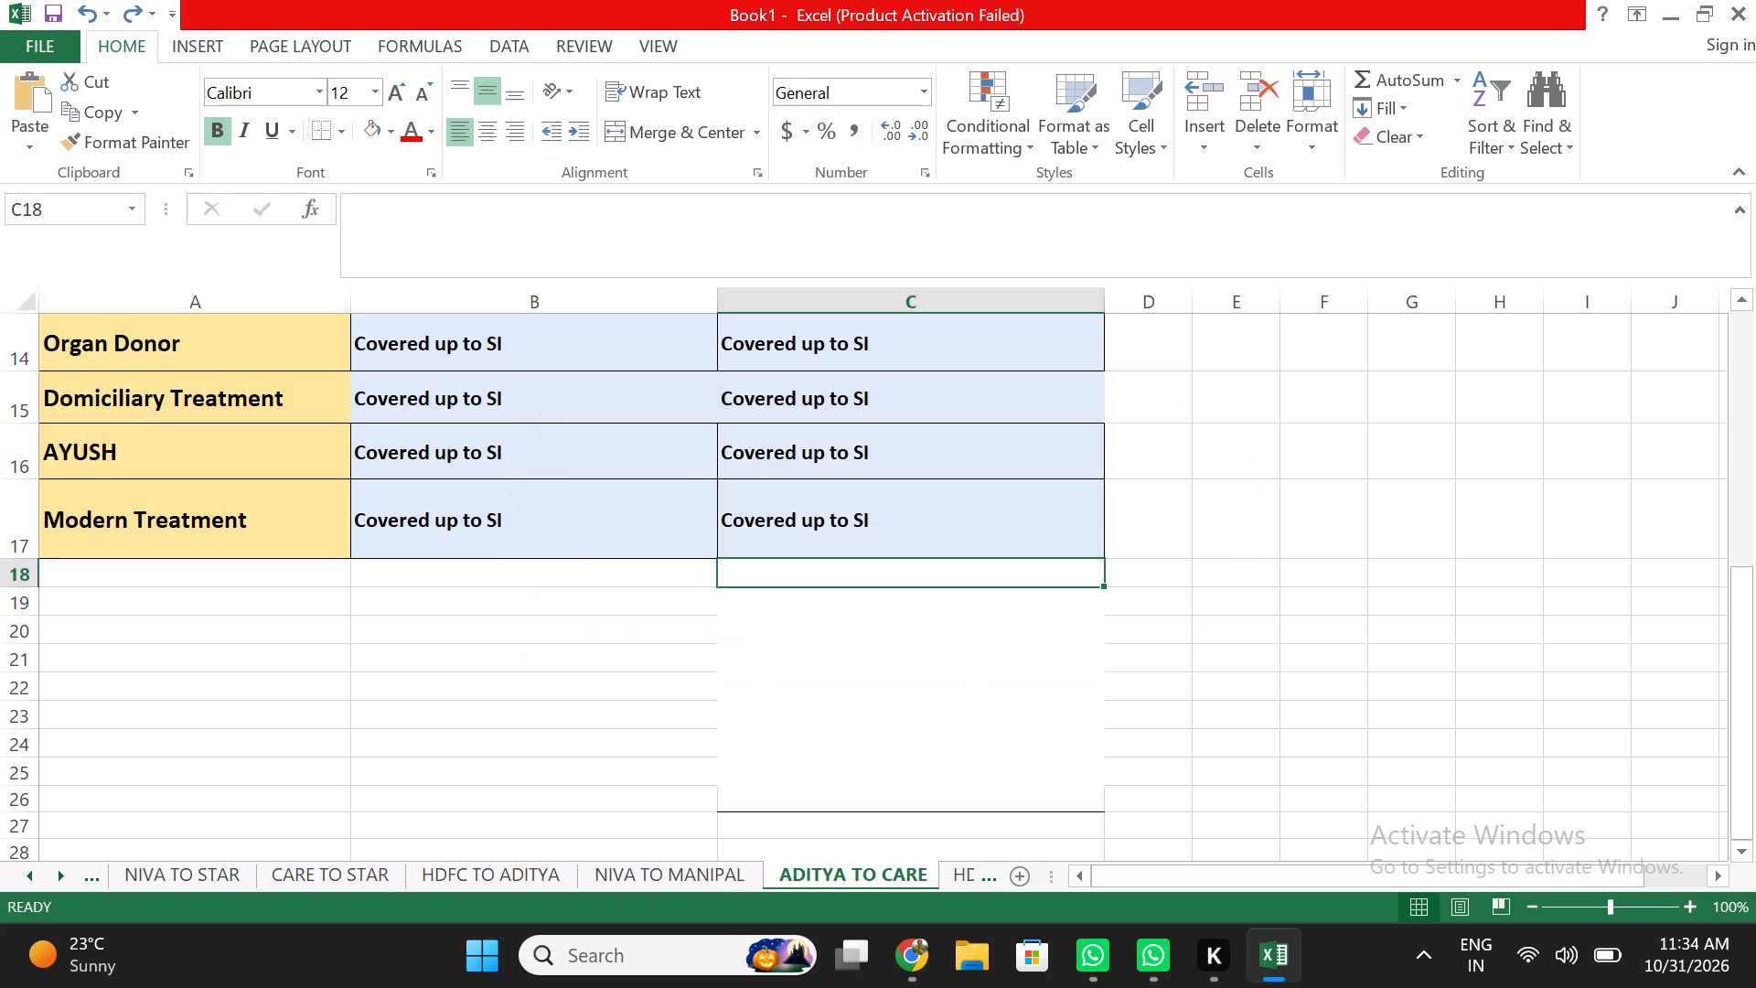
pyautogui.hotkey('ctrl', 'z')
pyautogui.hotkey('ctrl', 'z')
pyautogui.hotkey('ctrl', 'z')
pyautogui.hotkey('ctrl', 'z')
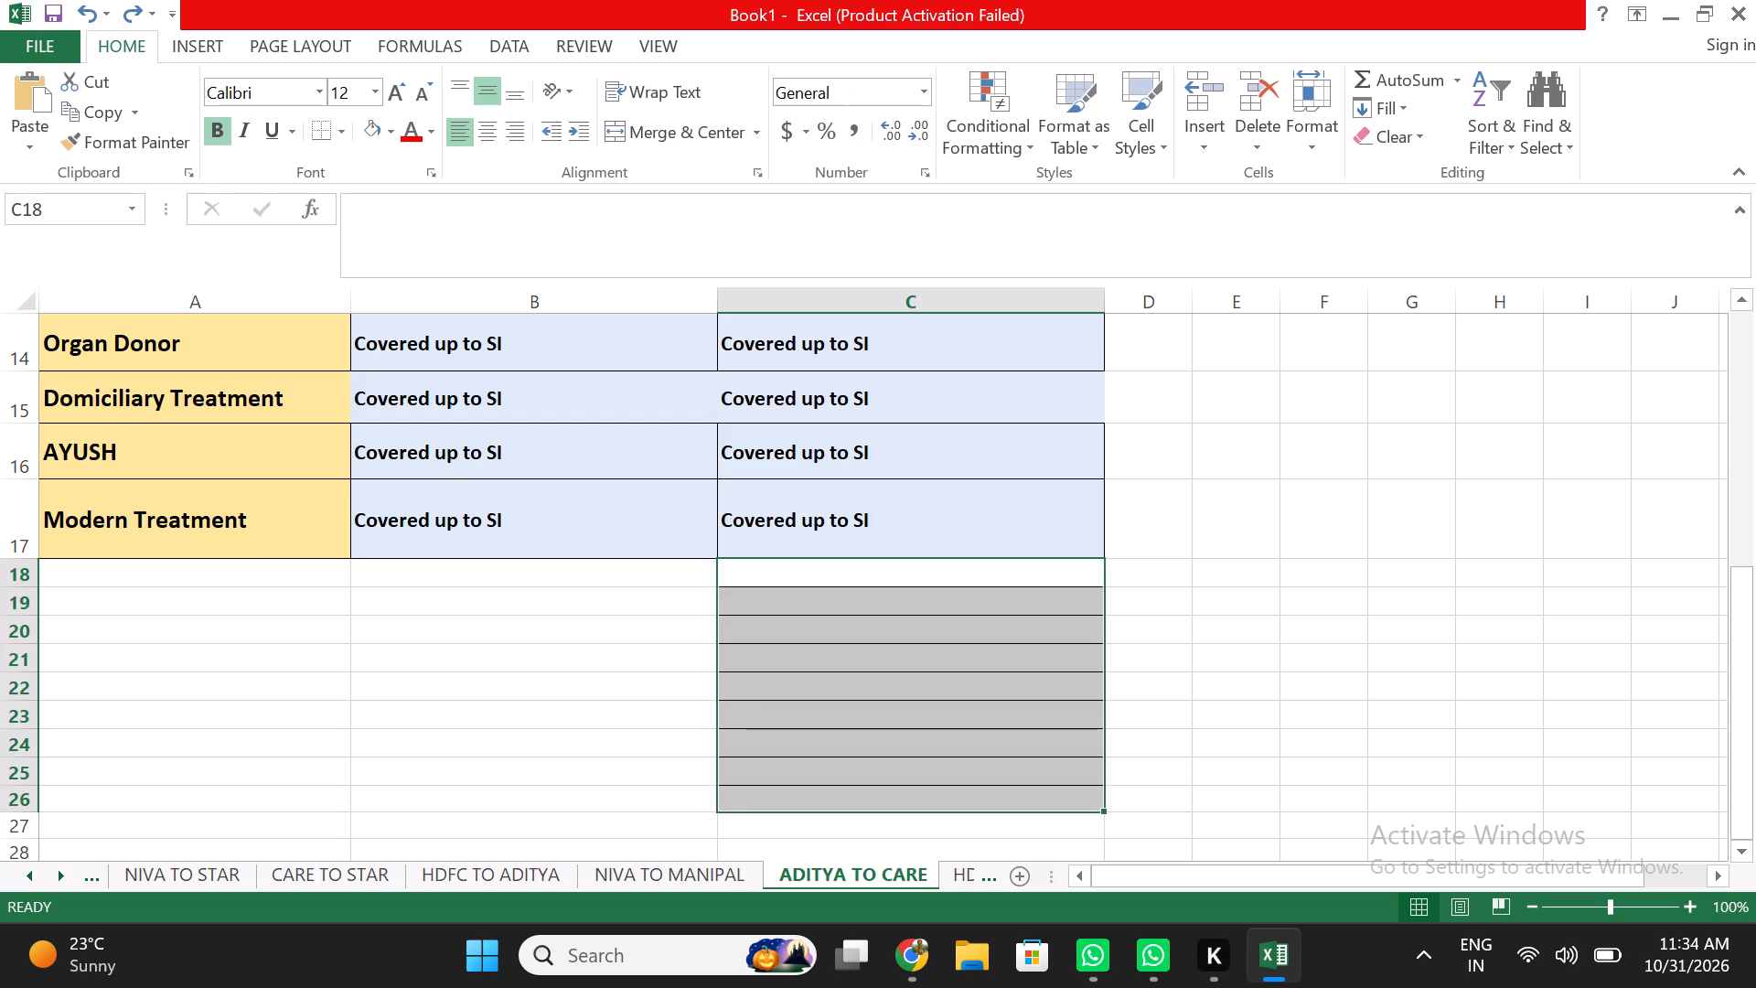
pyautogui.click(594, 693)
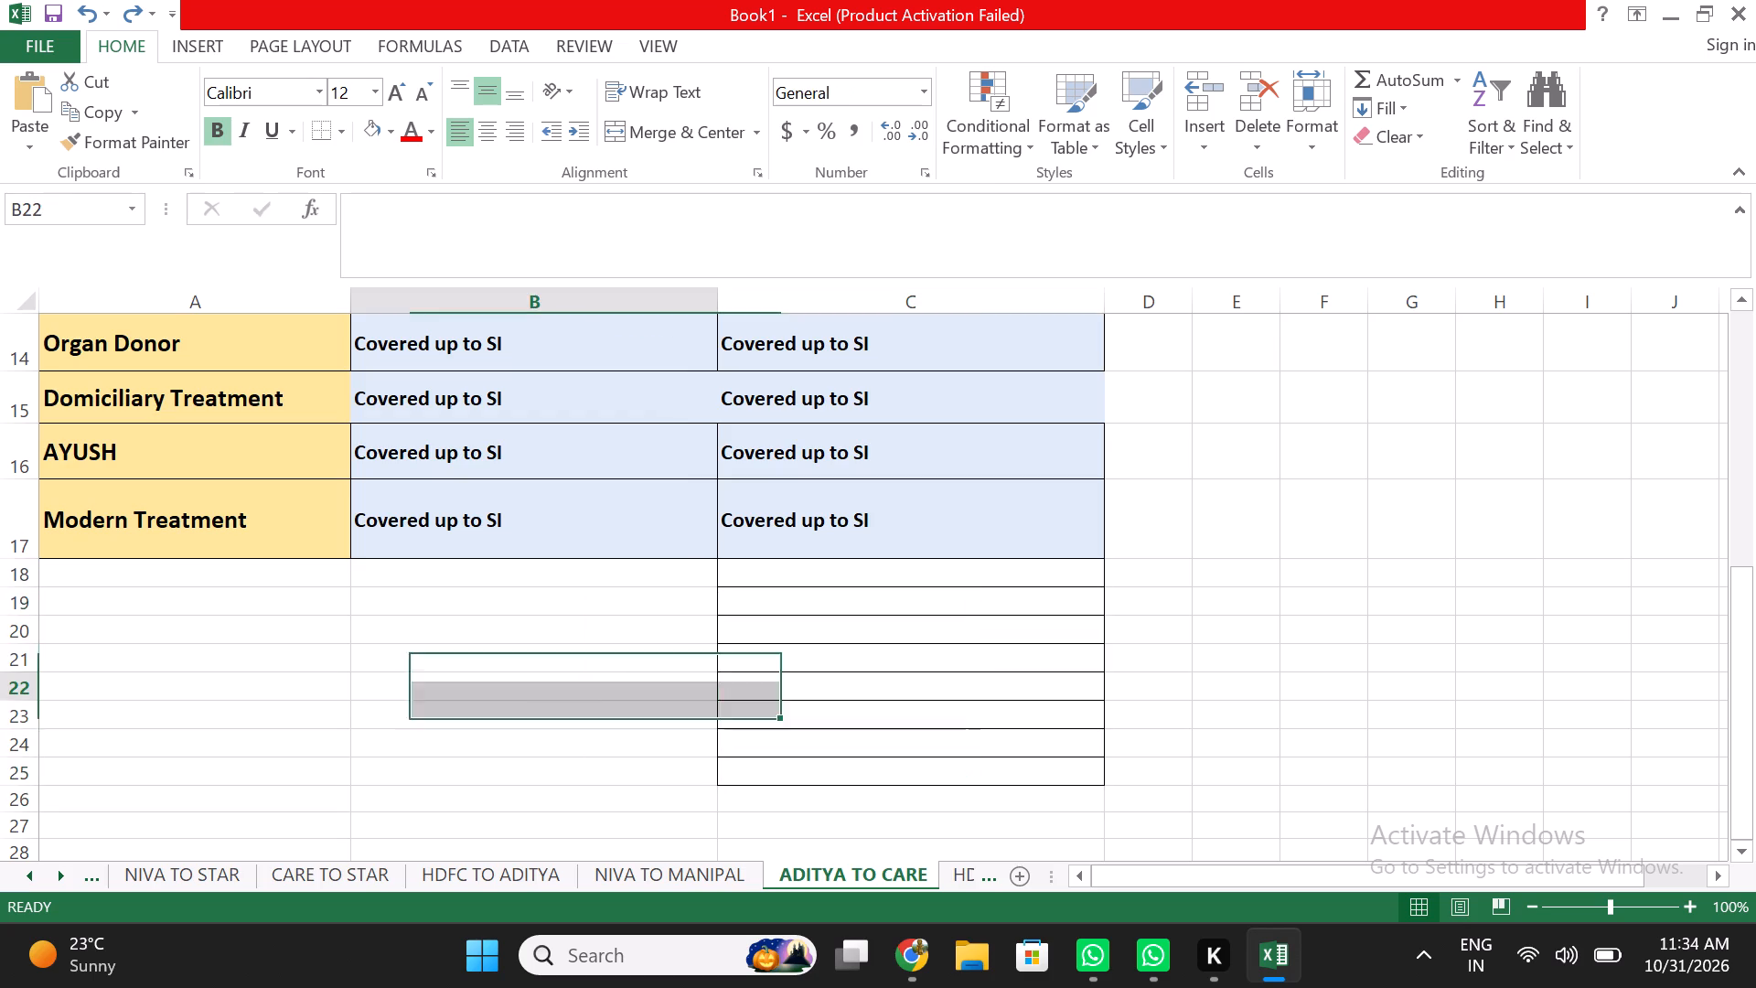
# Fill the header row cells A1:C1 of the comparison table with black.
pyautogui.scroll(6, 851, 573)
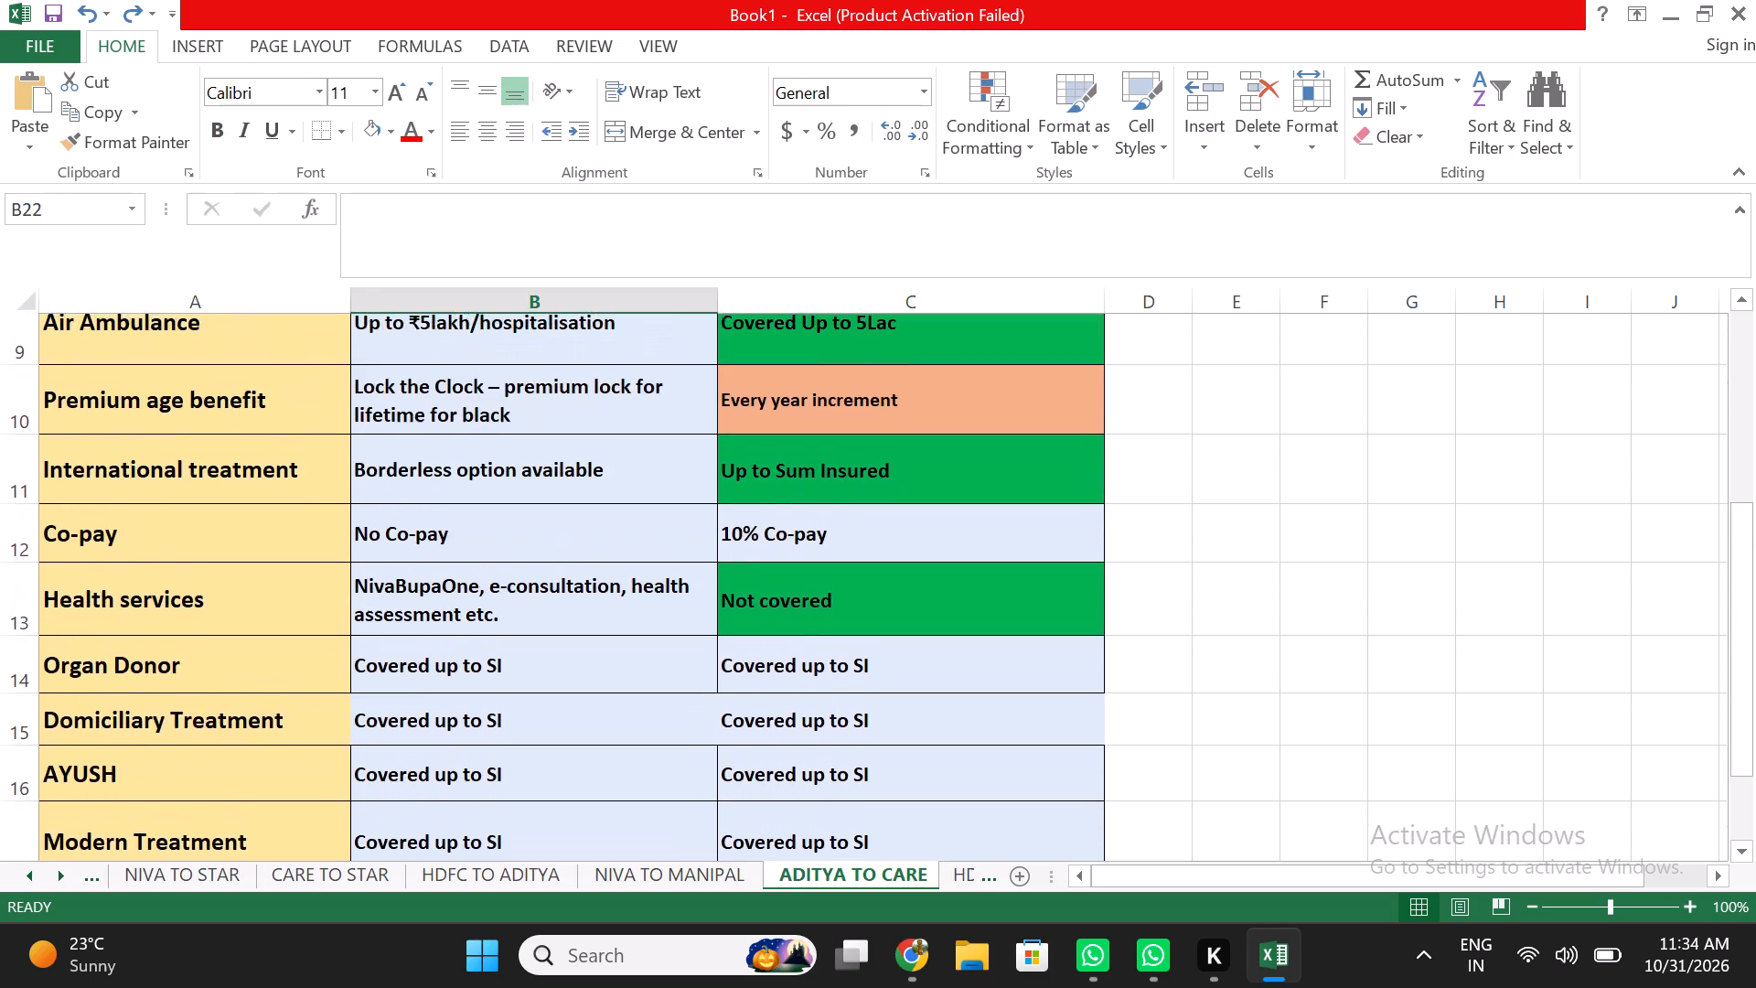
pyautogui.scroll(6, 851, 573)
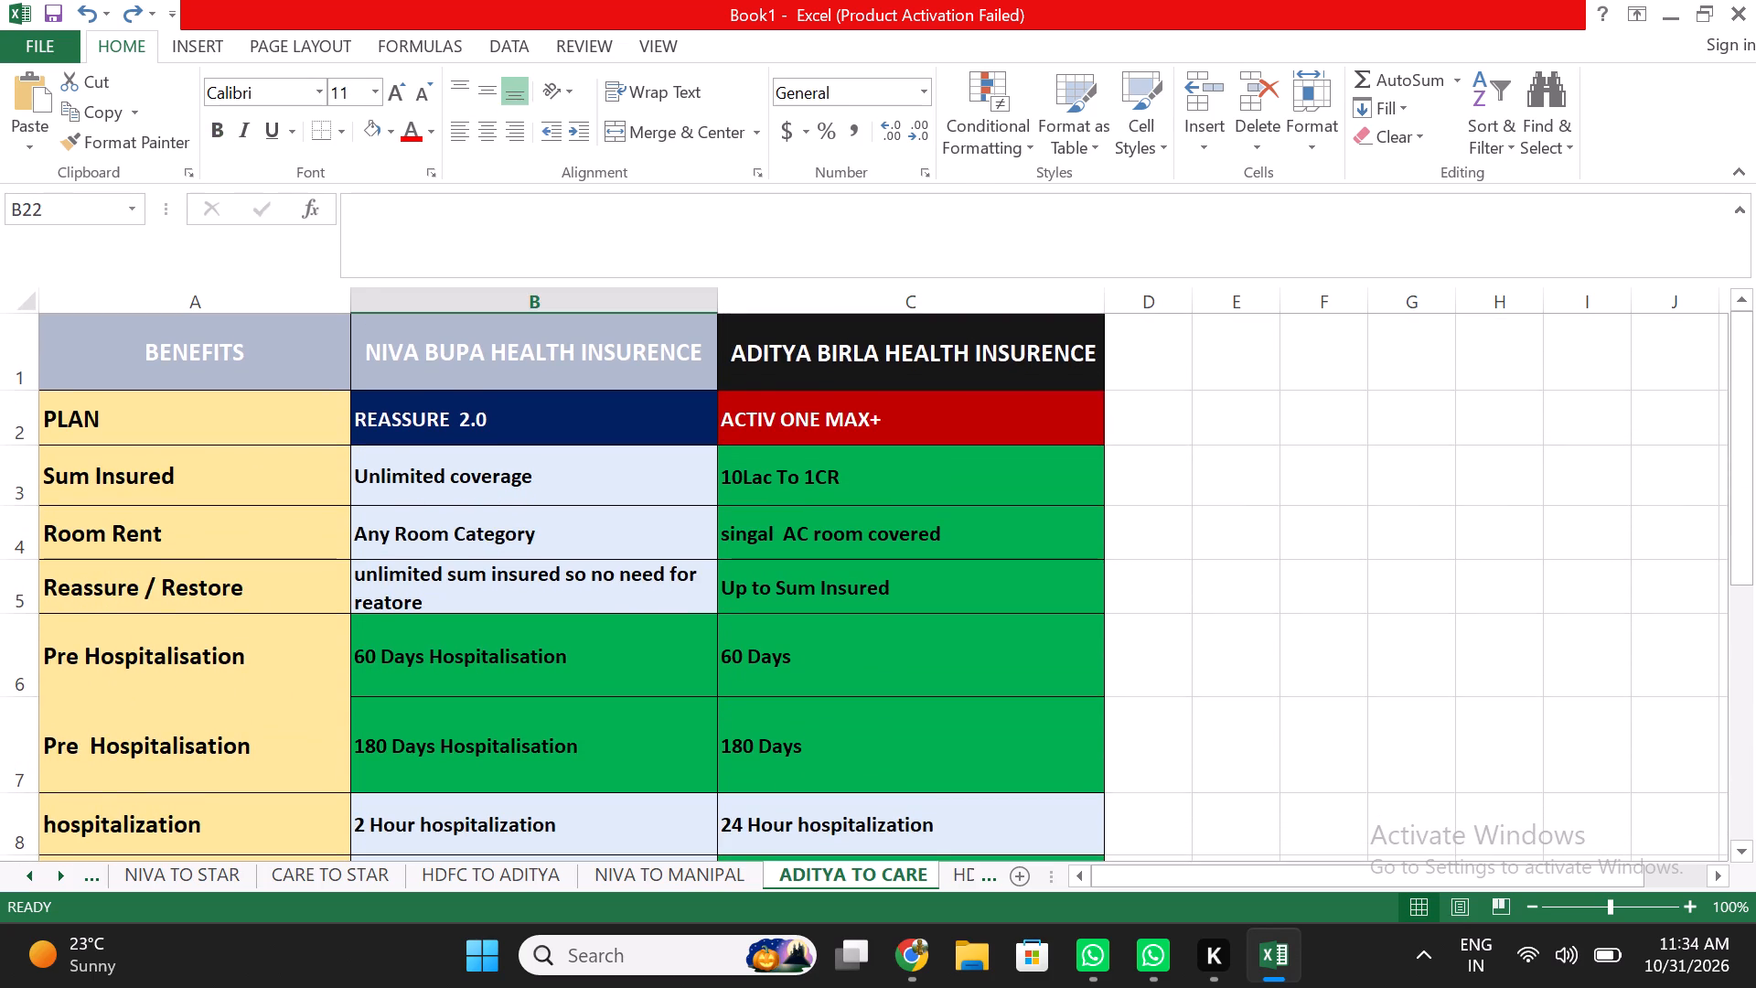
pyautogui.moveTo(305, 353); pyautogui.dragTo(348, 368)
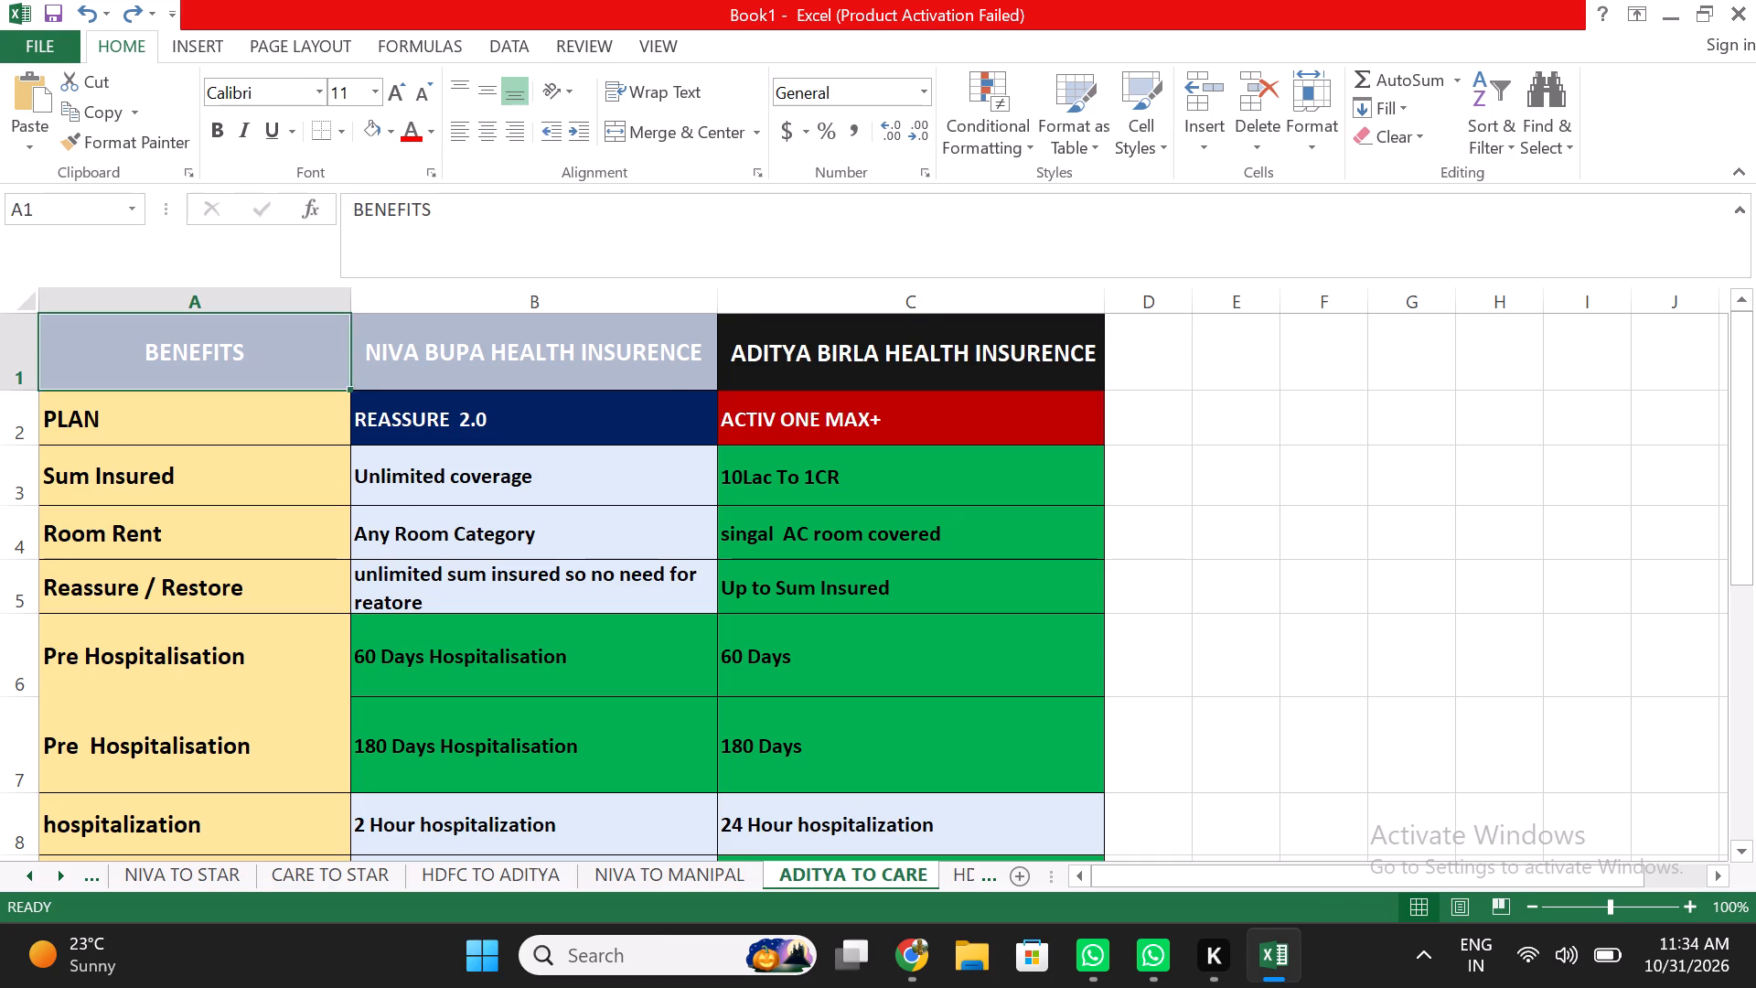
pyautogui.moveTo(348, 368); pyautogui.dragTo(738, 363)
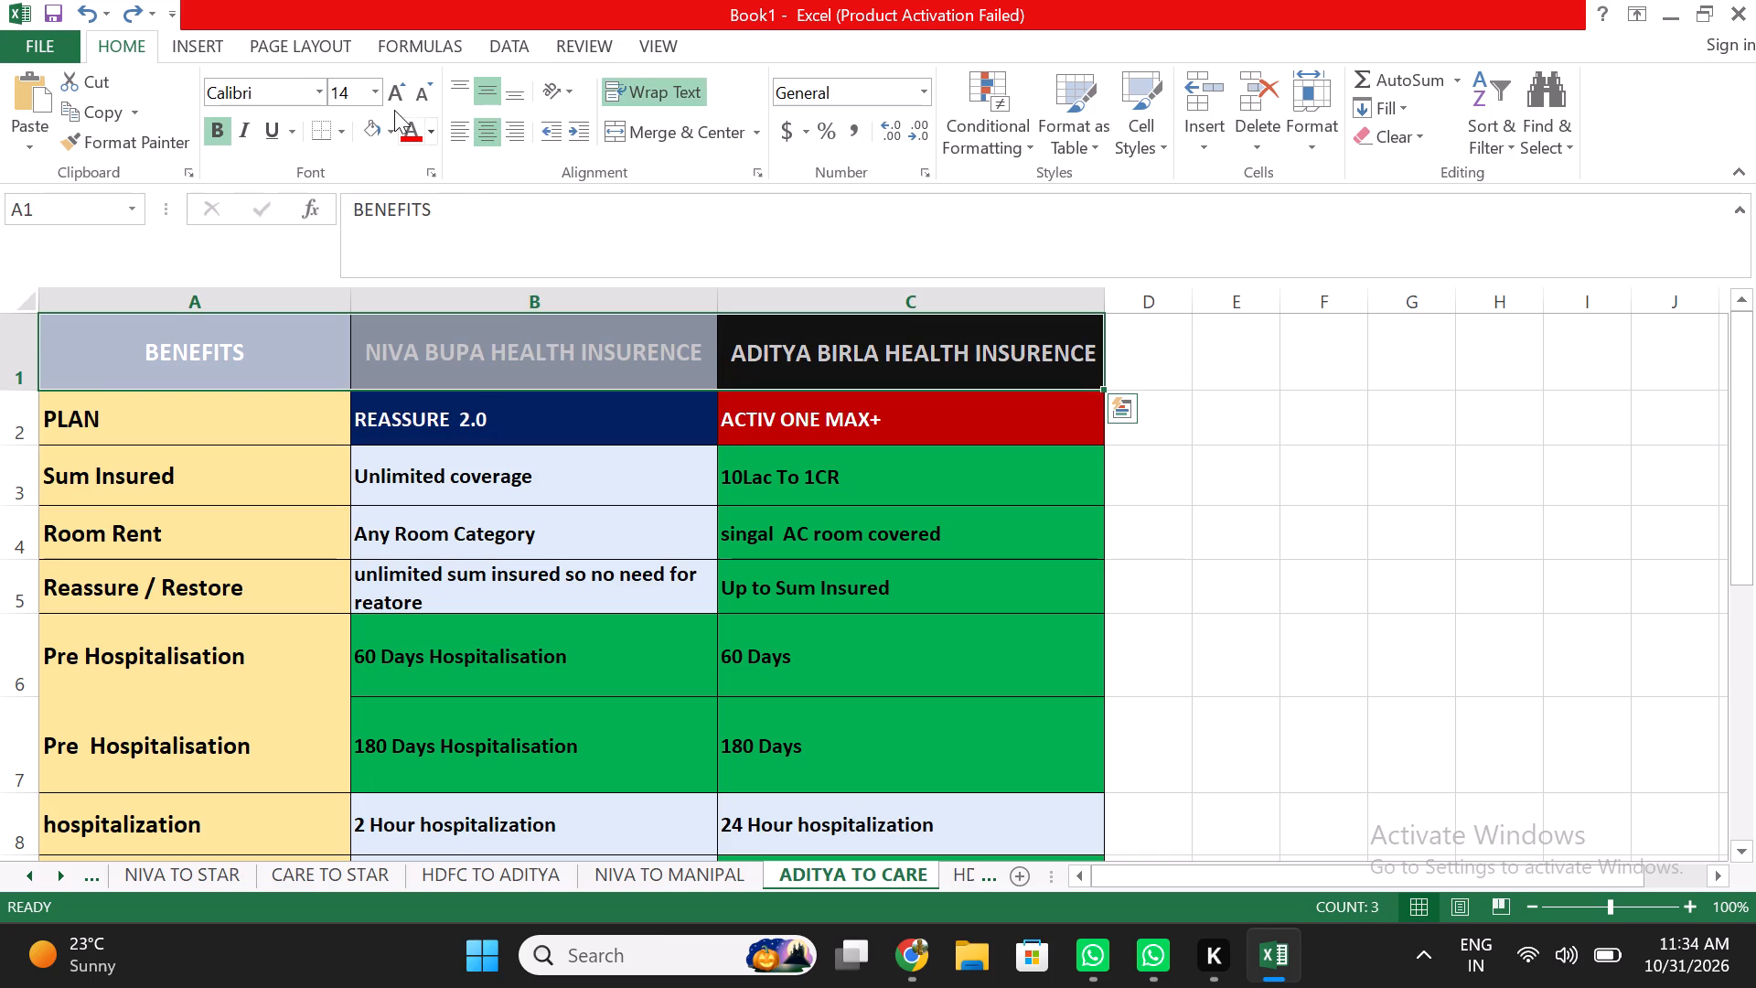
pyautogui.click(389, 140)
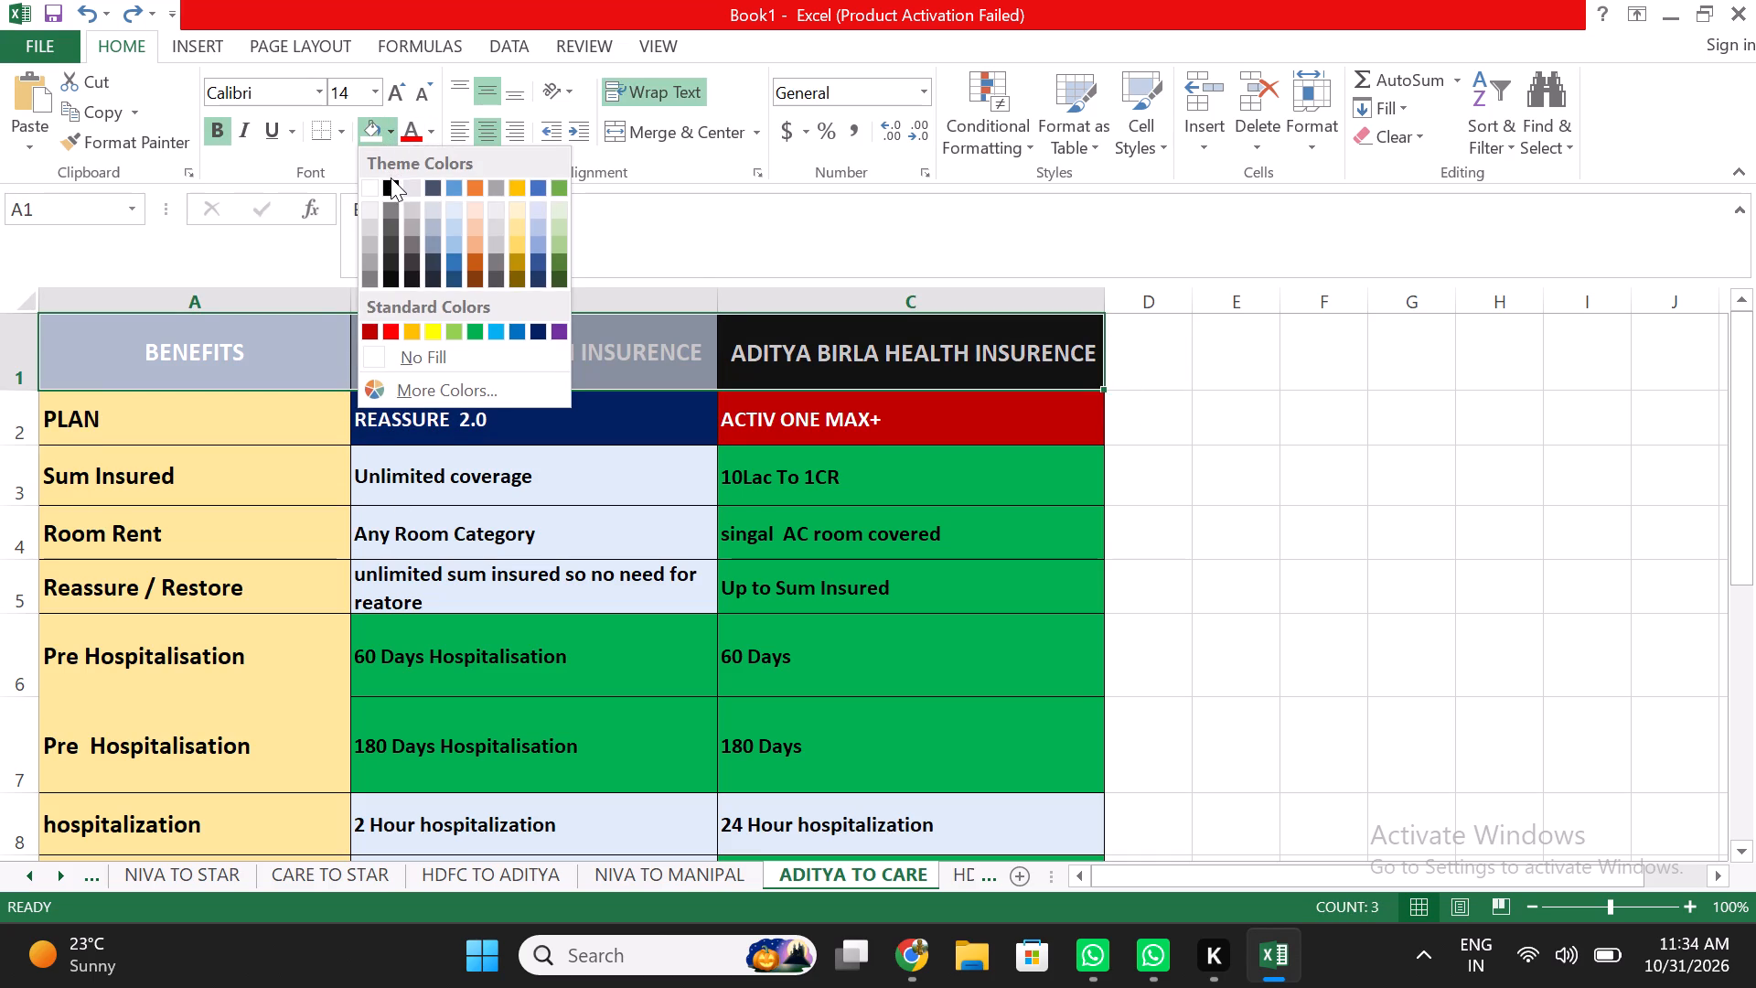
pyautogui.click(394, 192)
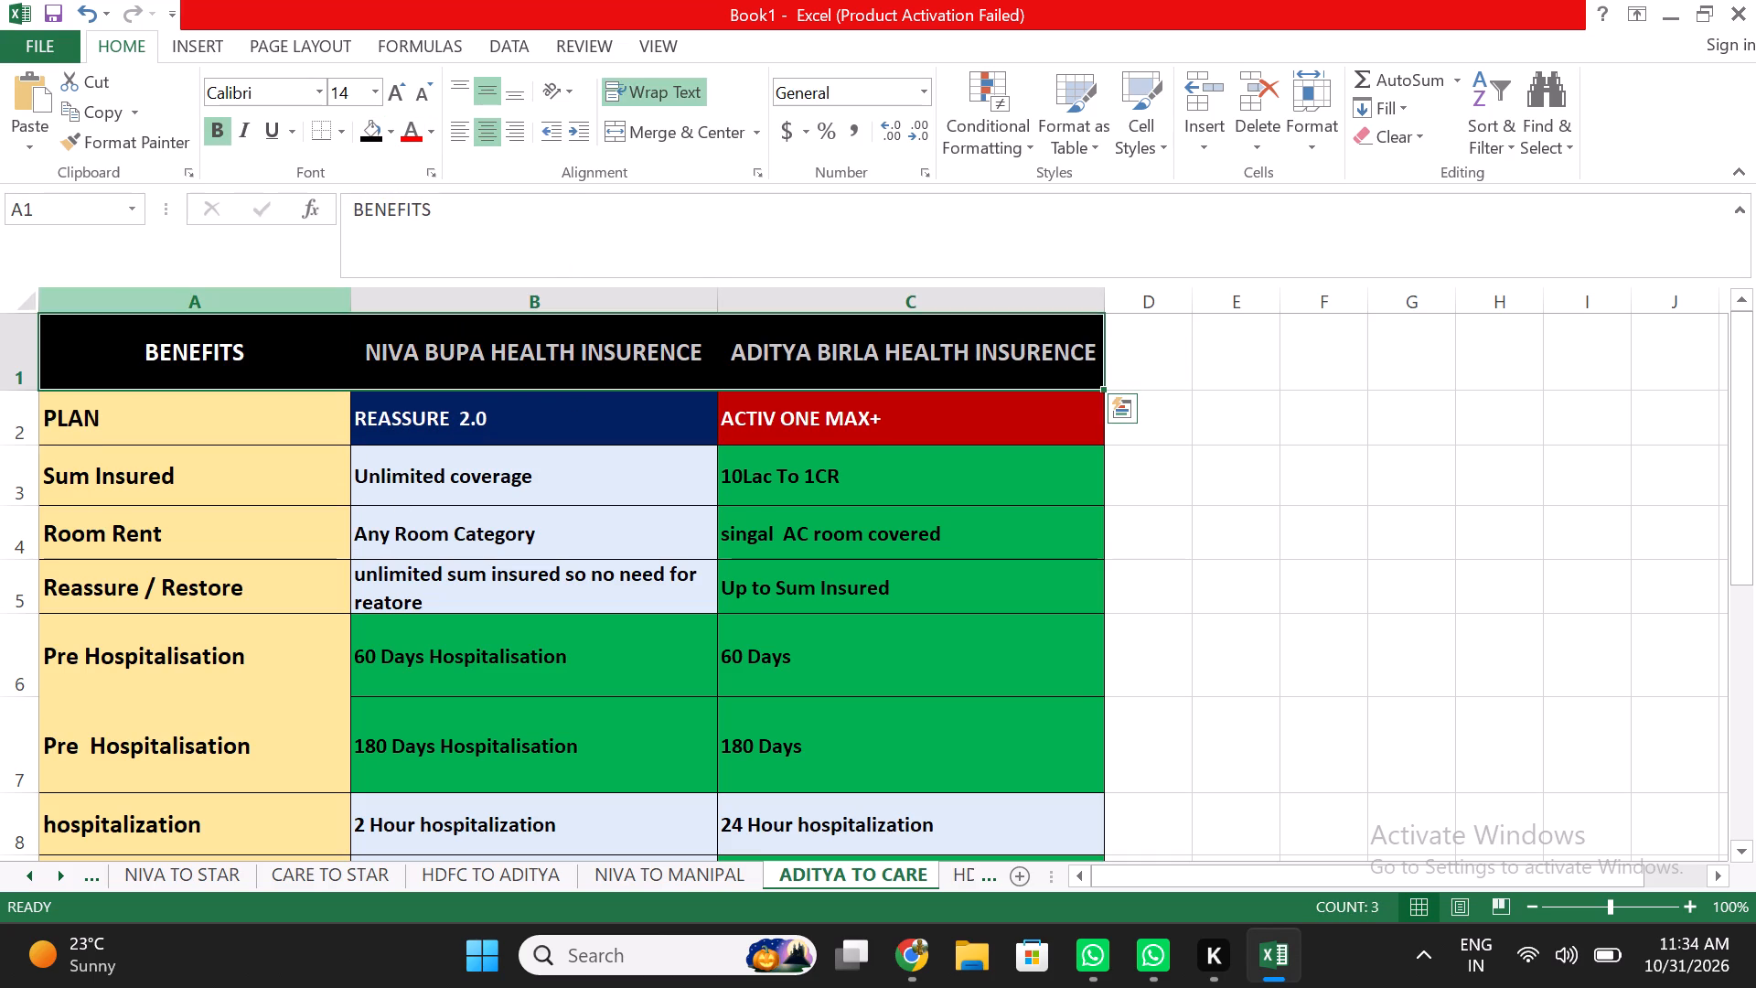
# Fill the plan name cells B2:C2 with dark brown from the theme colours.
pyautogui.moveTo(425, 413); pyautogui.dragTo(844, 409)
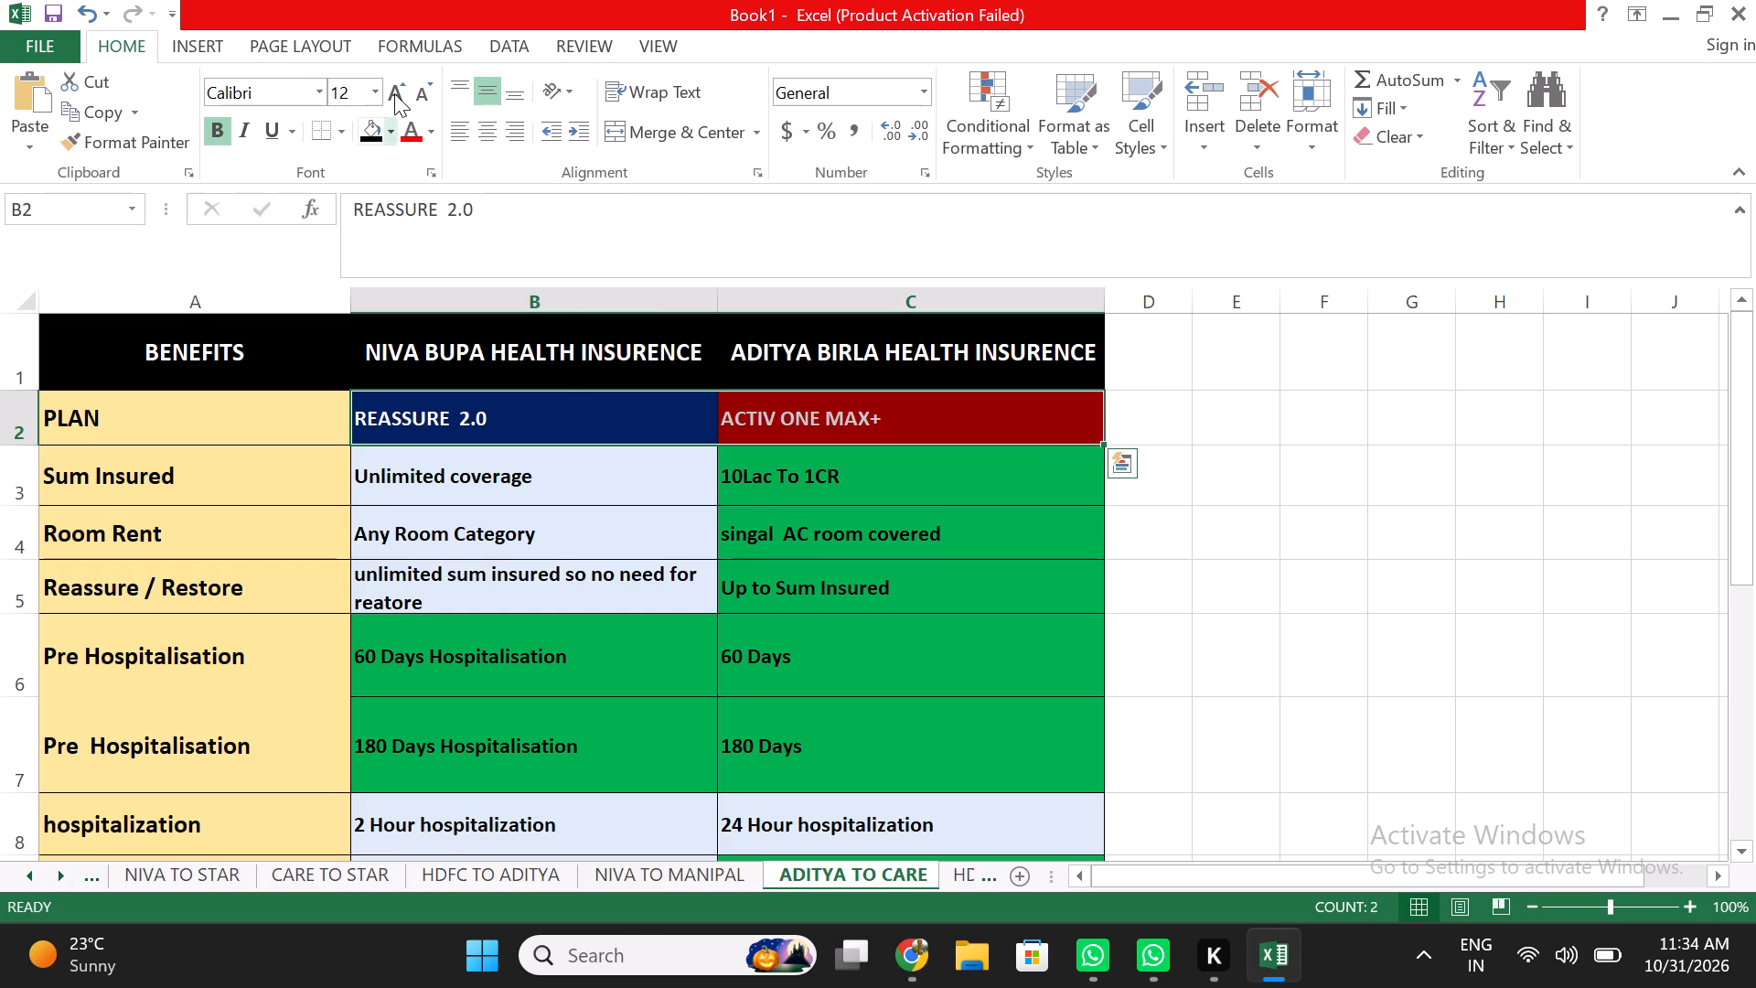
pyautogui.click(387, 138)
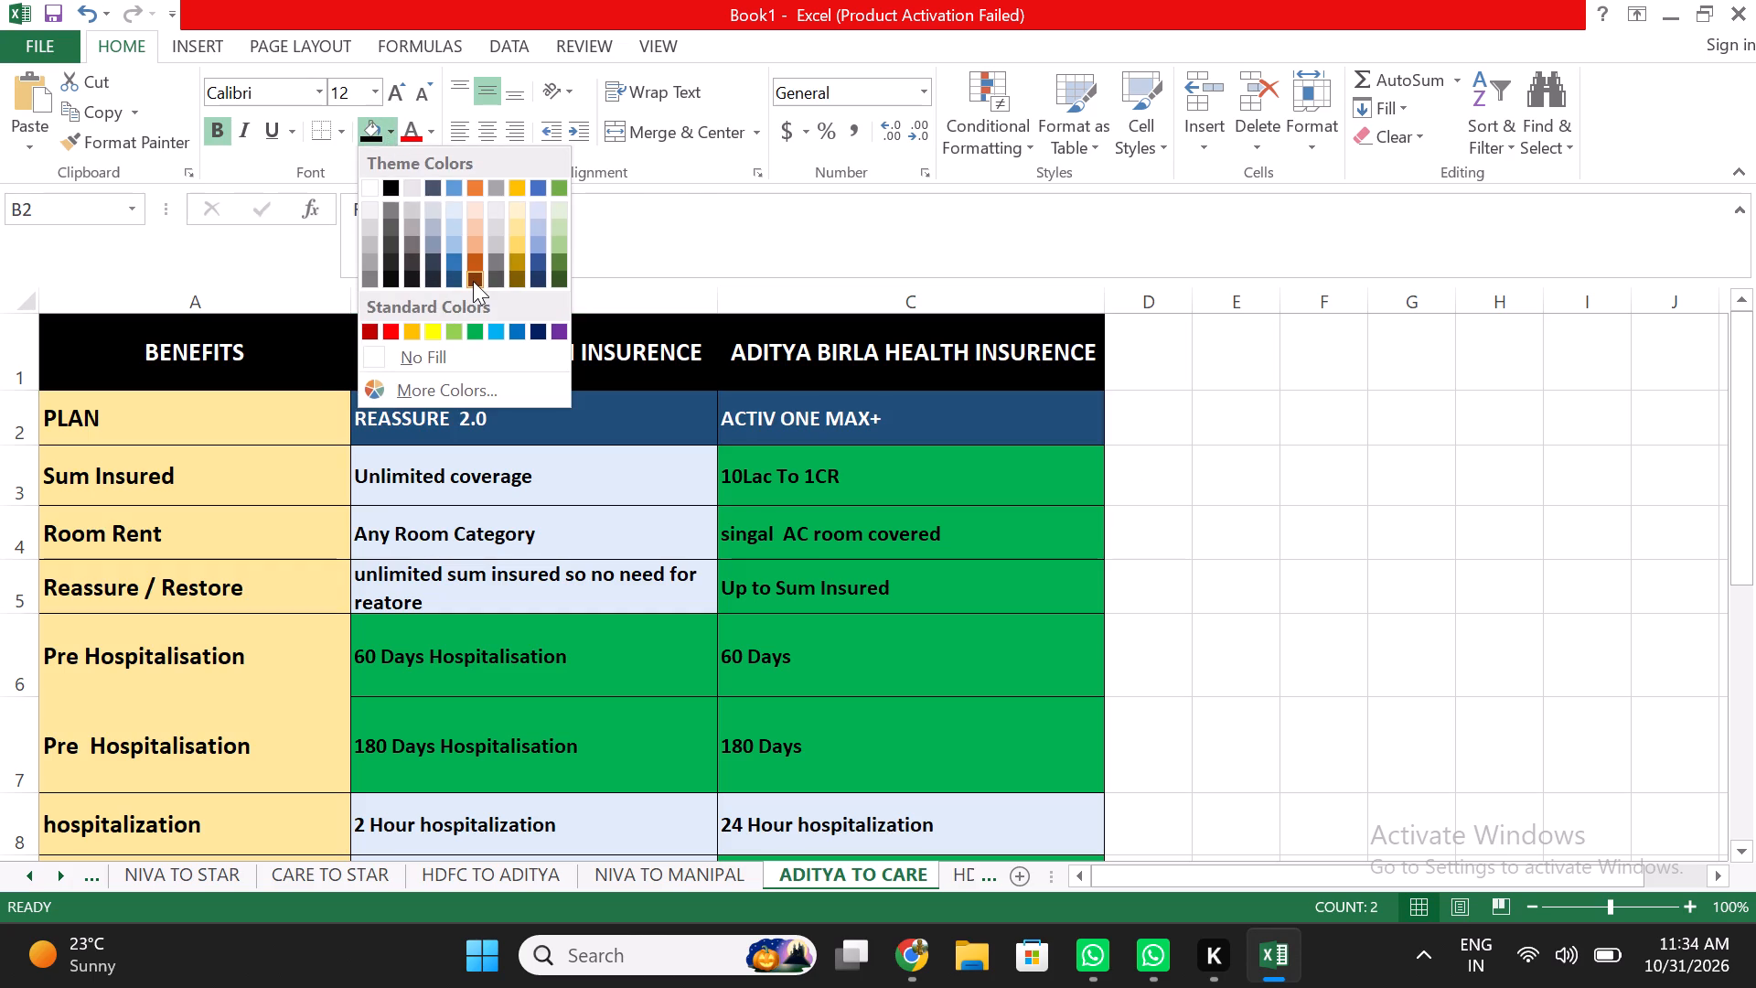
pyautogui.click(473, 281)
# Fill the Niva Bupa benefit cells B3:B17 with the standard green.
pyautogui.click(565, 489)
pyautogui.moveTo(565, 489); pyautogui.dragTo(539, 740)
pyautogui.click(505, 711)
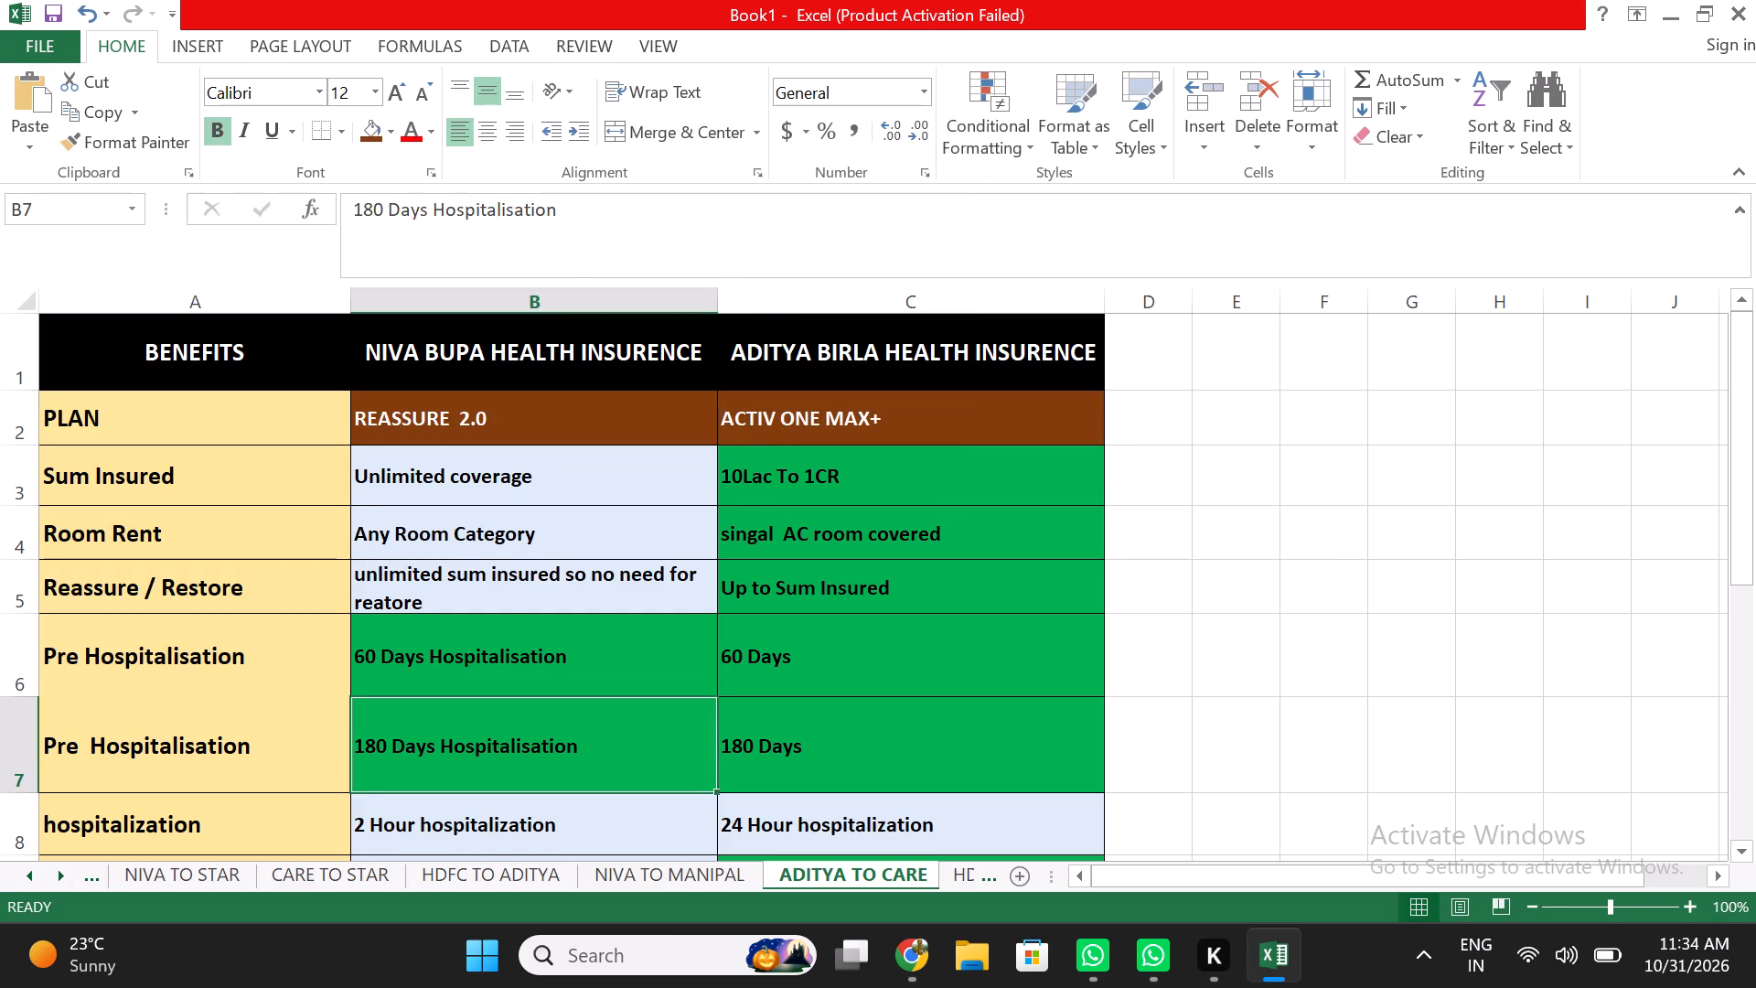
pyautogui.click(568, 465)
pyautogui.moveTo(568, 465); pyautogui.dragTo(487, 812)
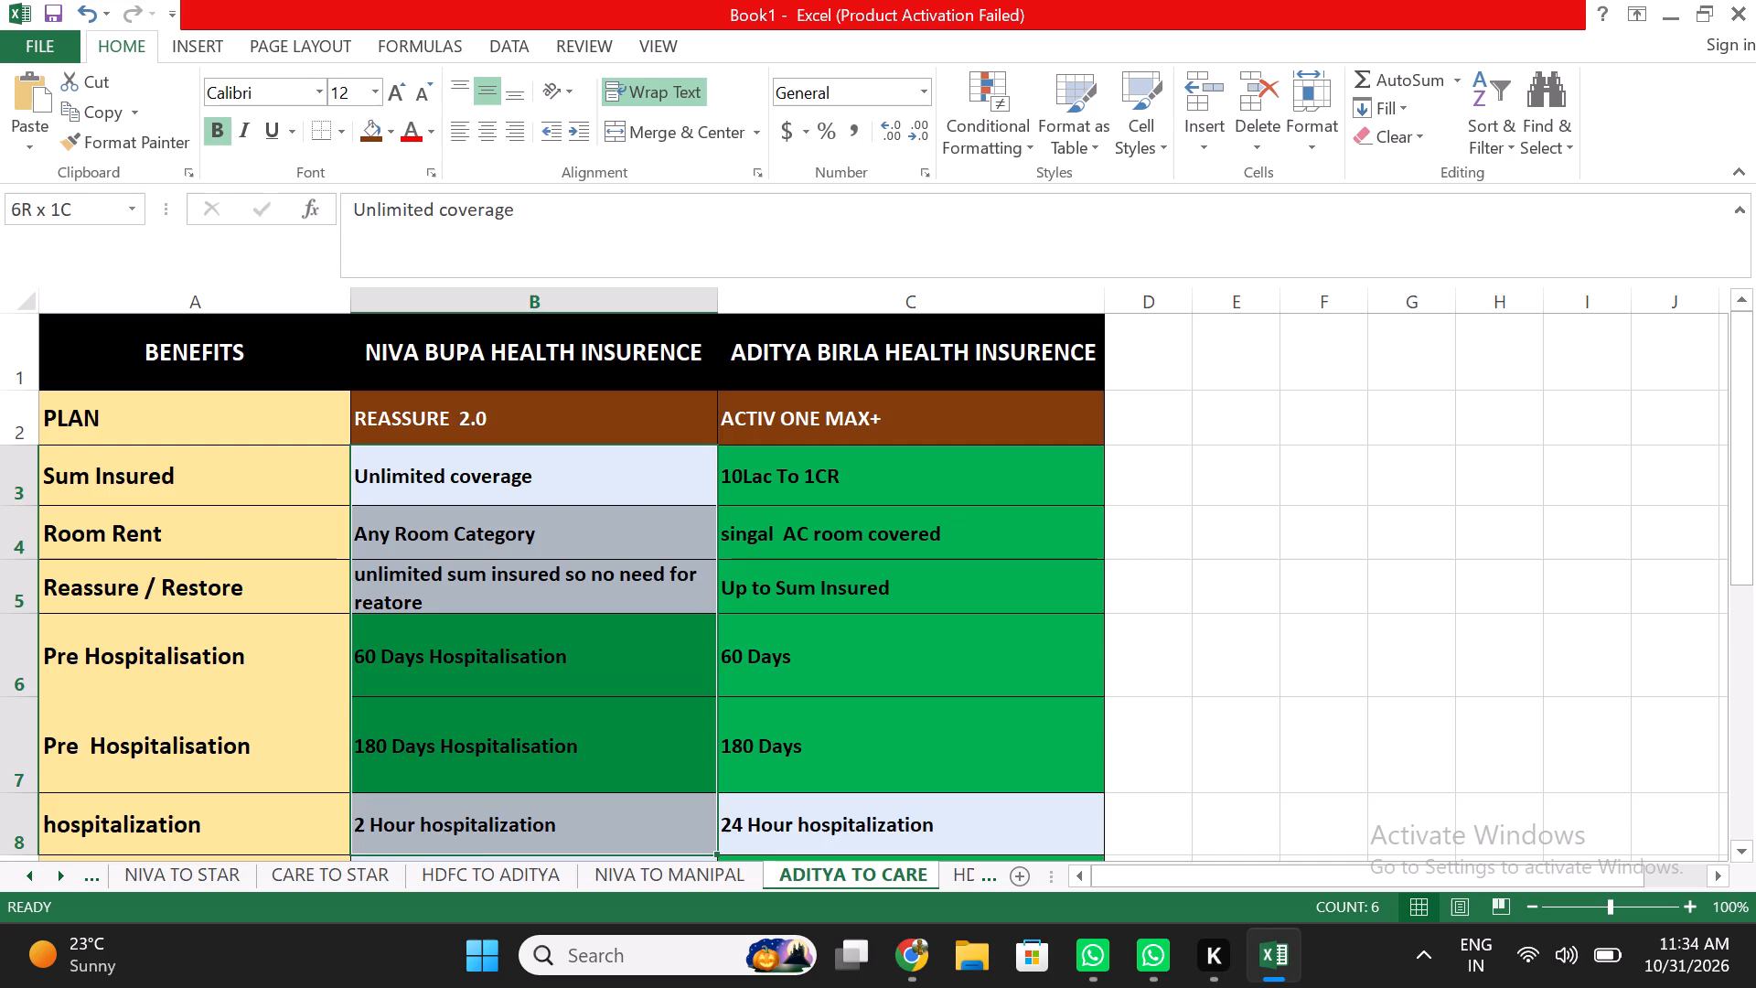
pyautogui.moveTo(487, 812); pyautogui.dragTo(491, 786)
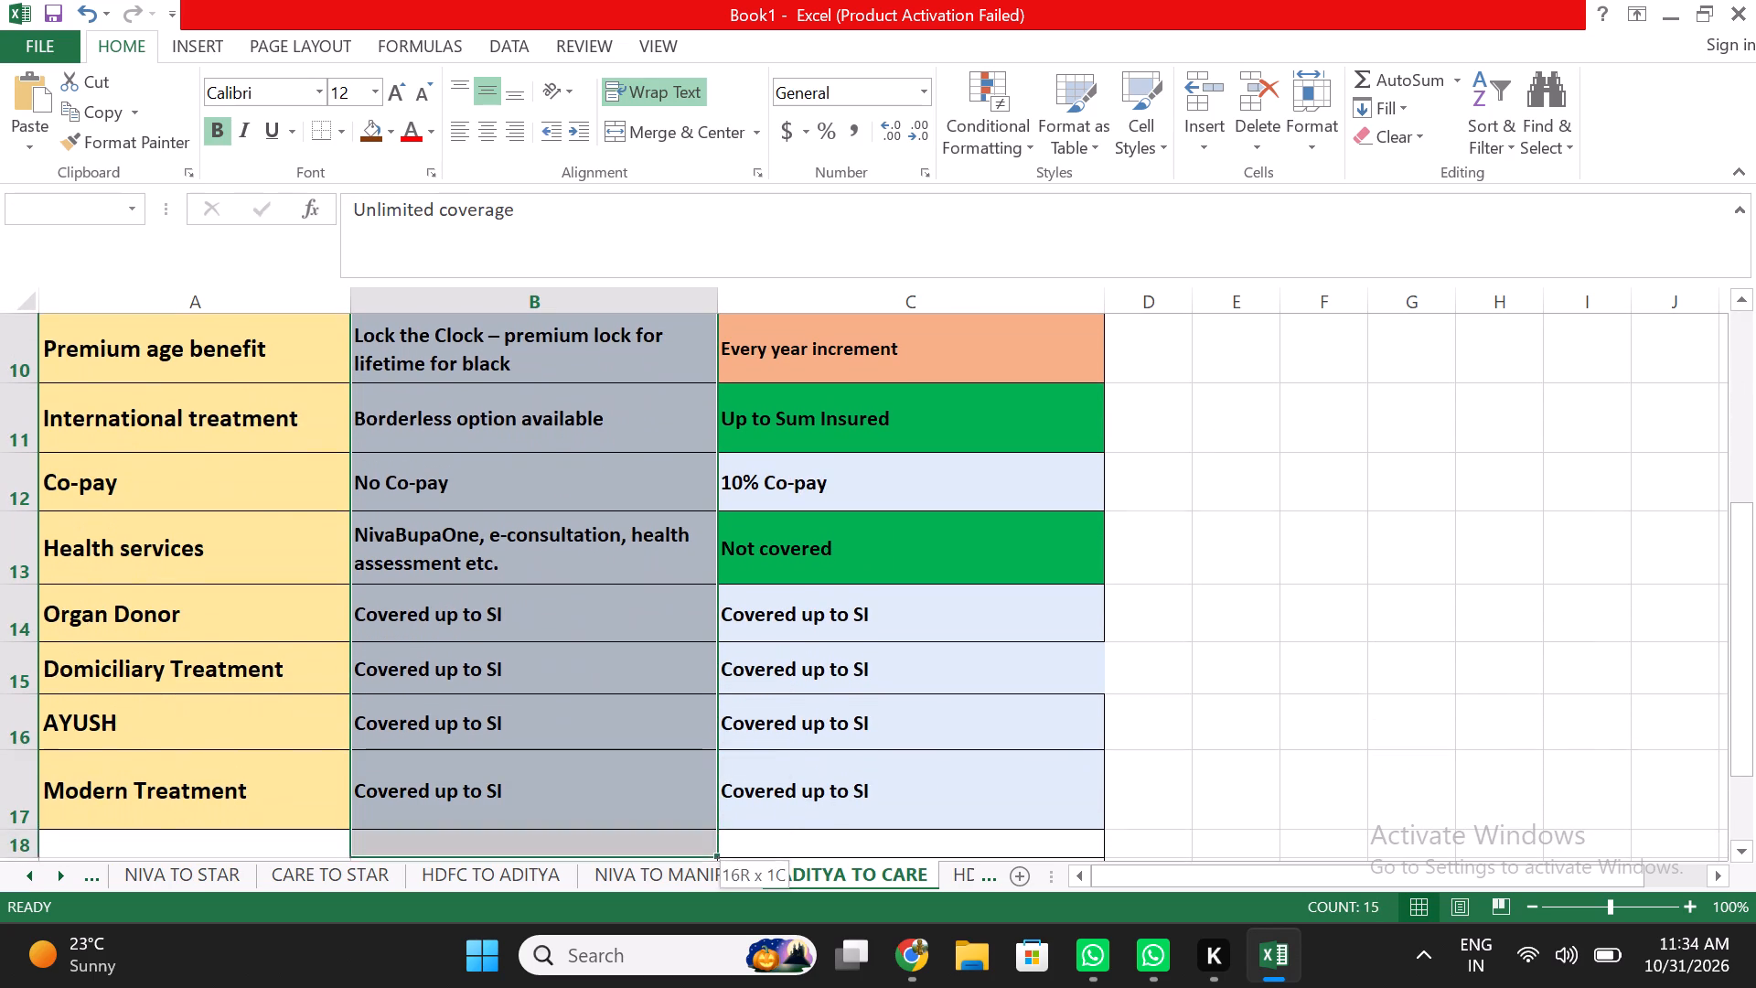
pyautogui.moveTo(491, 786); pyautogui.dragTo(488, 755)
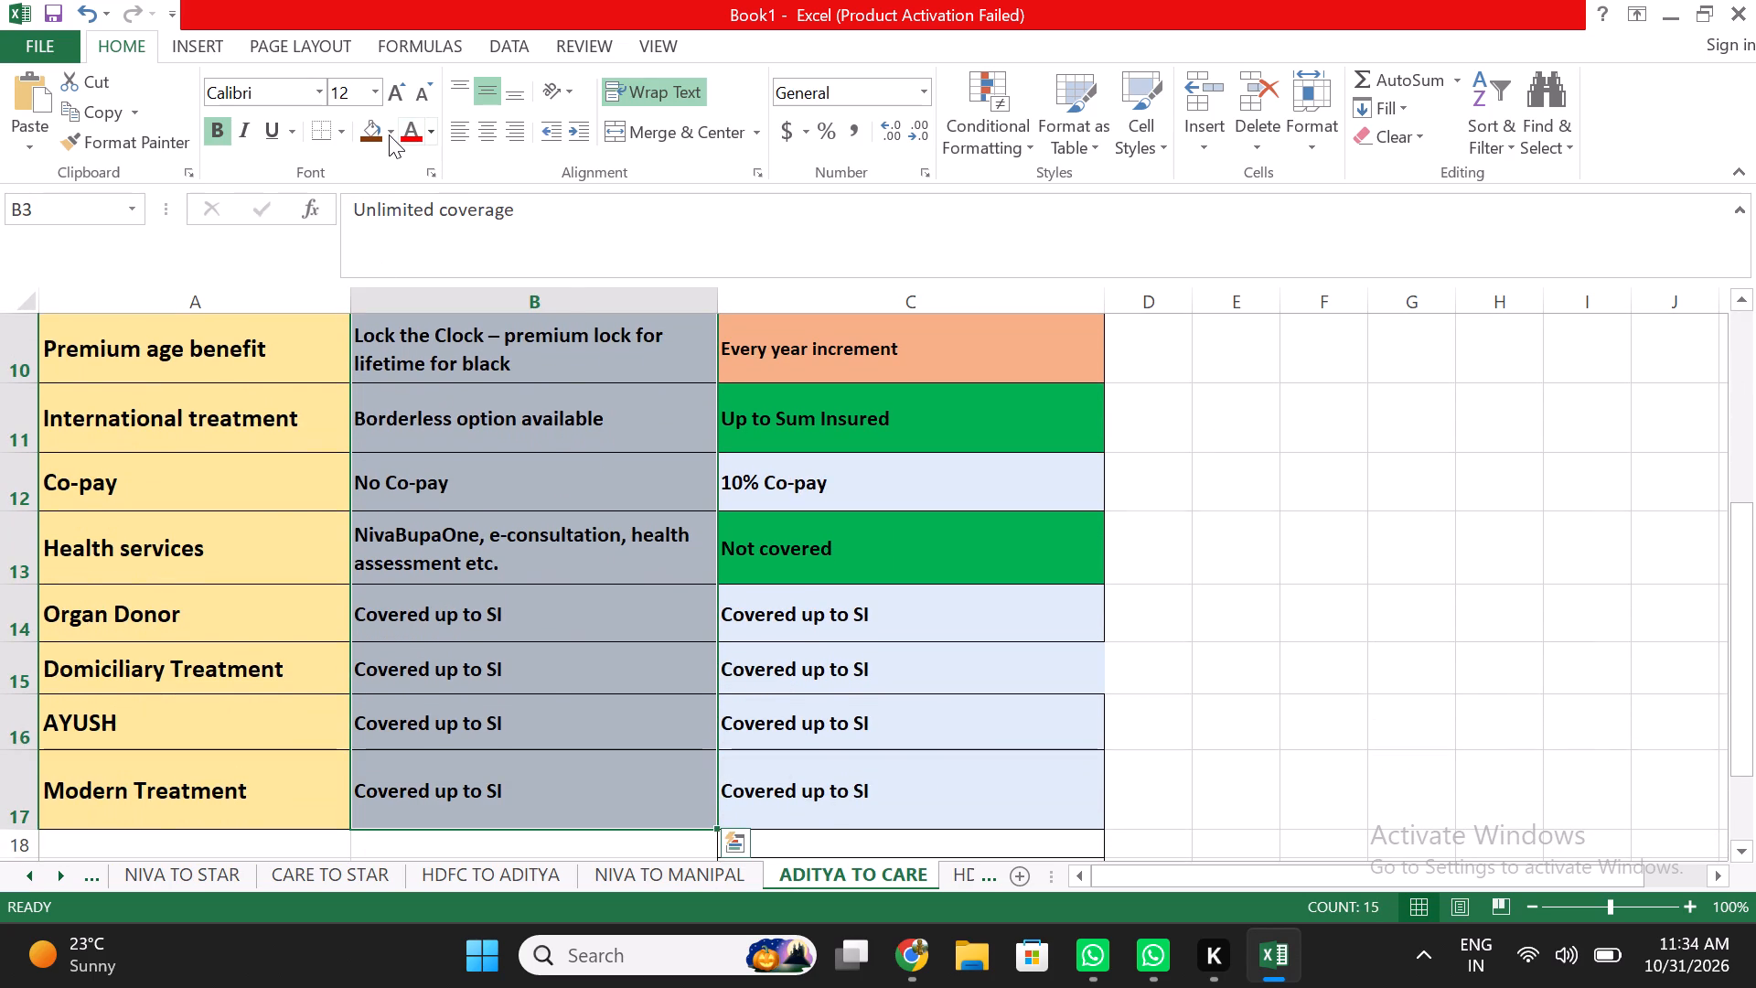
pyautogui.click(389, 134)
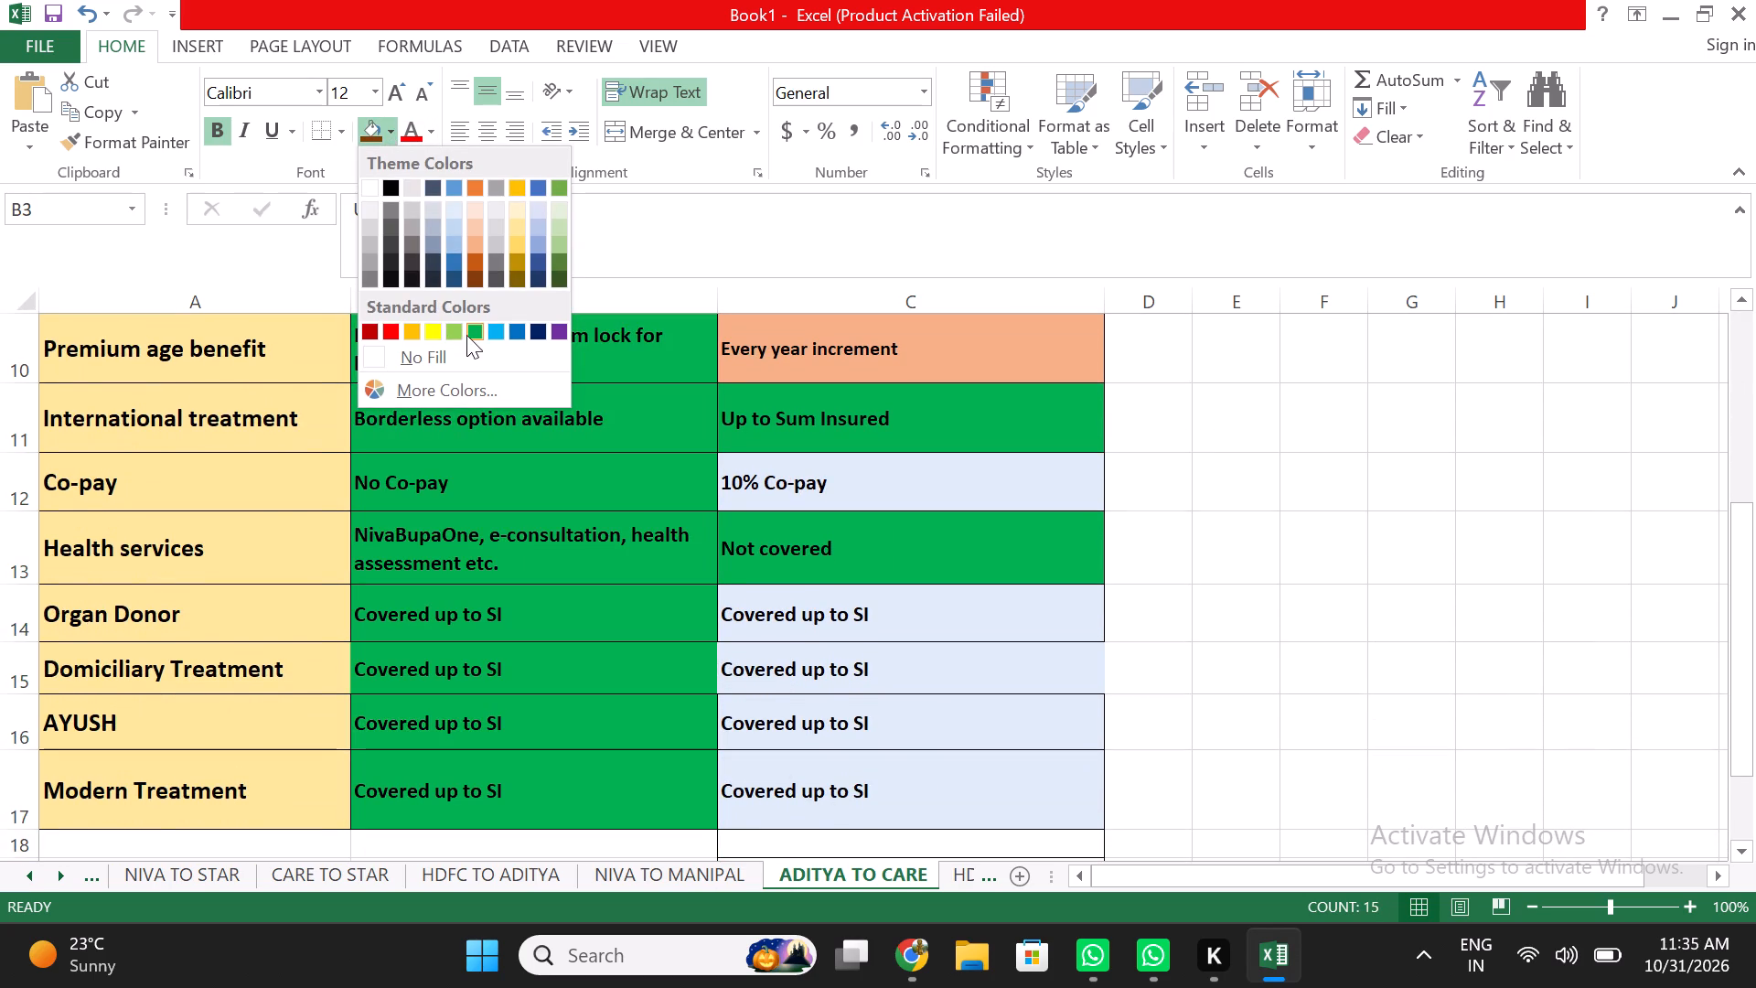
pyautogui.click(471, 336)
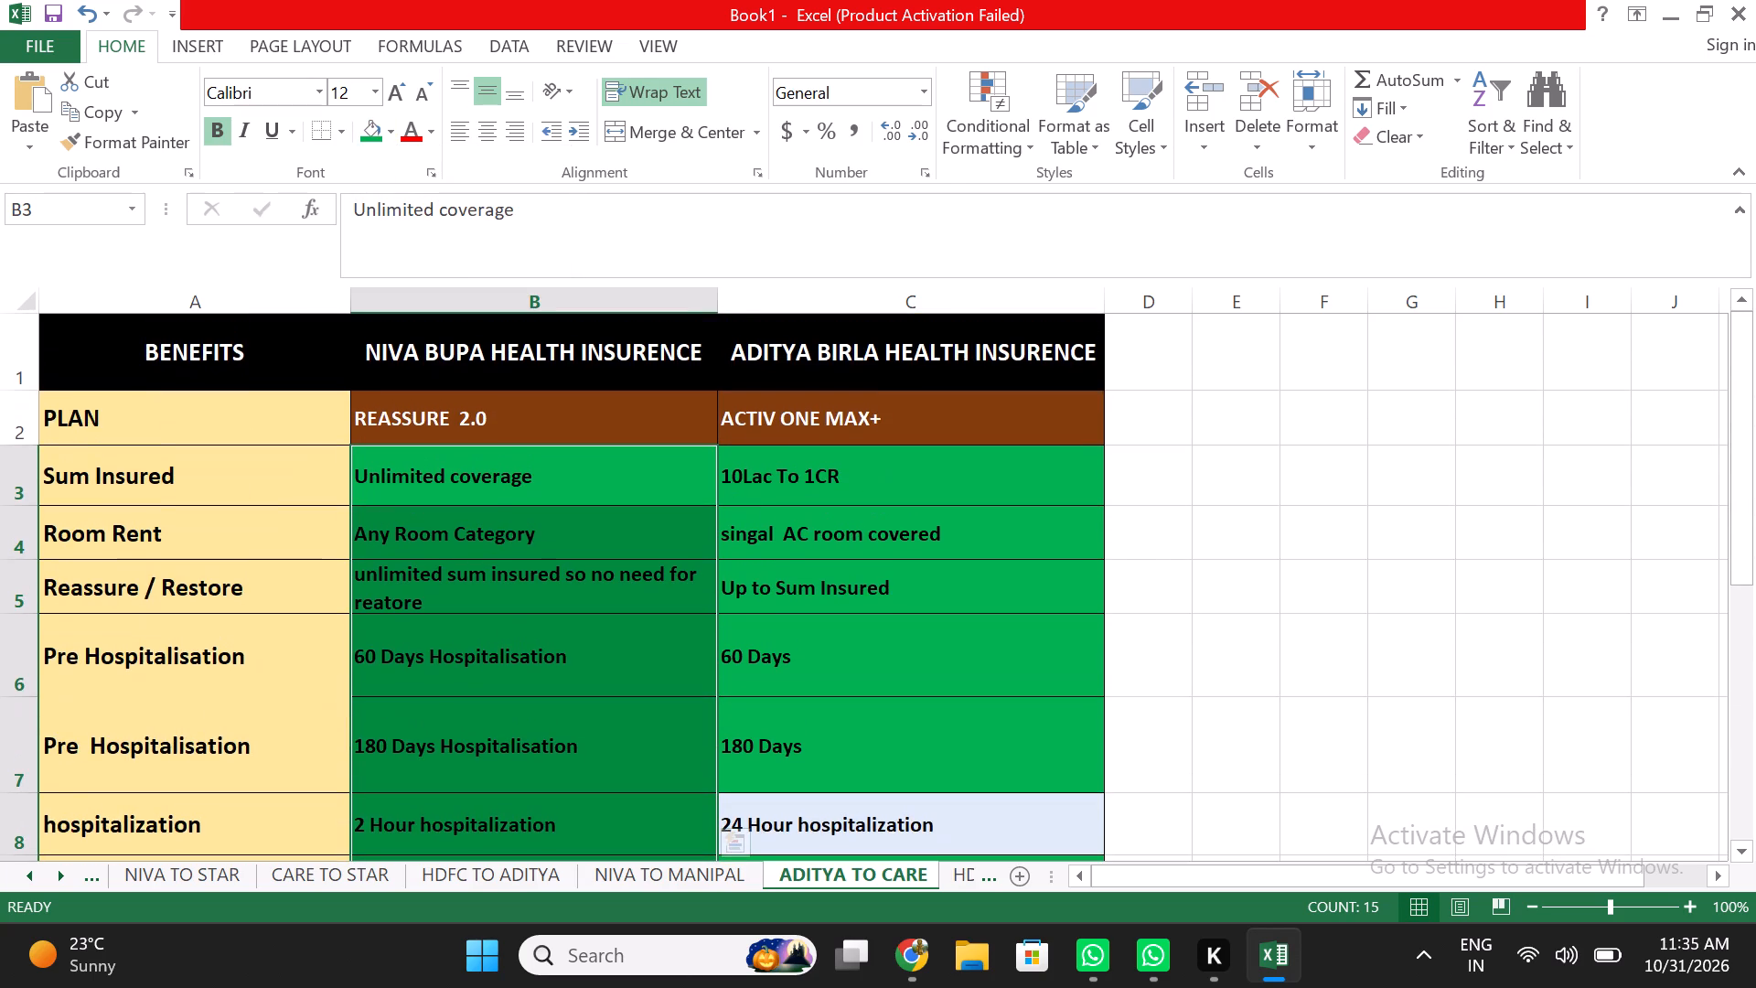
# Fill the Aditya Birla sum insured cell C3 with red and set its text colour to black.
pyautogui.click(790, 476)
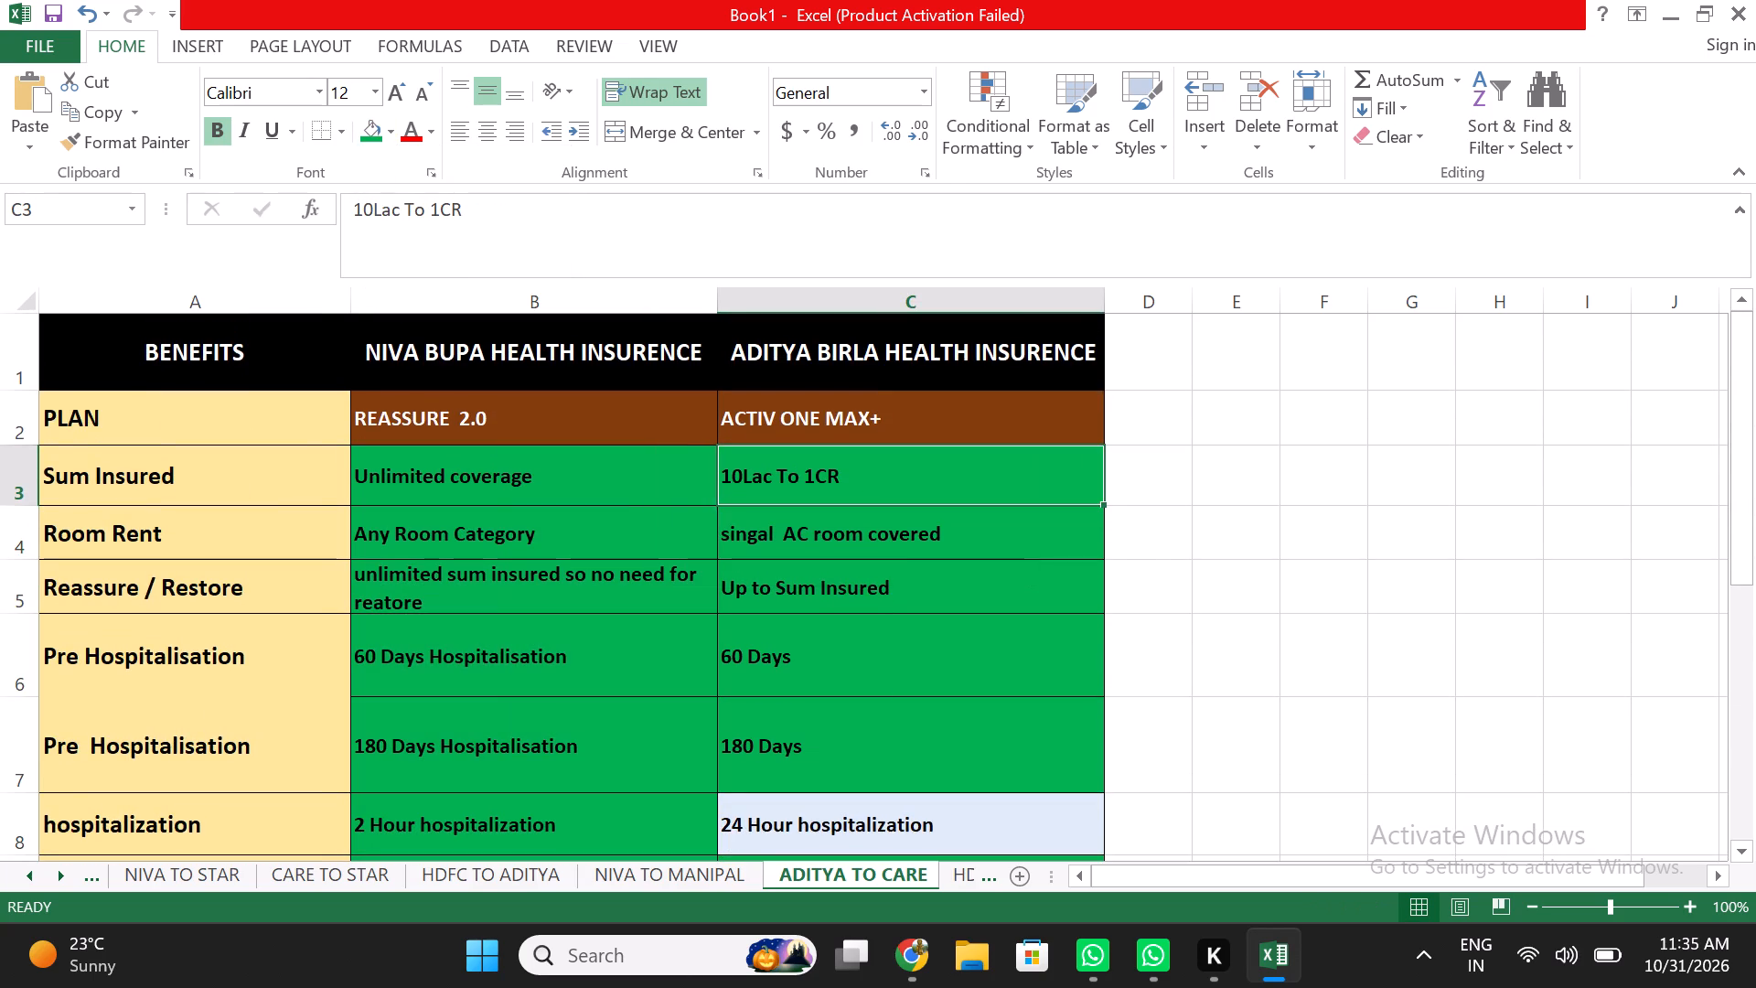
pyautogui.click(404, 141)
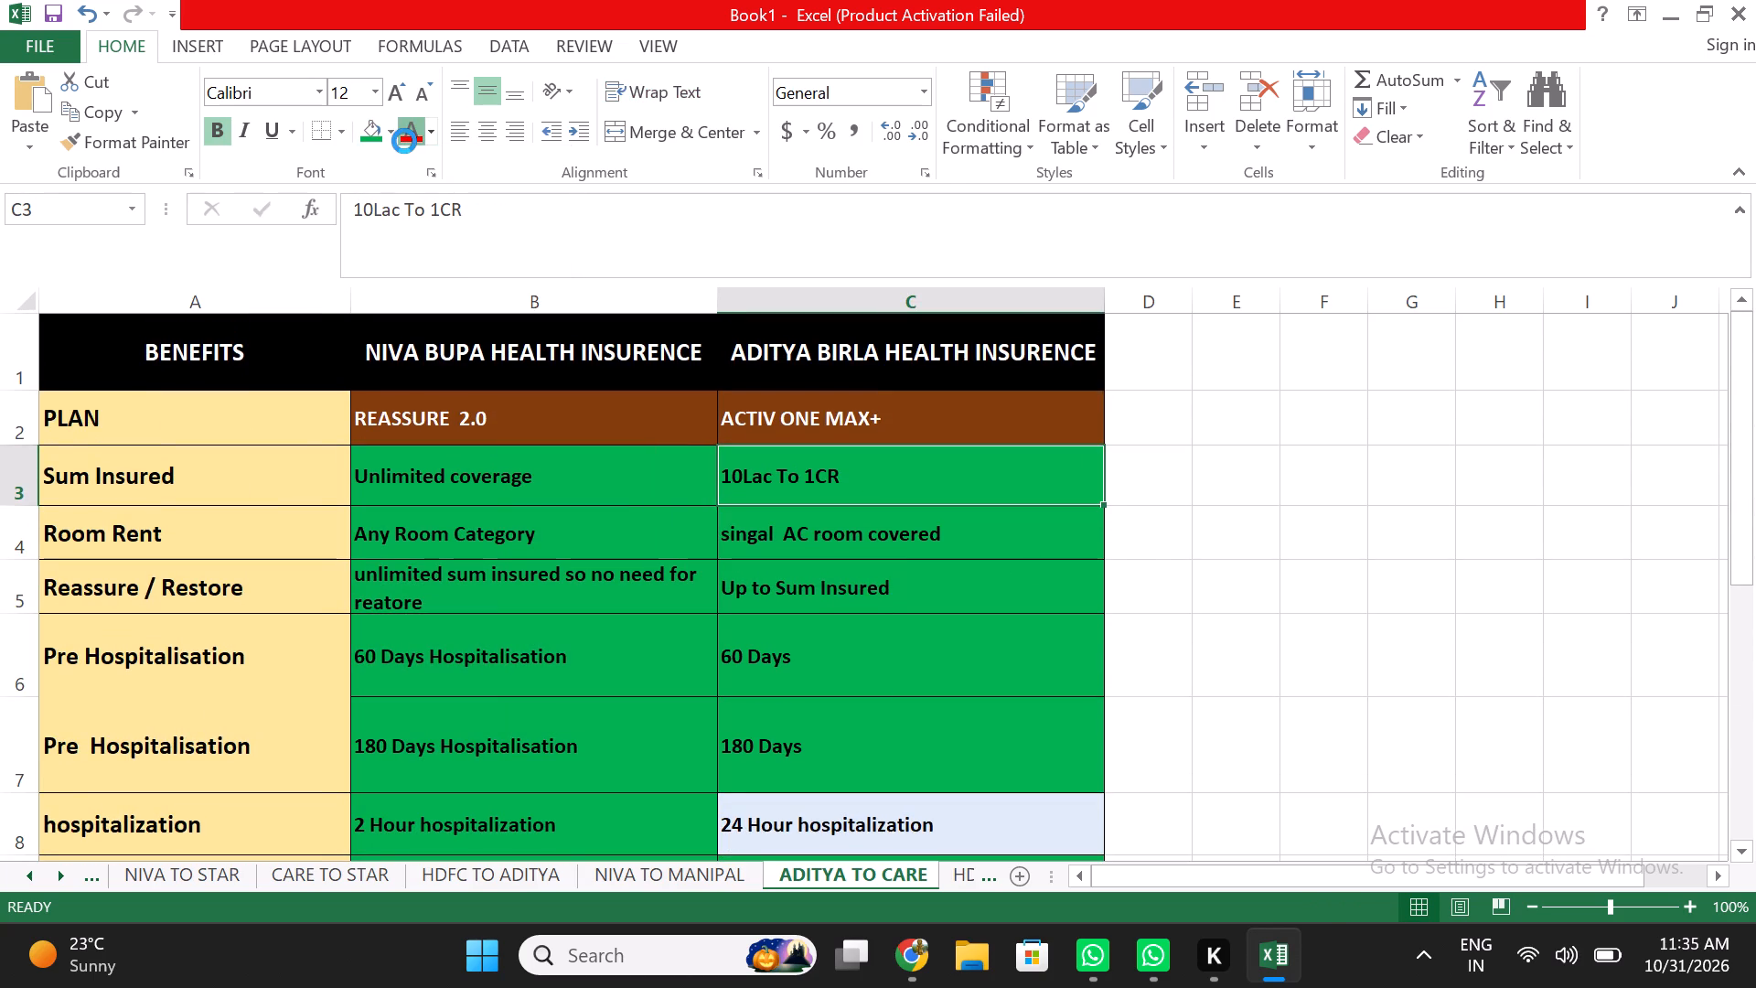
pyautogui.click(426, 139)
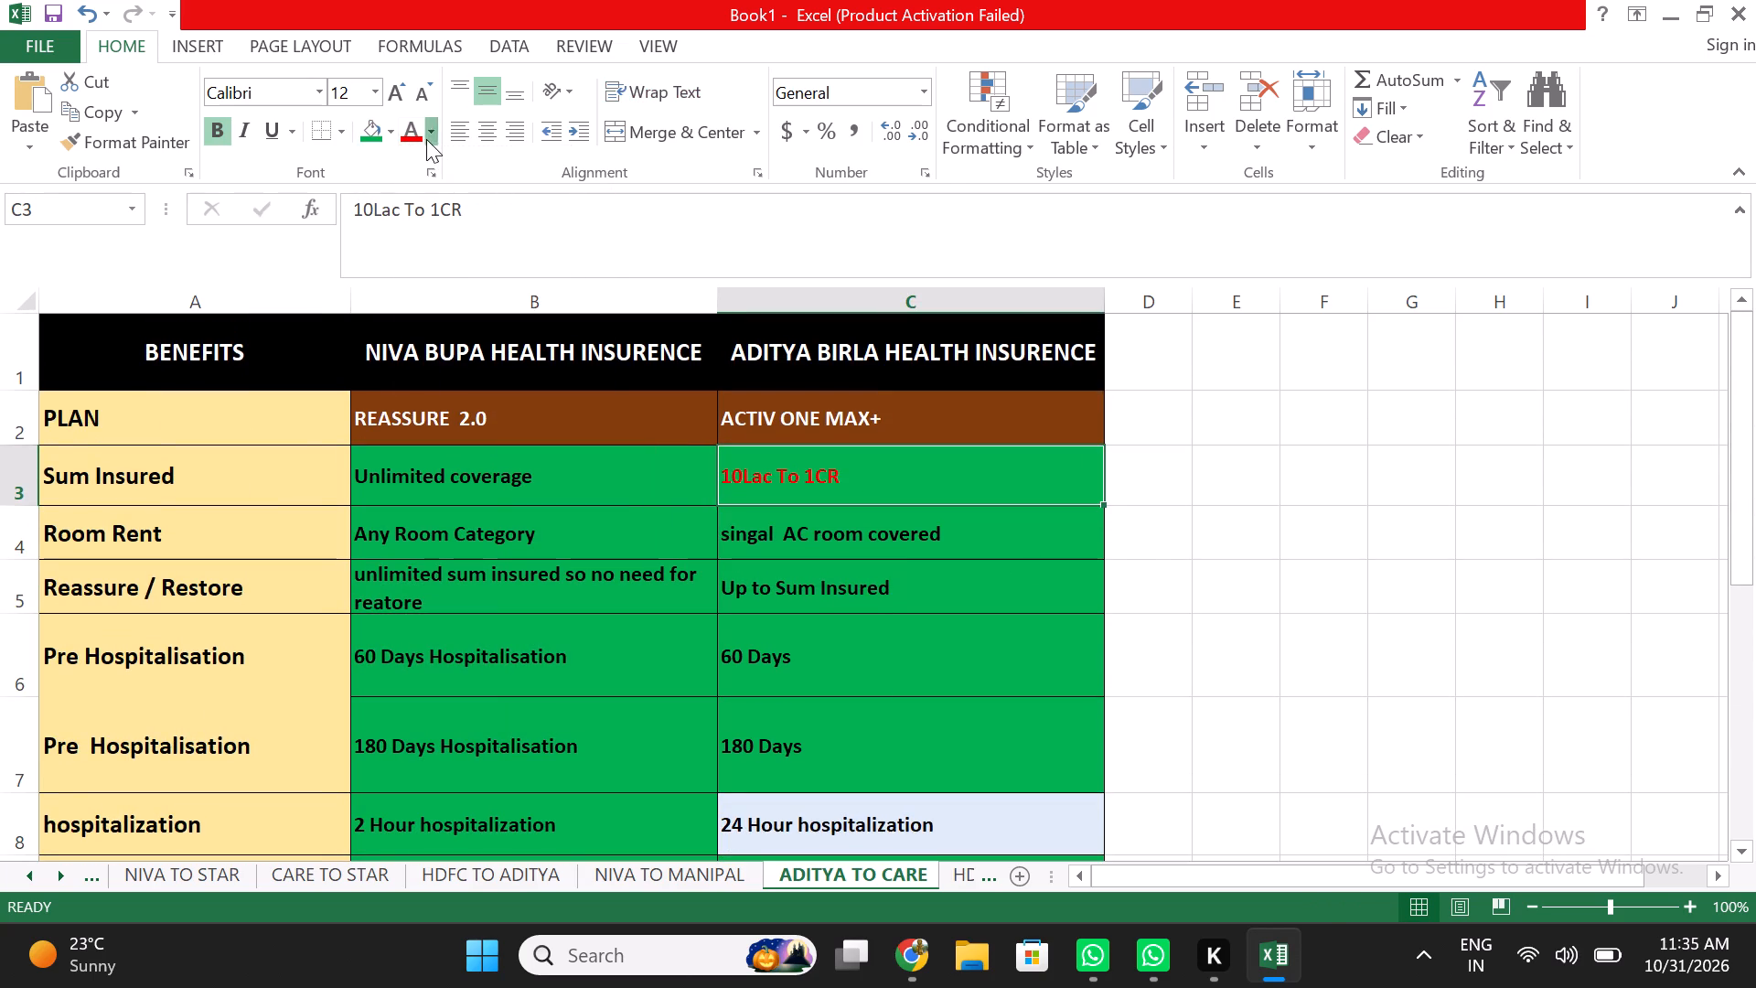
pyautogui.click(430, 226)
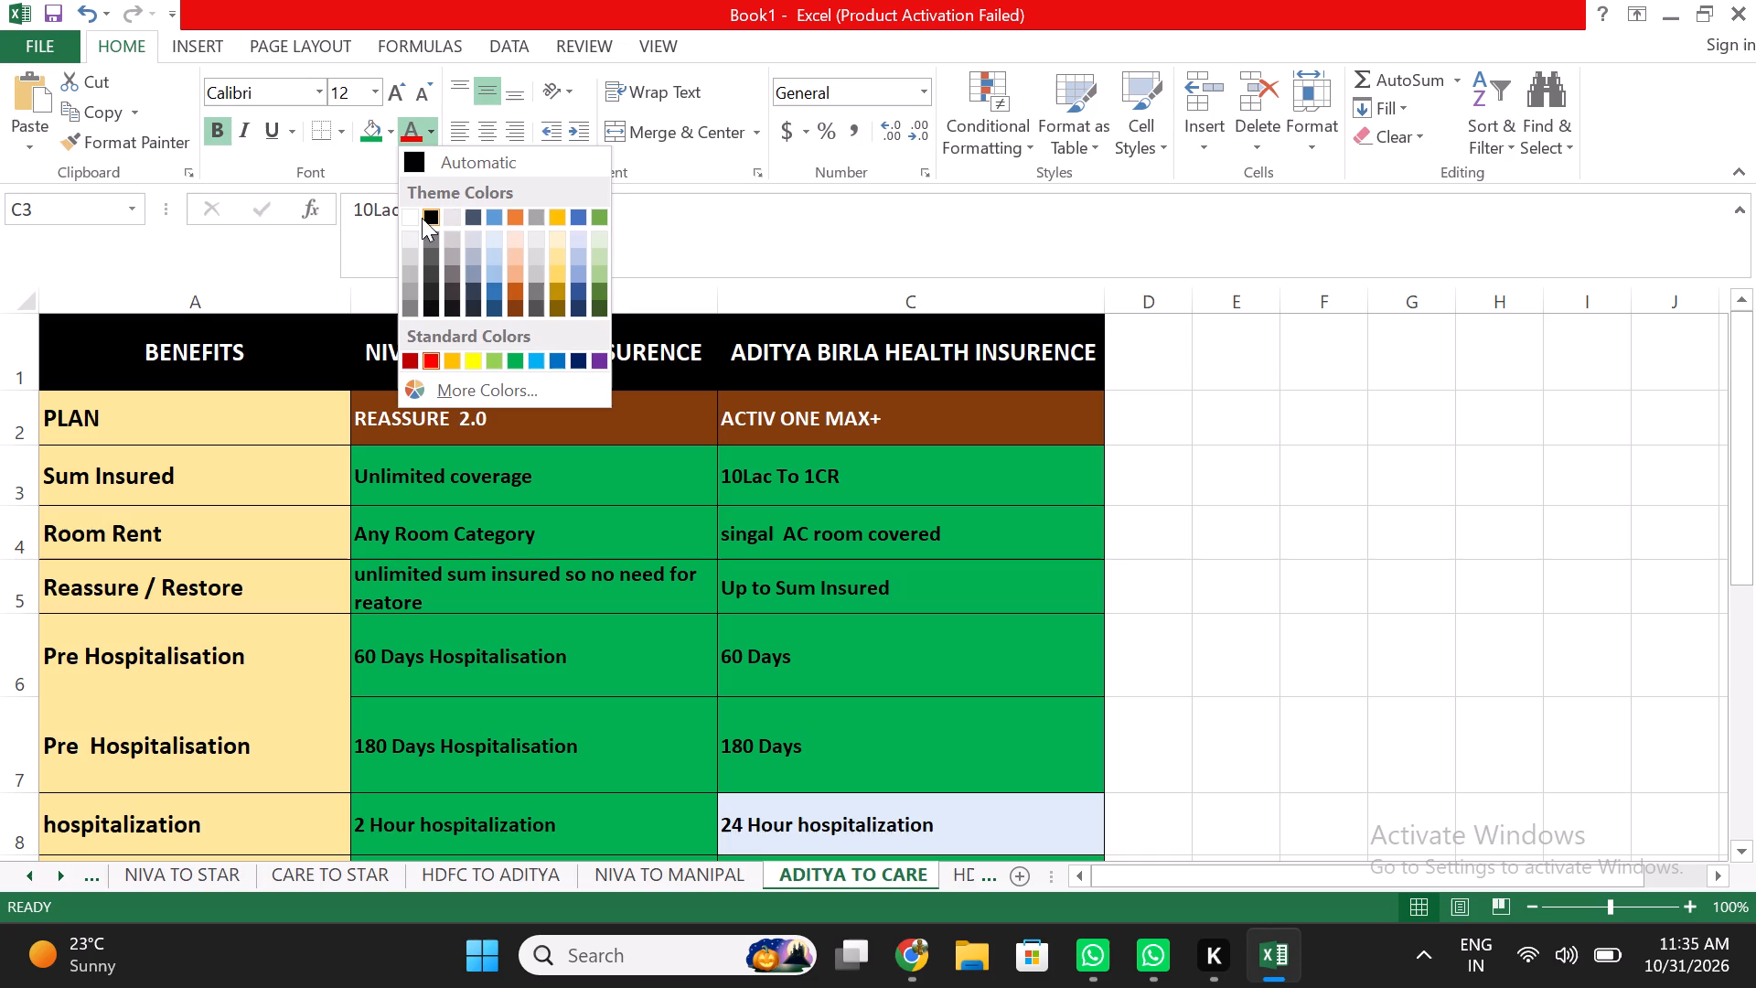
pyautogui.click(435, 220)
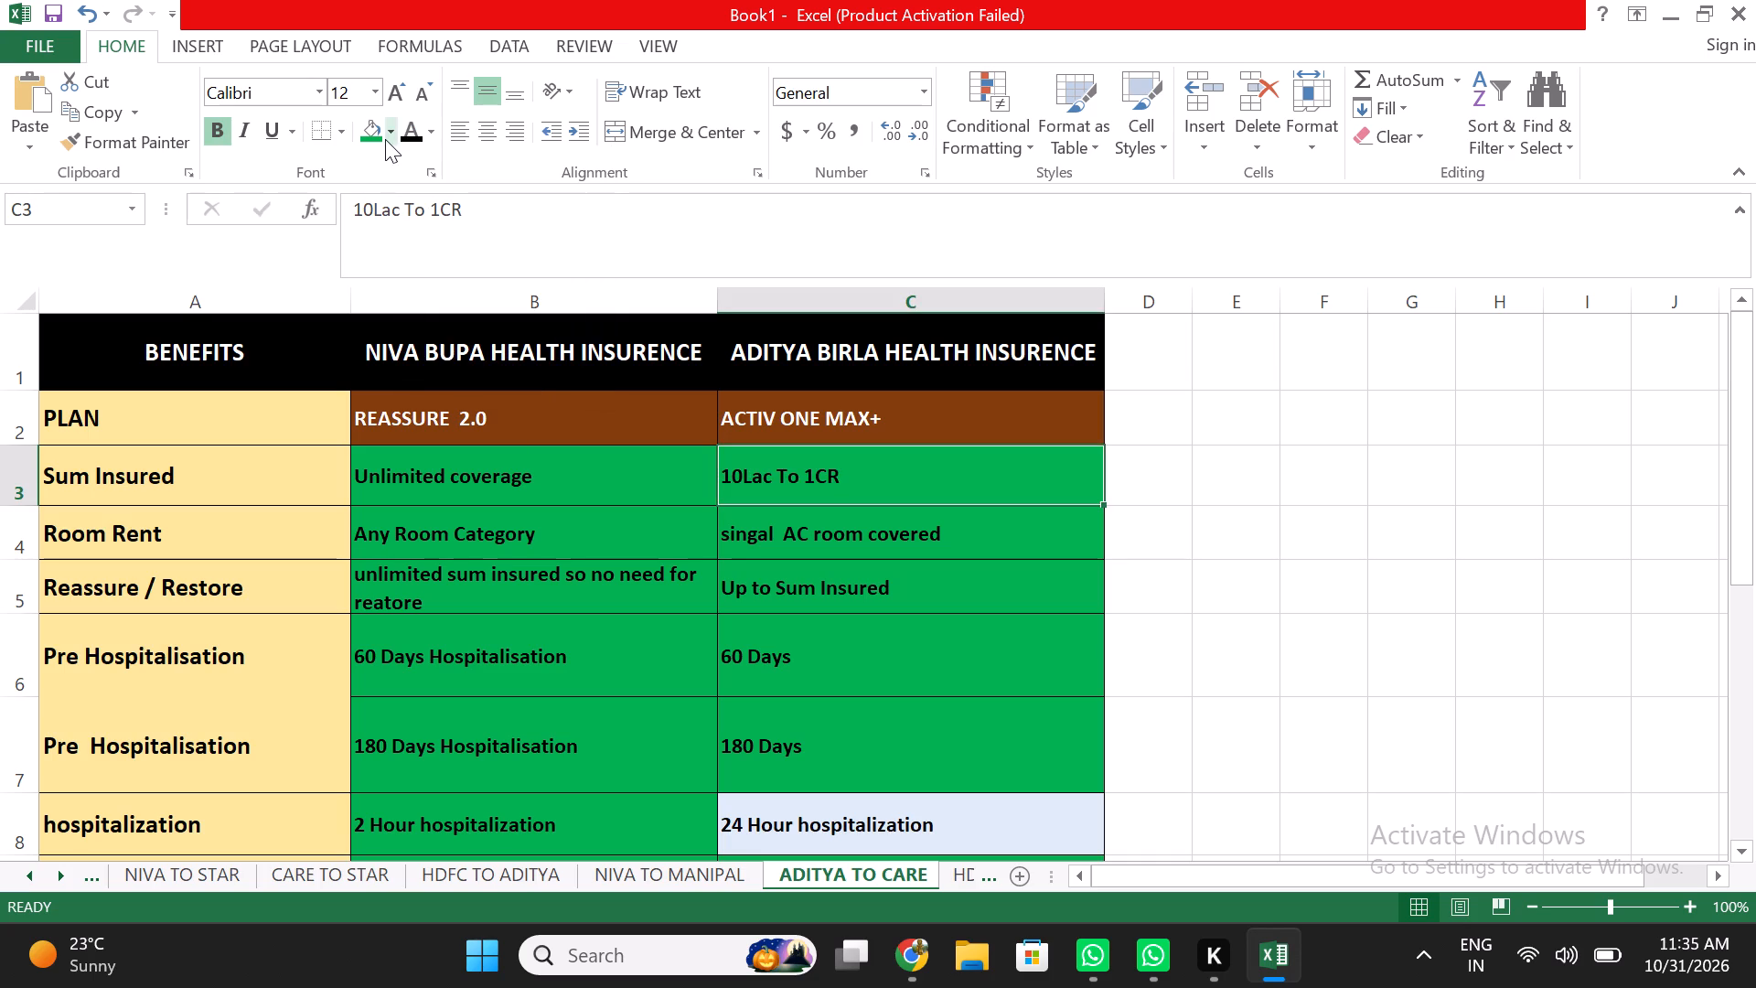
pyautogui.click(396, 134)
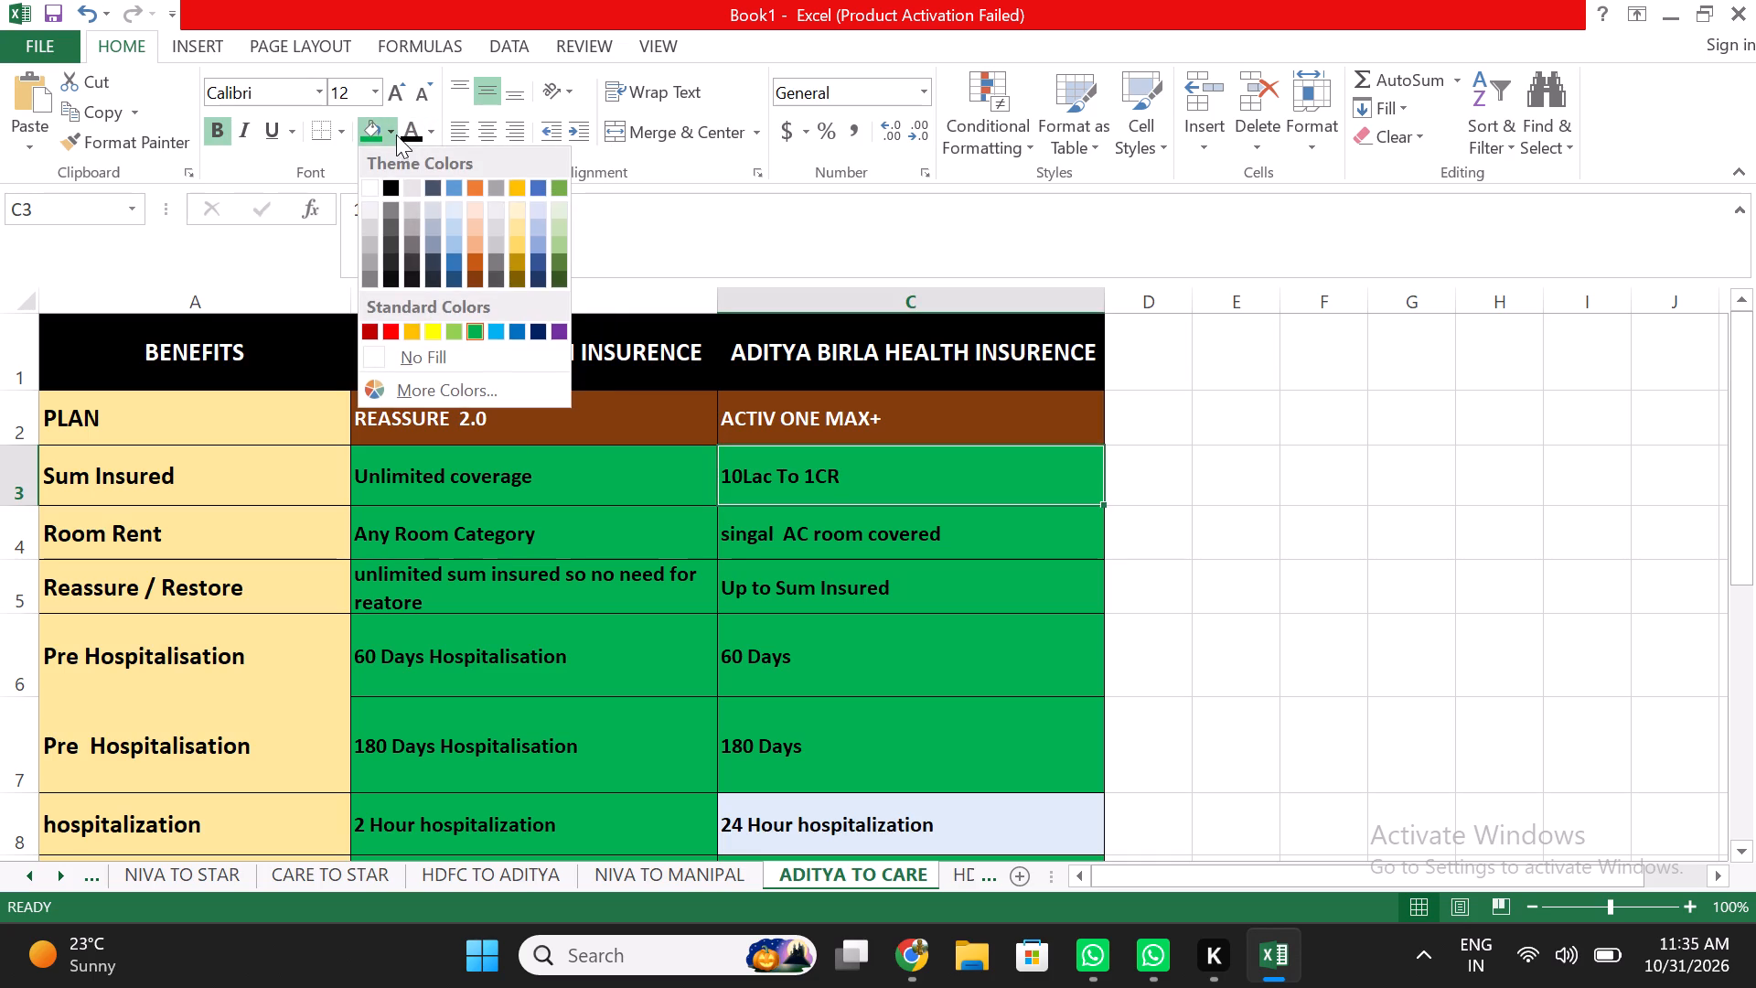
pyautogui.click(391, 328)
pyautogui.scroll(-1, 579, 535)
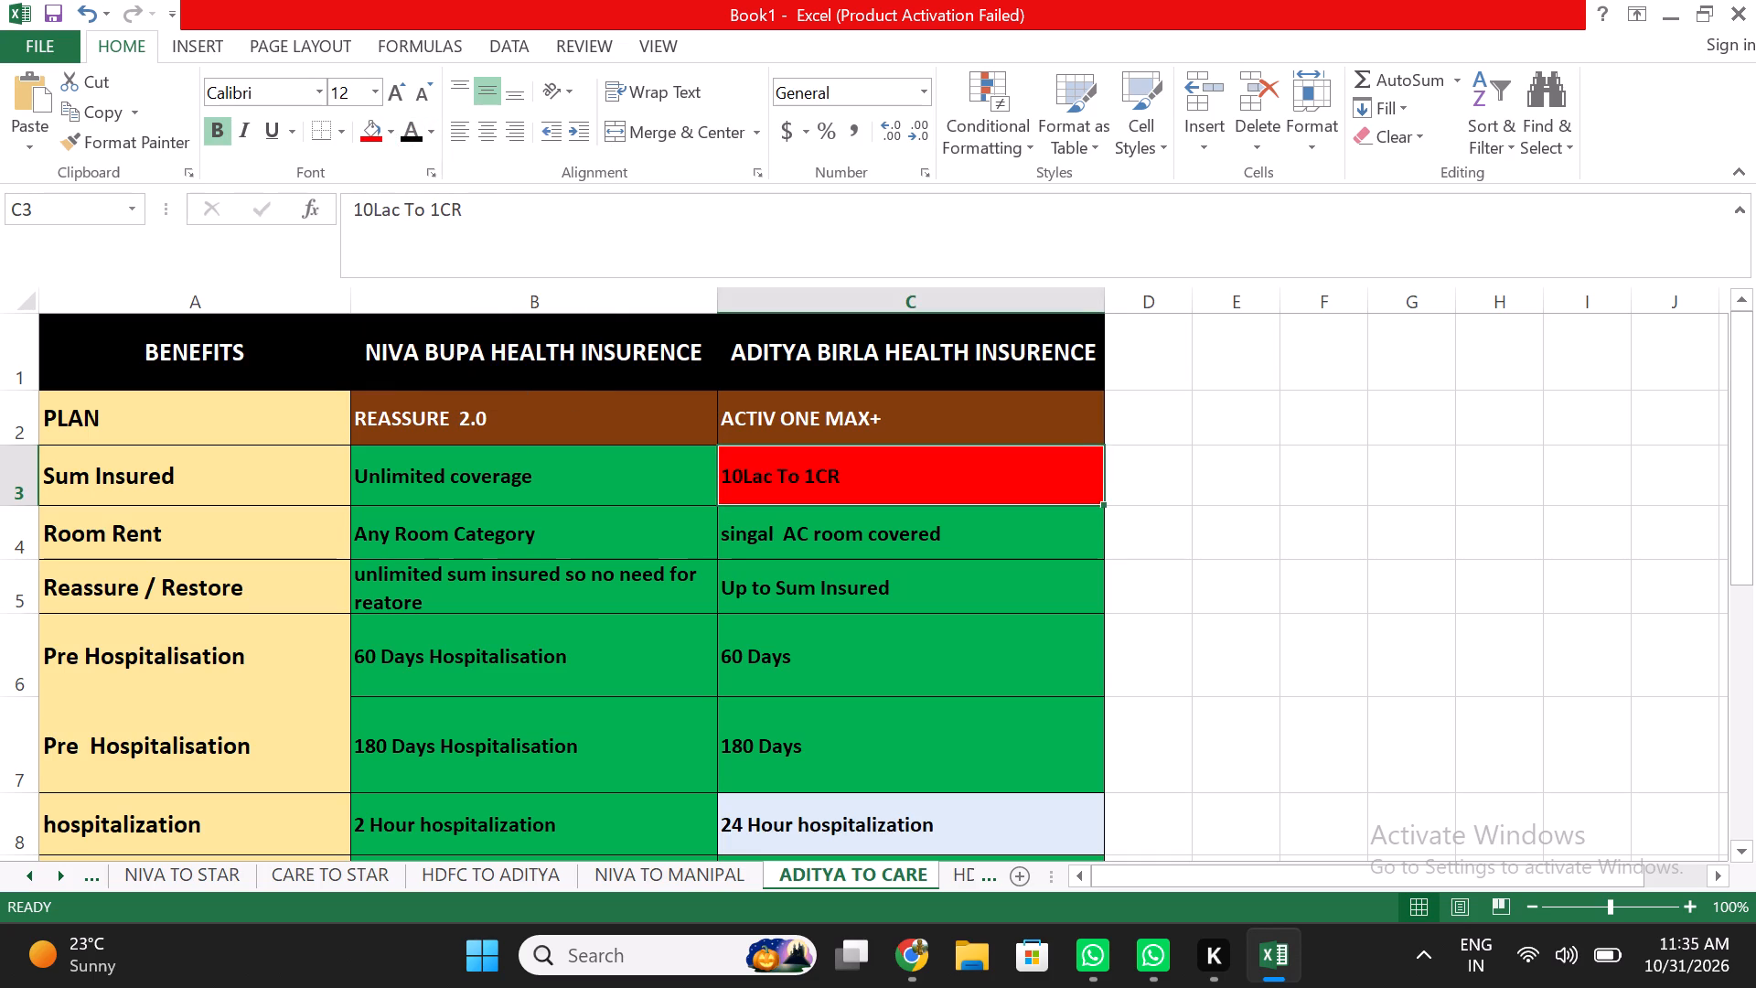
# Fill the Aditya Birla cells for room rent, hospitalization, premium age benefit and co-pay (C4, C8, C10, C12) with red.
pyautogui.scroll(-1, 579, 535)
pyautogui.click(806, 456)
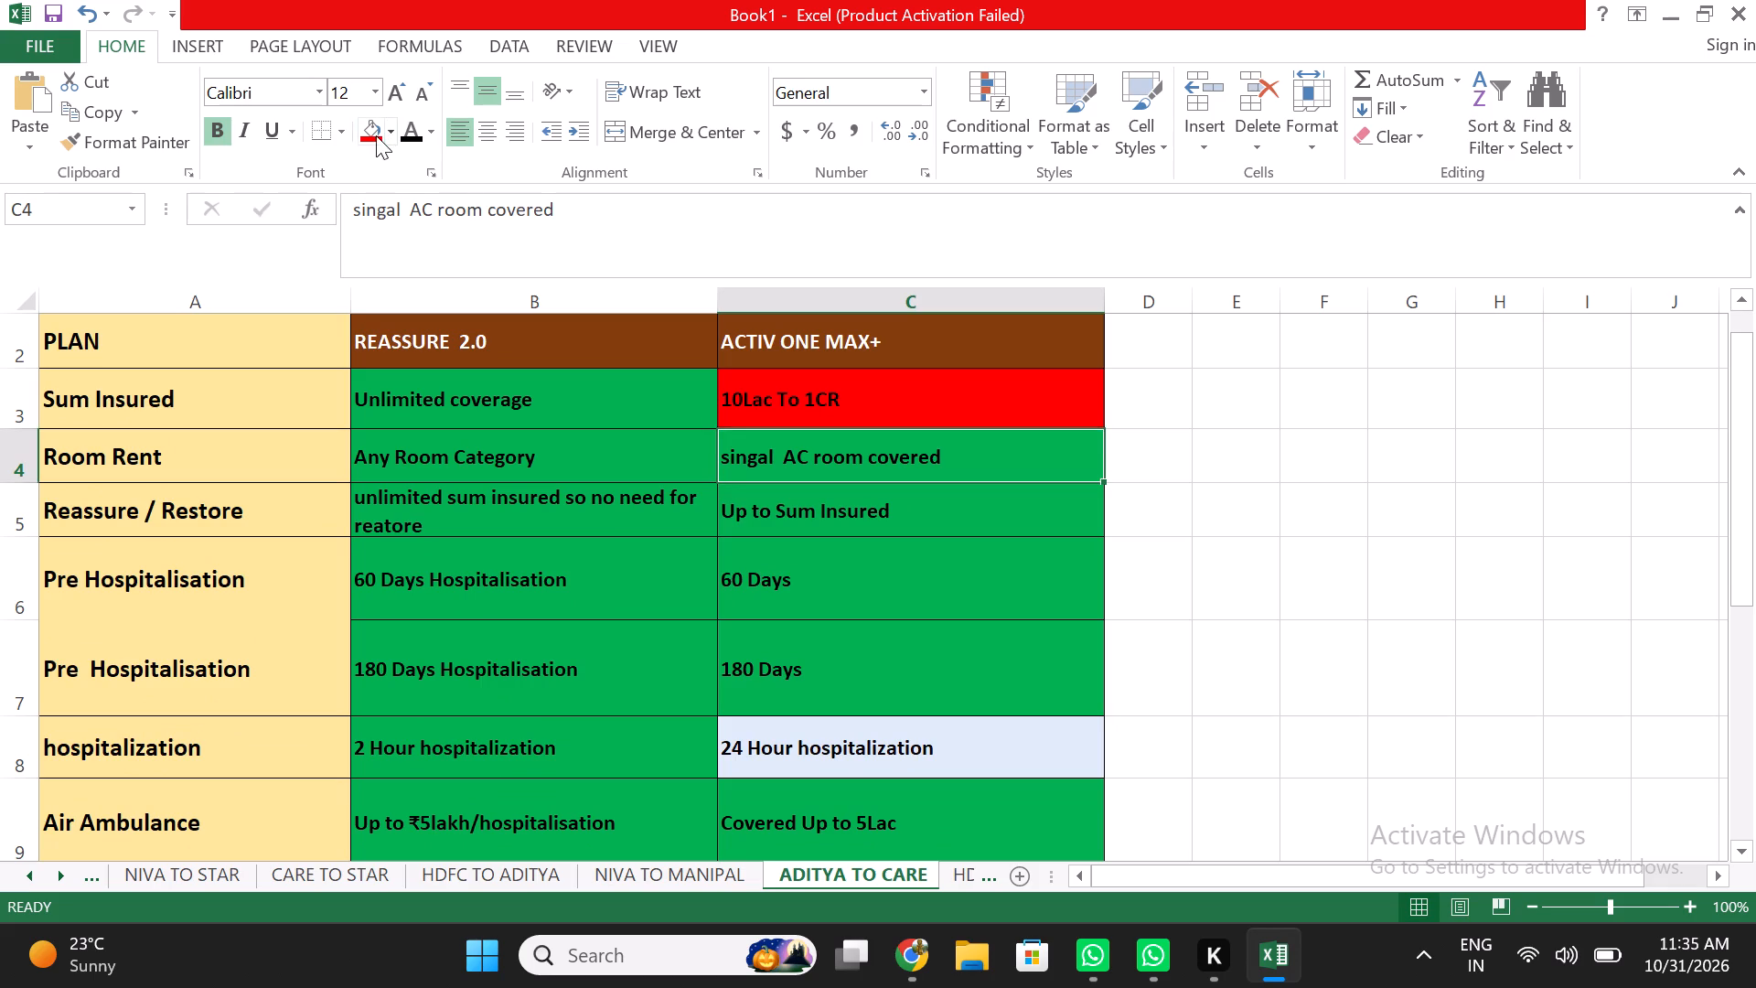
pyautogui.click(376, 135)
pyautogui.scroll(-2, 646, 439)
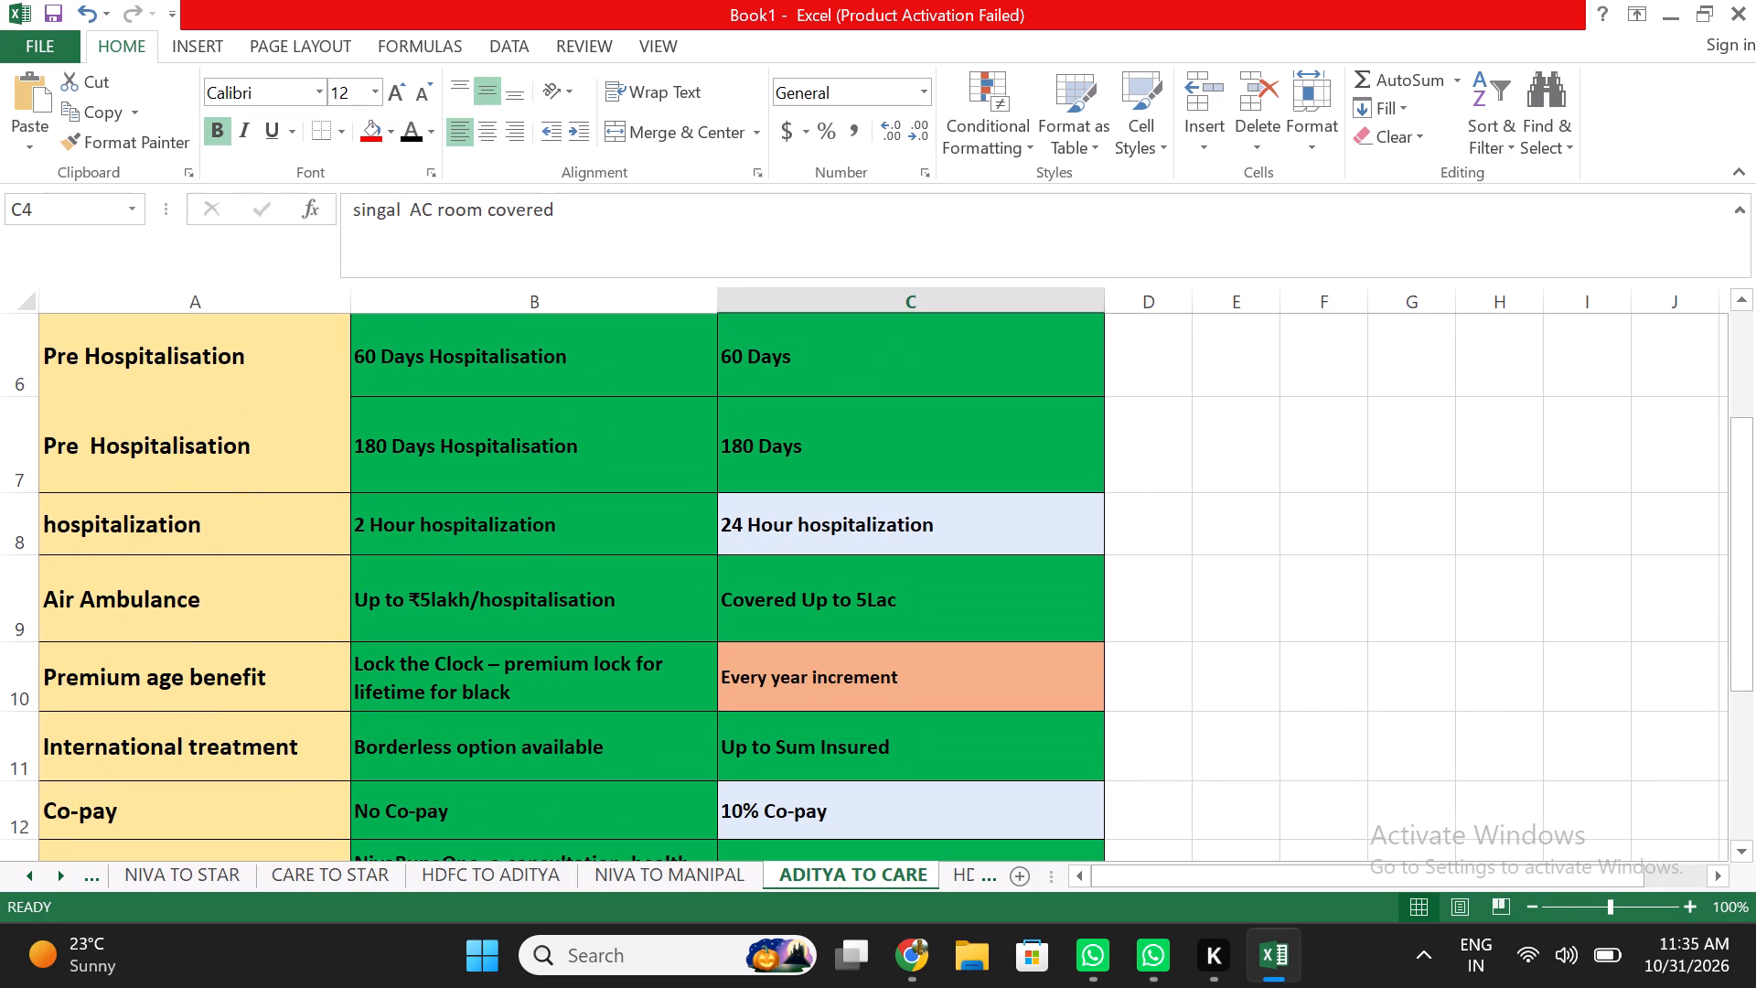
pyautogui.click(864, 514)
pyautogui.click(377, 136)
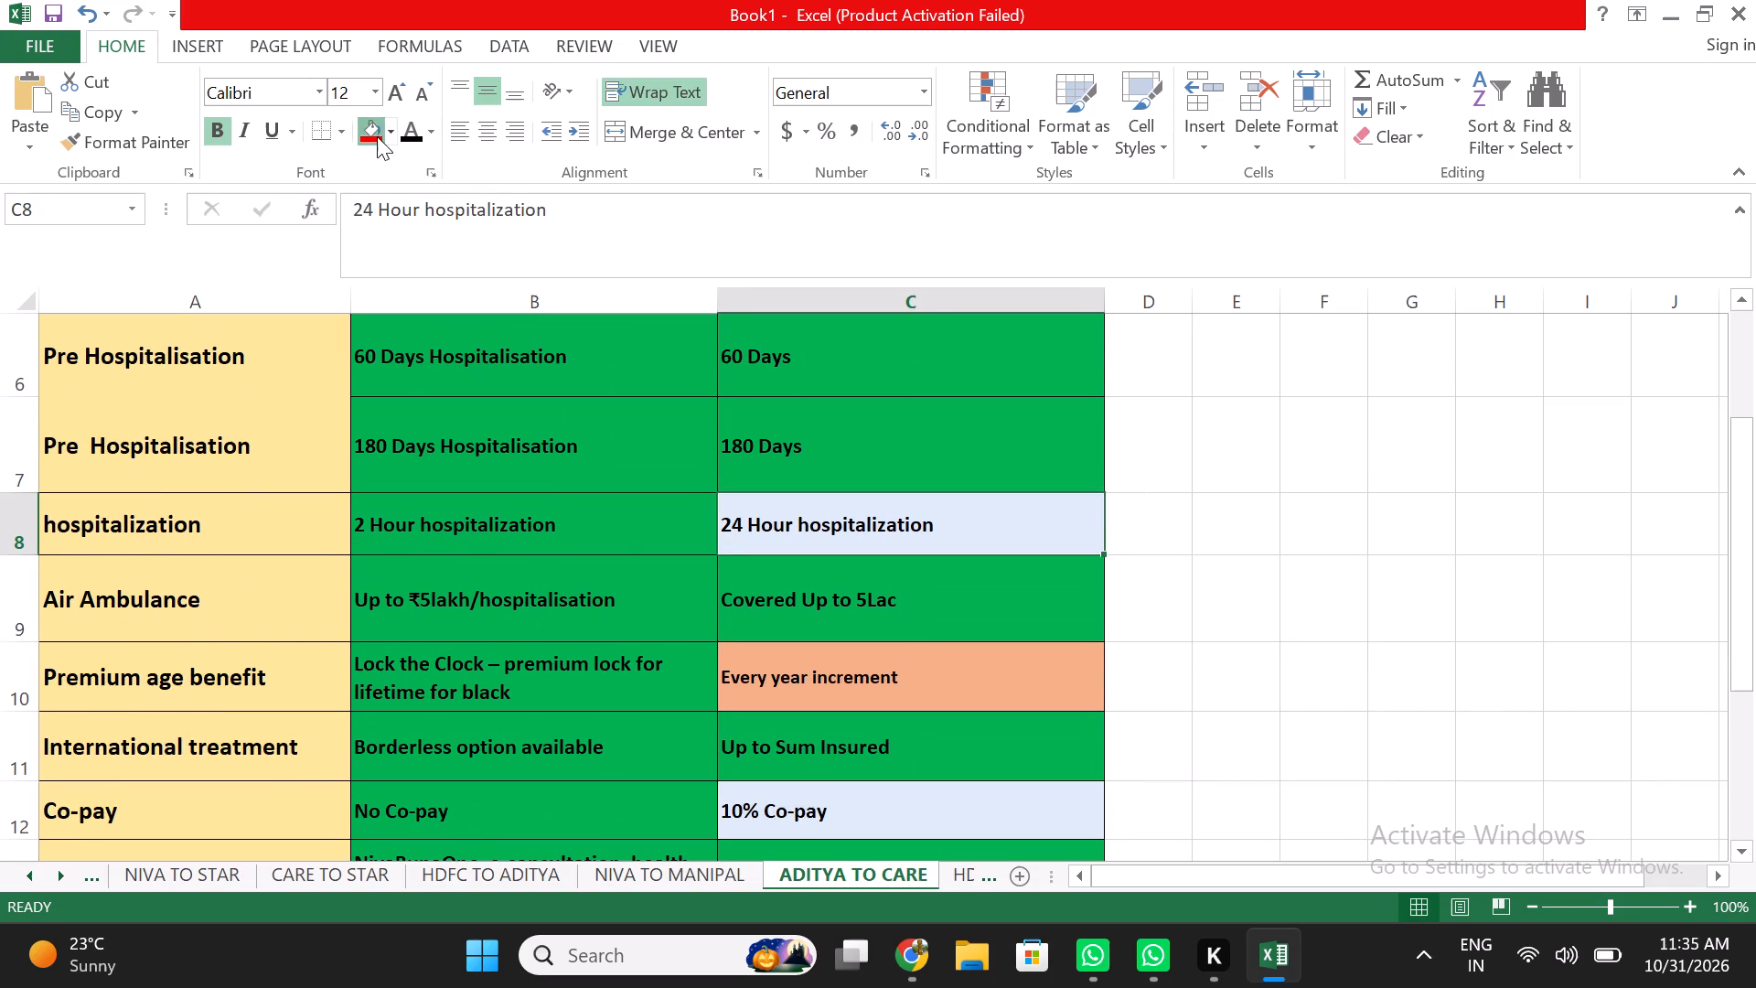
pyautogui.scroll(-1, 545, 407)
pyautogui.click(819, 496)
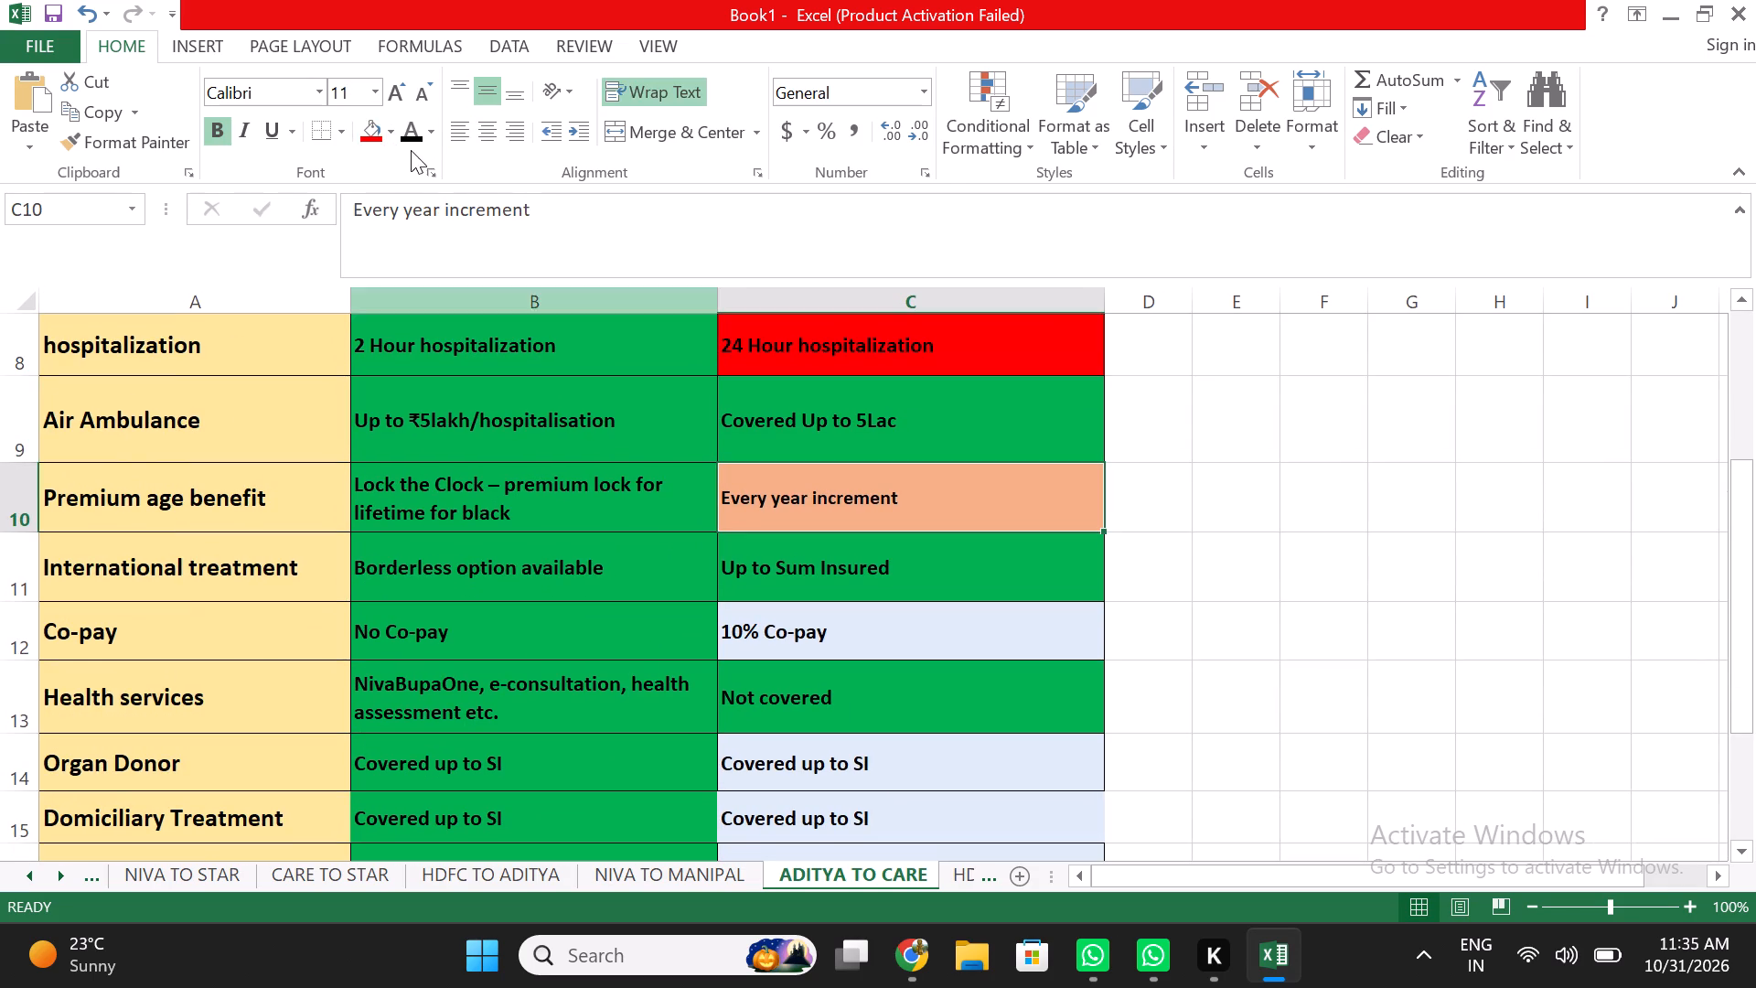
pyautogui.click(371, 127)
pyautogui.scroll(-2, 543, 459)
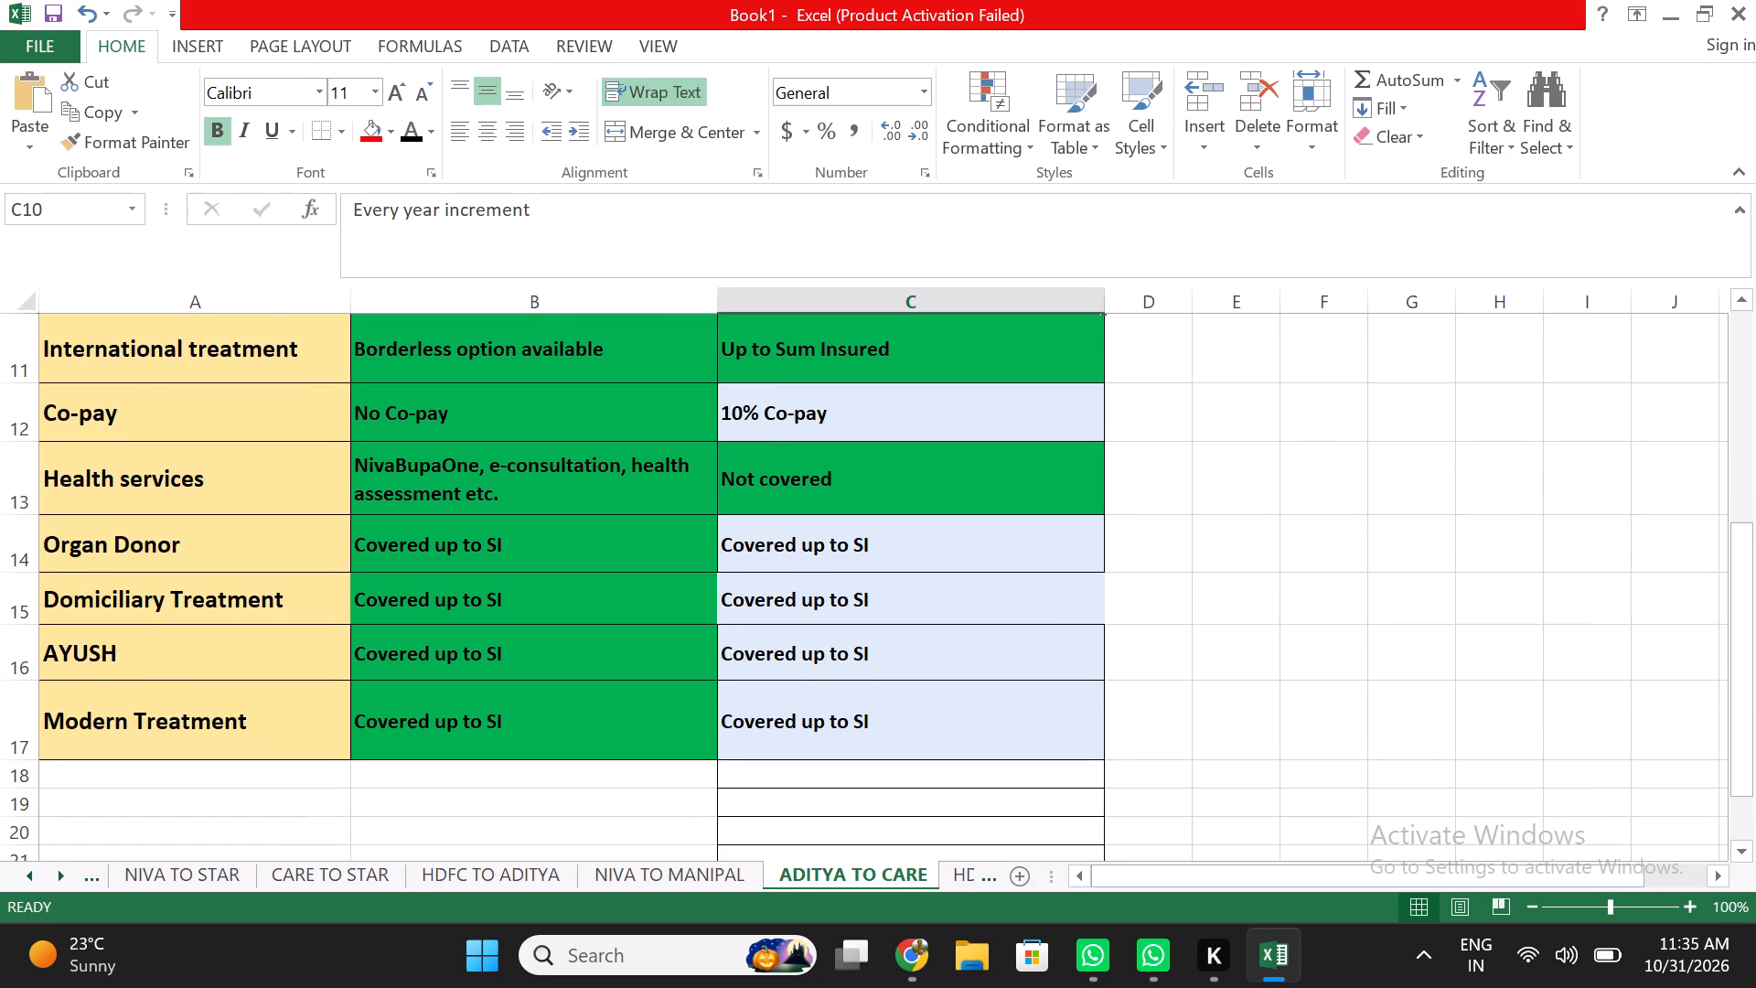
pyautogui.click(792, 414)
pyautogui.click(367, 136)
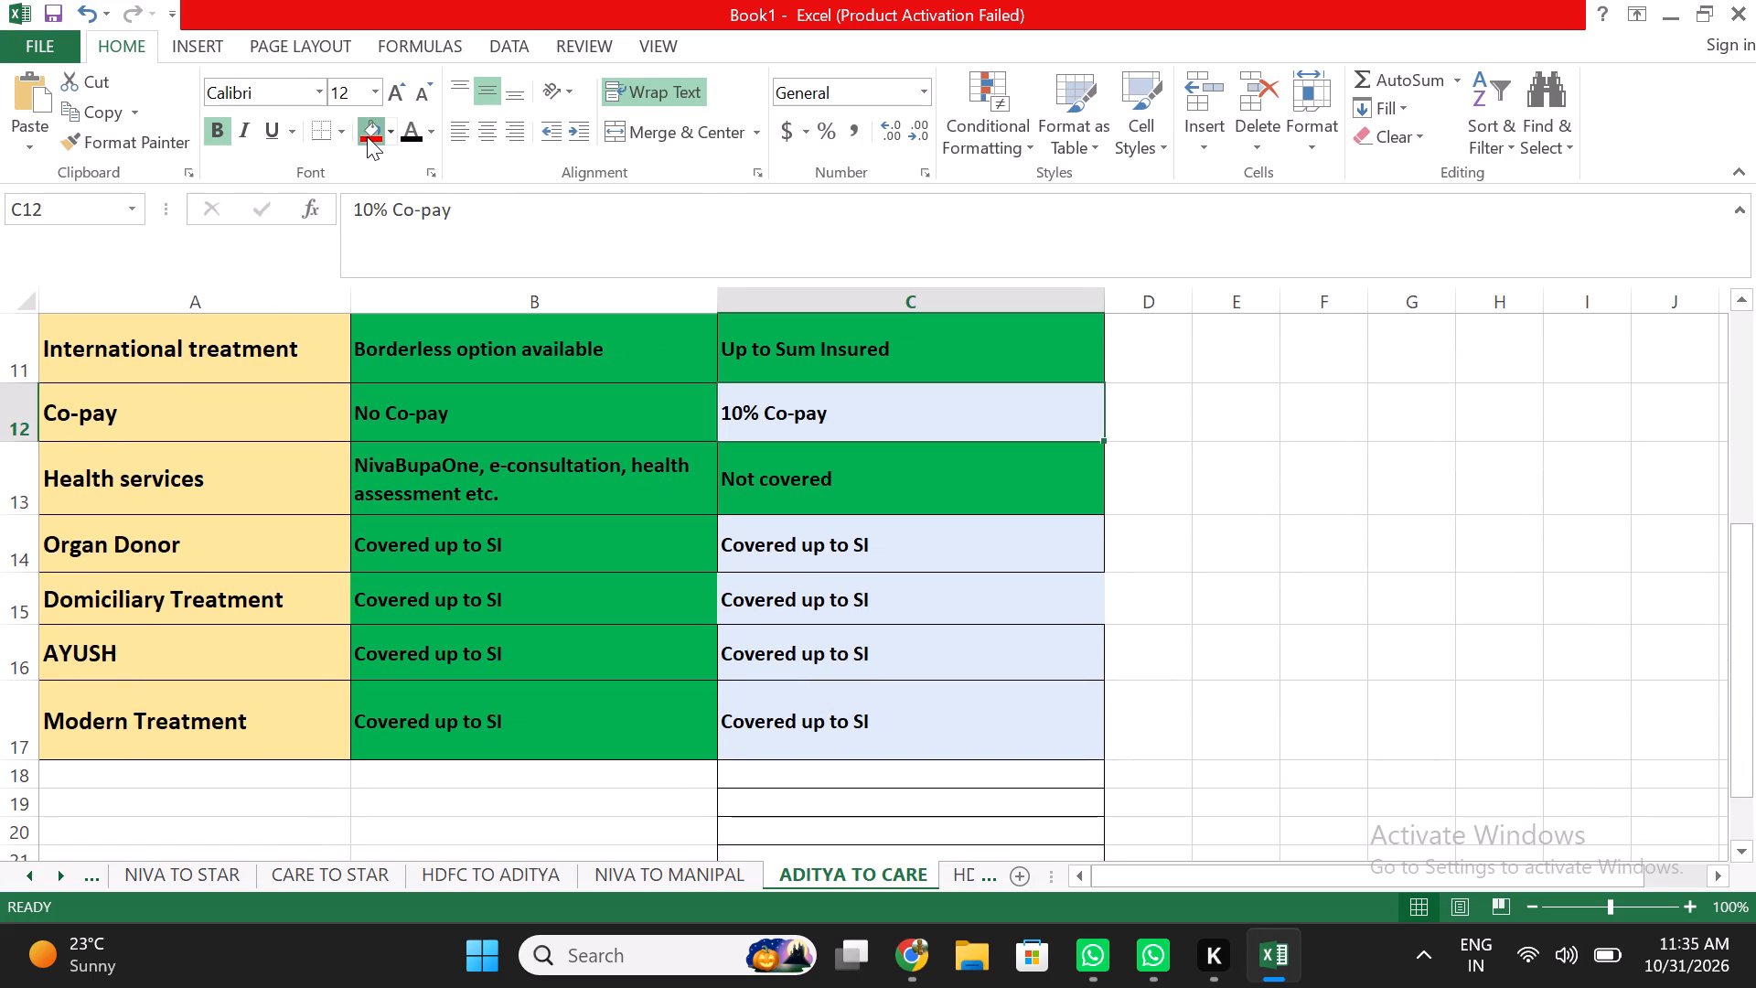
# Fill the Aditya Birla cells C14:C17, from Organ Donor to Modern Treatment, with the standard green.
pyautogui.moveTo(824, 541); pyautogui.dragTo(749, 764)
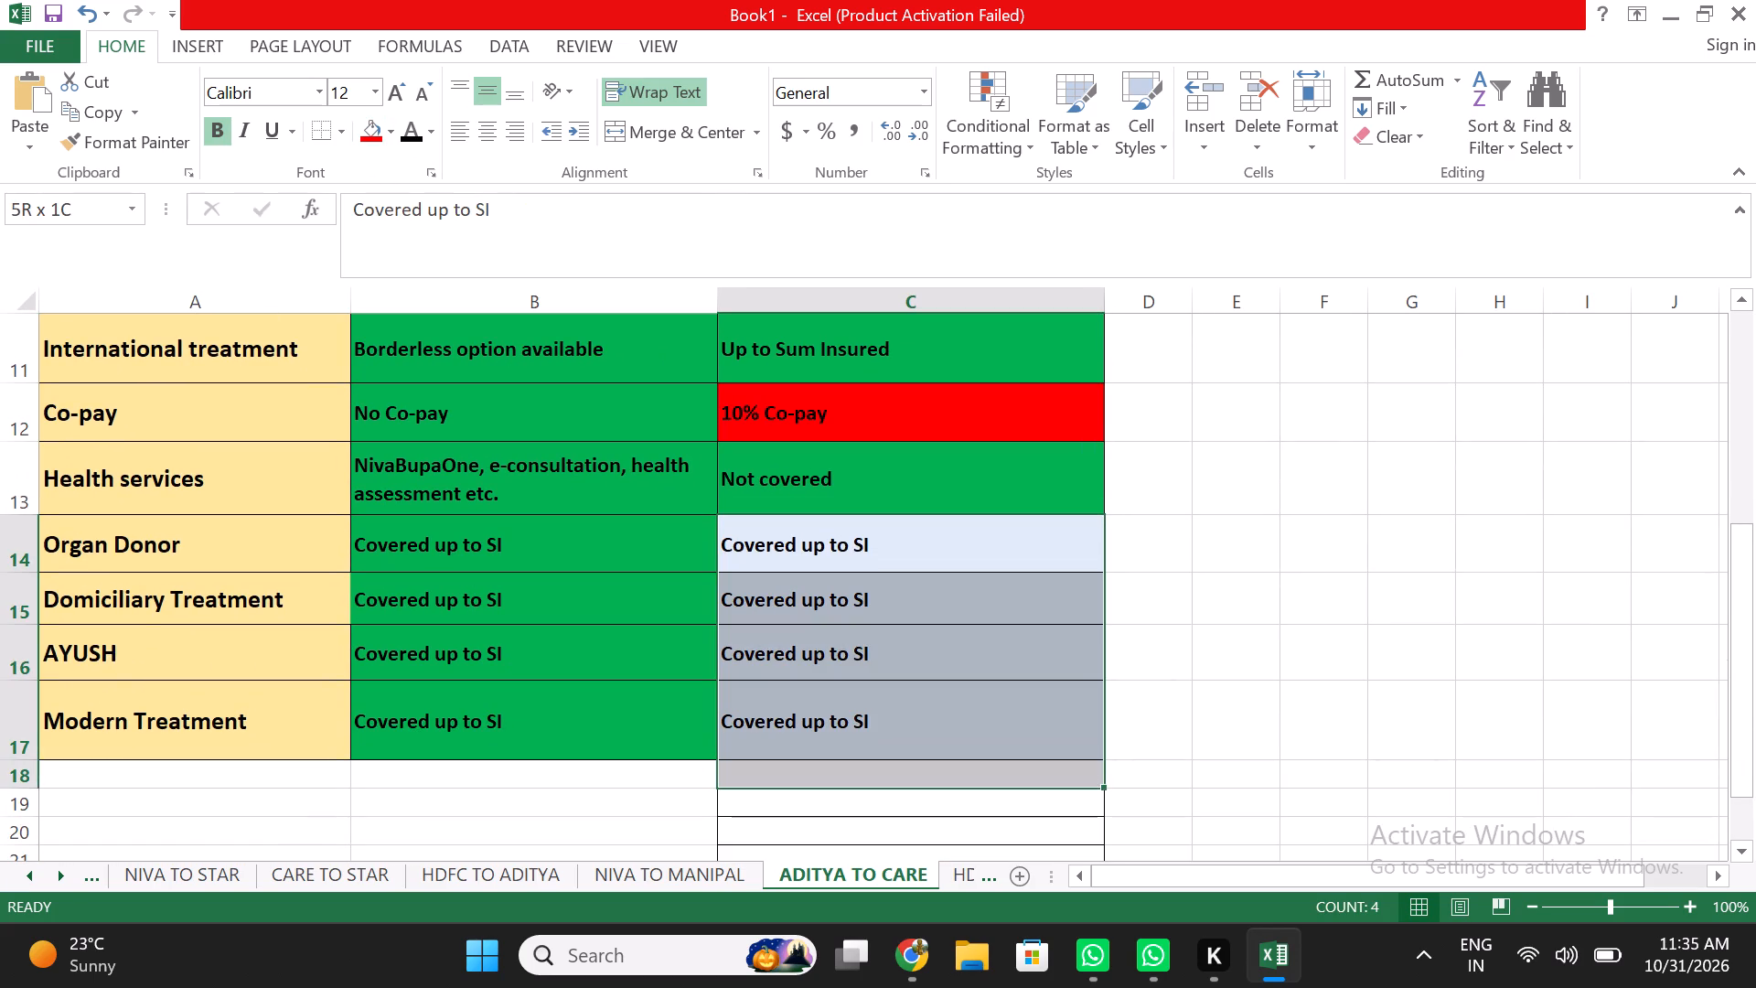
pyautogui.moveTo(749, 764); pyautogui.dragTo(756, 753)
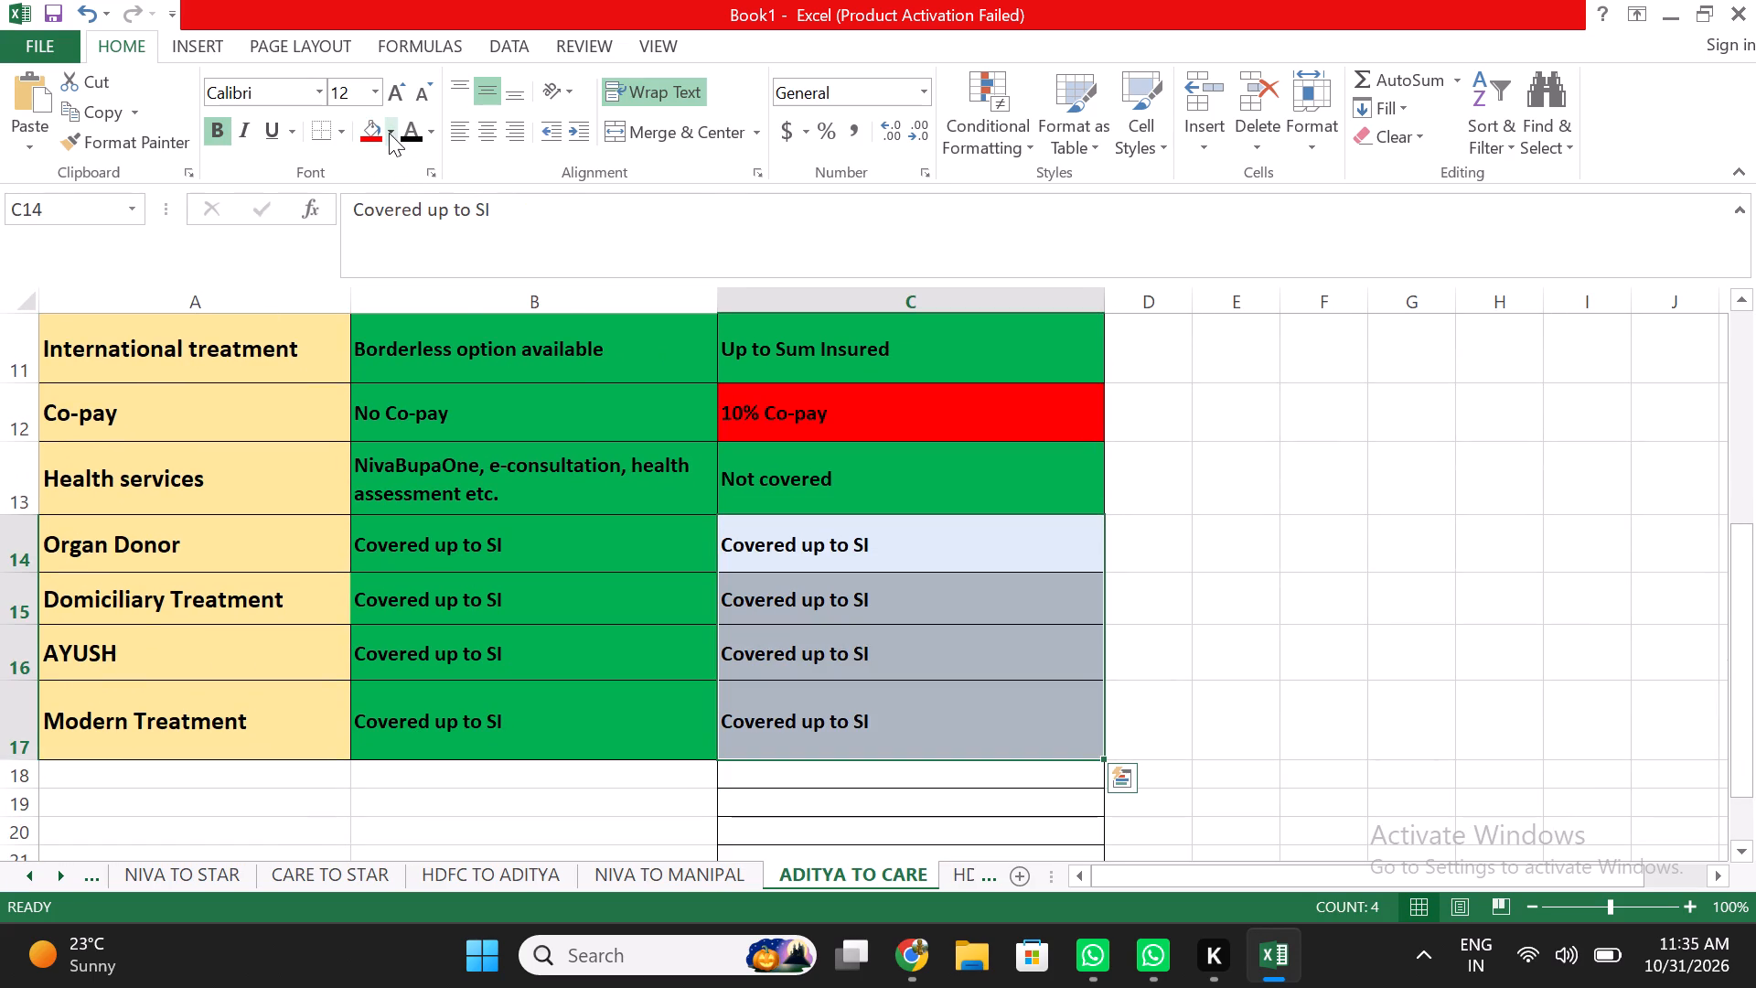
pyautogui.click(389, 133)
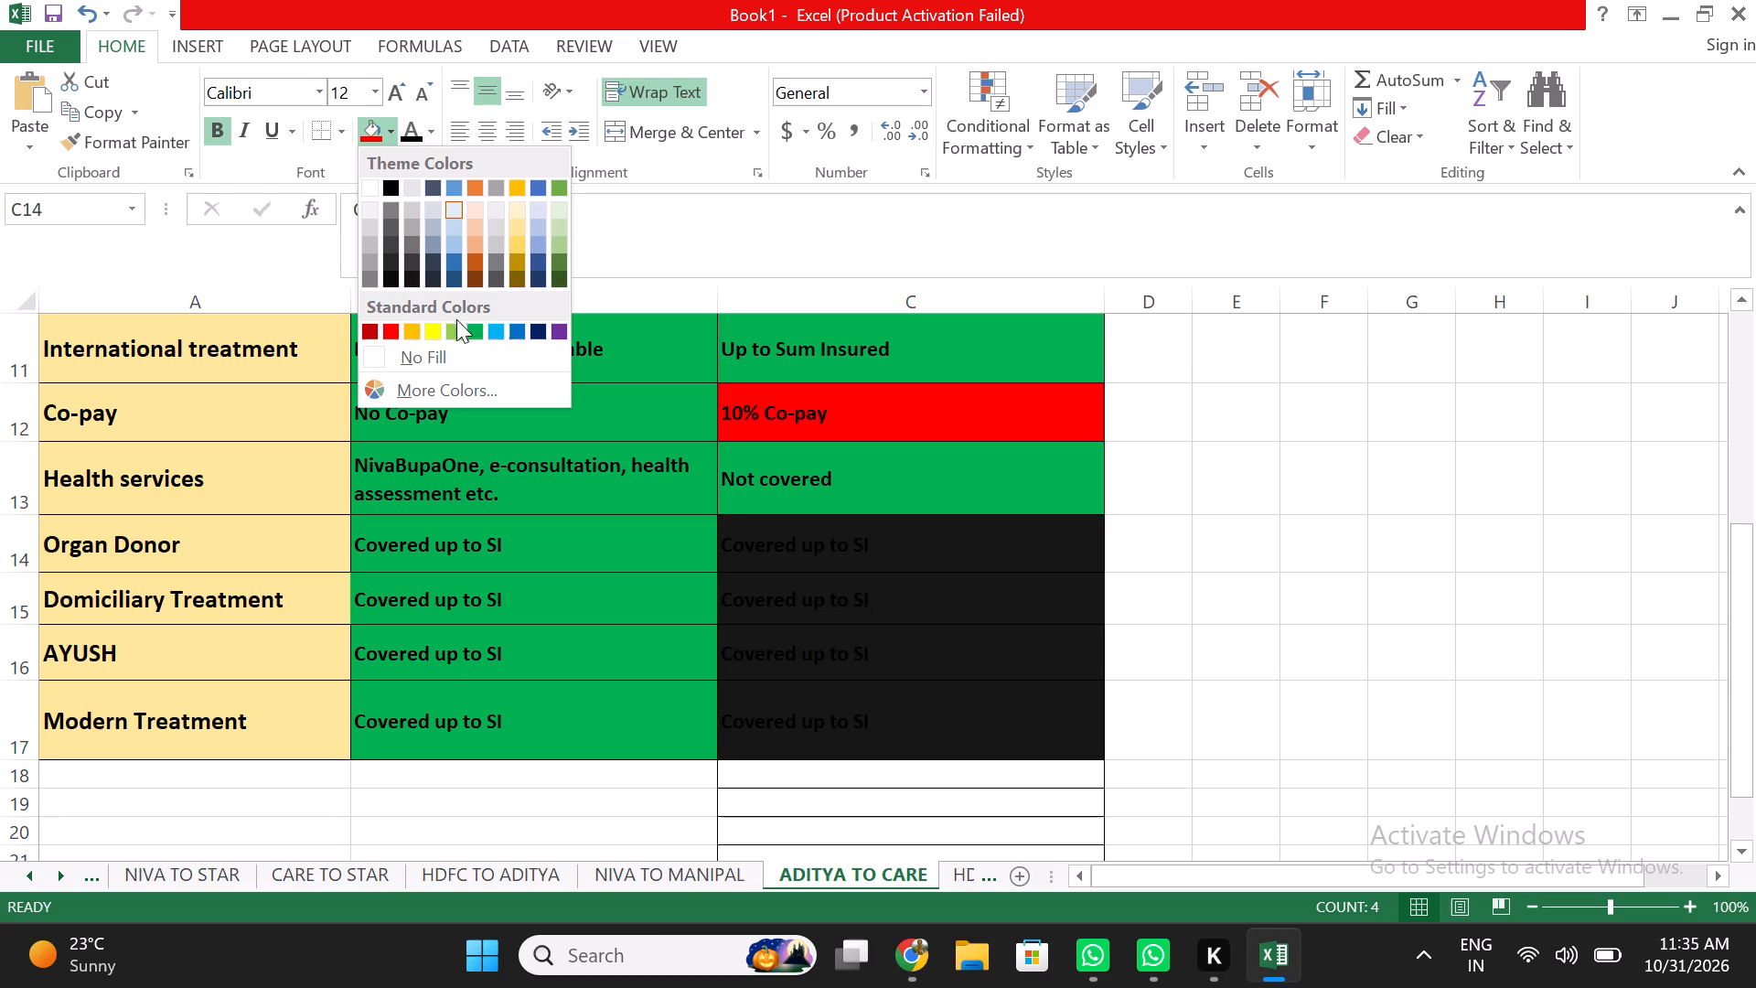
pyautogui.click(473, 326)
# Review the colour coding of the whole comparison table from the header row downward.
pyautogui.scroll(2, 589, 551)
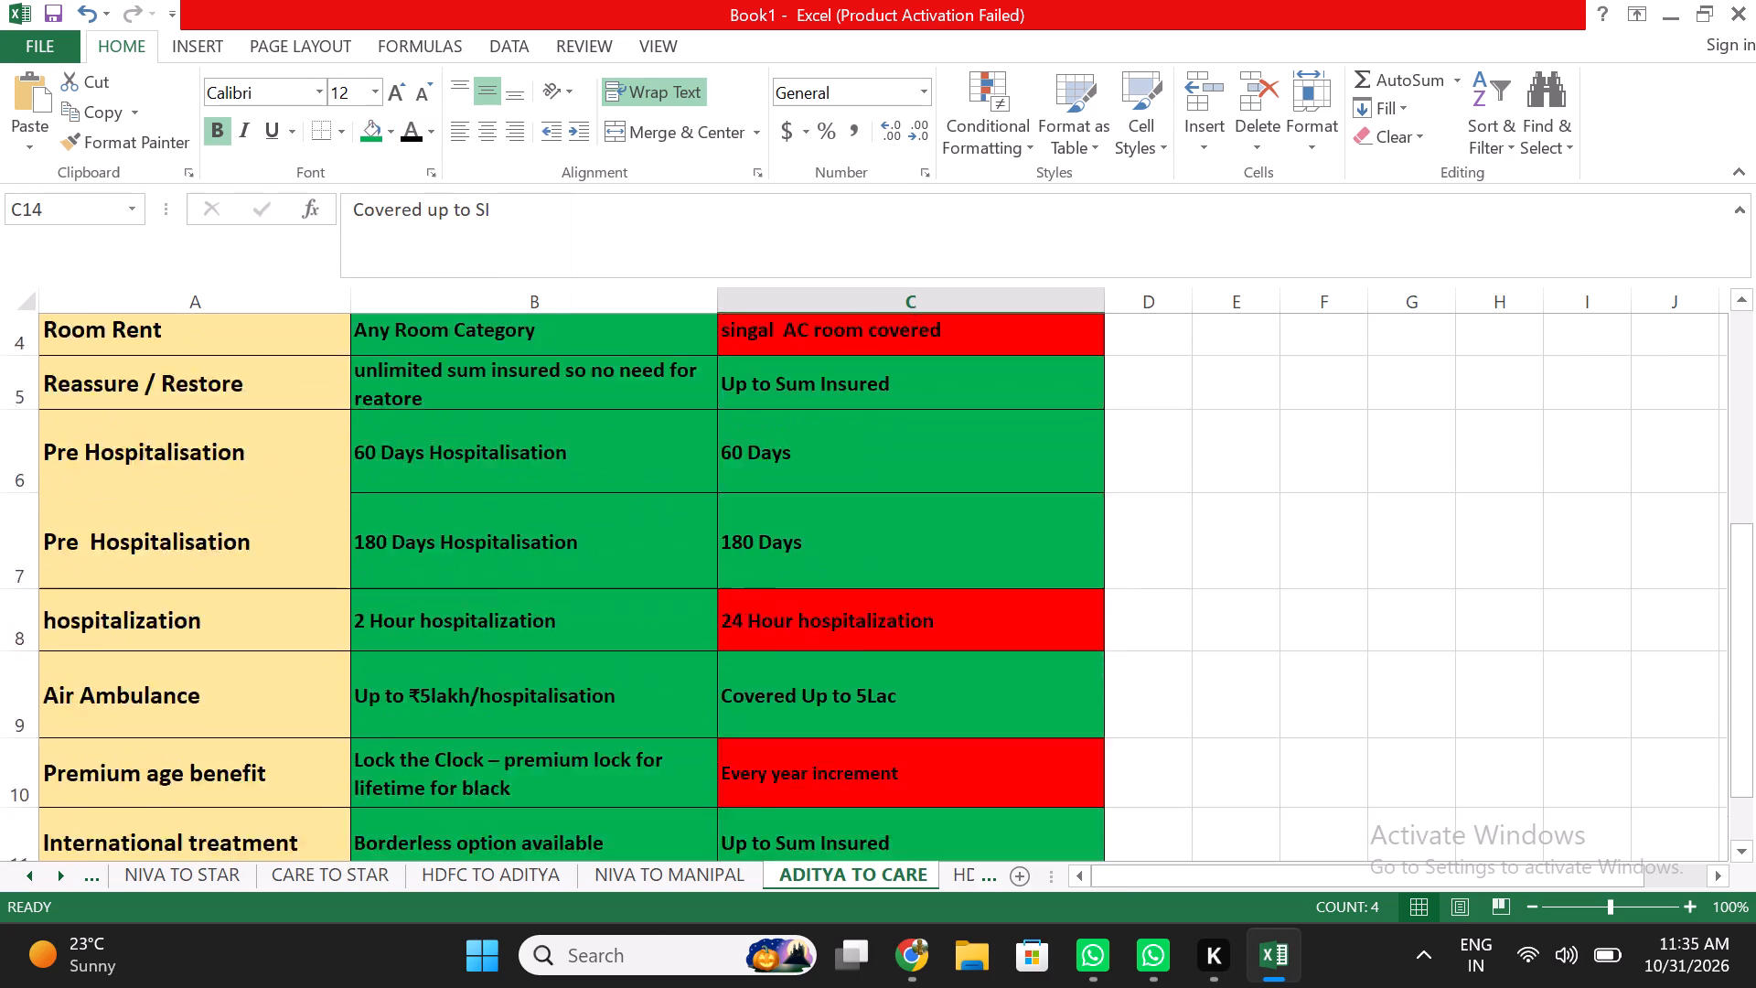
pyautogui.scroll(1, 589, 551)
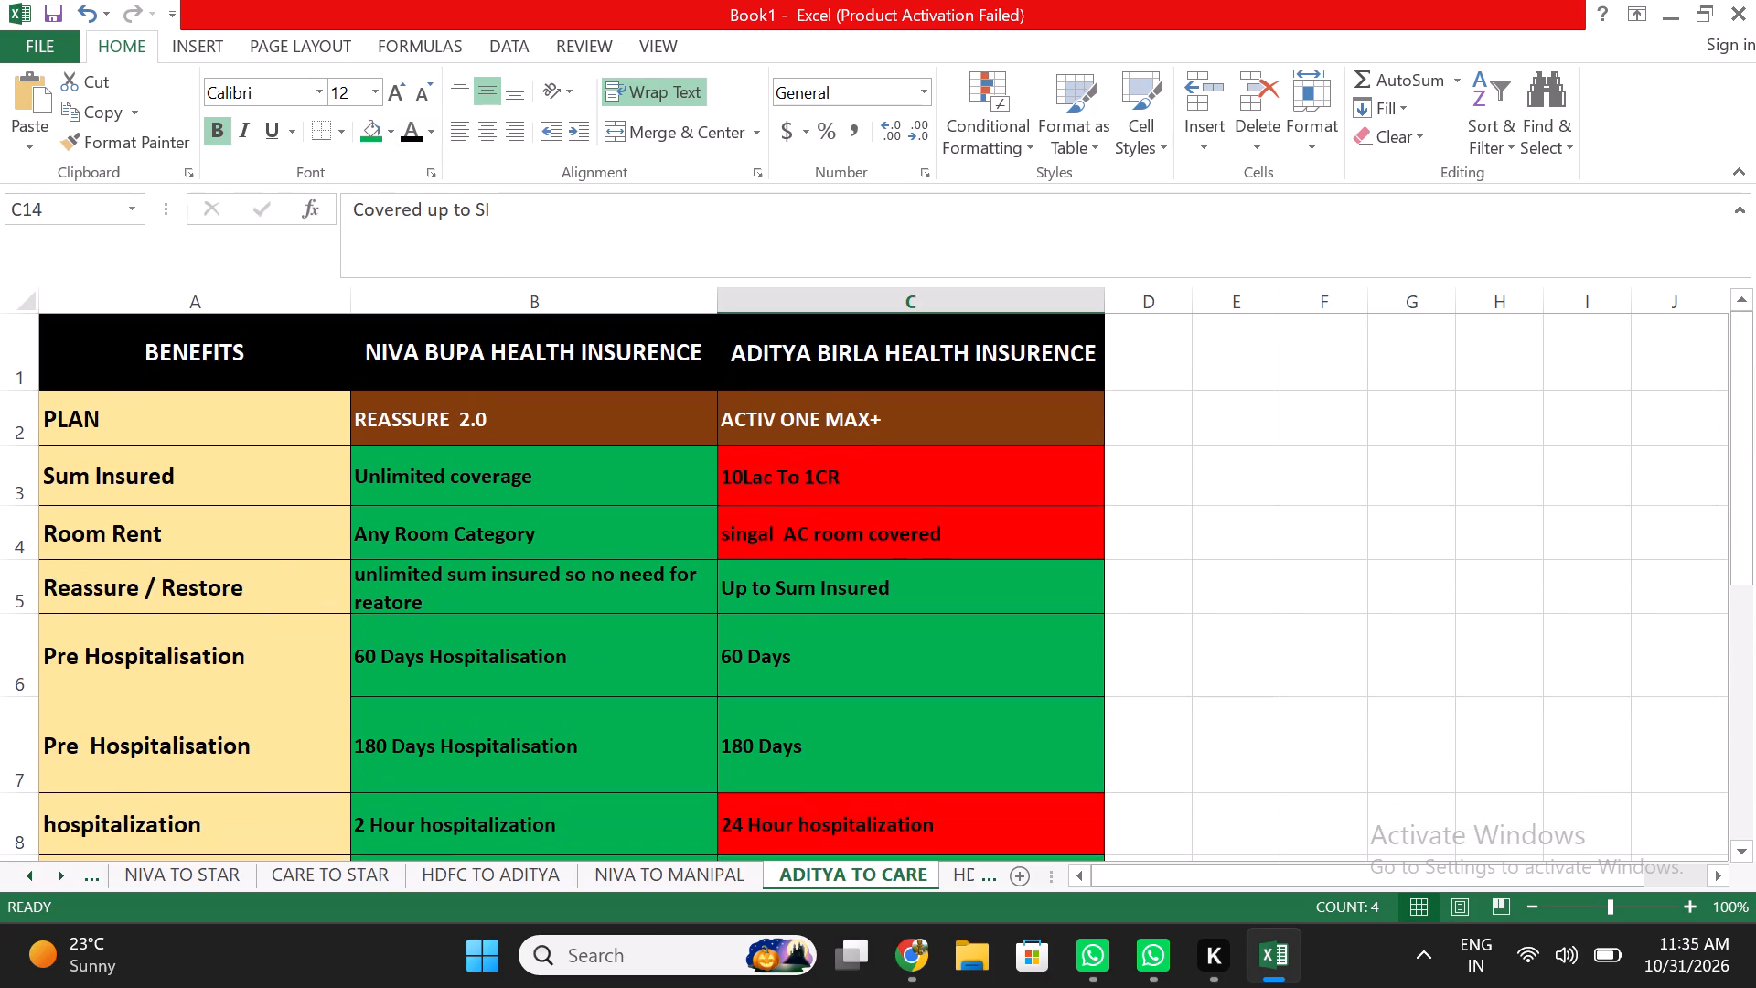
pyautogui.scroll(-2, 589, 551)
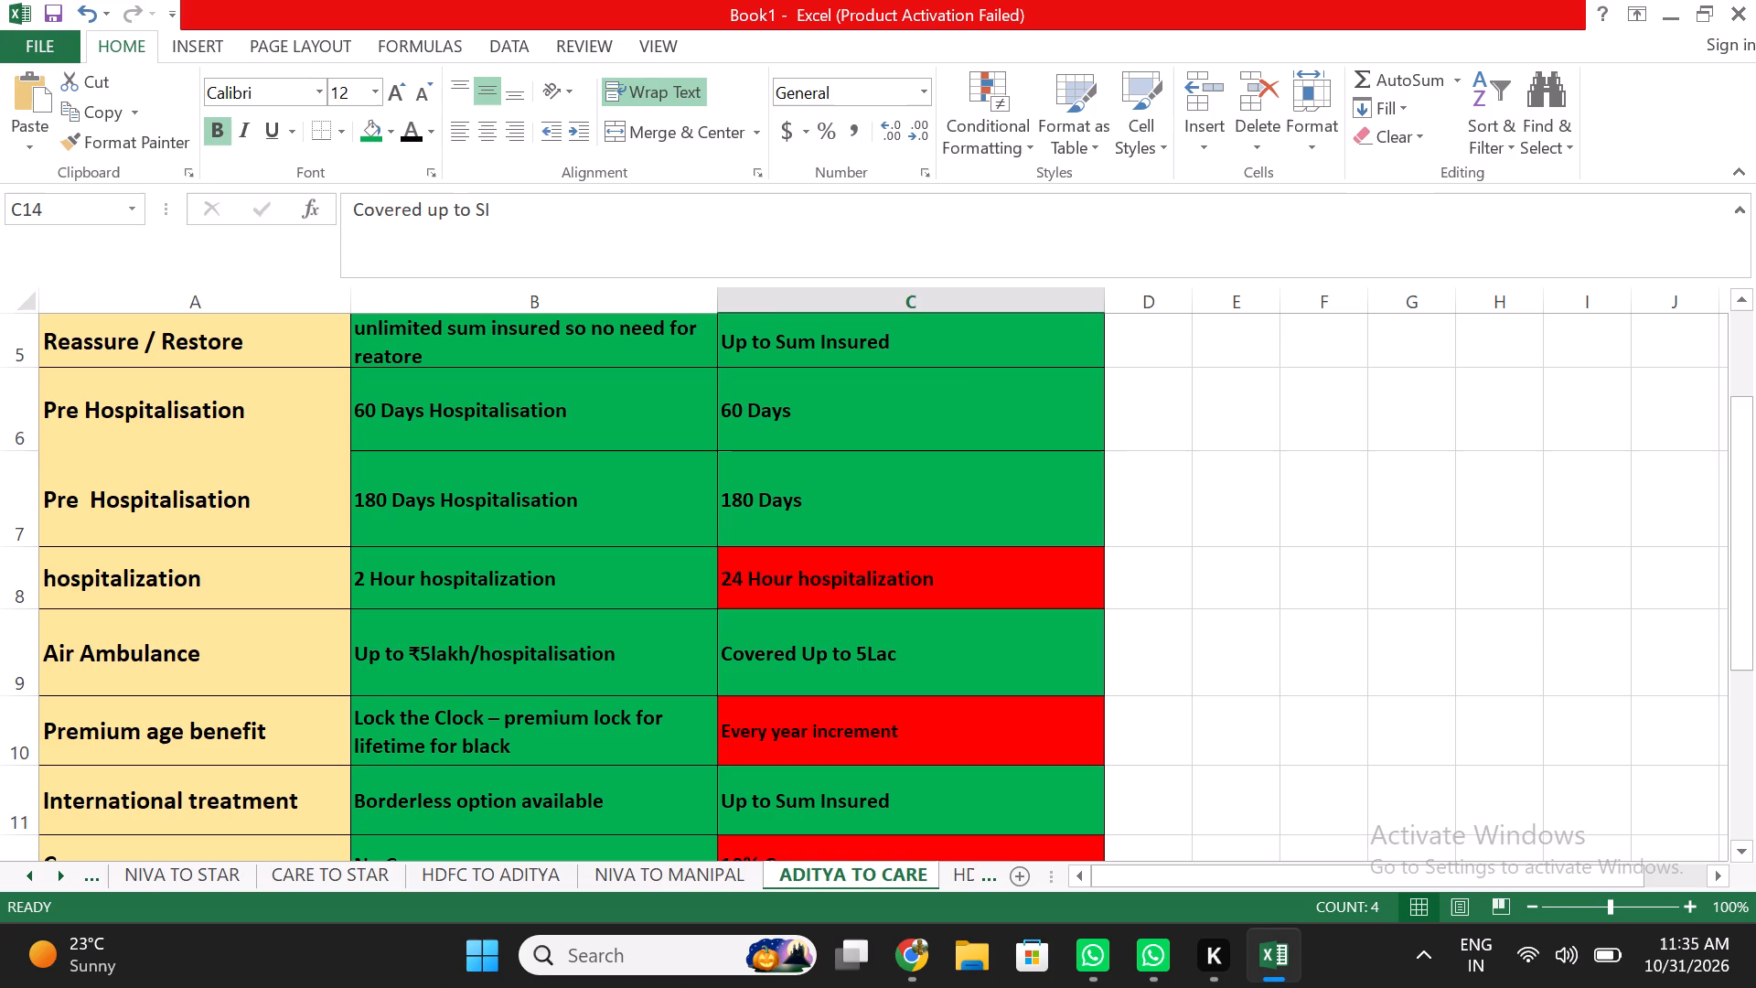
pyautogui.scroll(1, 589, 551)
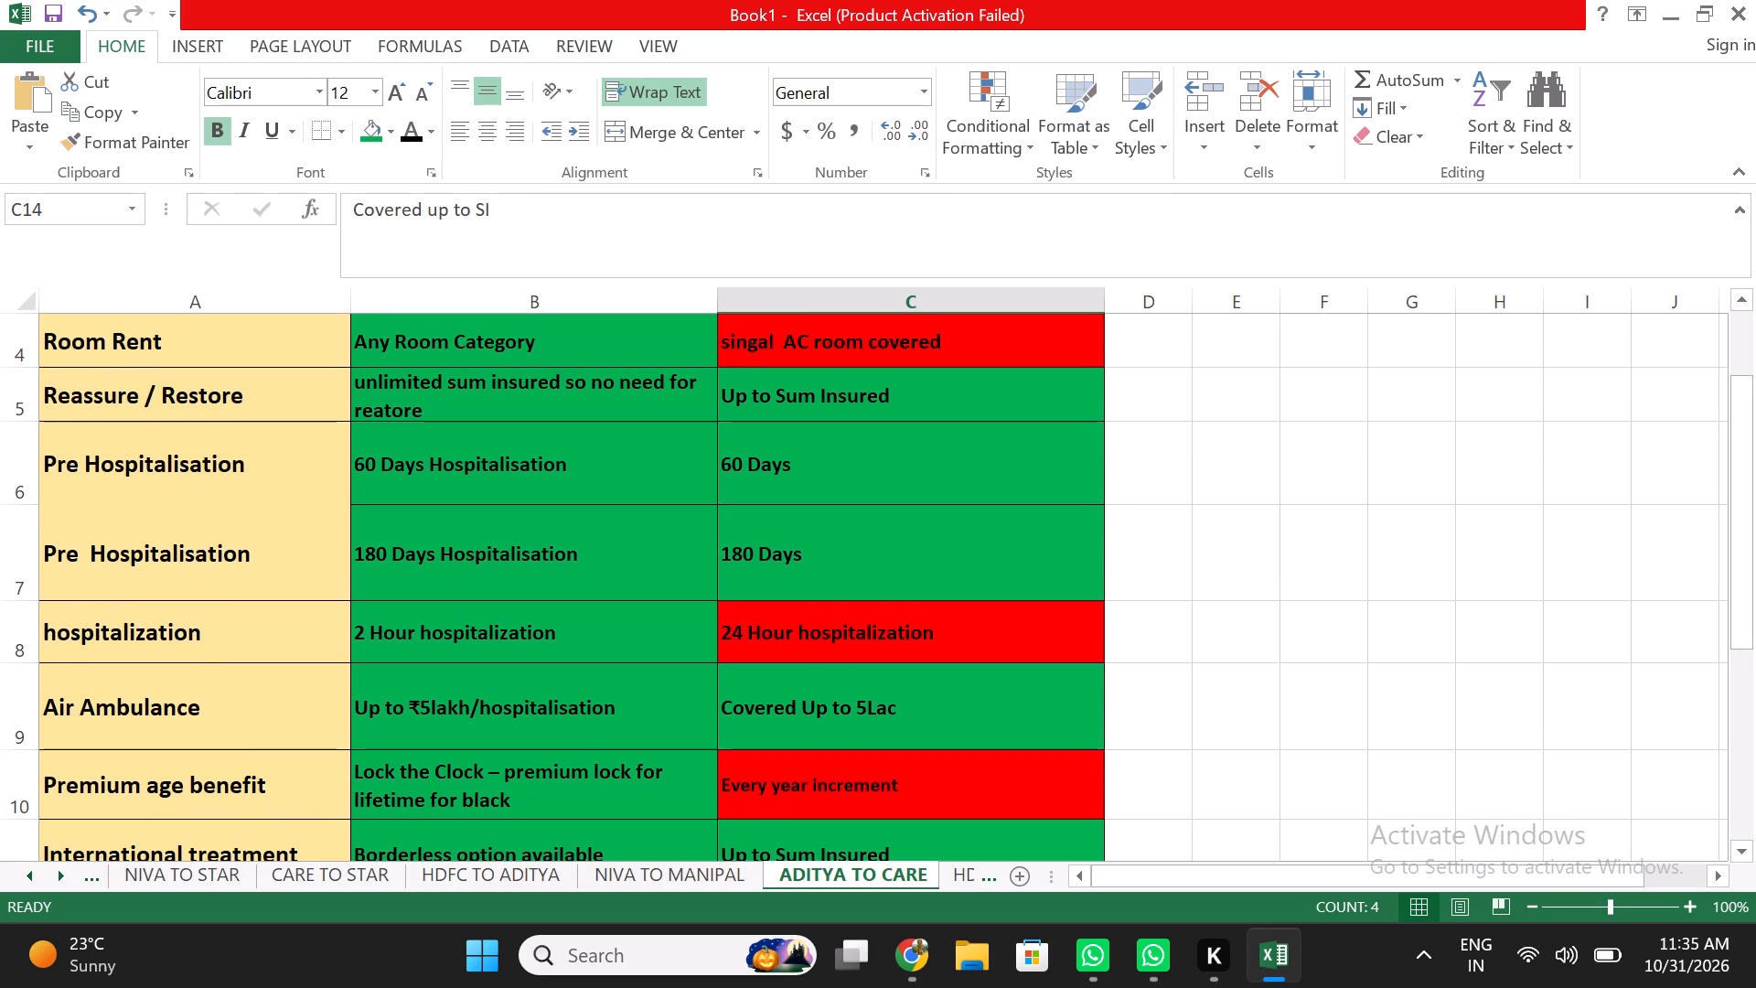
pyautogui.scroll(1, 589, 551)
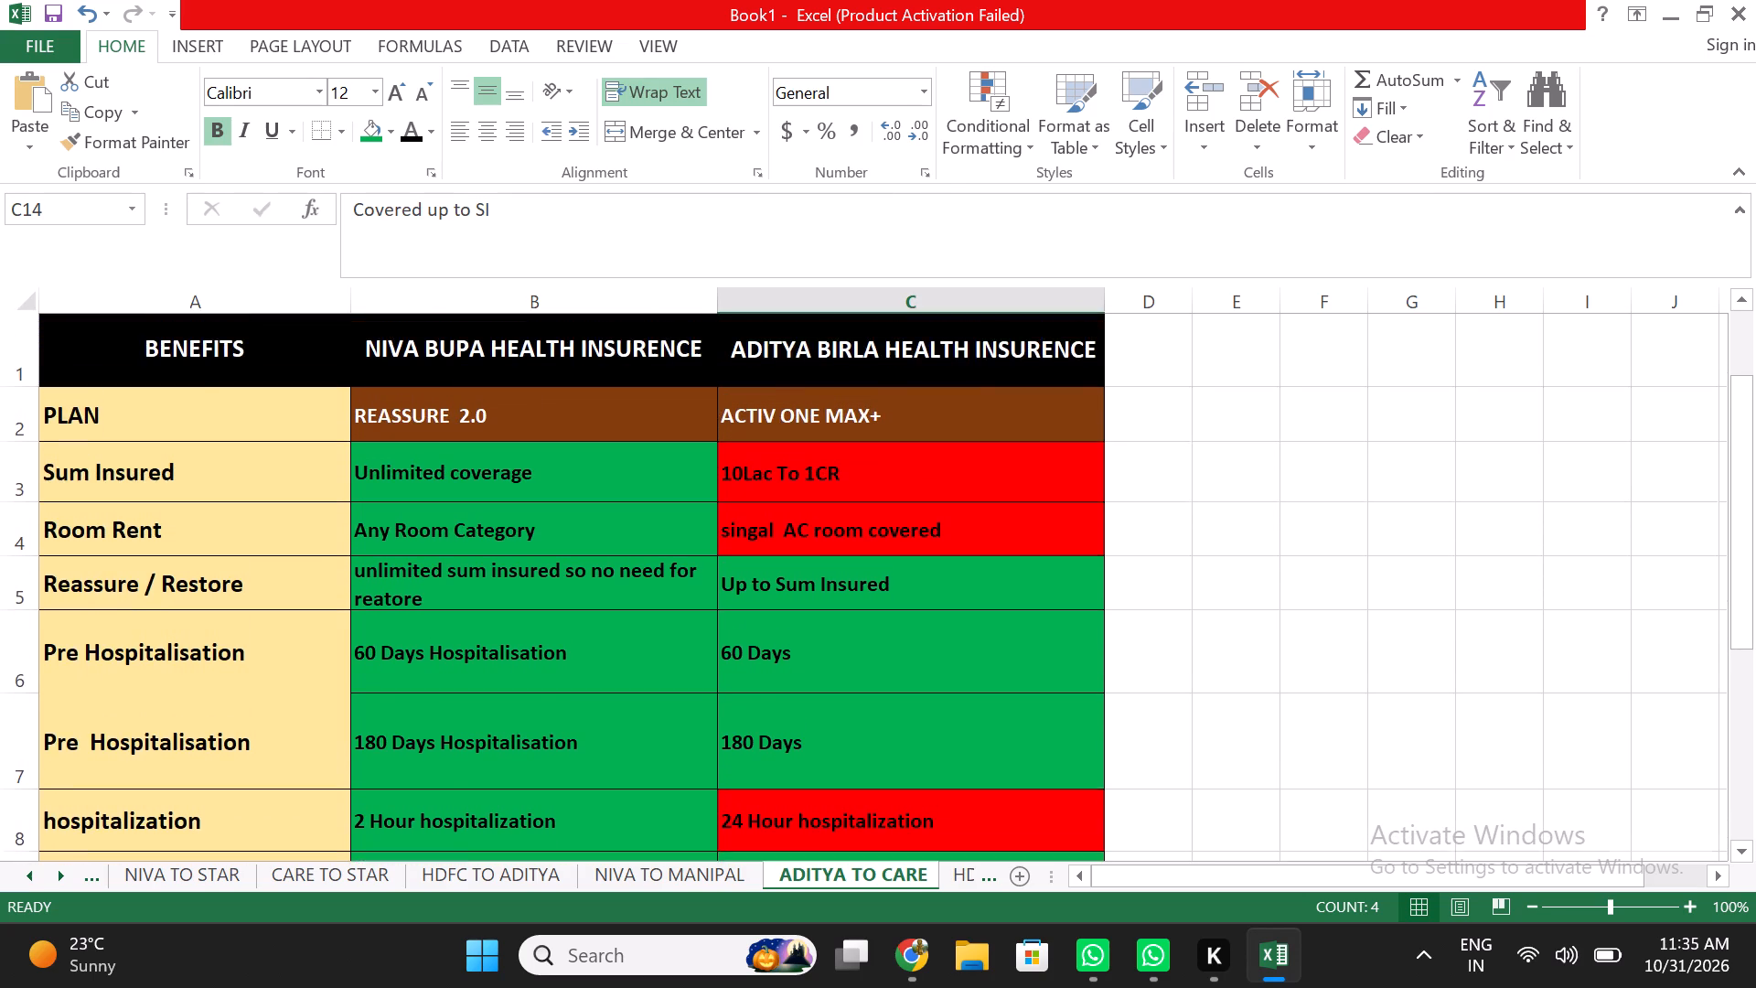
pyautogui.scroll(1, 589, 551)
pyautogui.scroll(-1, 589, 551)
pyautogui.scroll(1, 589, 551)
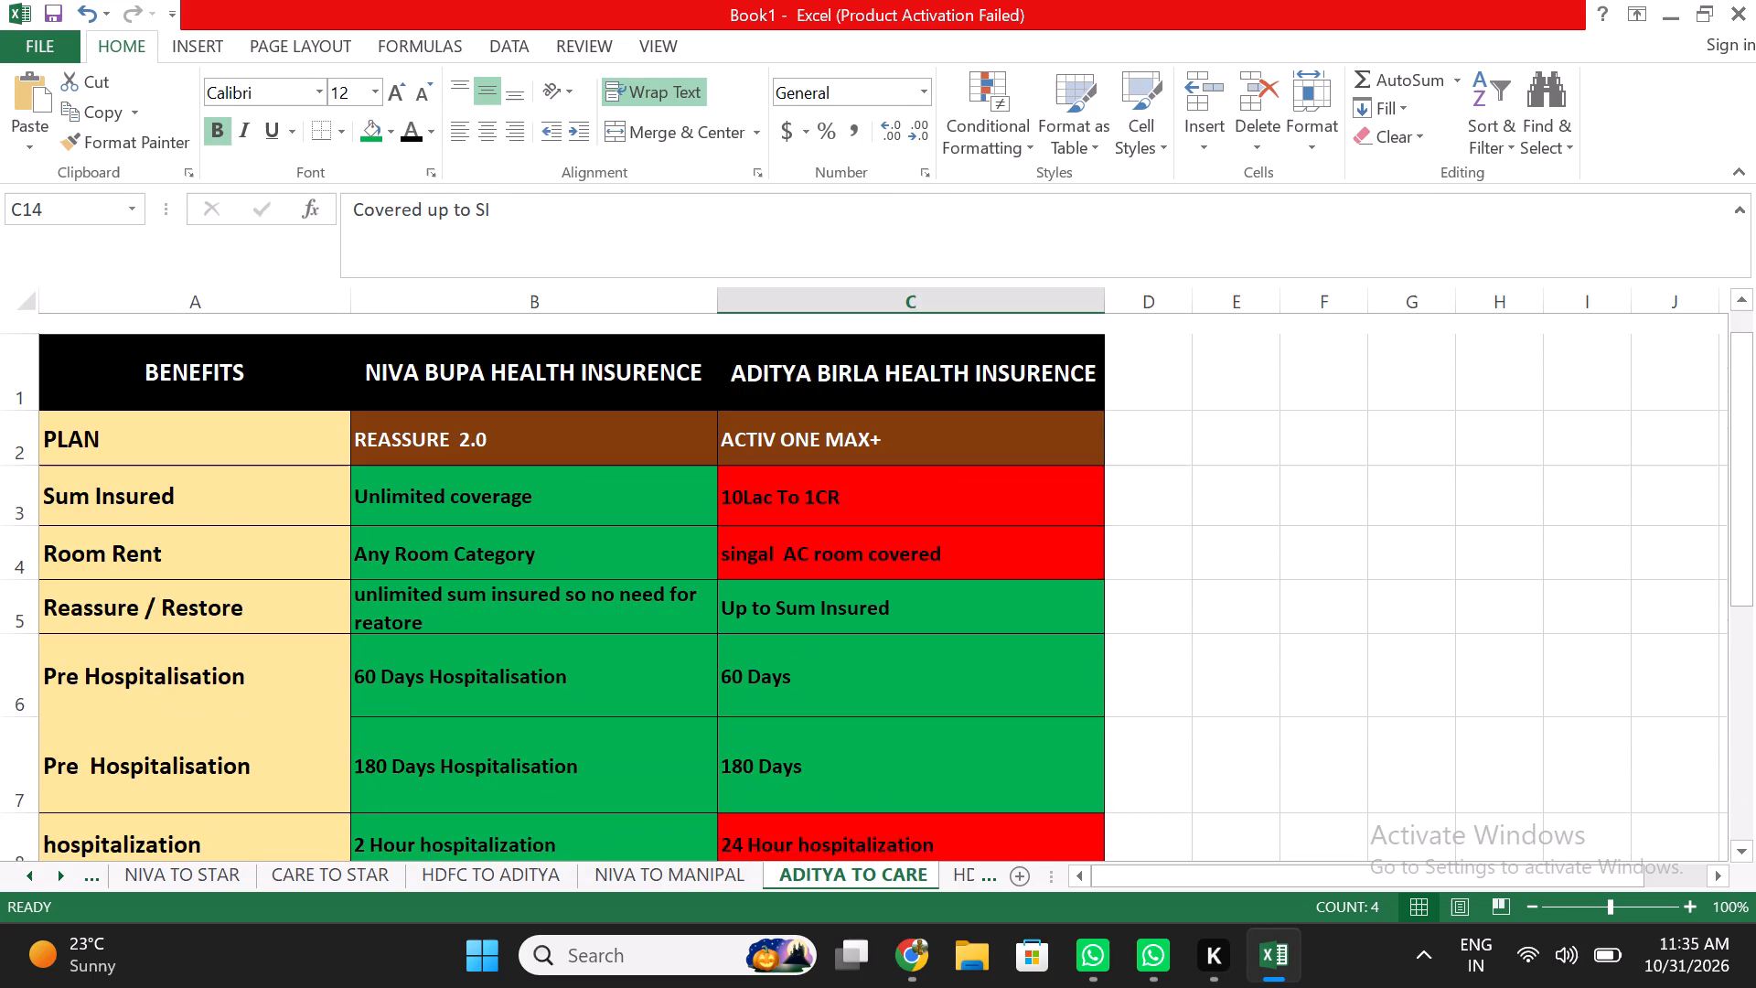
pyautogui.scroll(2, 589, 551)
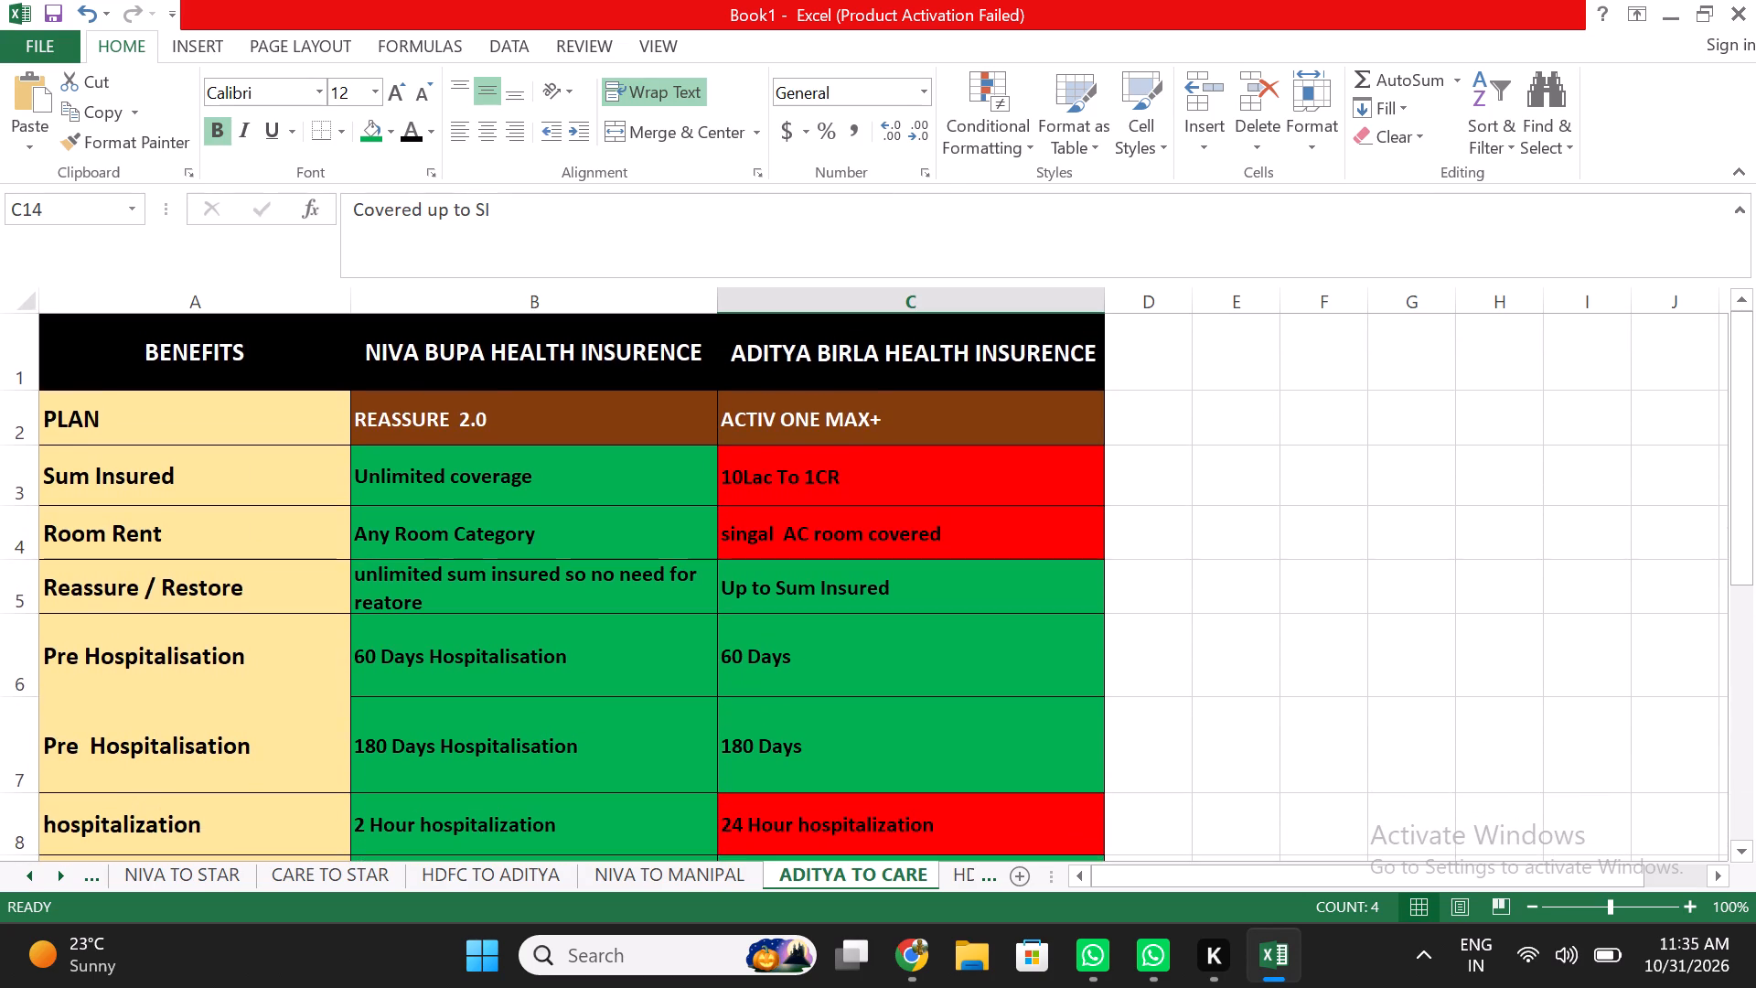
pyautogui.scroll(-1, 580, 564)
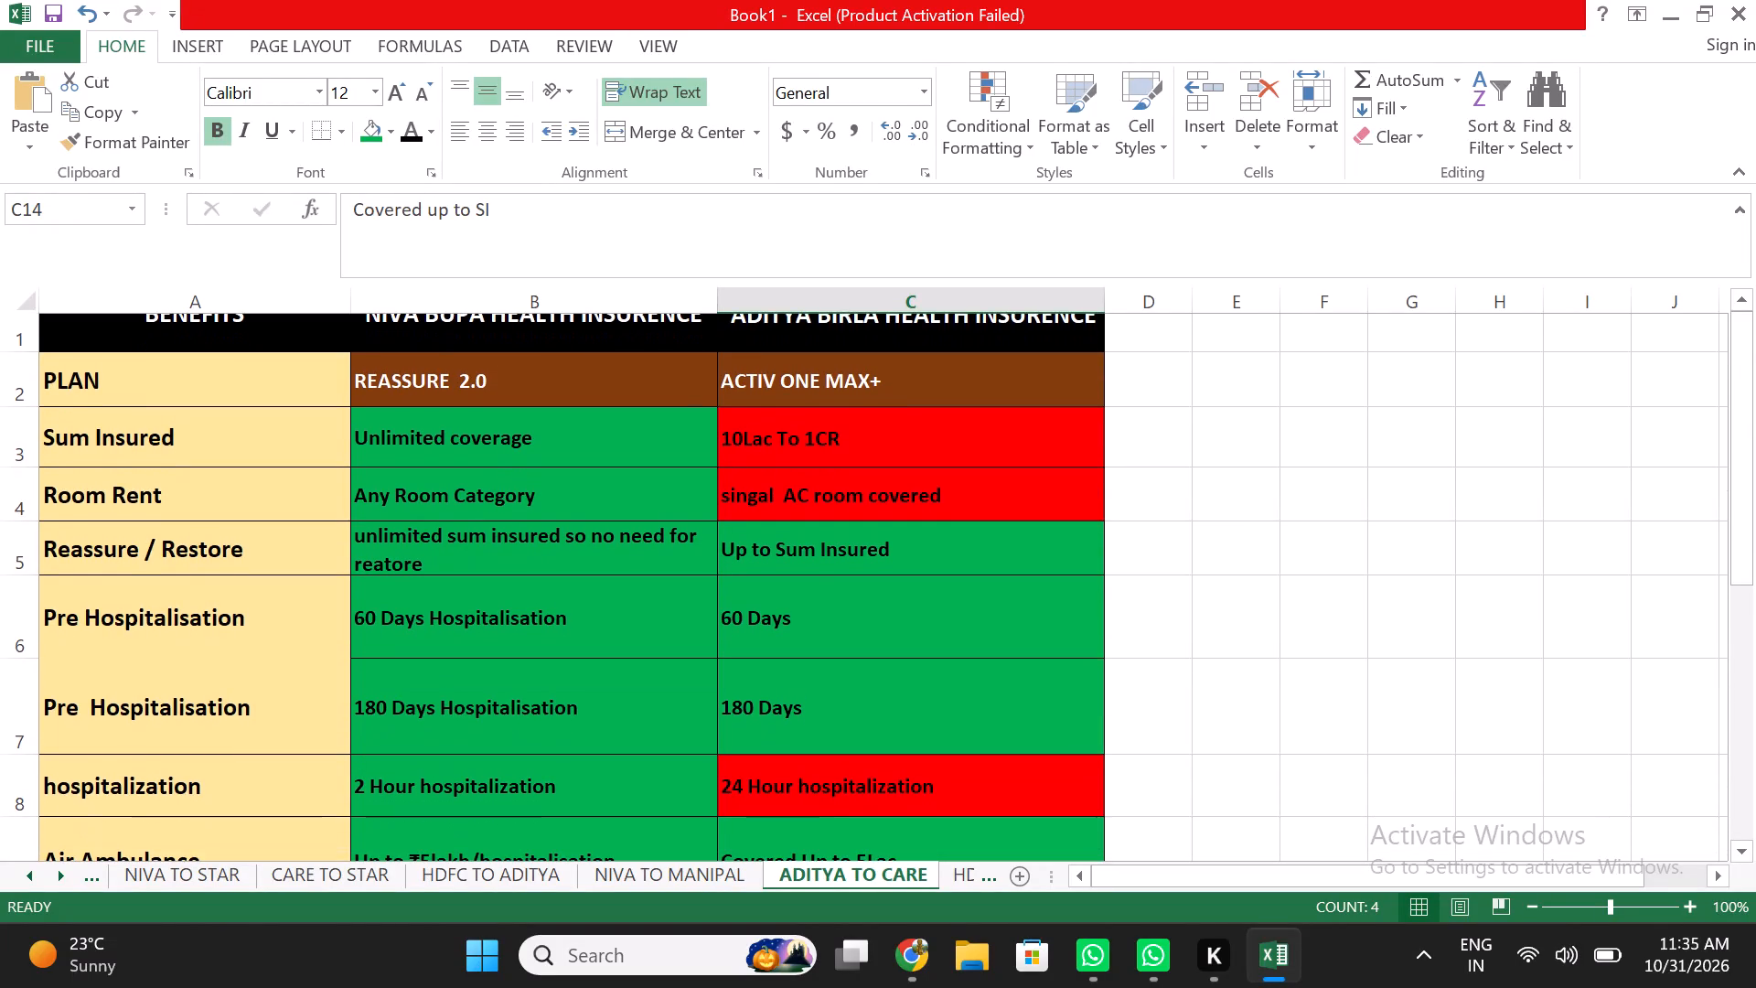
pyautogui.scroll(-1, 580, 564)
pyautogui.scroll(1, 578, 568)
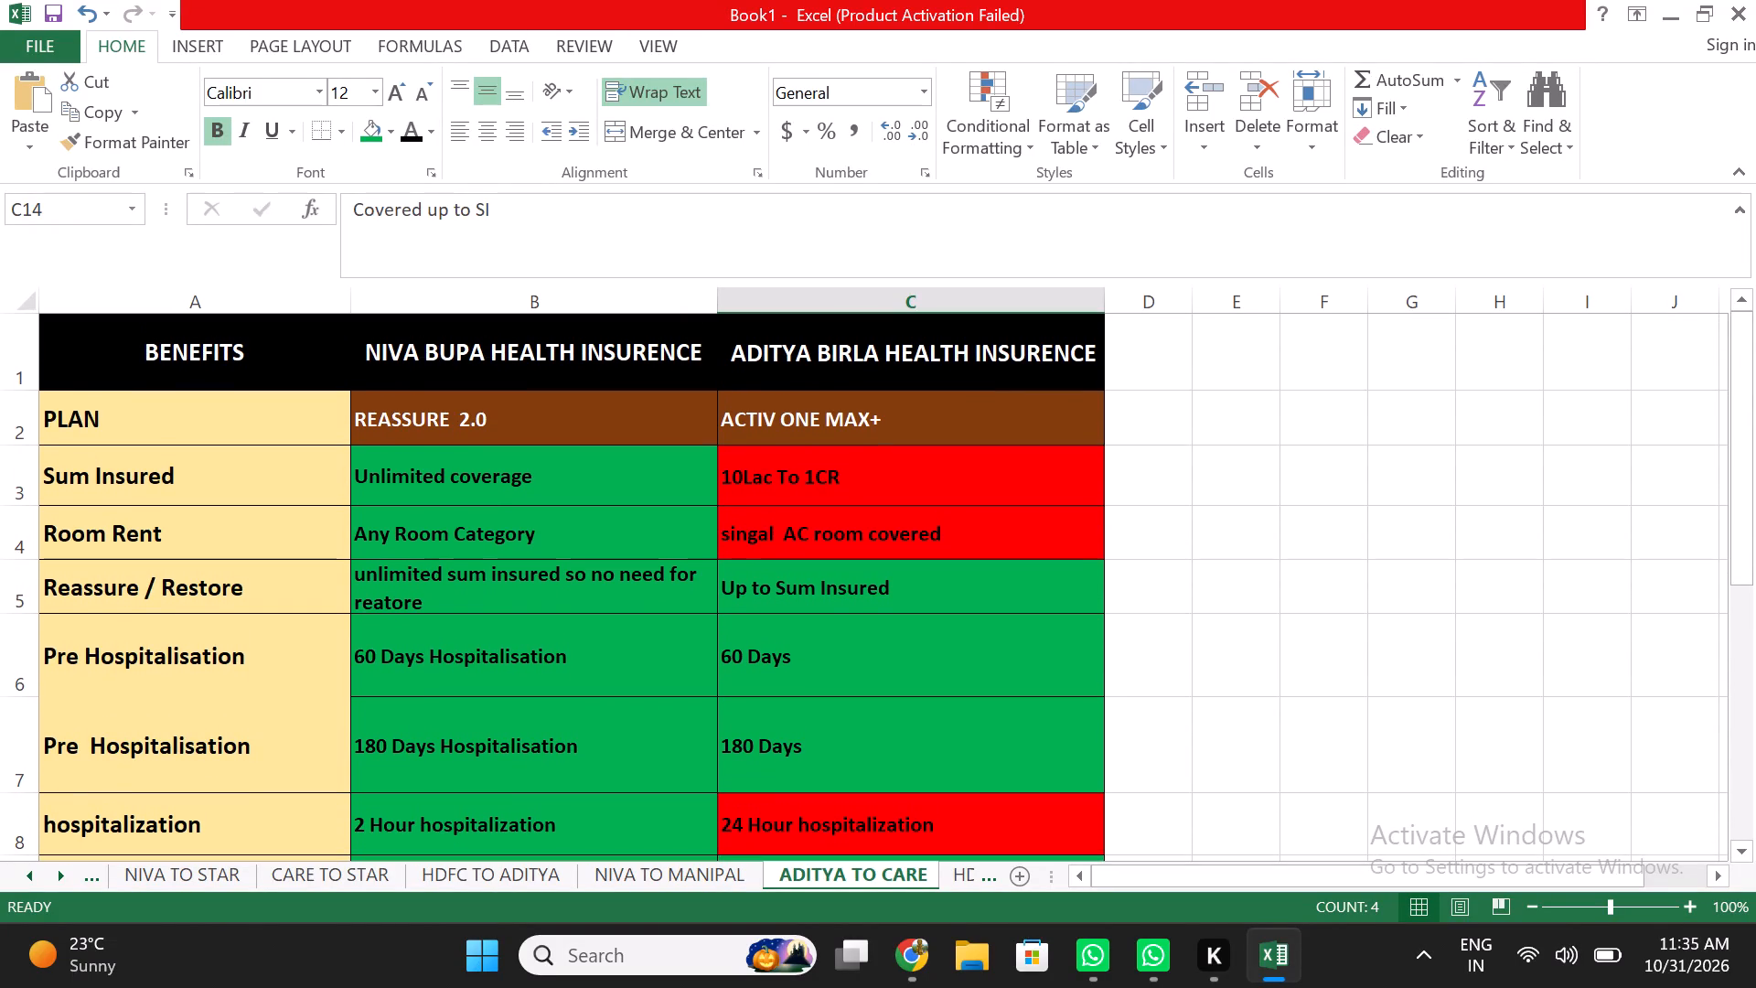
# Change the insurer name in header cell B1 to CARE HEALTH INSURENCE.
pyautogui.doubleClick(489, 362)
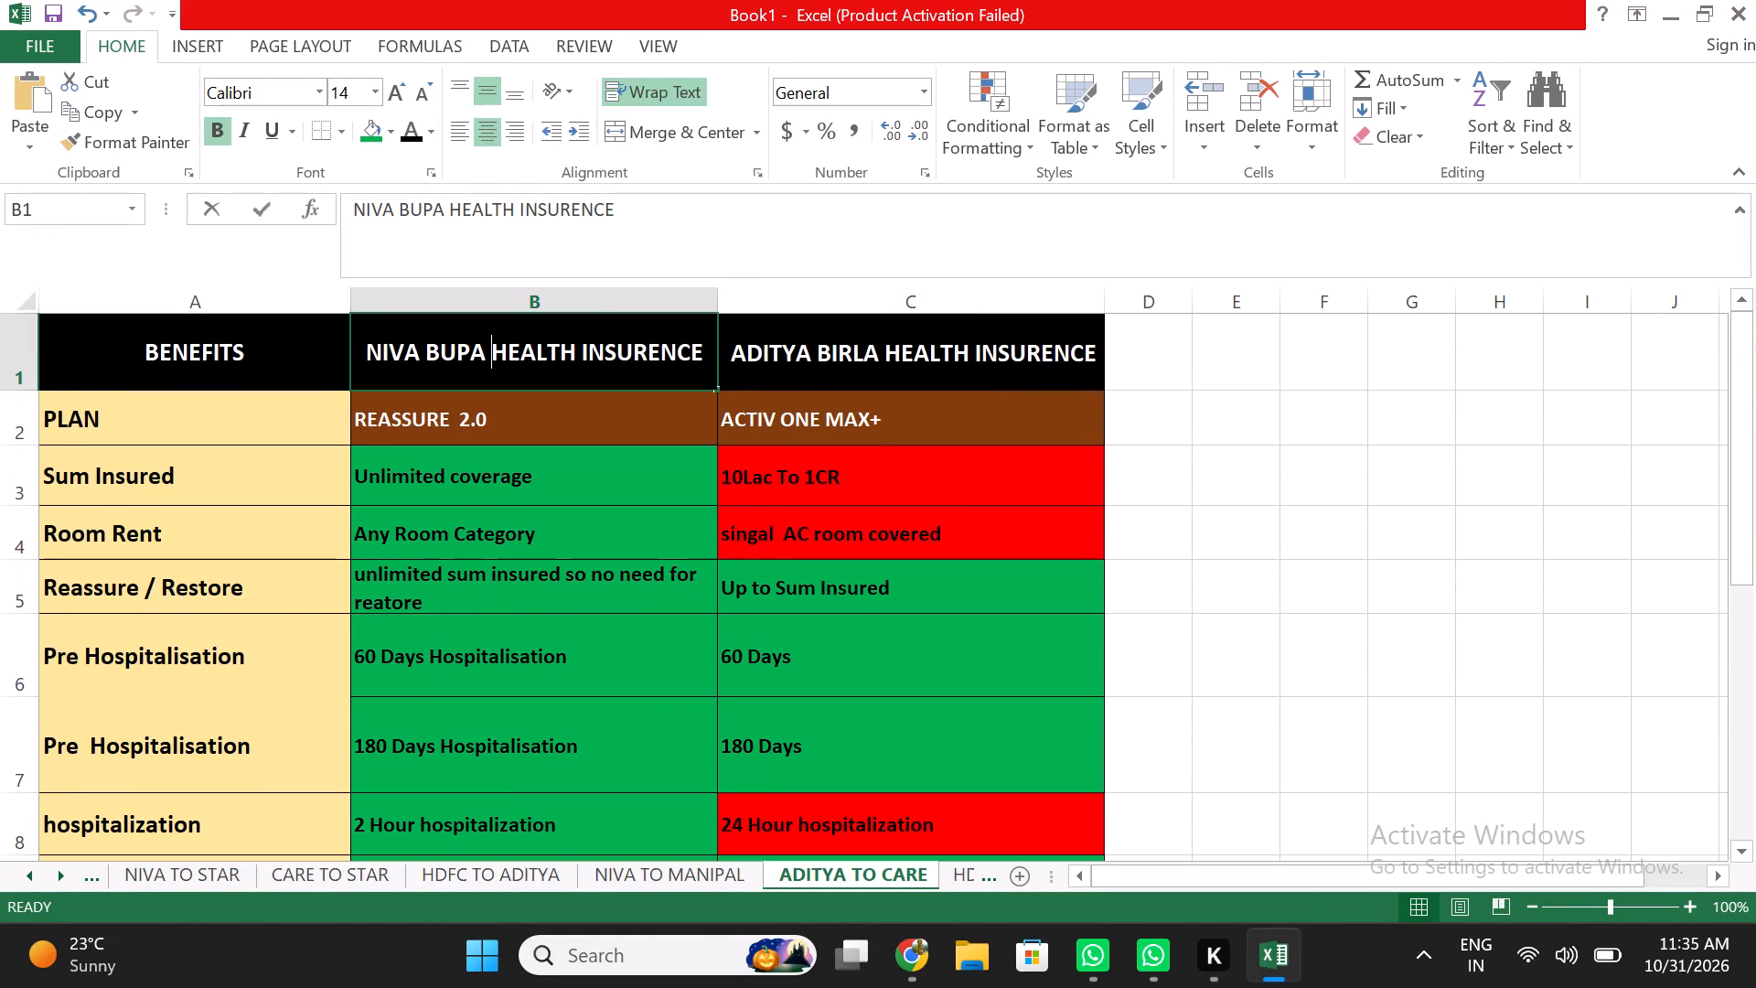
pyautogui.press('BackSpace')
pyautogui.press('BackSpace')
pyautogui.press('BackSpace')
pyautogui.press('BackSpace')
pyautogui.press('BackSpace')
pyautogui.press('BackSpace')
pyautogui.press('BackSpace')
pyautogui.press('BackSpace')
pyautogui.press('BackSpace')
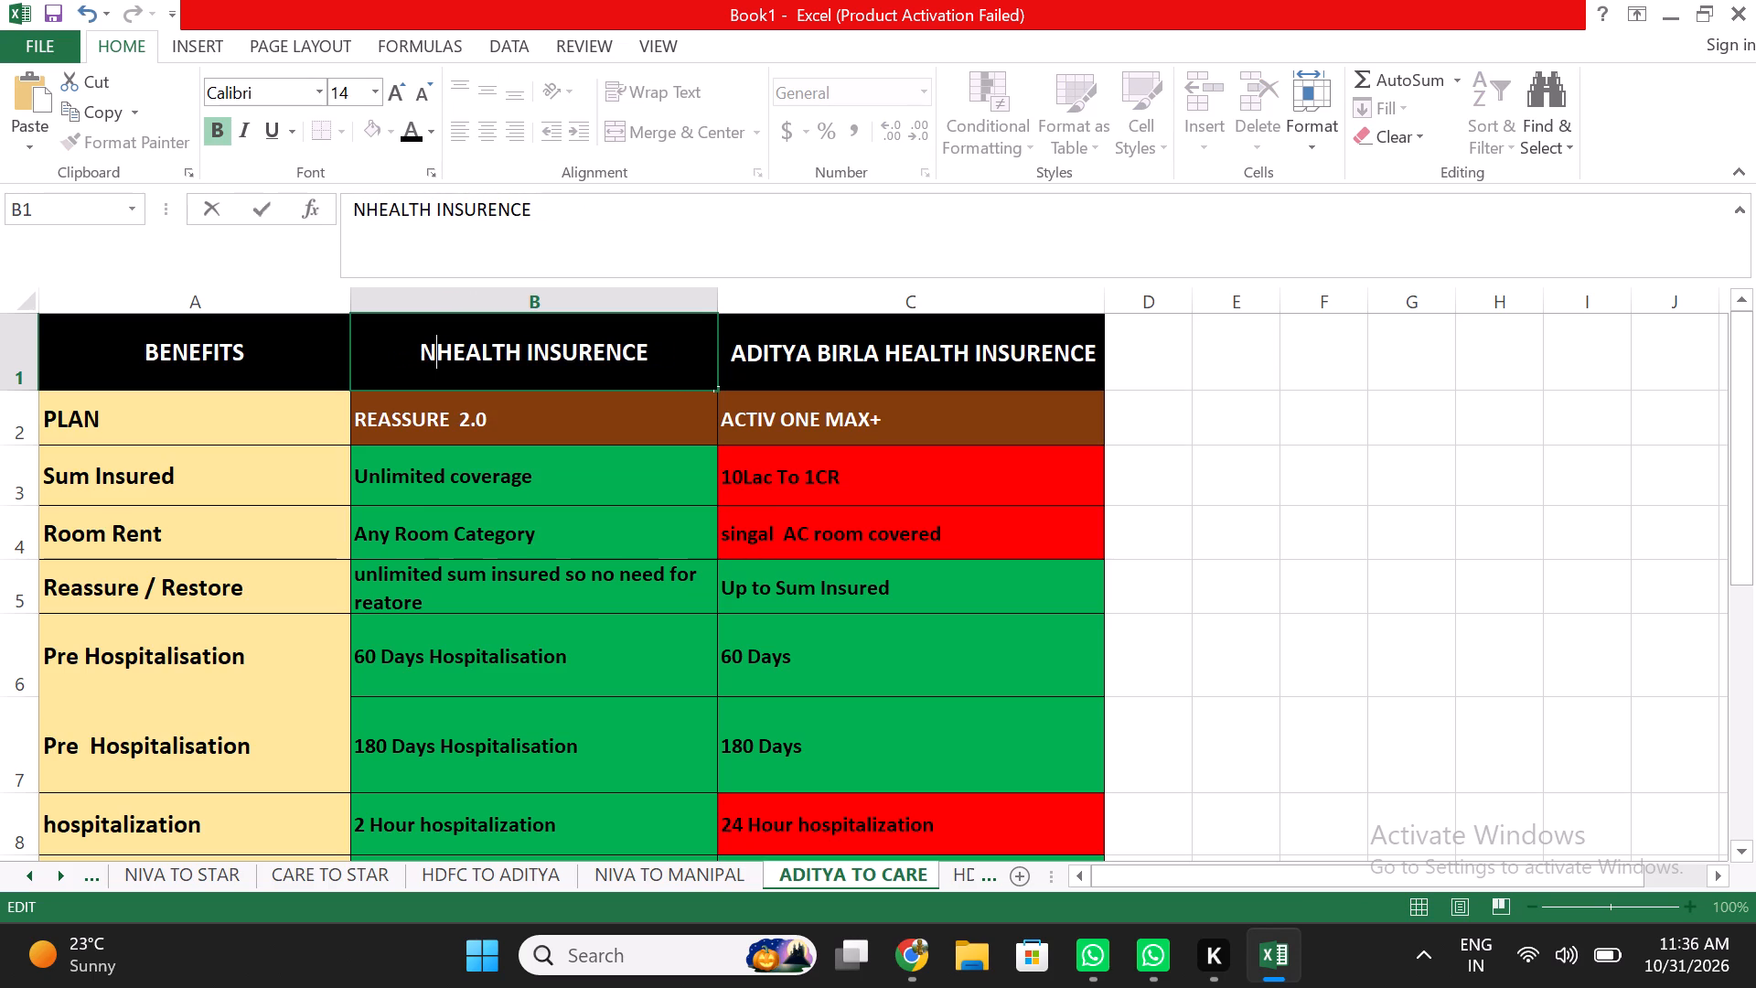
pyautogui.press('BackSpace')
pyautogui.write('CA')
pyautogui.write('RE')
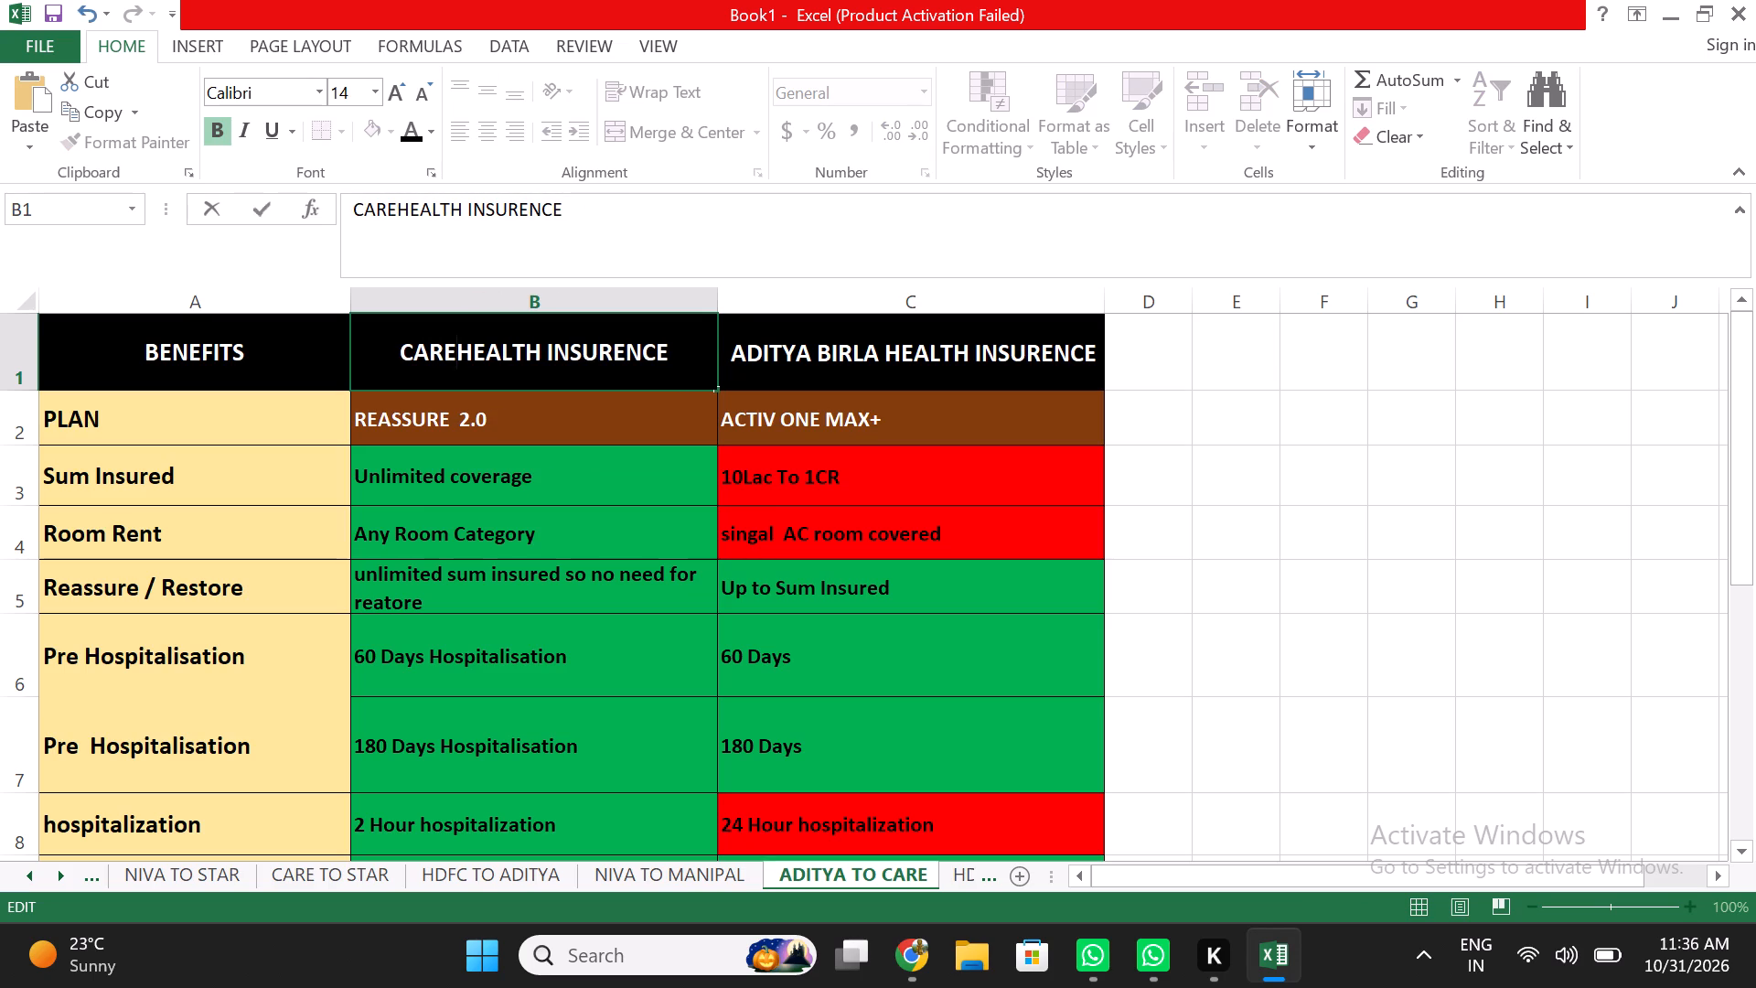
pyautogui.press('space')
# Clear the plan name REASSURE 2.0 from cell B2.
pyautogui.doubleClick(498, 422)
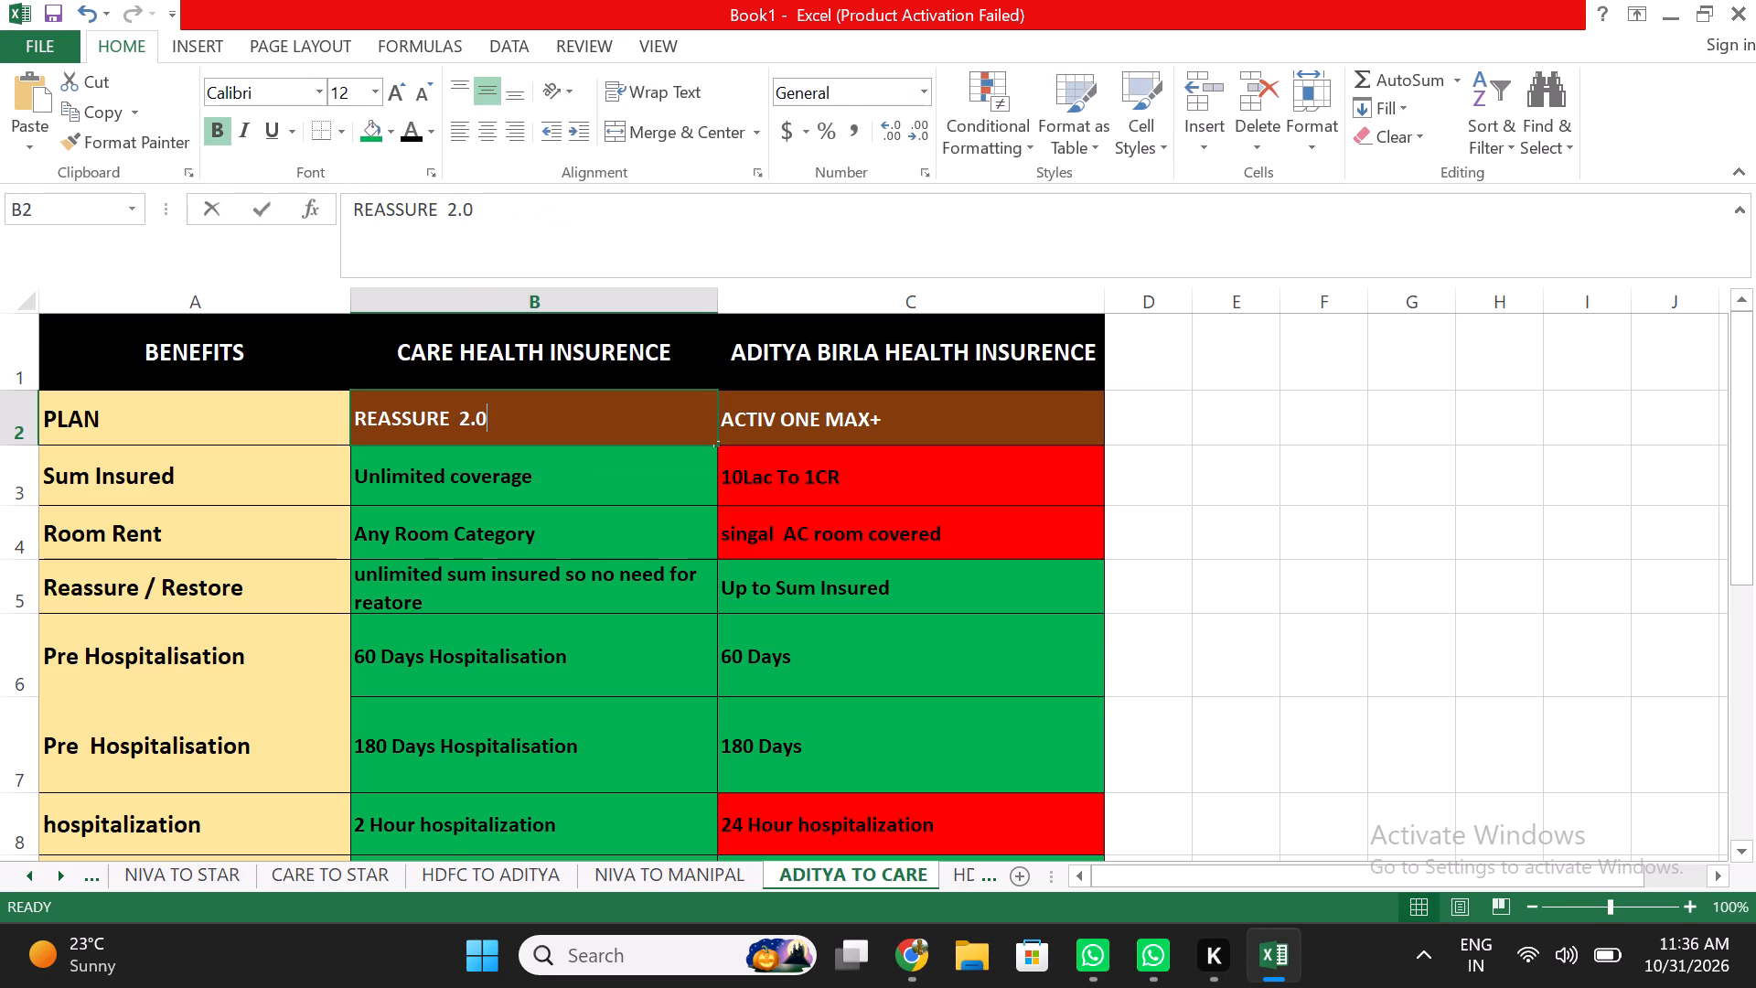
pyautogui.press('BackSpace')
pyautogui.press('BackSpace')
pyautogui.press('BackSpace')
pyautogui.press('BackSpace')
pyautogui.press('BackSpace')
pyautogui.press('BackSpace')
pyautogui.press('BackSpace')
pyautogui.press('BackSpace')
pyautogui.press('BackSpace')
pyautogui.press('BackSpace')
pyautogui.press('BackSpace')
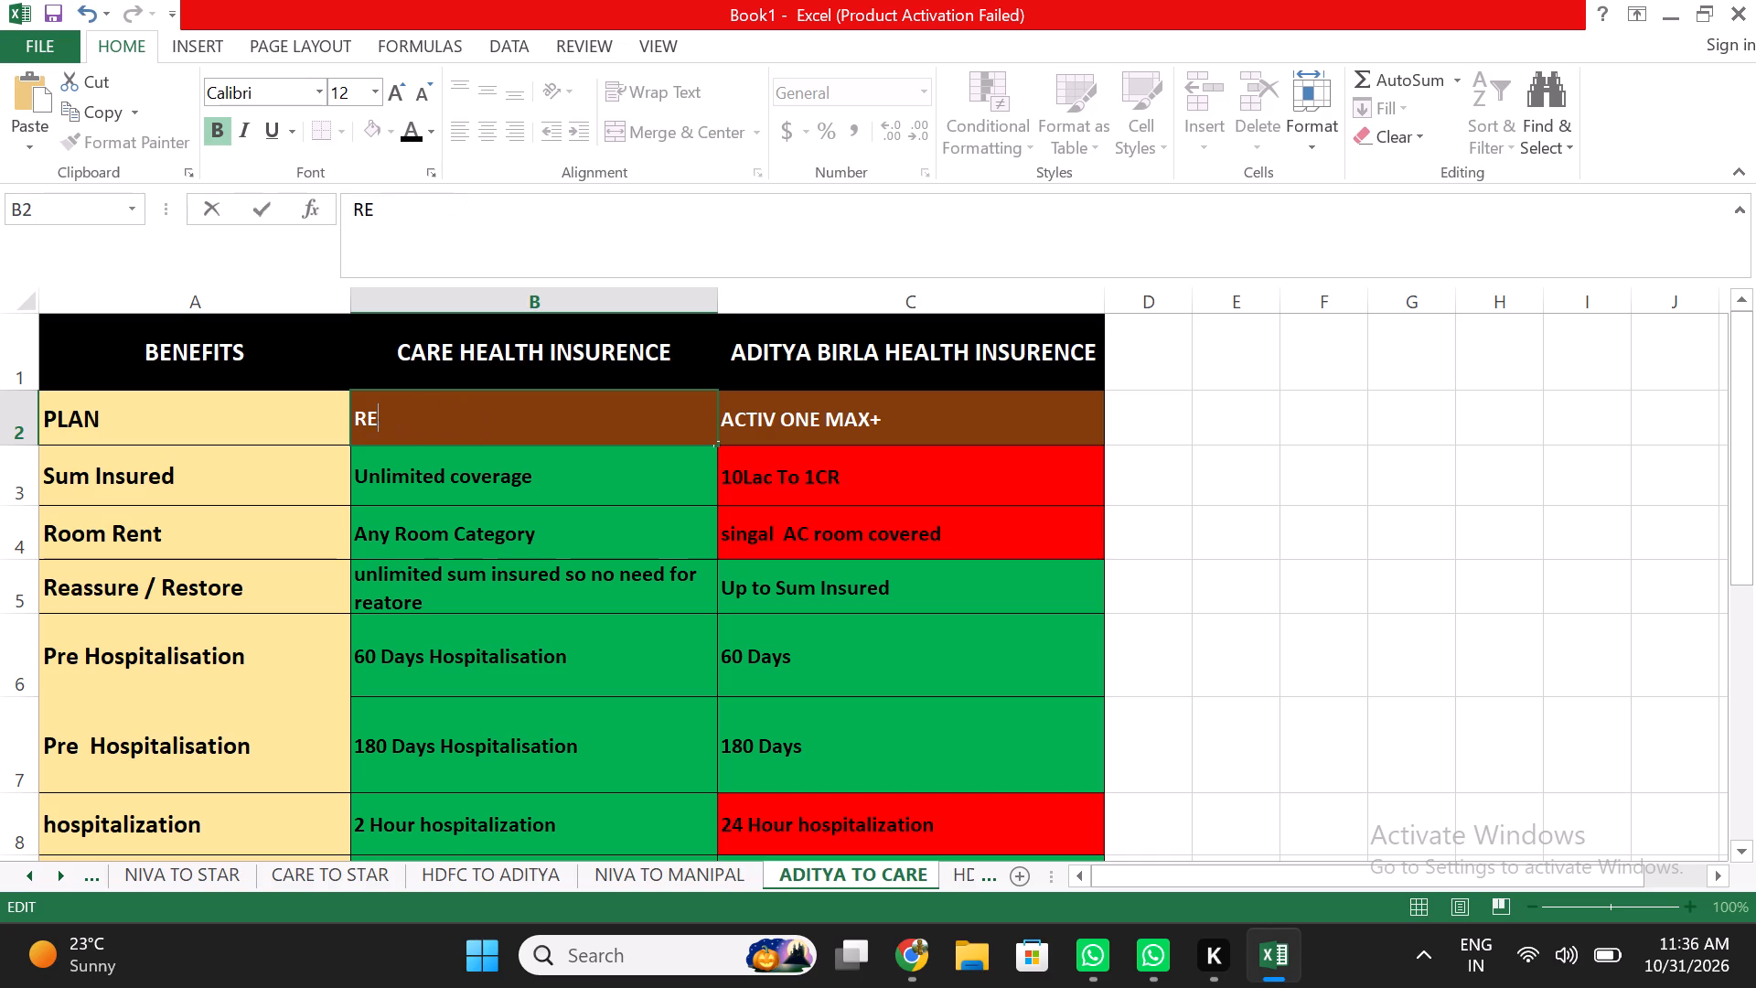
pyautogui.press('BackSpace')
pyautogui.press('BackSpace')
# Look through the CARE TO STAR and NIVA TO STAR sheets for Care Health plan details.
pyautogui.click(348, 868)
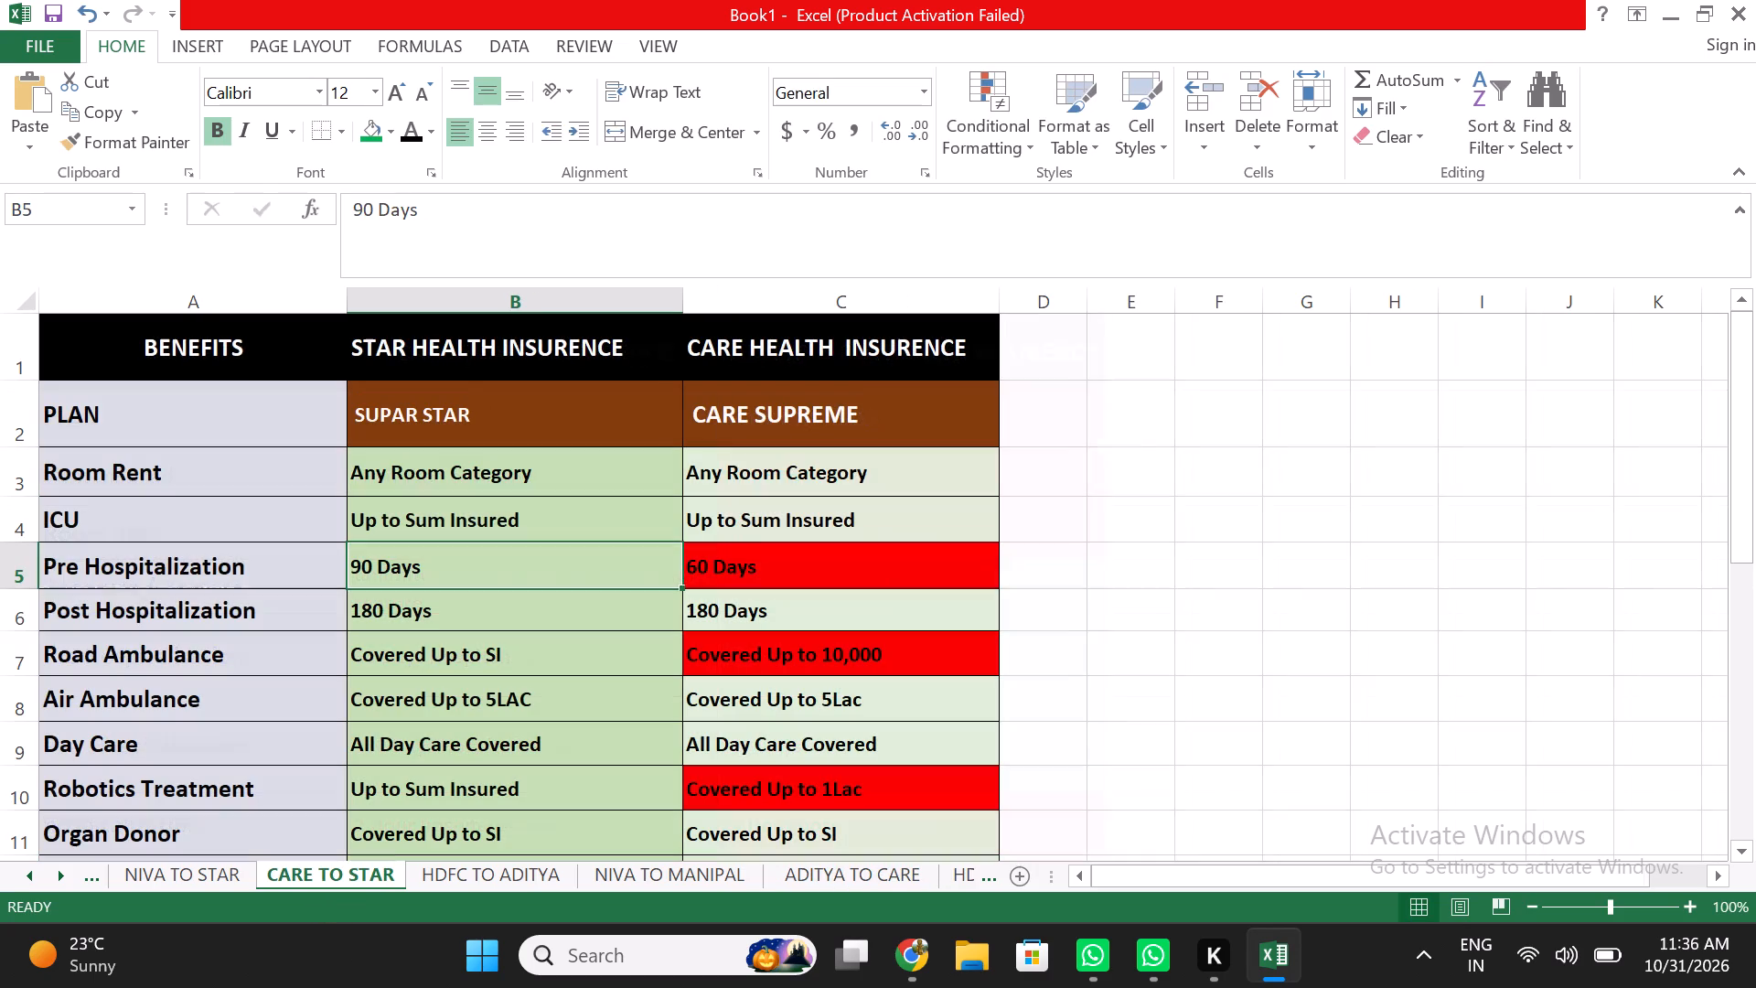
pyautogui.scroll(2, 609, 614)
pyautogui.scroll(-3, 609, 614)
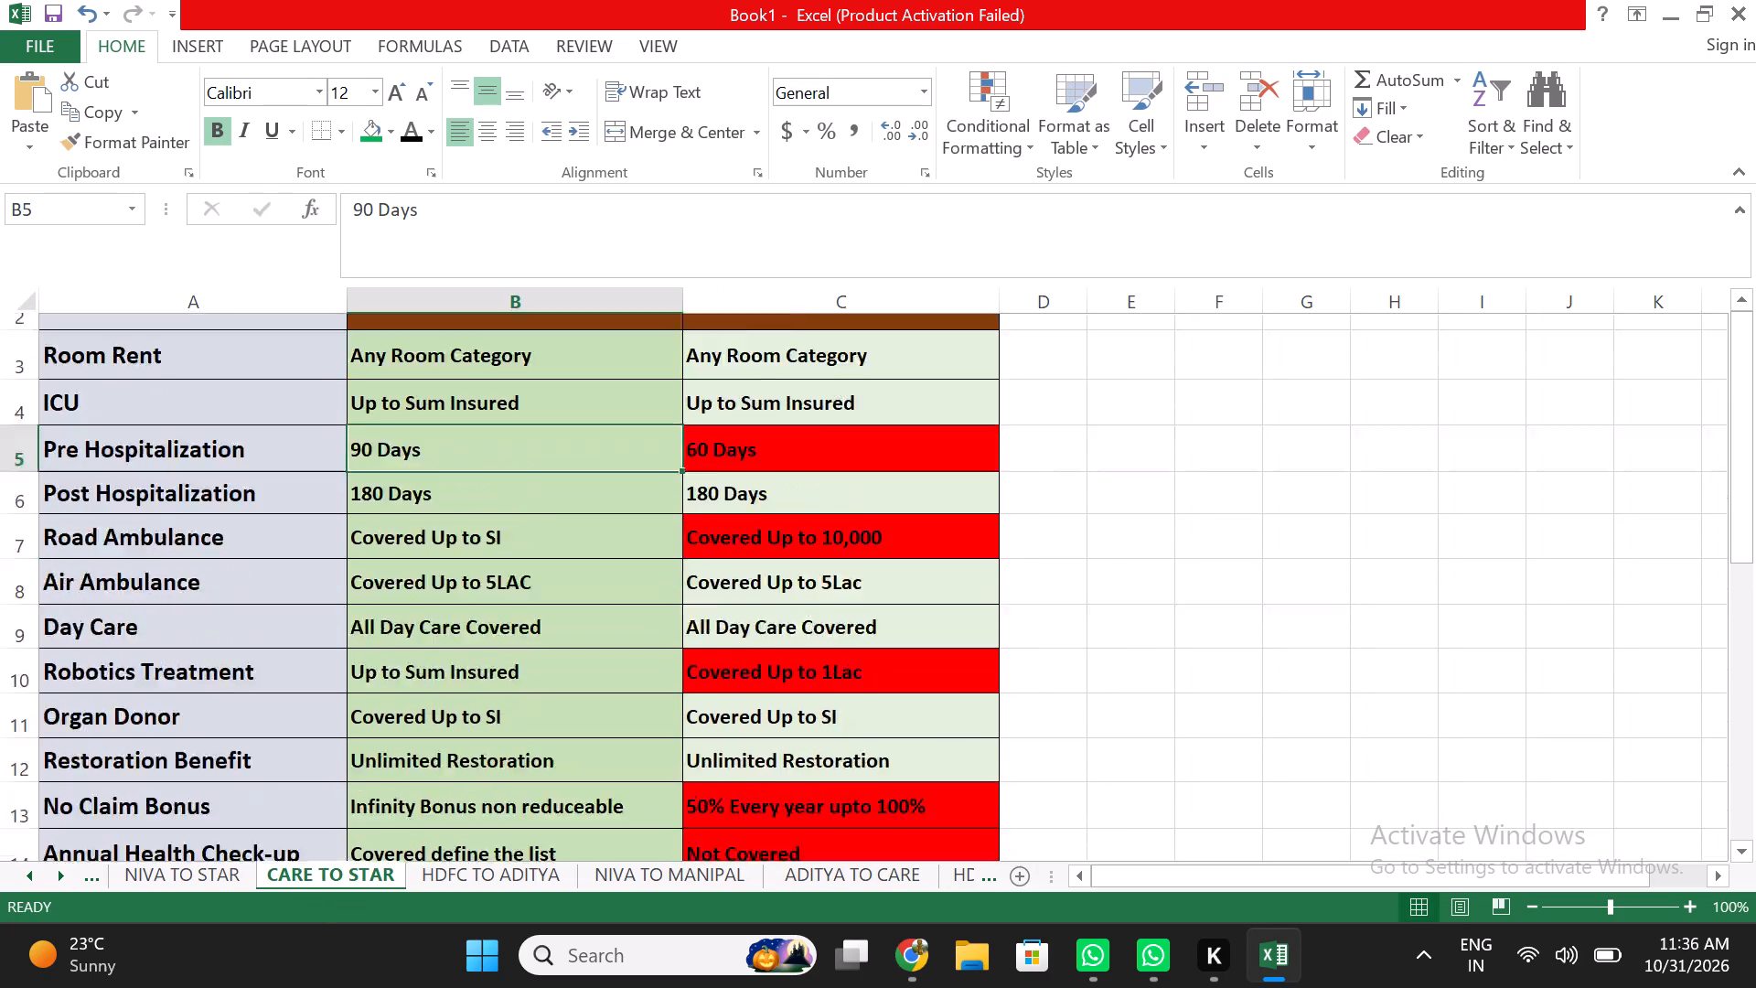
pyautogui.scroll(-1, 609, 614)
pyautogui.scroll(9, 609, 614)
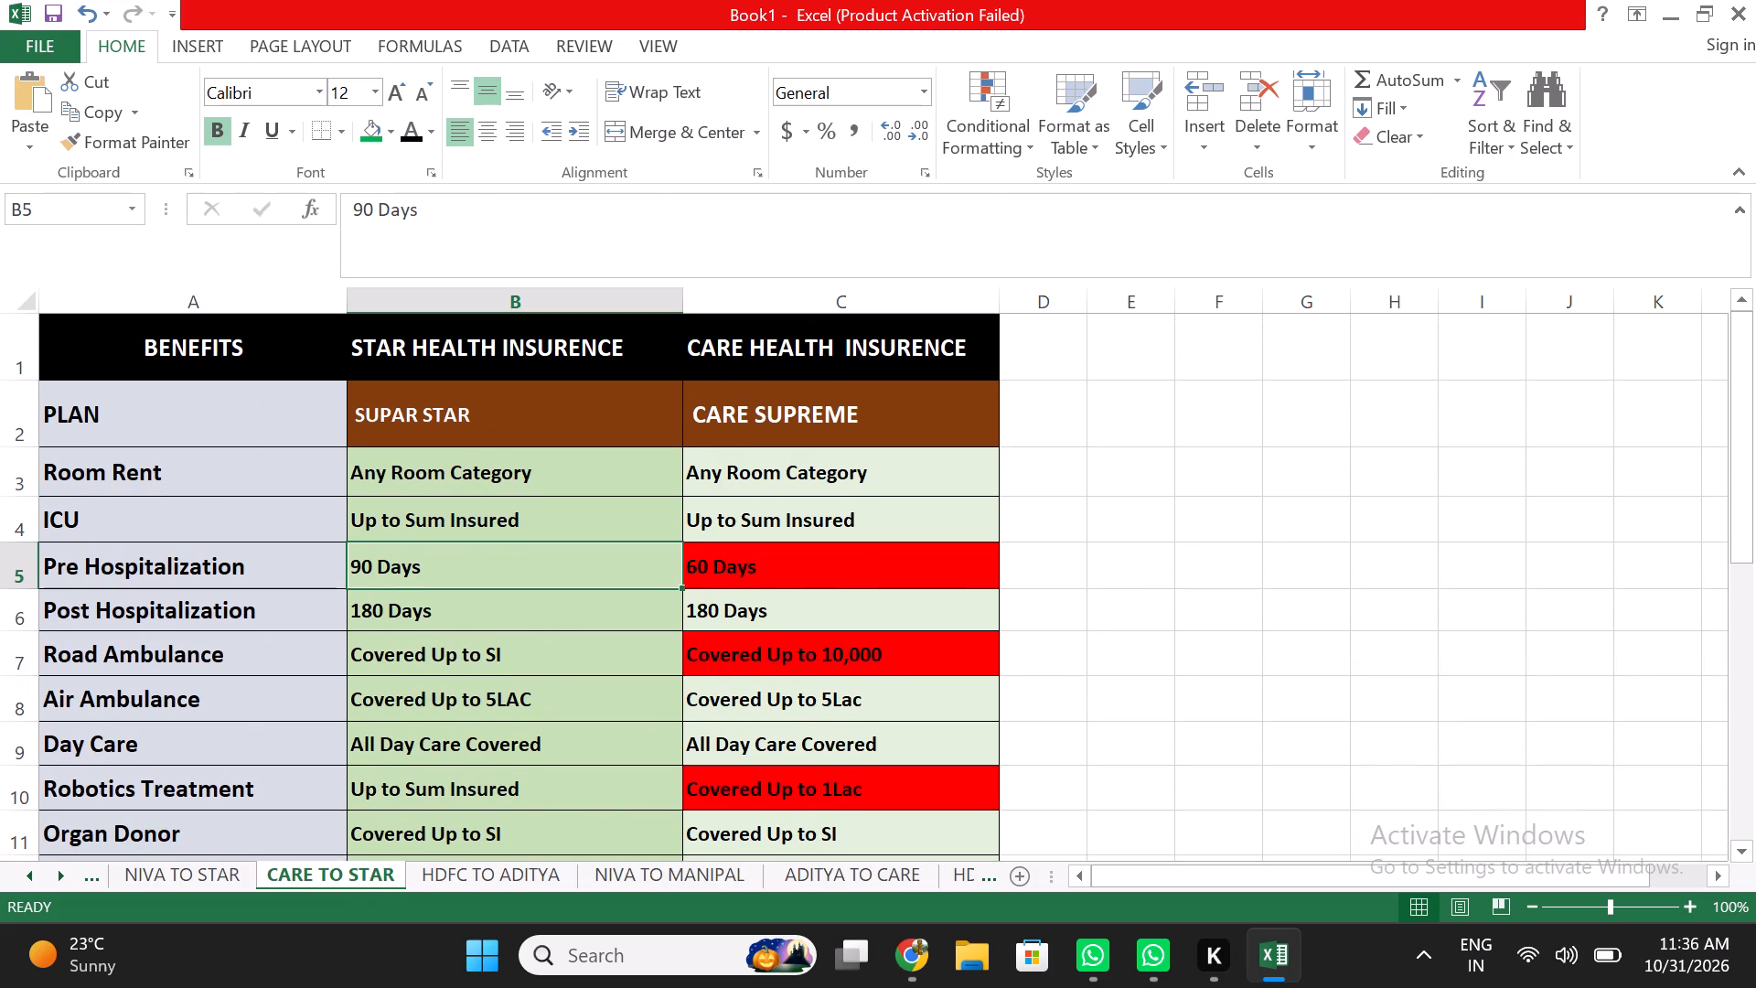
pyautogui.click(197, 868)
pyautogui.scroll(3, 601, 583)
pyautogui.scroll(-1, 601, 583)
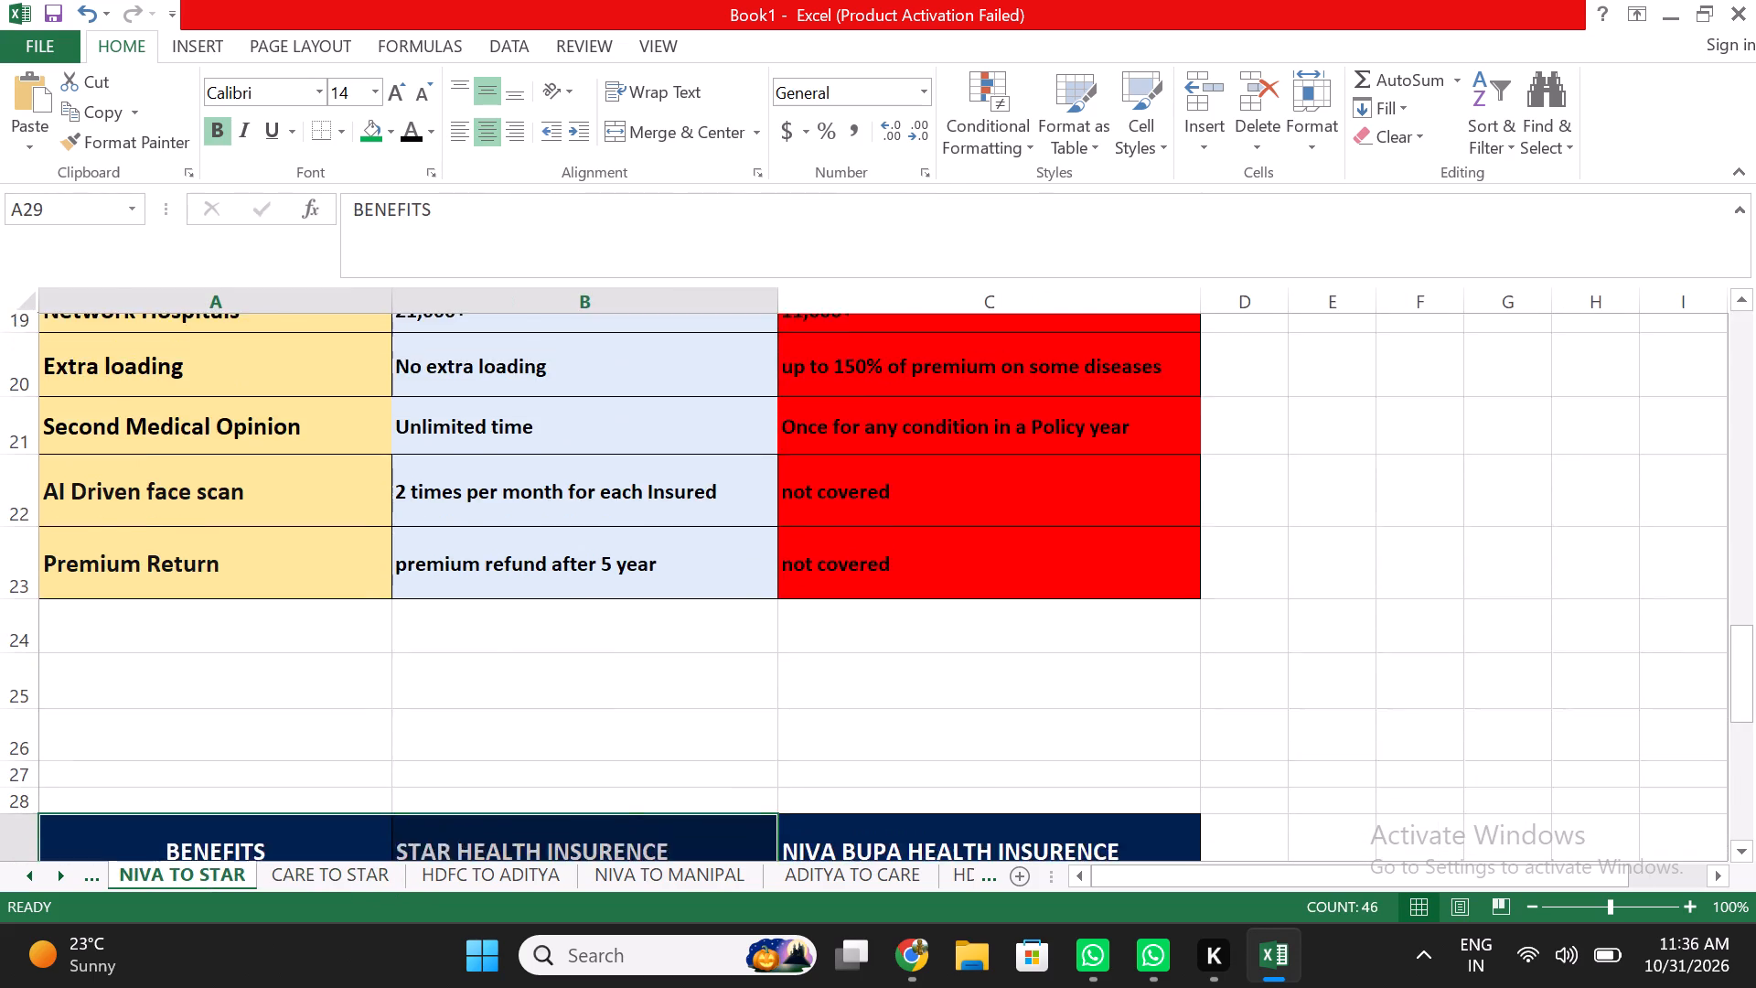
pyautogui.scroll(-1, 601, 583)
pyautogui.scroll(2, 601, 583)
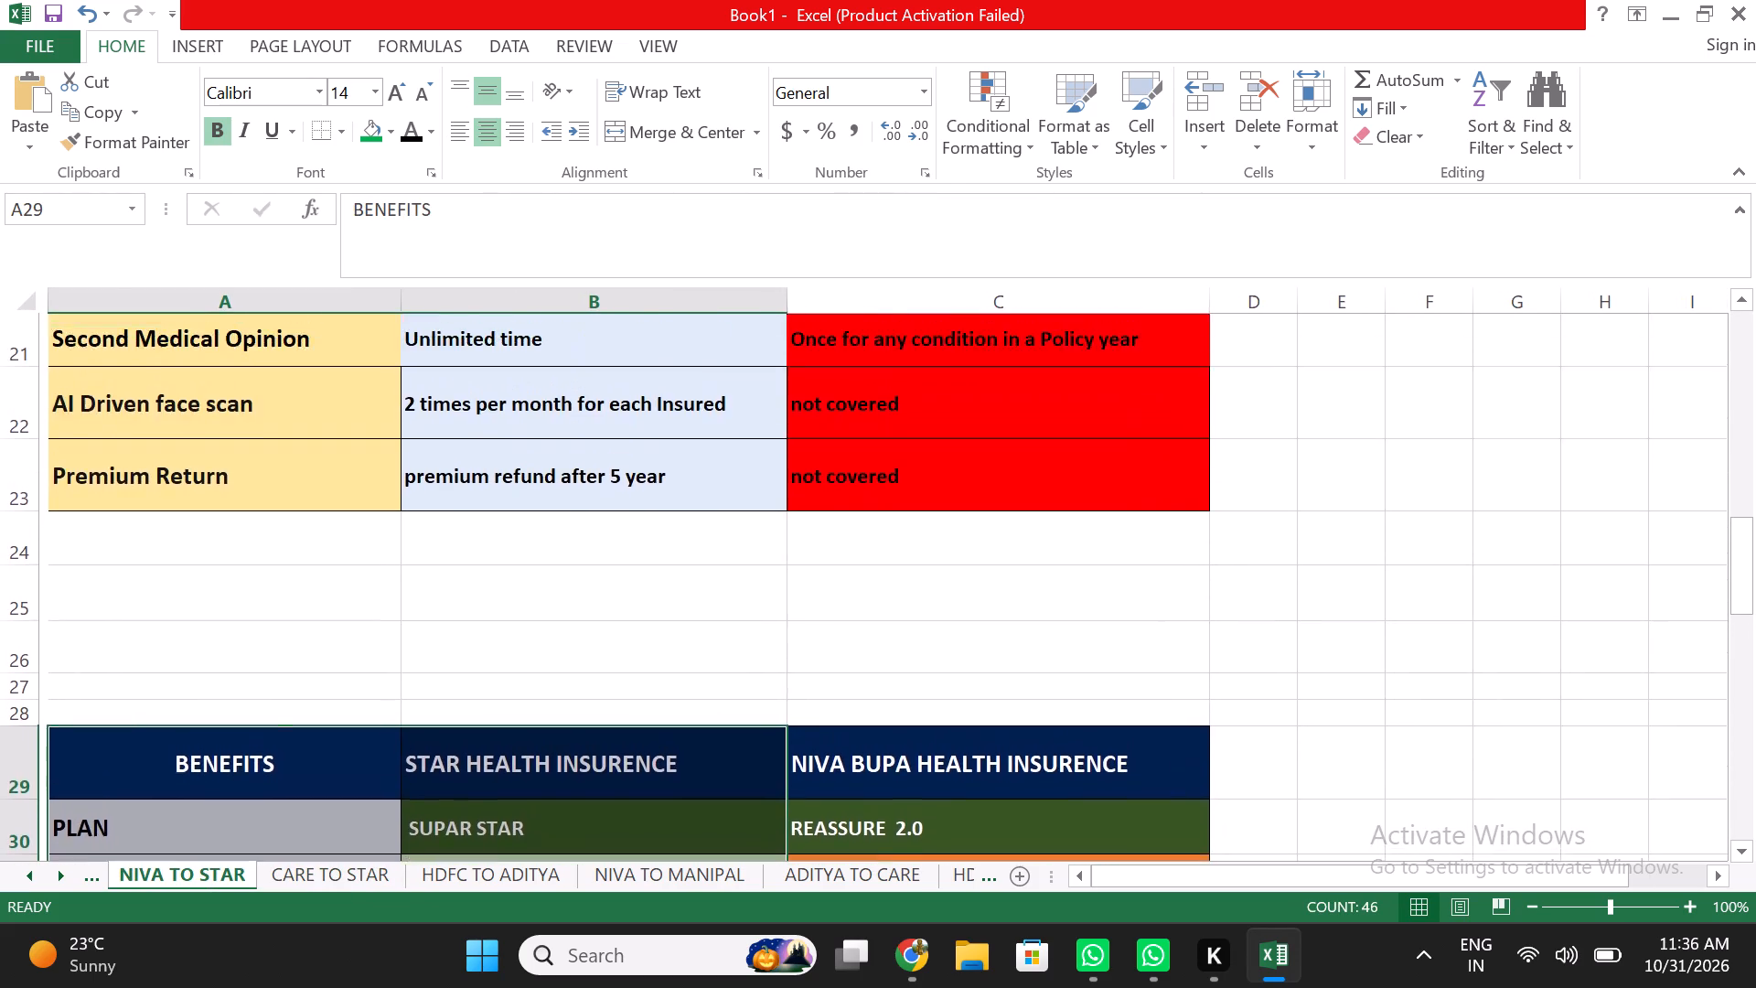
pyautogui.scroll(1, 601, 583)
pyautogui.hscroll(2, 219, 875)
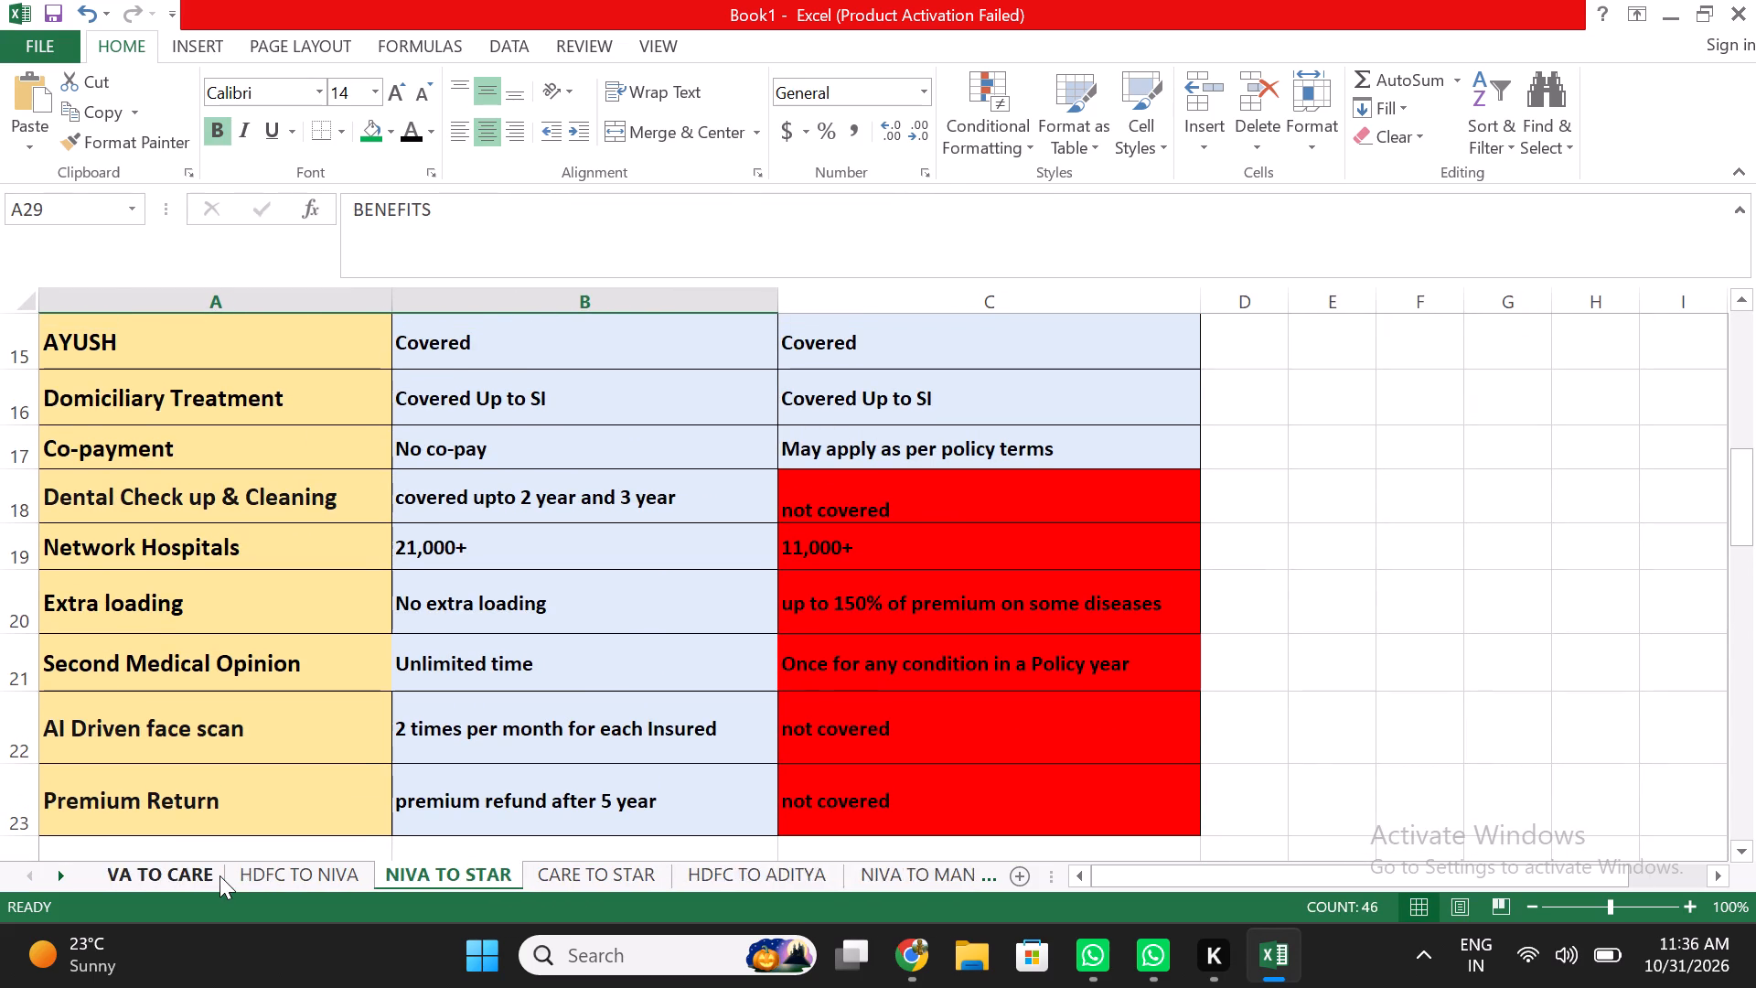
# Copy the plan name ULTIMATE CARE from the NIVA TO CARE sheet into cell B2 of the ADITYA TO CARE sheet.
pyautogui.click(166, 866)
pyautogui.scroll(1, 605, 642)
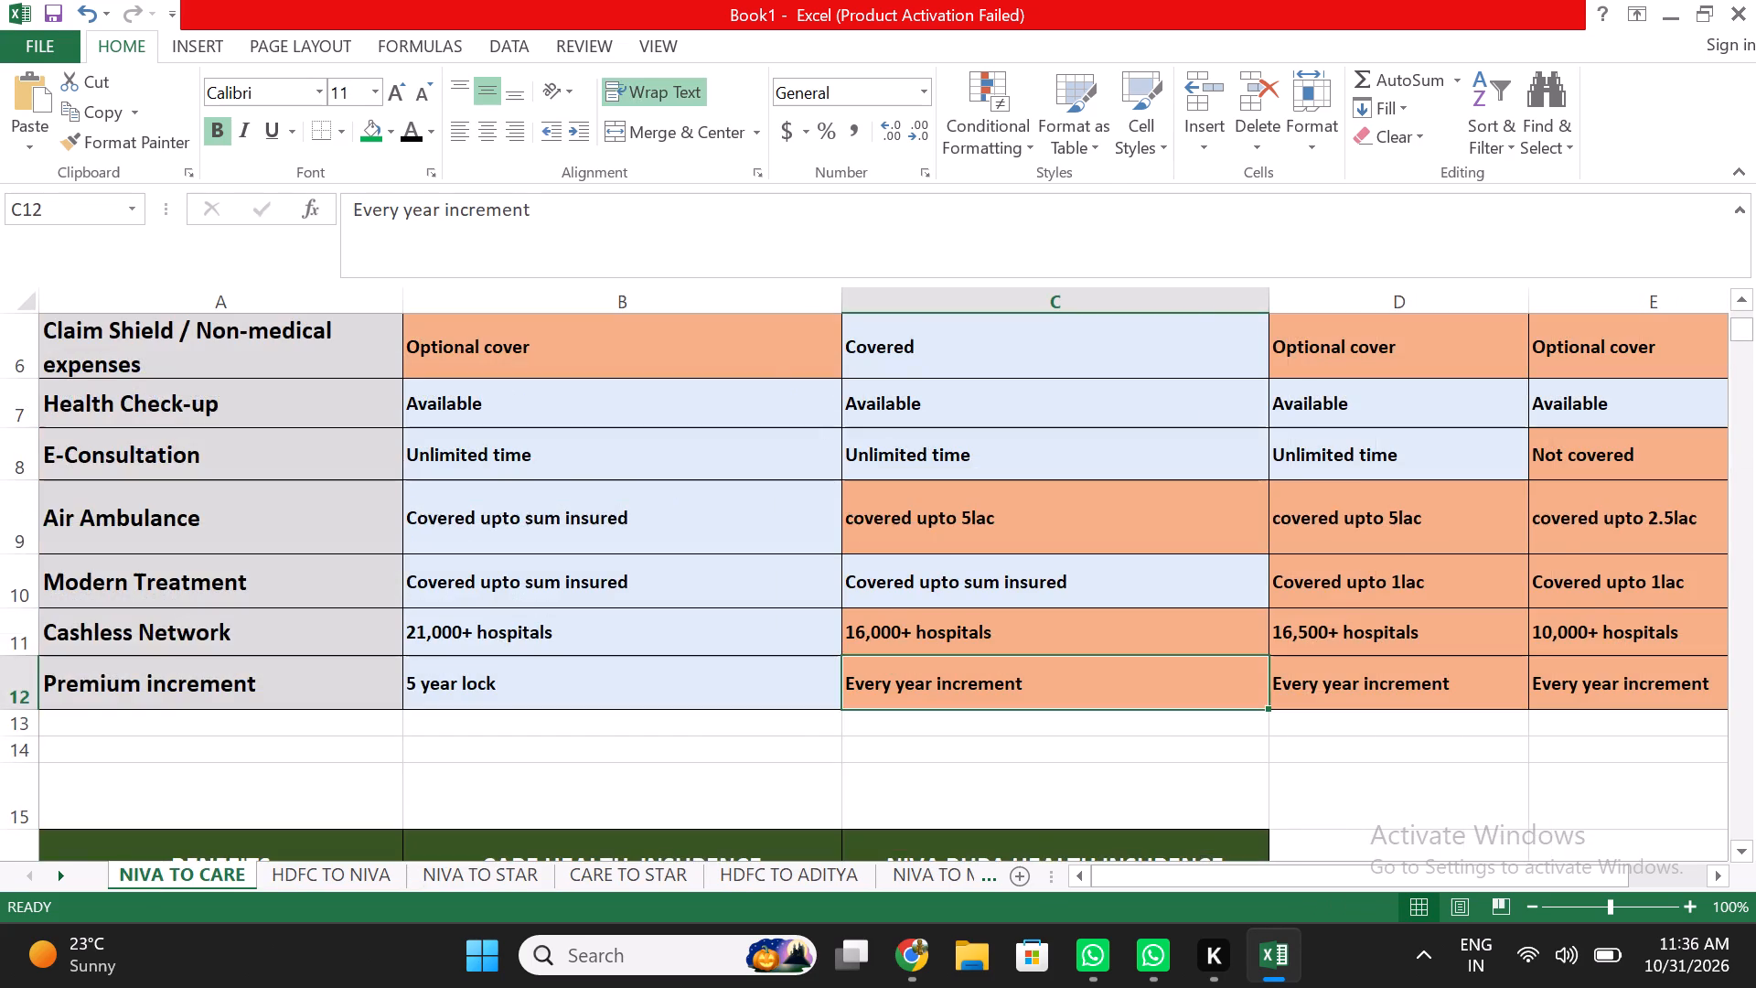
pyautogui.scroll(2, 605, 642)
pyautogui.scroll(-3, 787, 534)
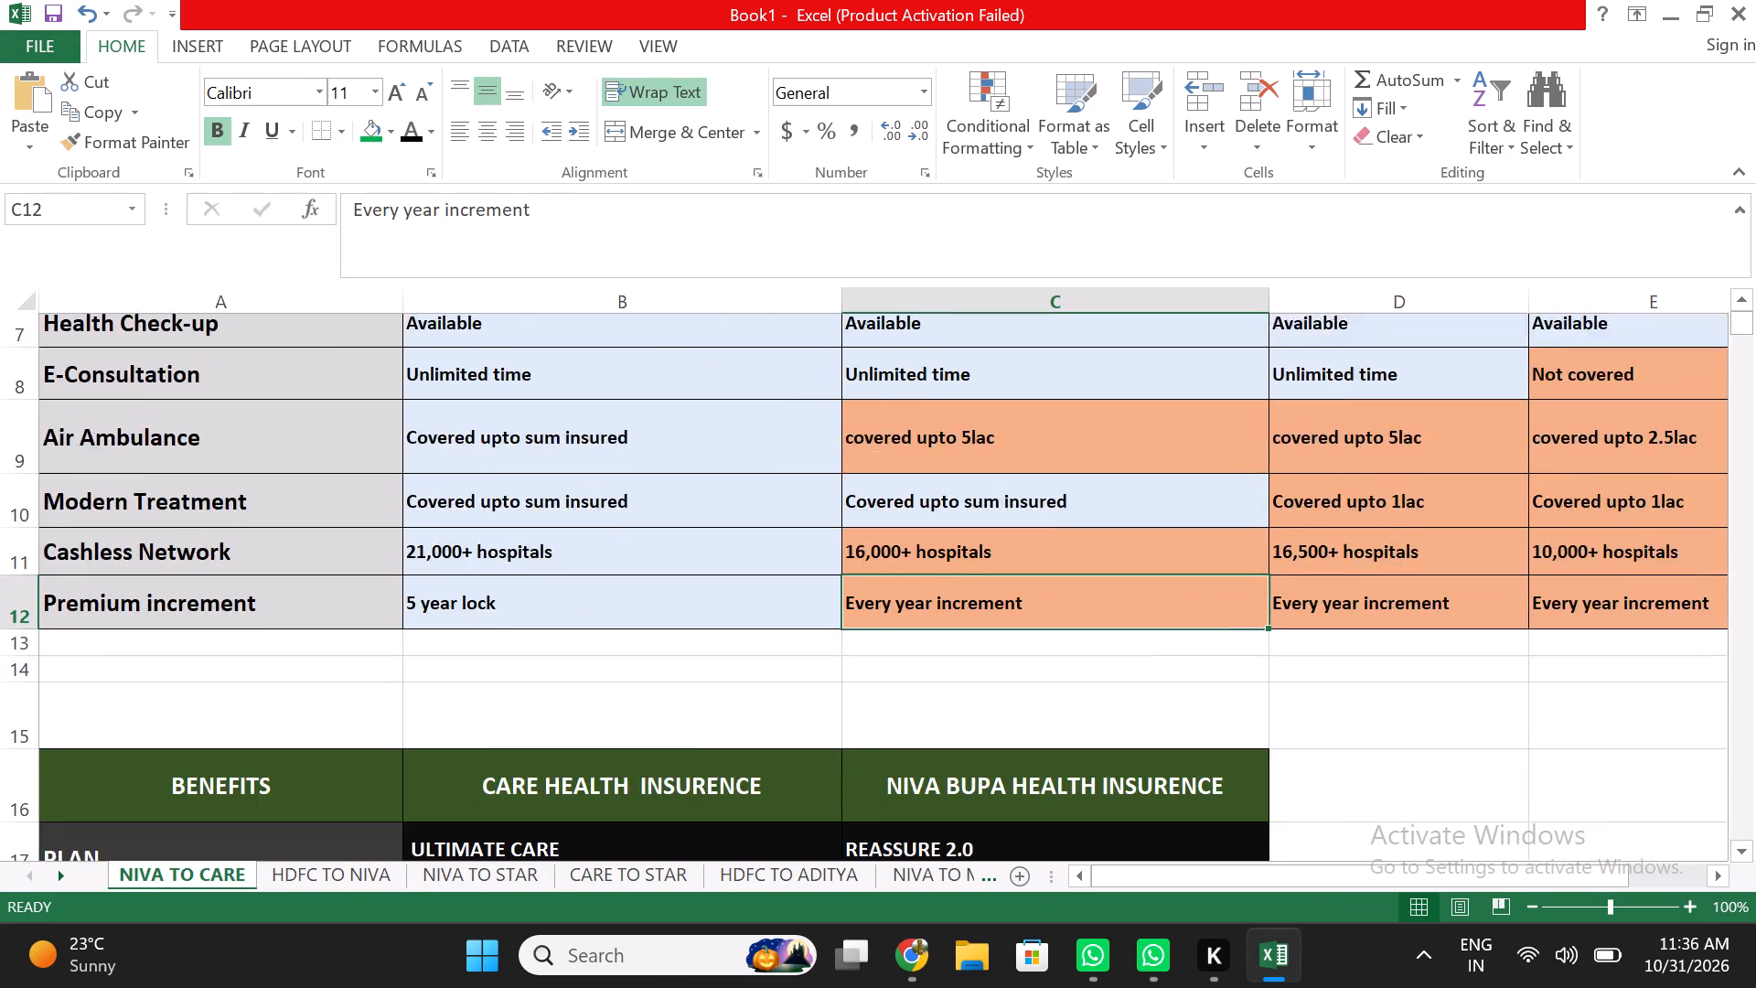
pyautogui.scroll(-3, 787, 534)
pyautogui.doubleClick(575, 593)
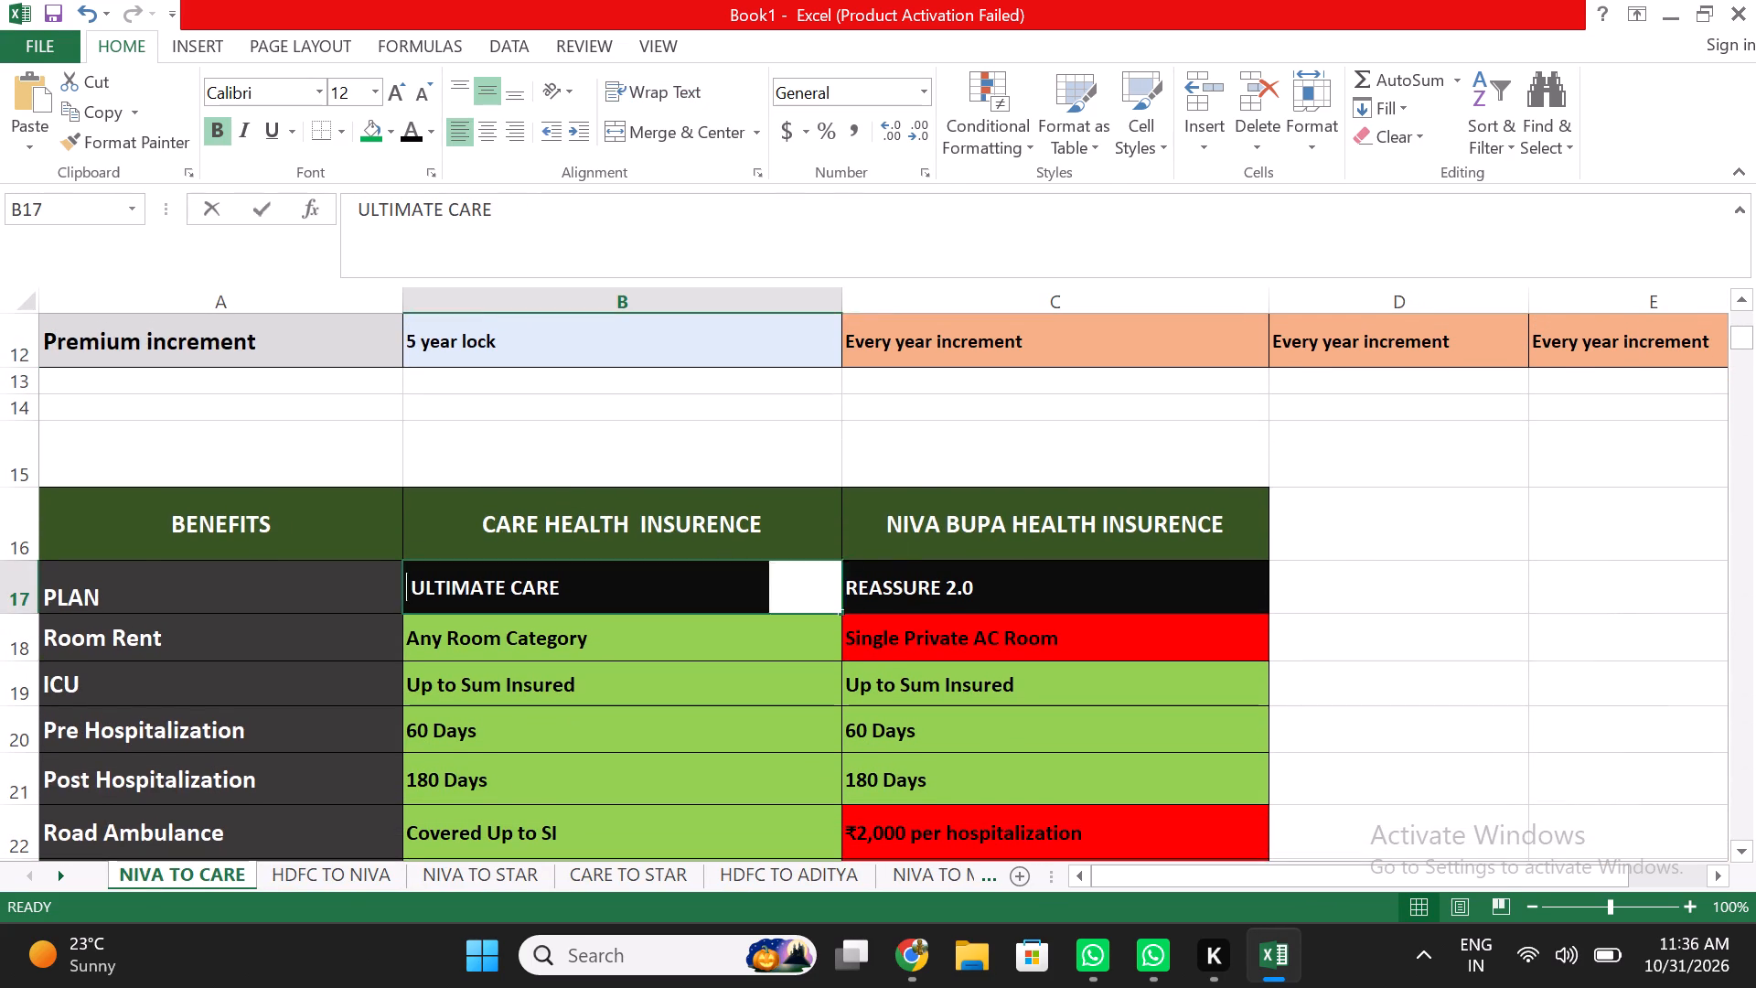
pyautogui.moveTo(575, 593); pyautogui.dragTo(412, 596)
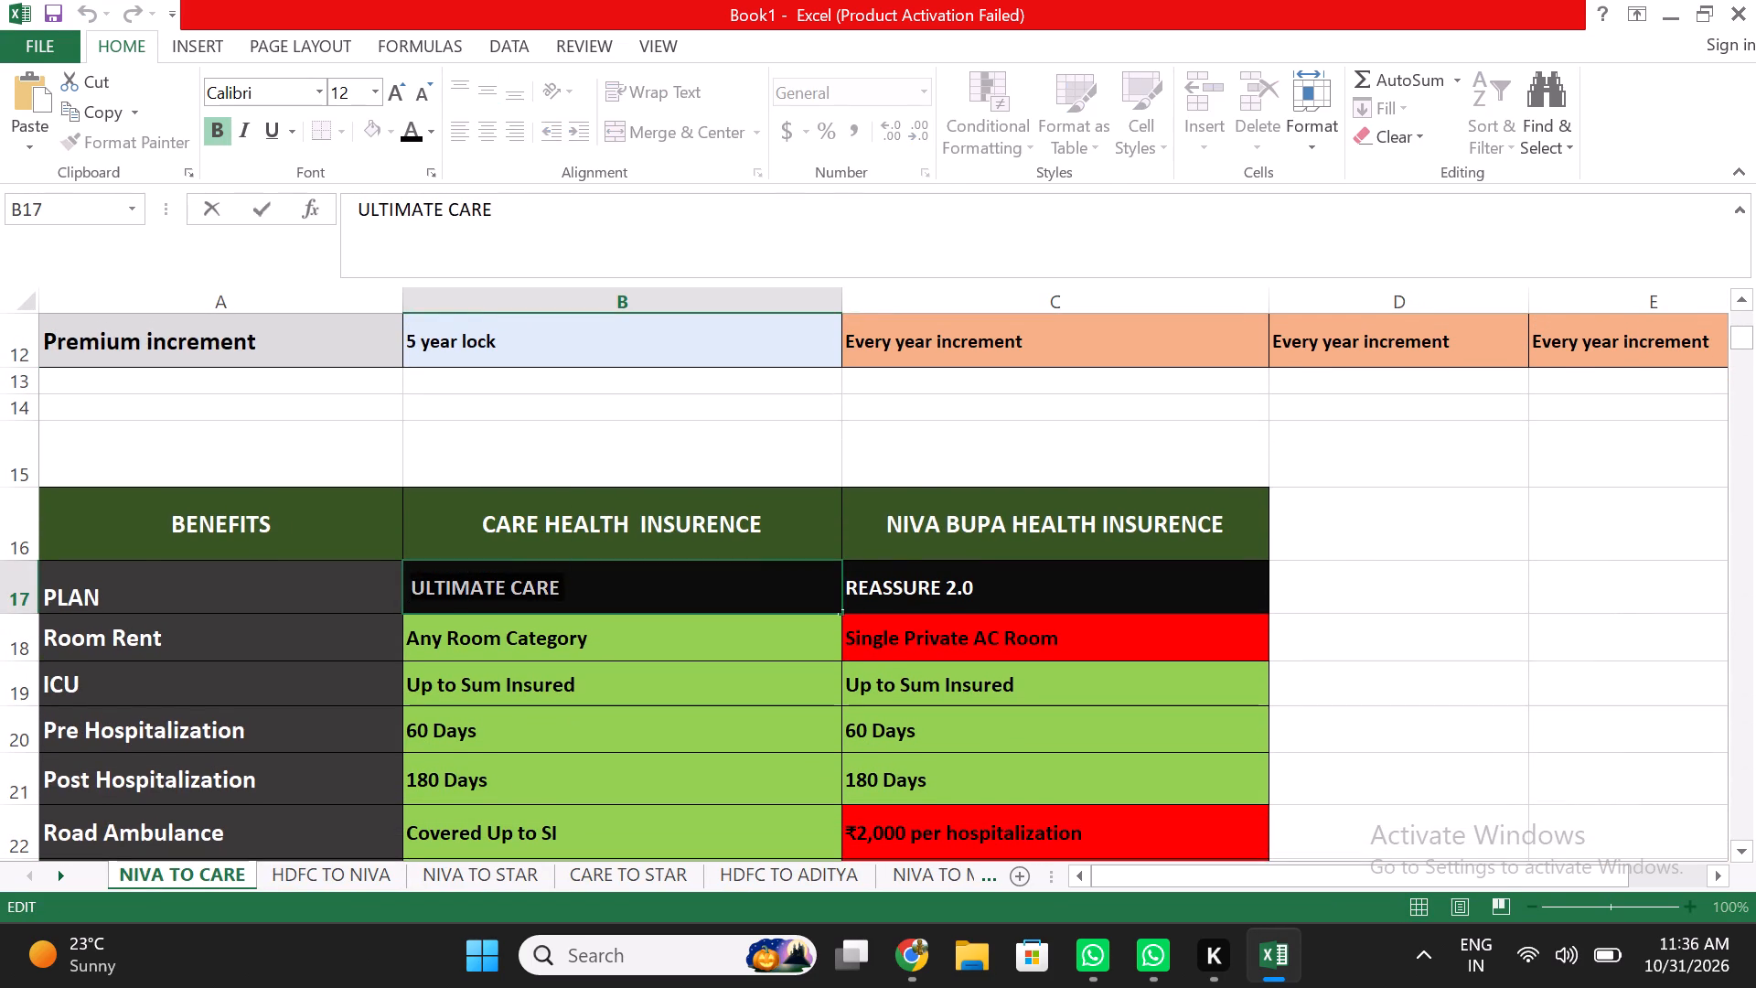
pyautogui.hotkey('ctrl', 'c')
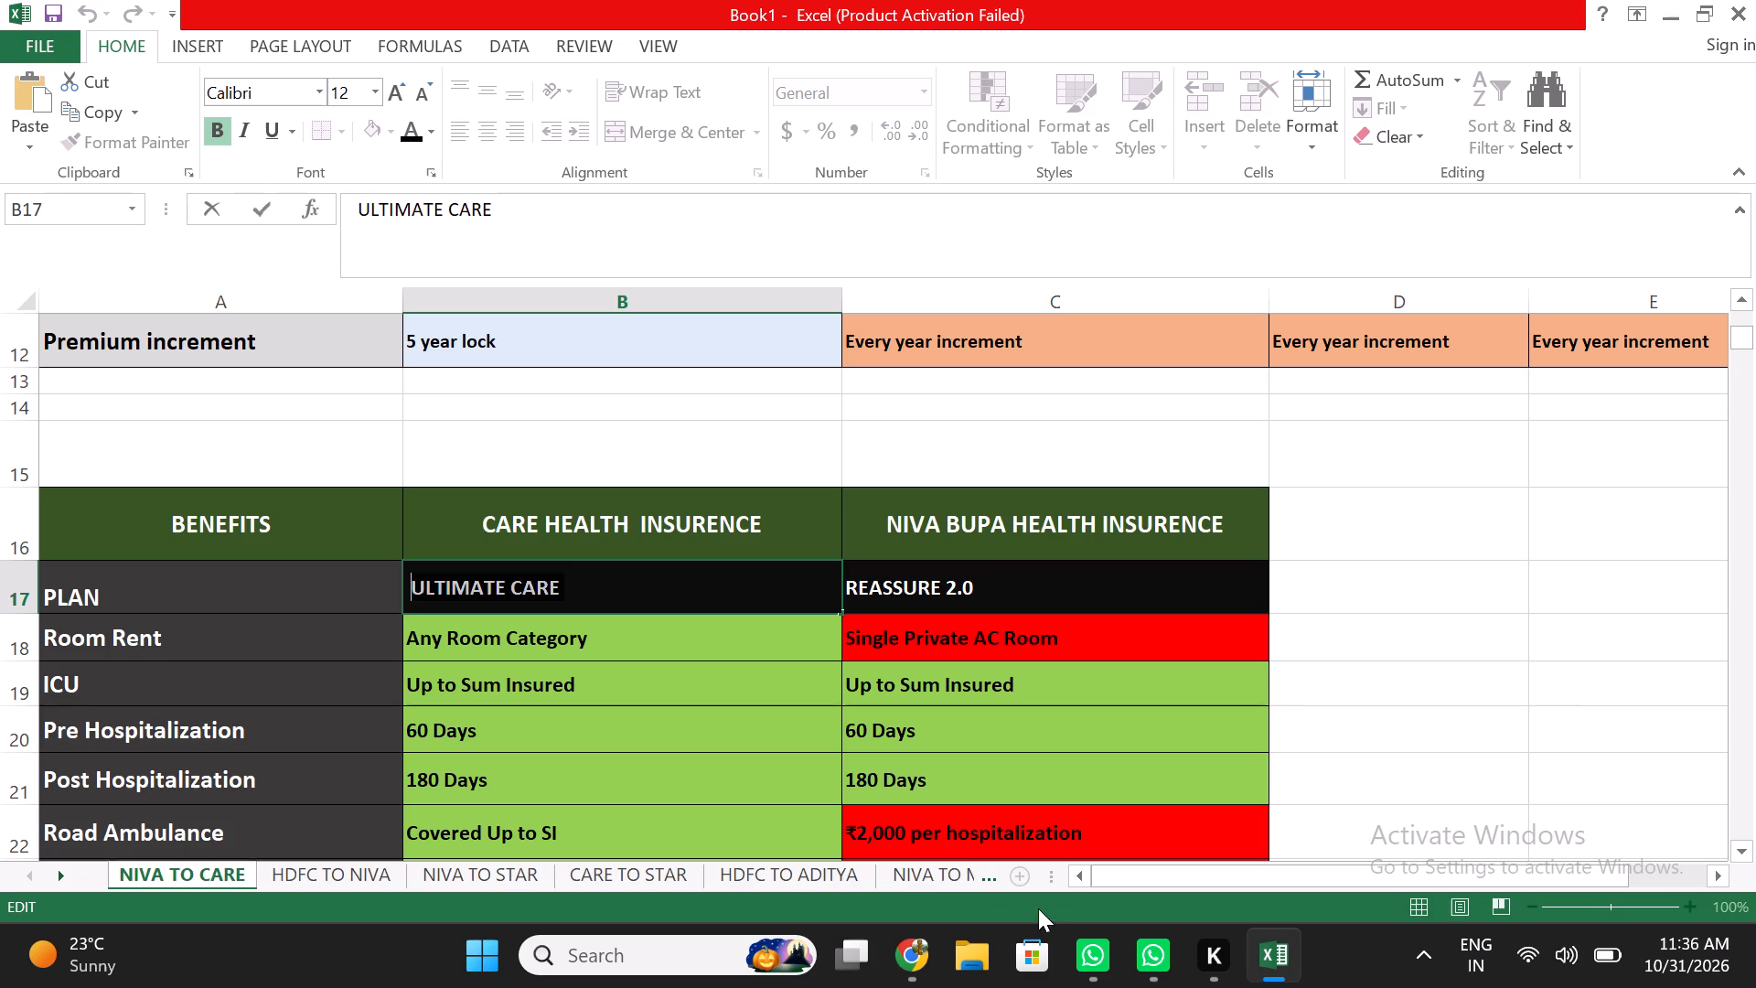
pyautogui.hscroll(-6, 965, 871)
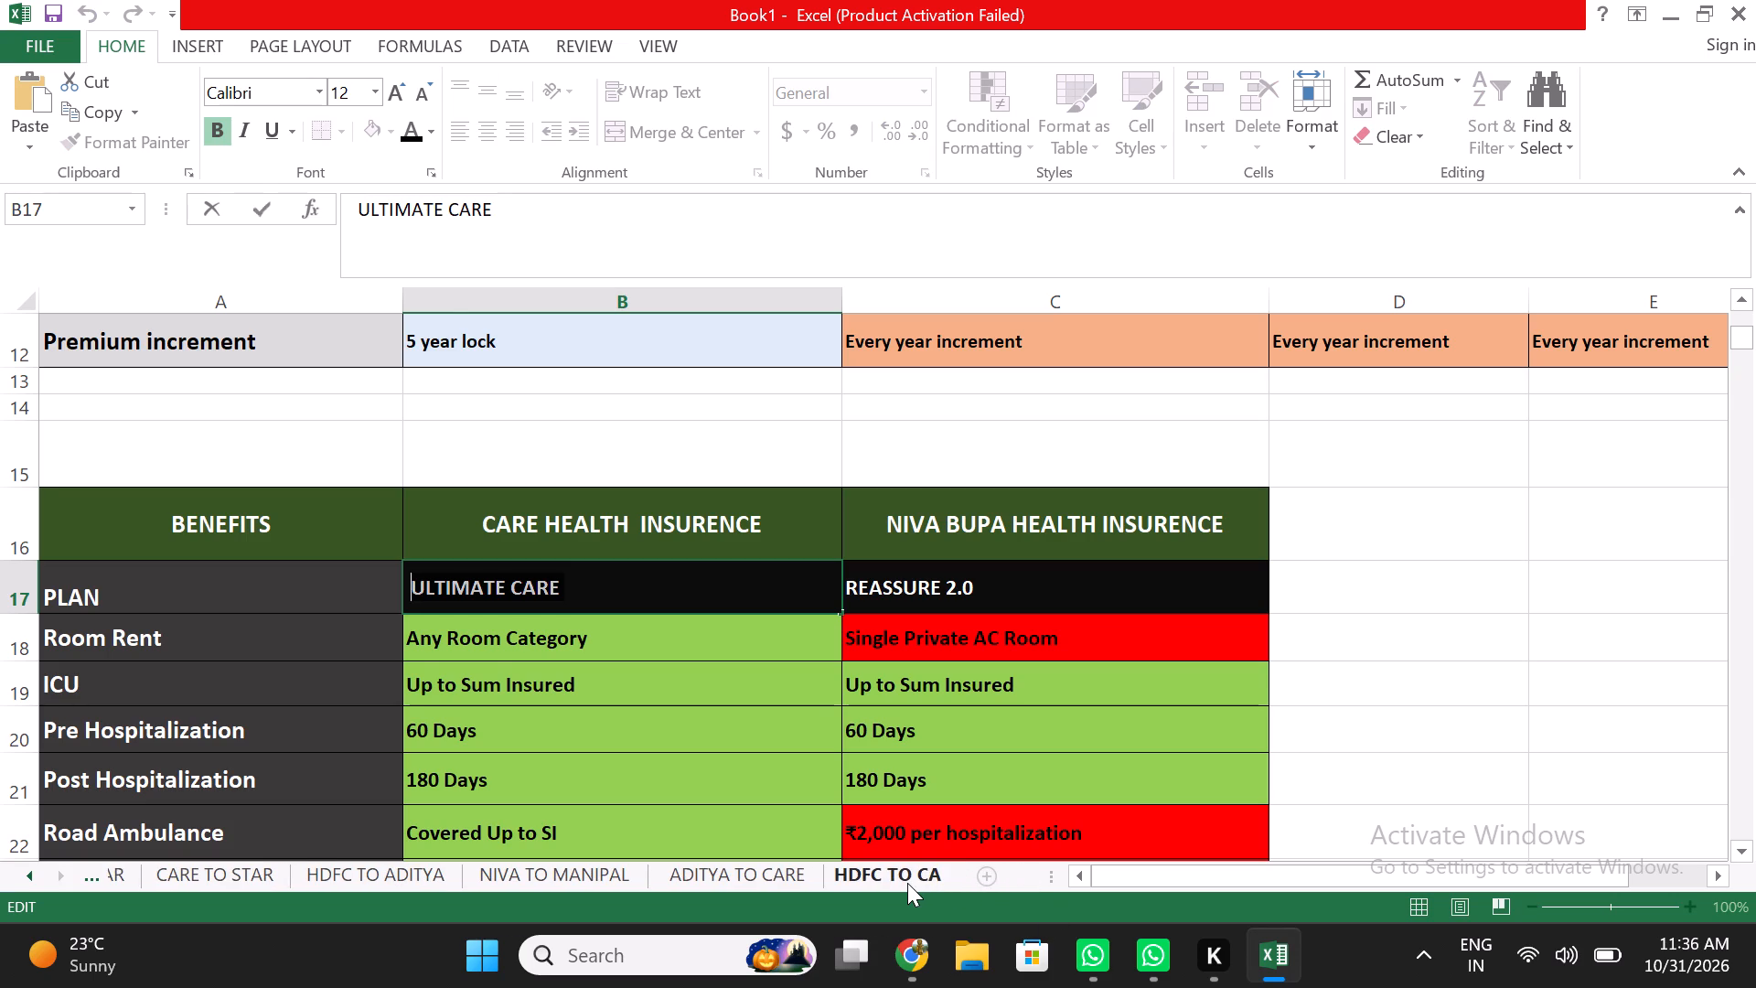
pyautogui.click(907, 883)
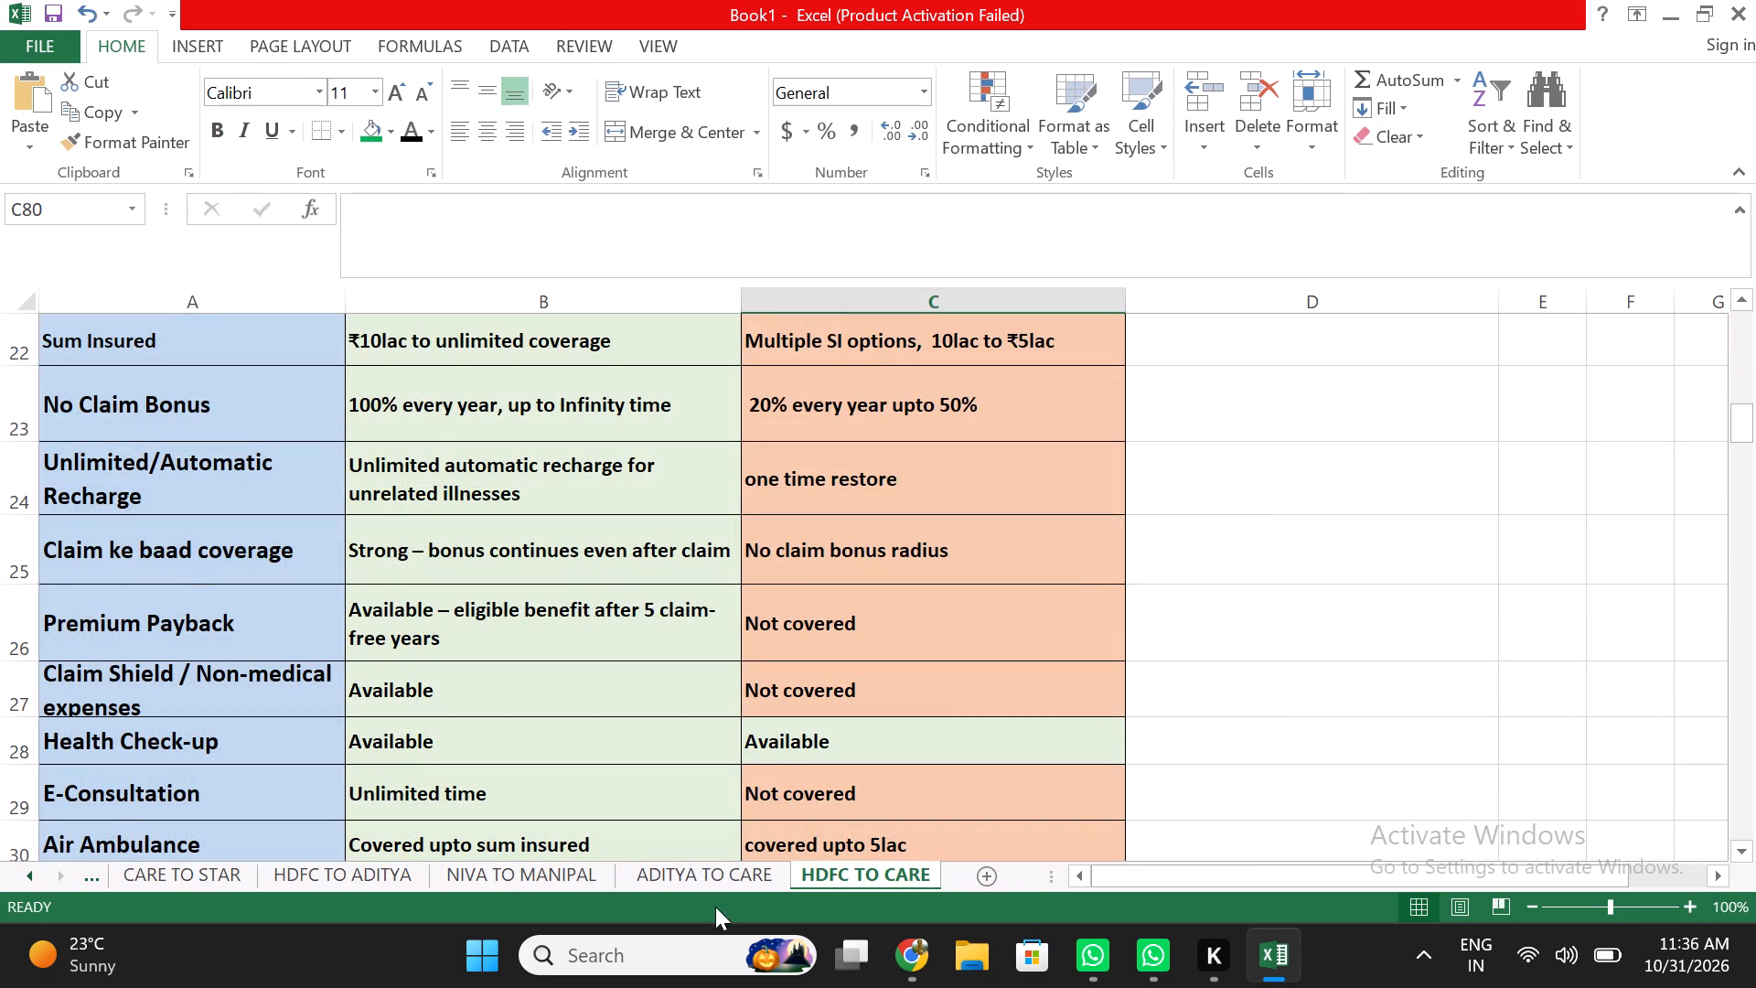
pyautogui.click(712, 877)
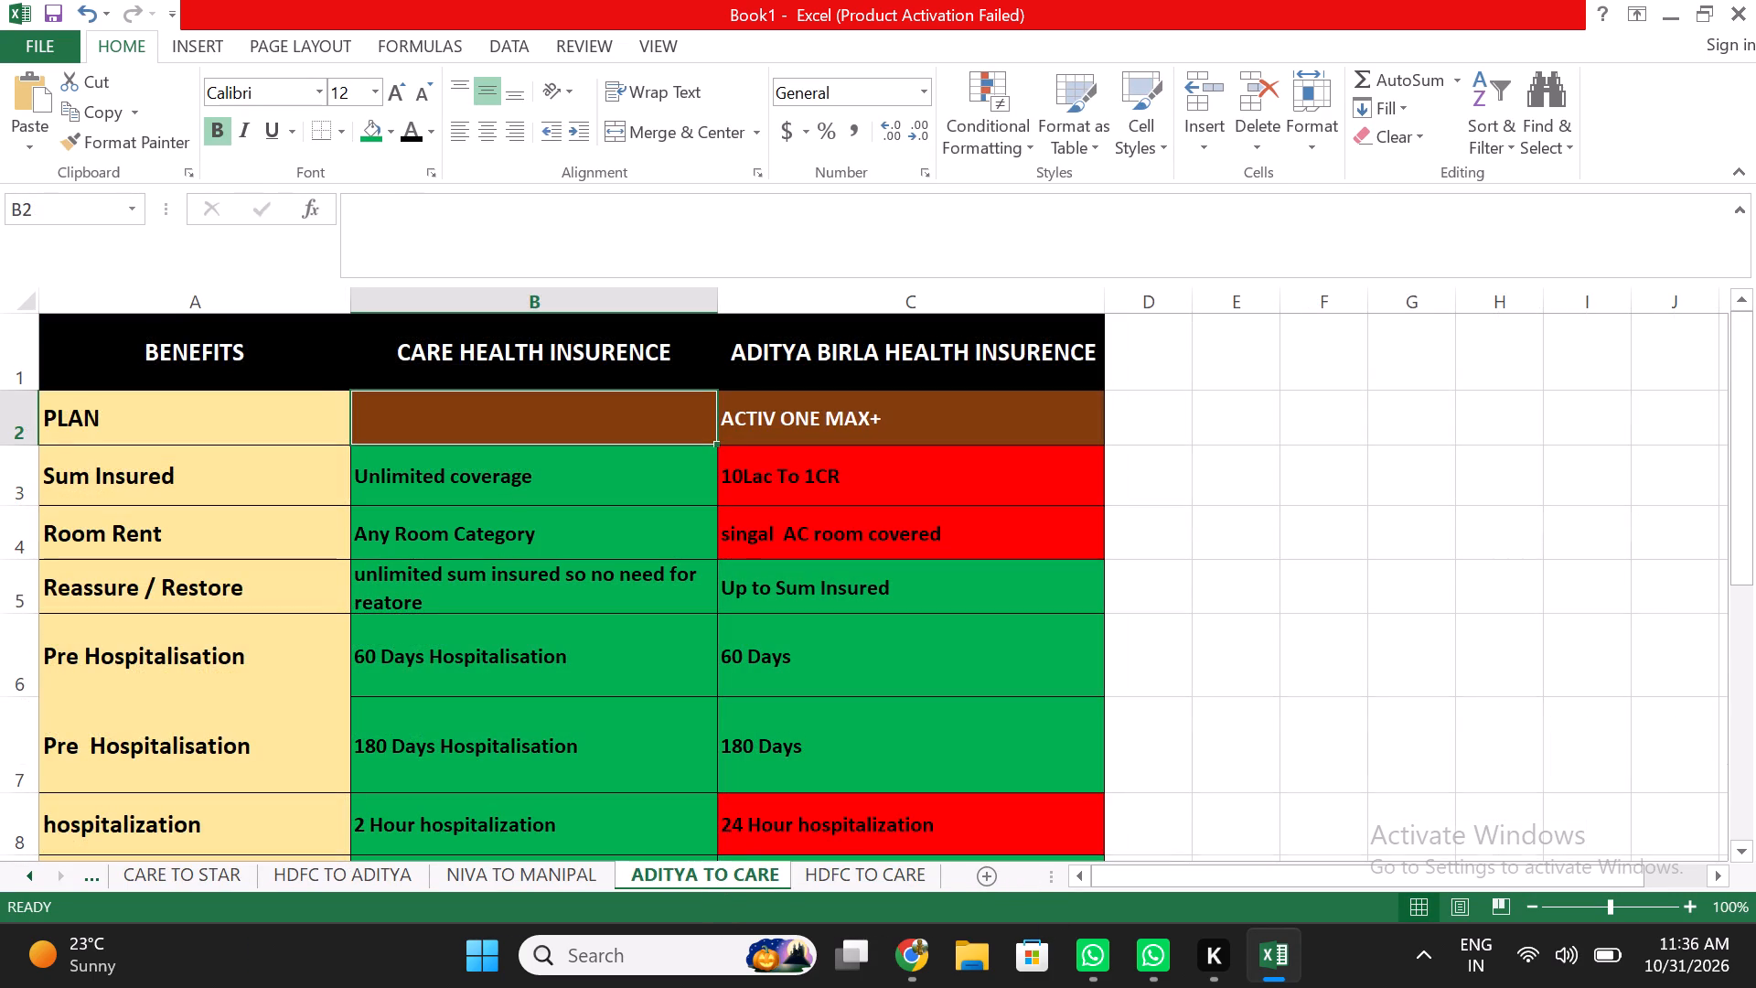
pyautogui.click(565, 451)
pyautogui.click(566, 406)
pyautogui.hotkey('ctrl', 'v')
pyautogui.moveTo(566, 406); pyautogui.dragTo(537, 463)
pyautogui.click(537, 463)
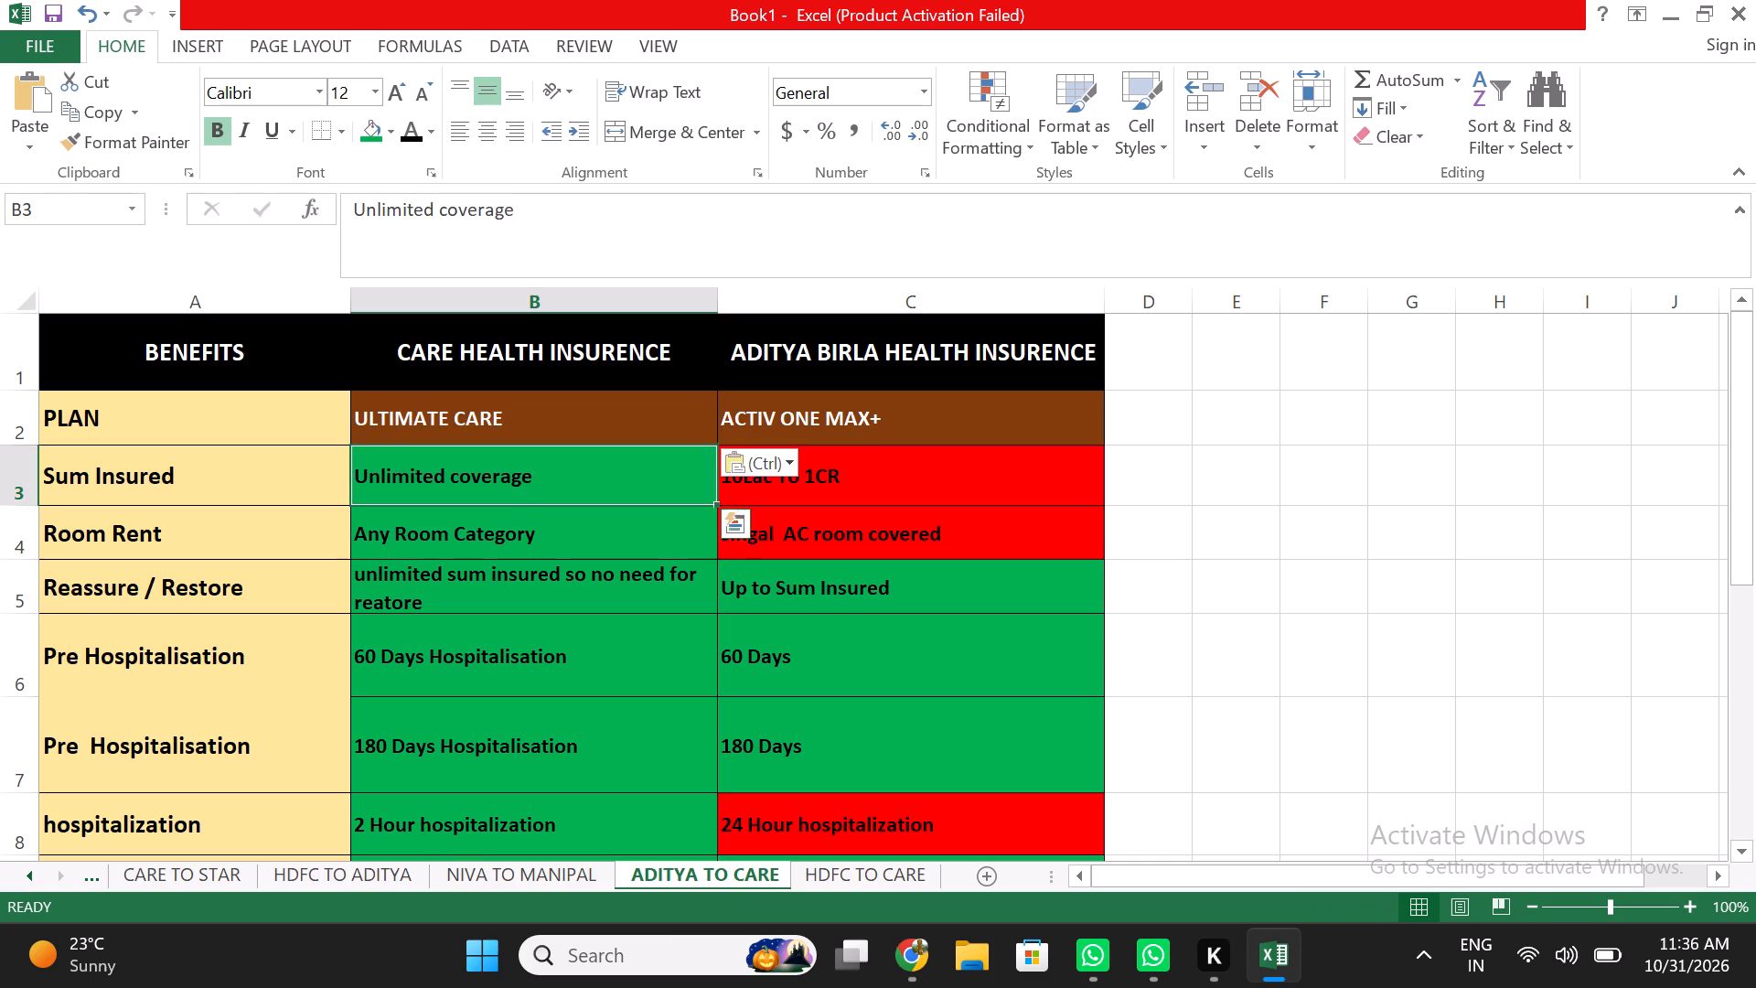
# Review the benefit rows of the ADITYA TO CARE table for entries that still need Care Health details.
pyautogui.scroll(-1, 528, 603)
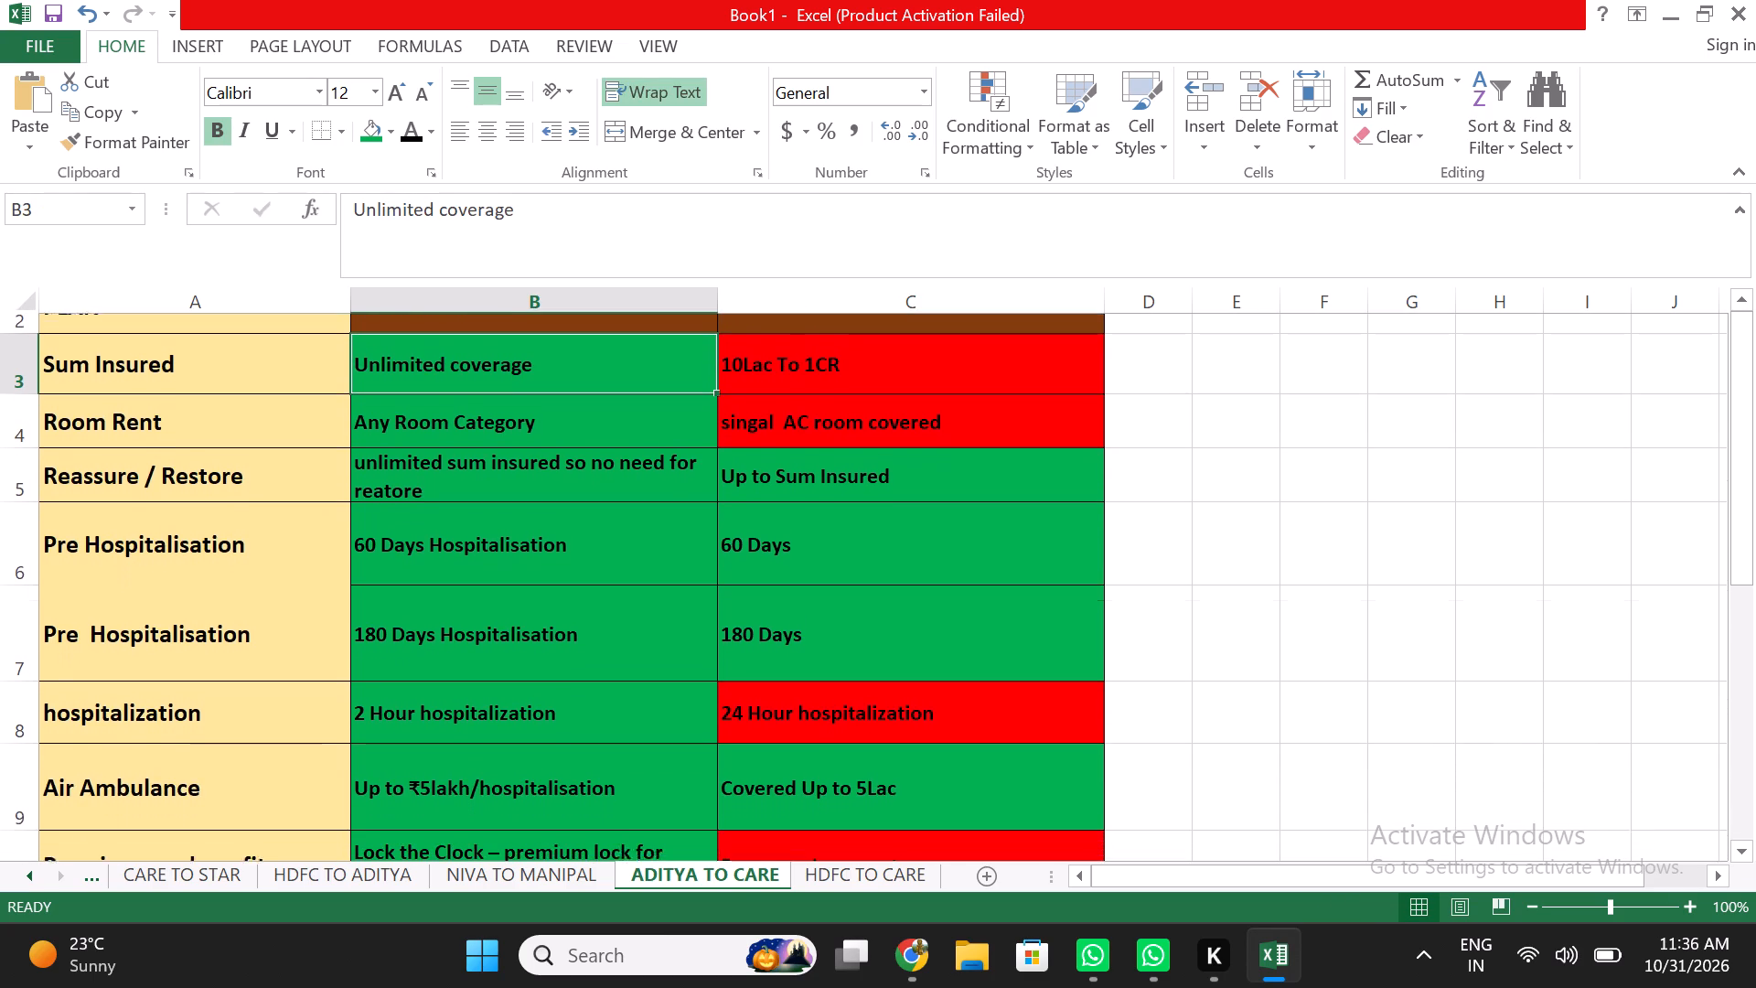
pyautogui.scroll(-3, 528, 603)
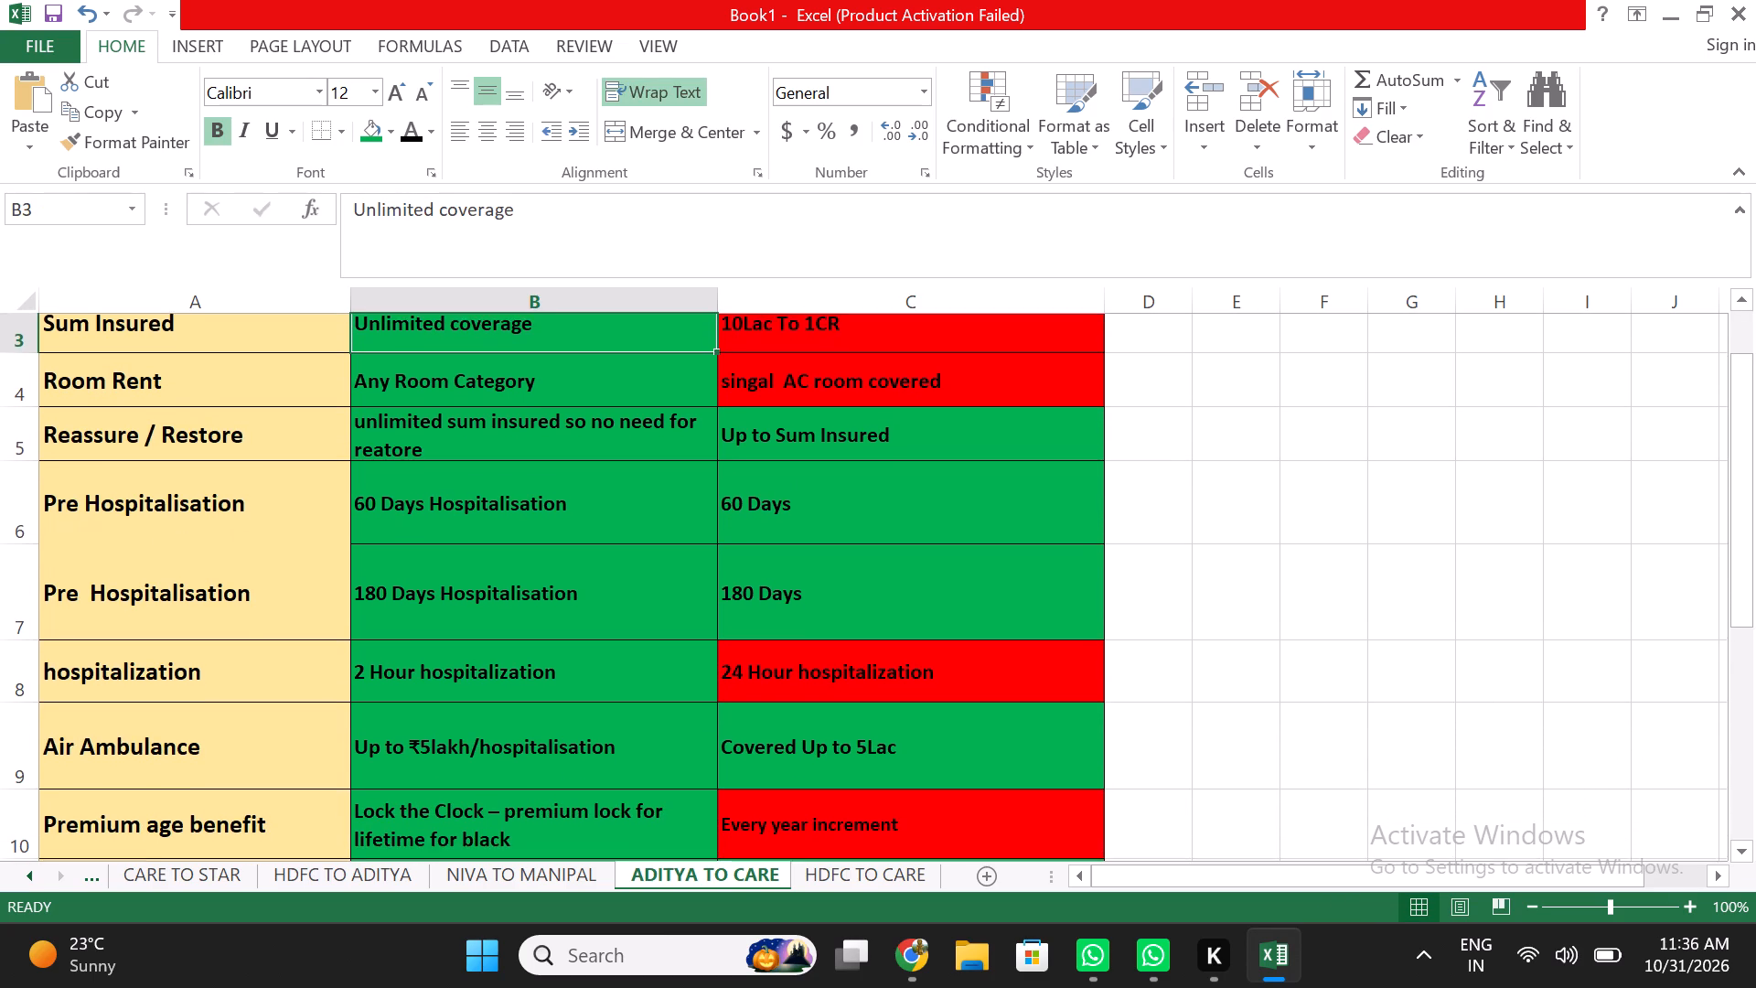
pyautogui.scroll(-2, 528, 603)
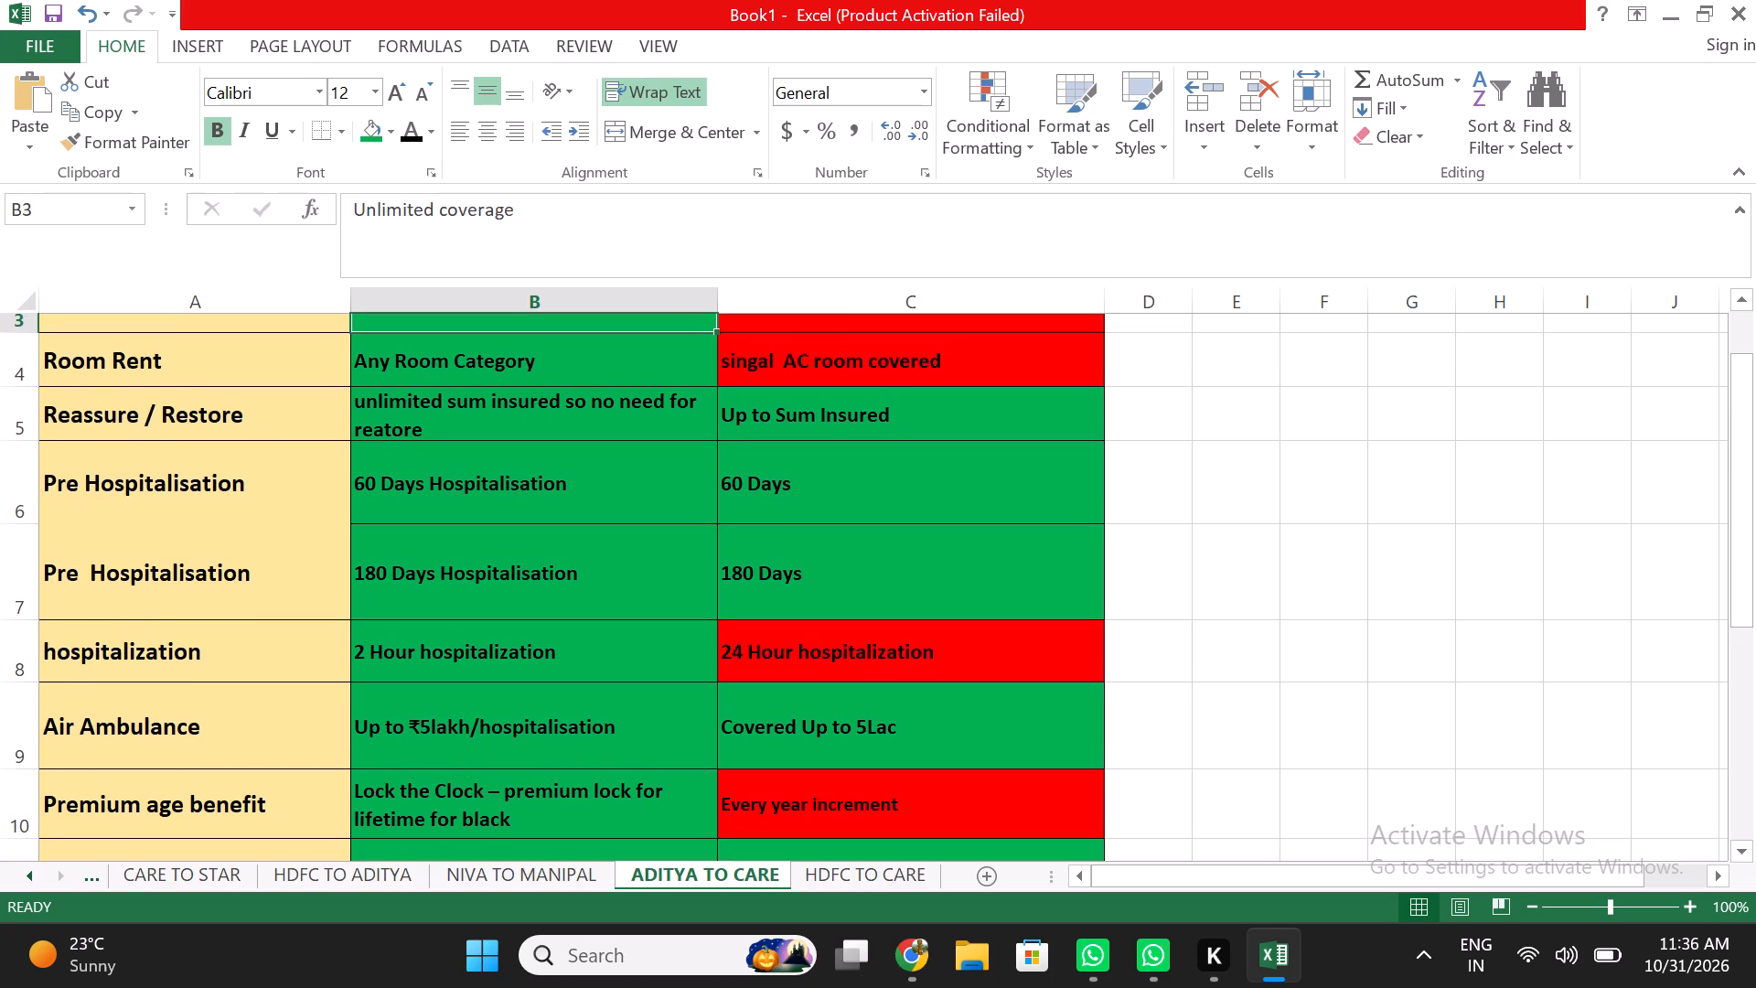
pyautogui.scroll(-2, 528, 603)
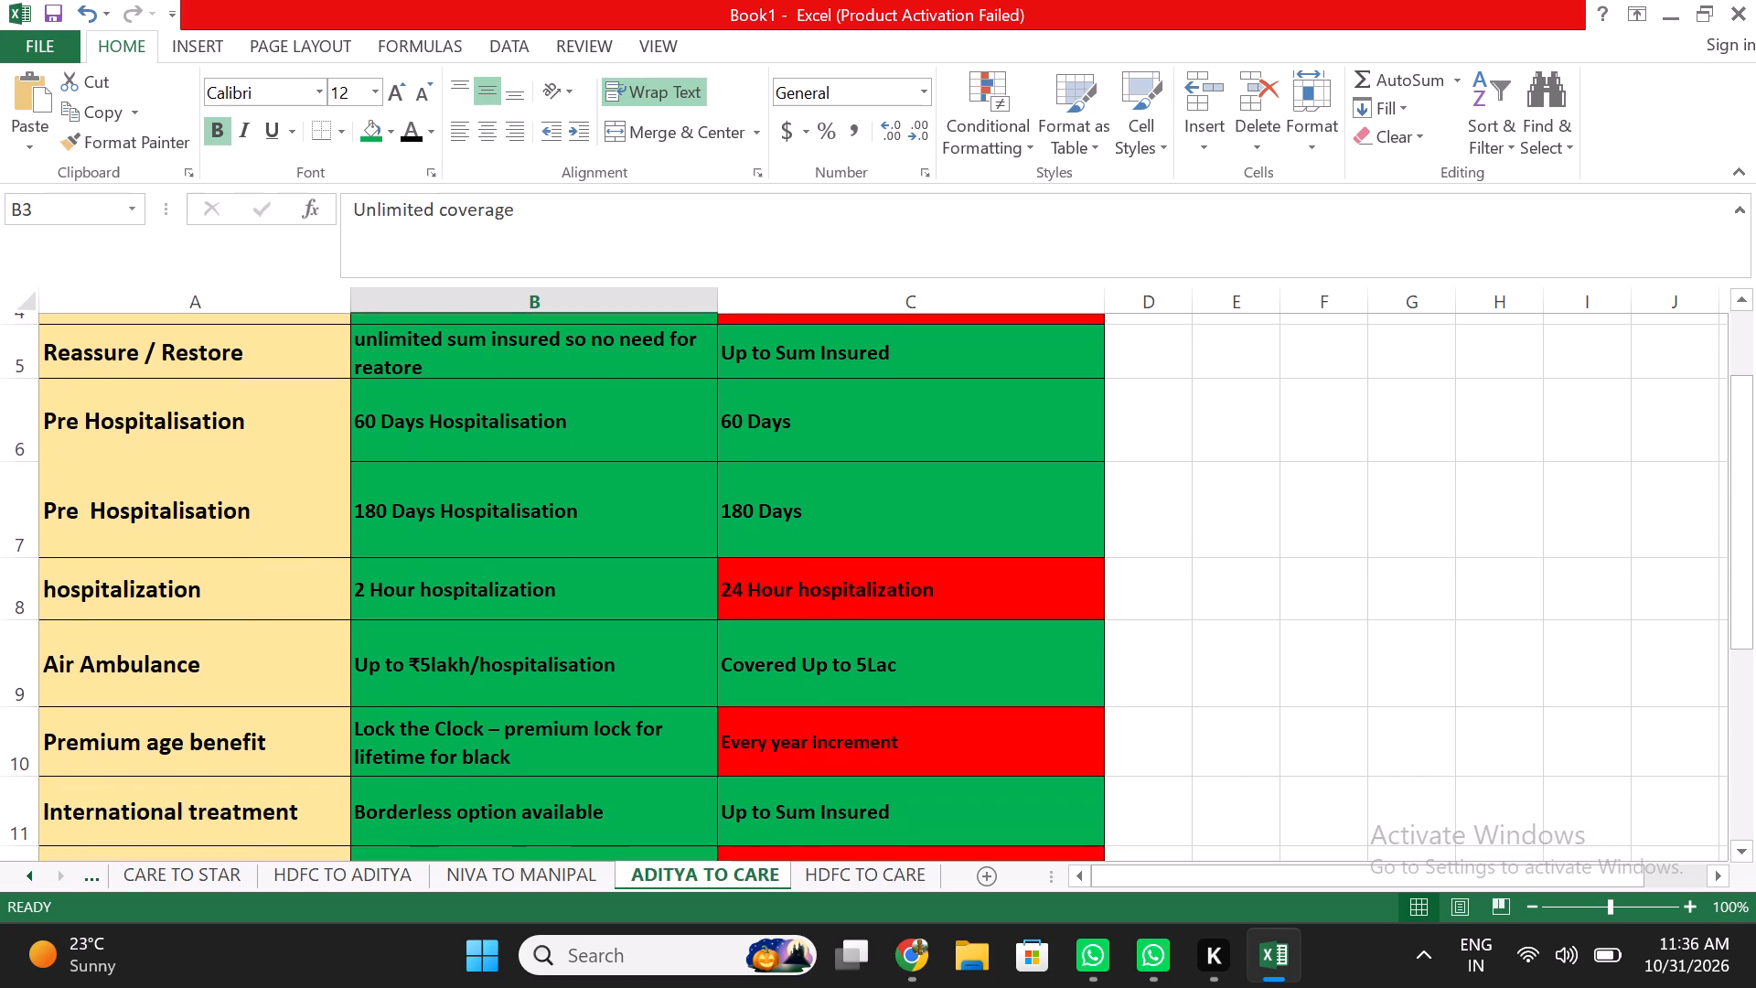
pyautogui.scroll(-3, 528, 603)
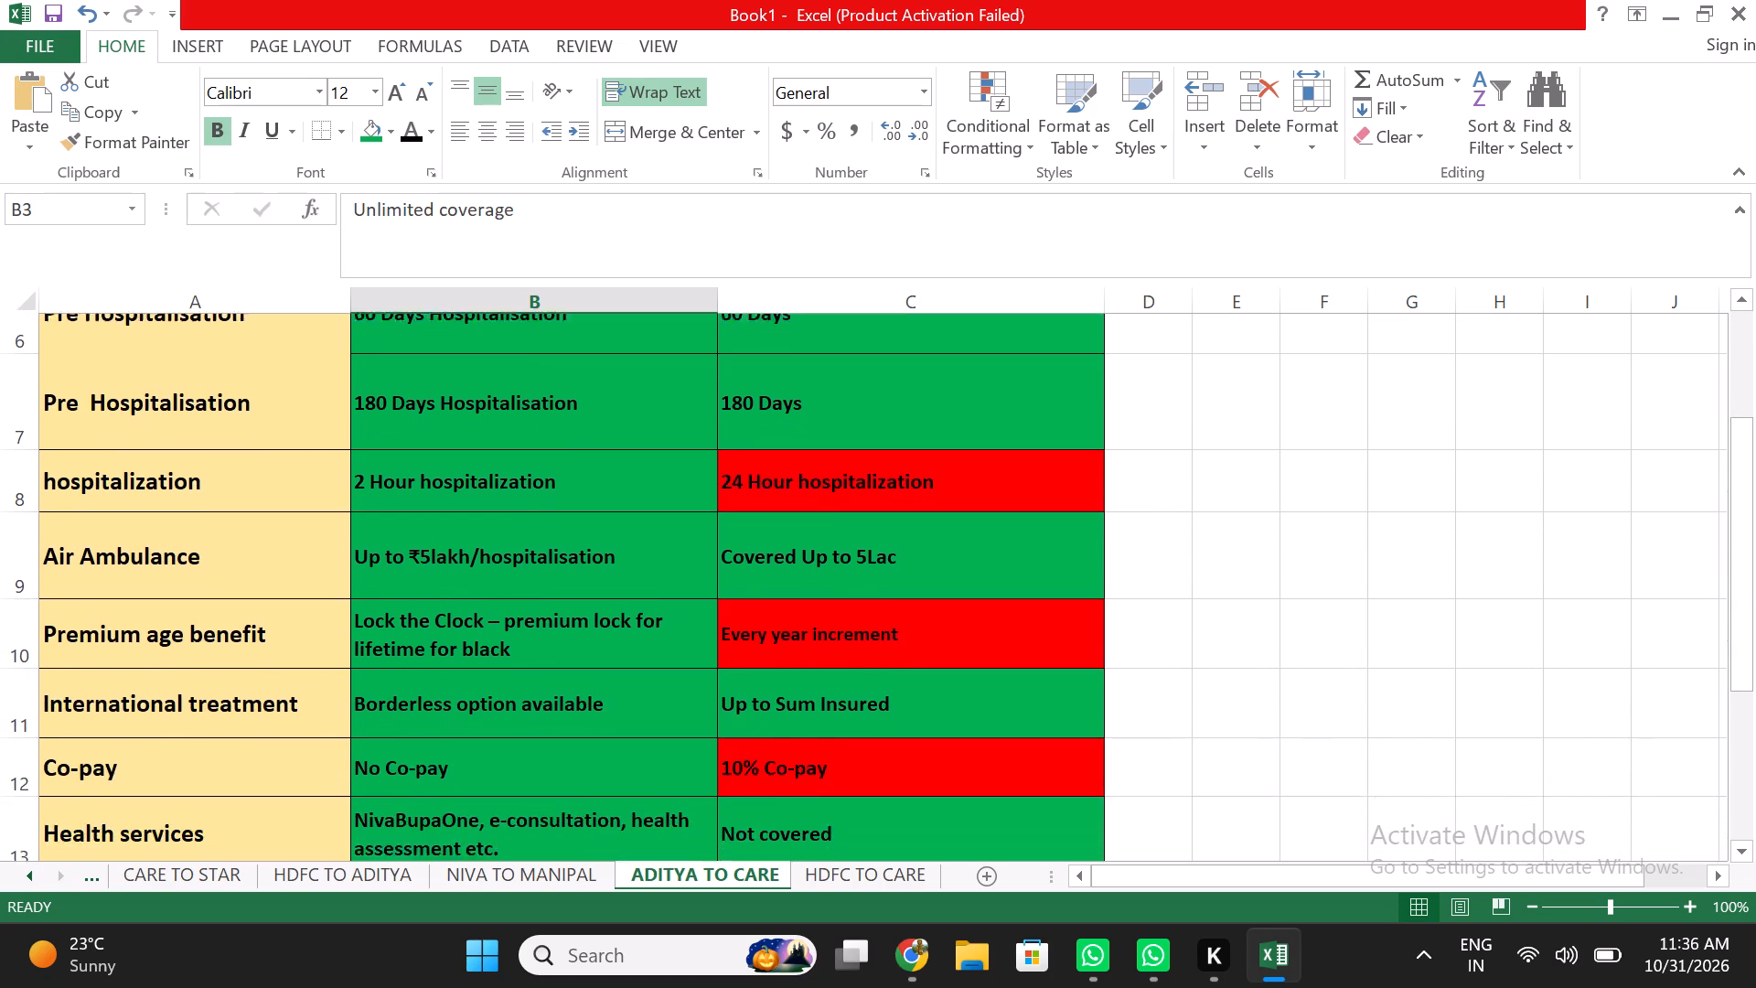
pyautogui.scroll(-2, 528, 603)
pyautogui.scroll(1, 528, 603)
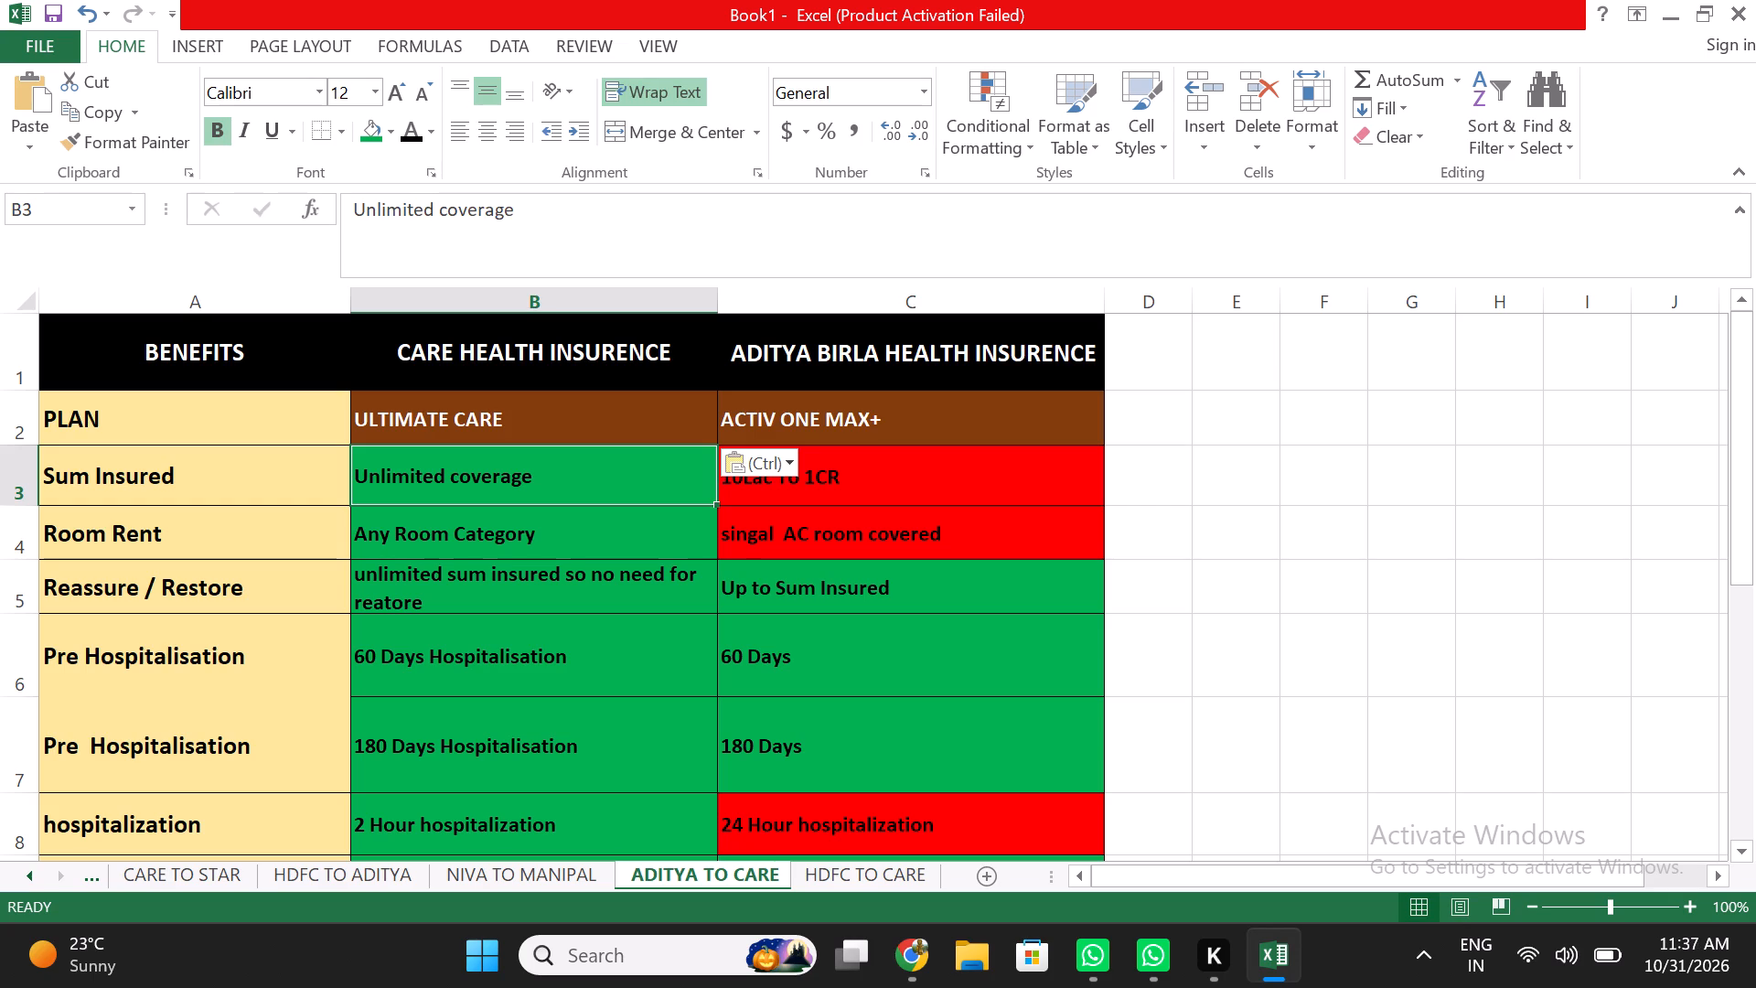
pyautogui.scroll(-1, 482, 609)
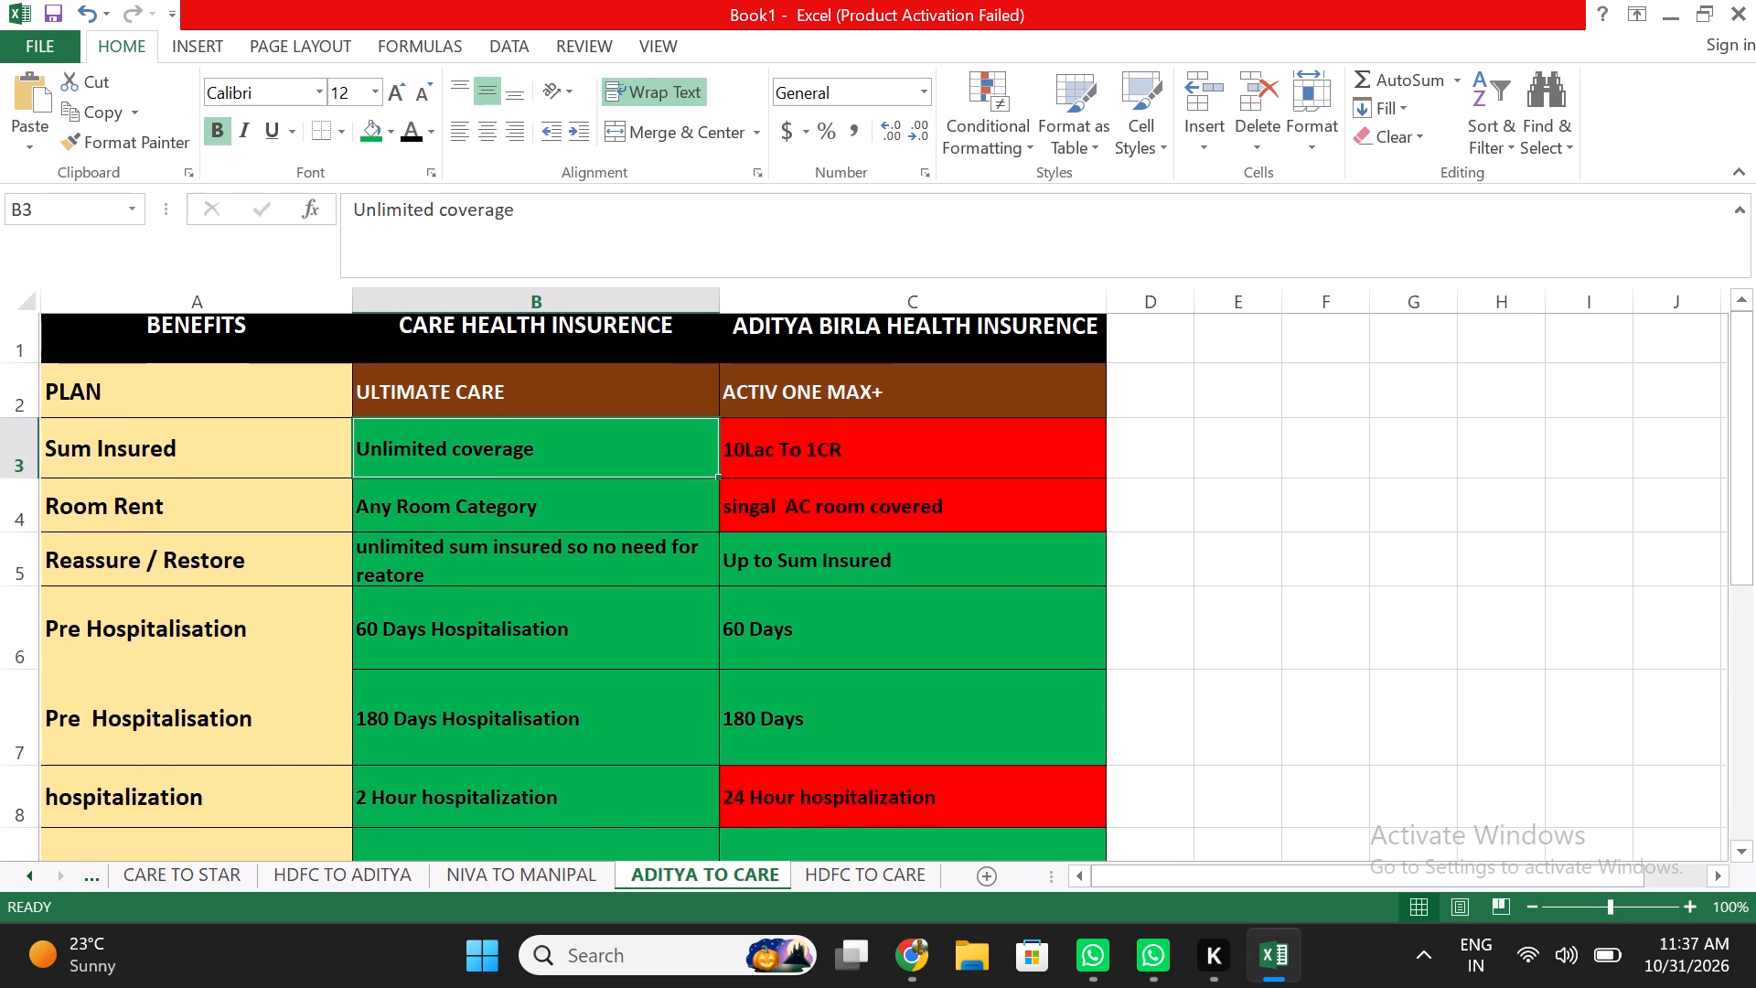
pyautogui.scroll(-1, 482, 609)
pyautogui.scroll(1, 482, 609)
# Replace the Reassure / Restore entries in B5:C5 with the Unlimited/Automatic Recharge entries copied from row 24 of the HDFC TO CARE sheet.
pyautogui.click(452, 610)
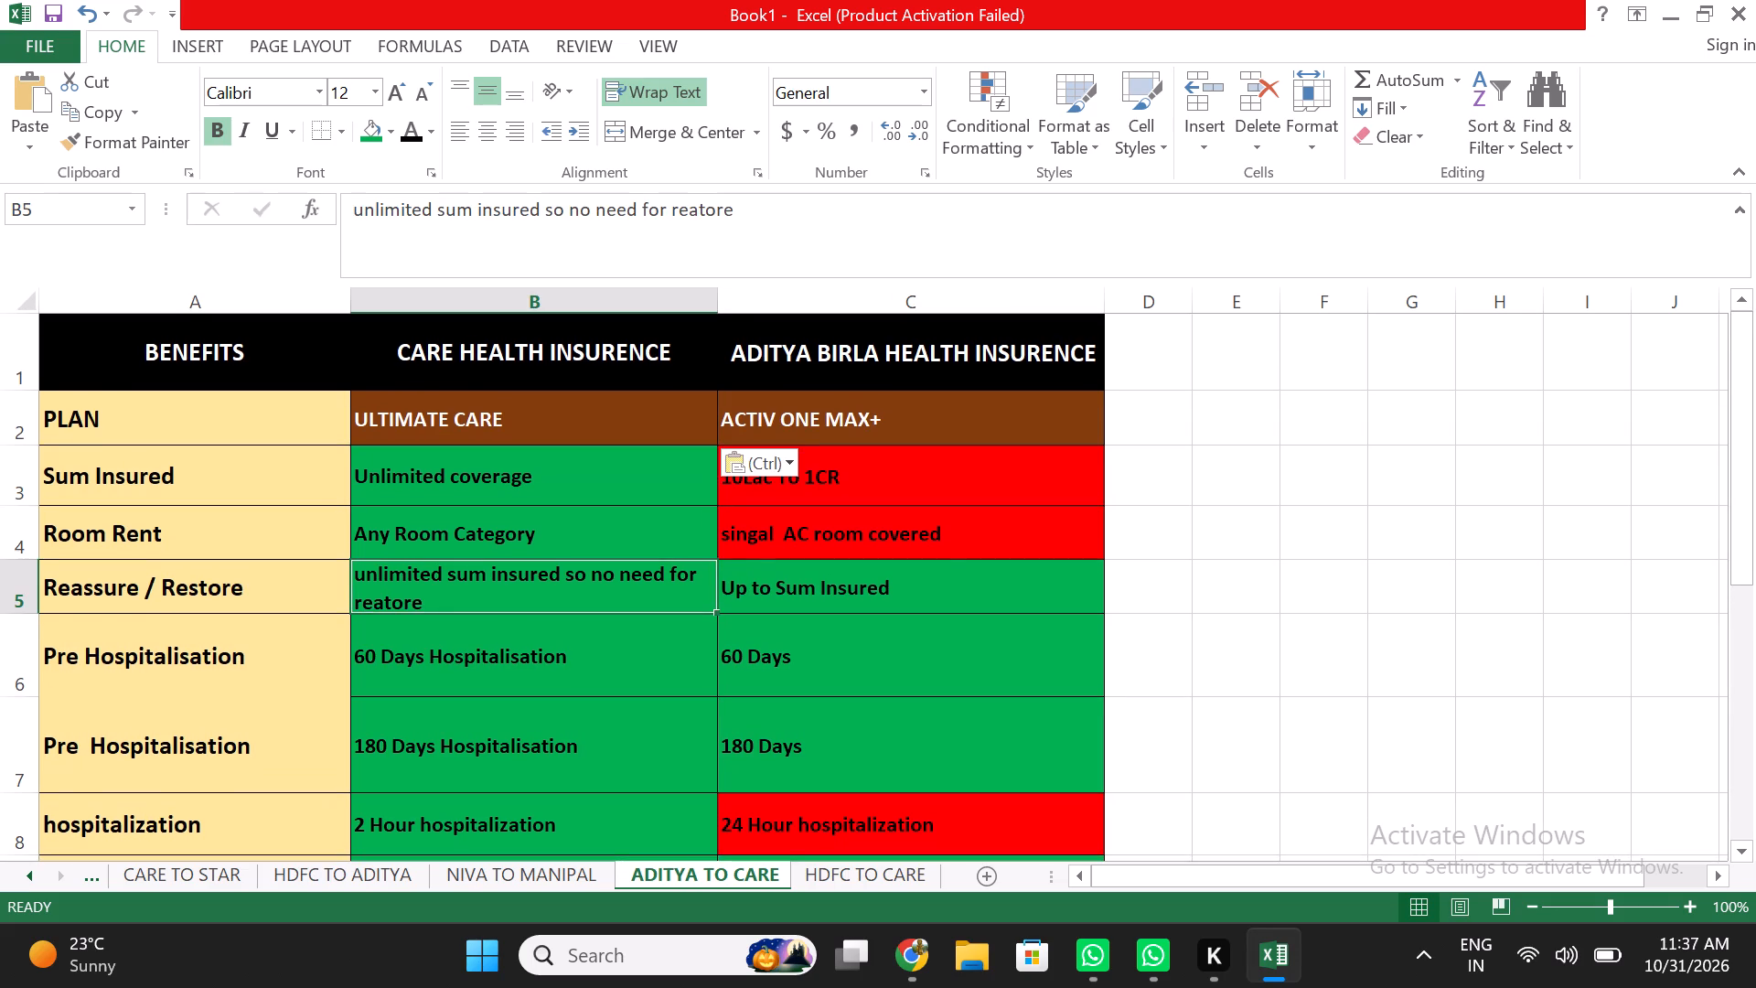
pyautogui.doubleClick(452, 610)
pyautogui.scroll(2, 458, 645)
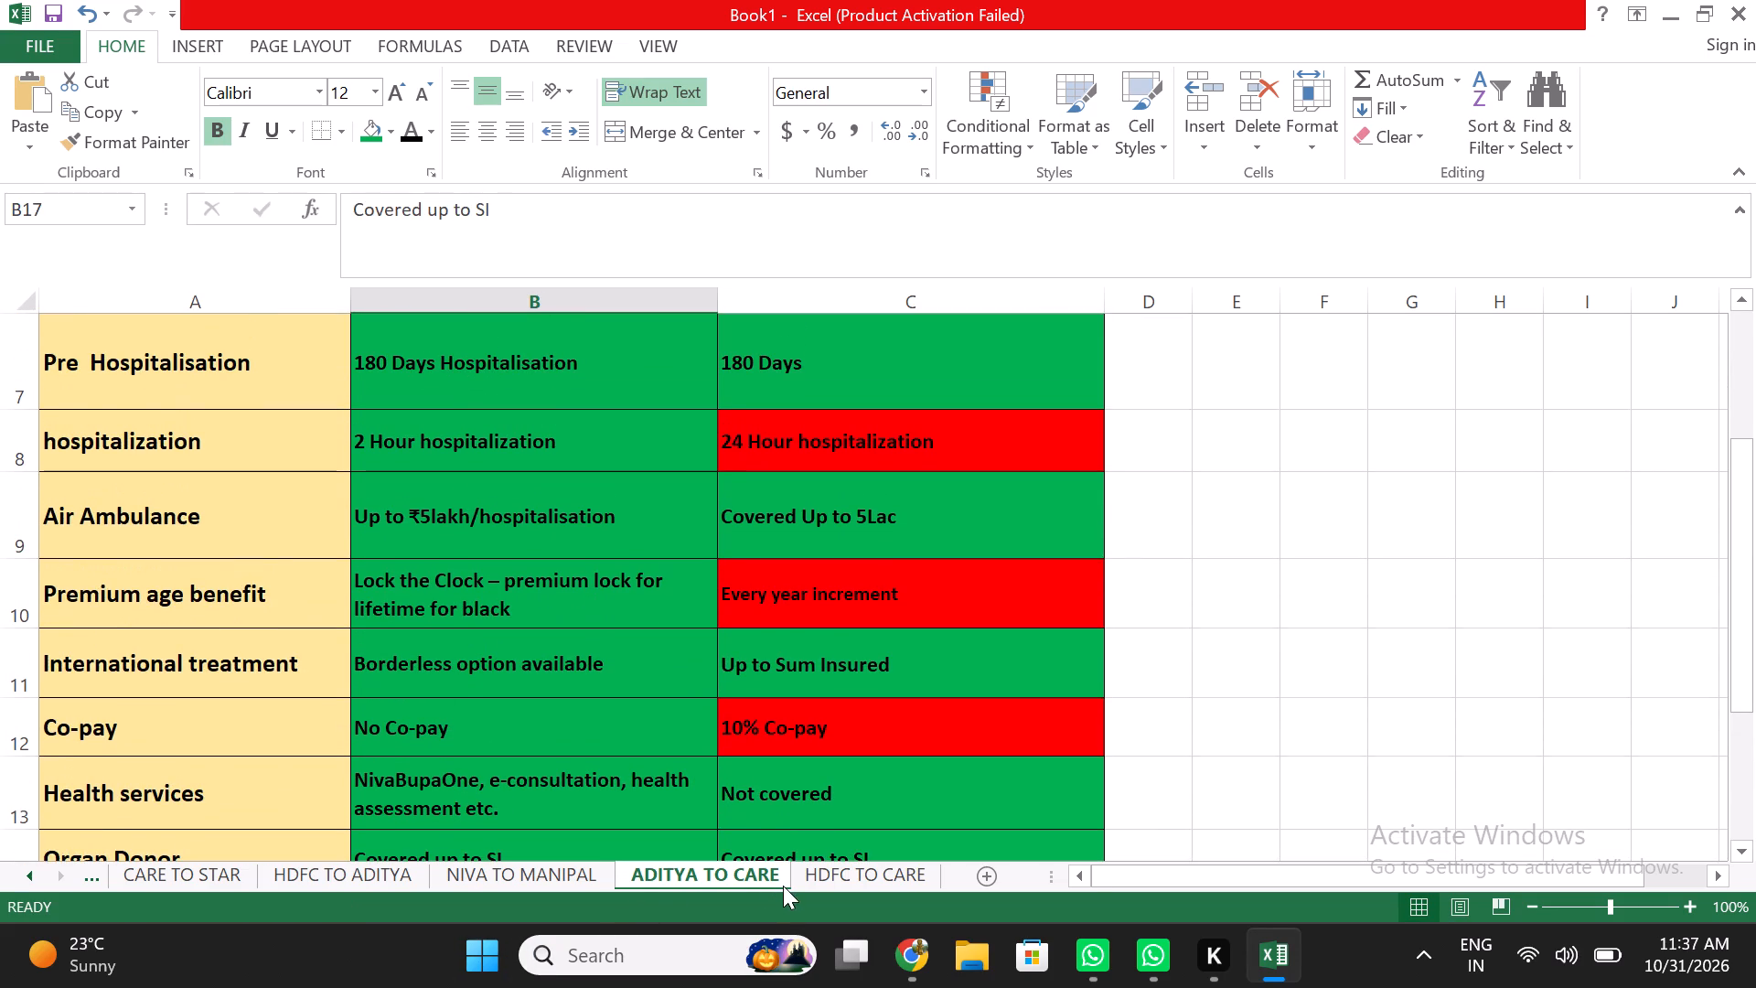
pyautogui.click(813, 885)
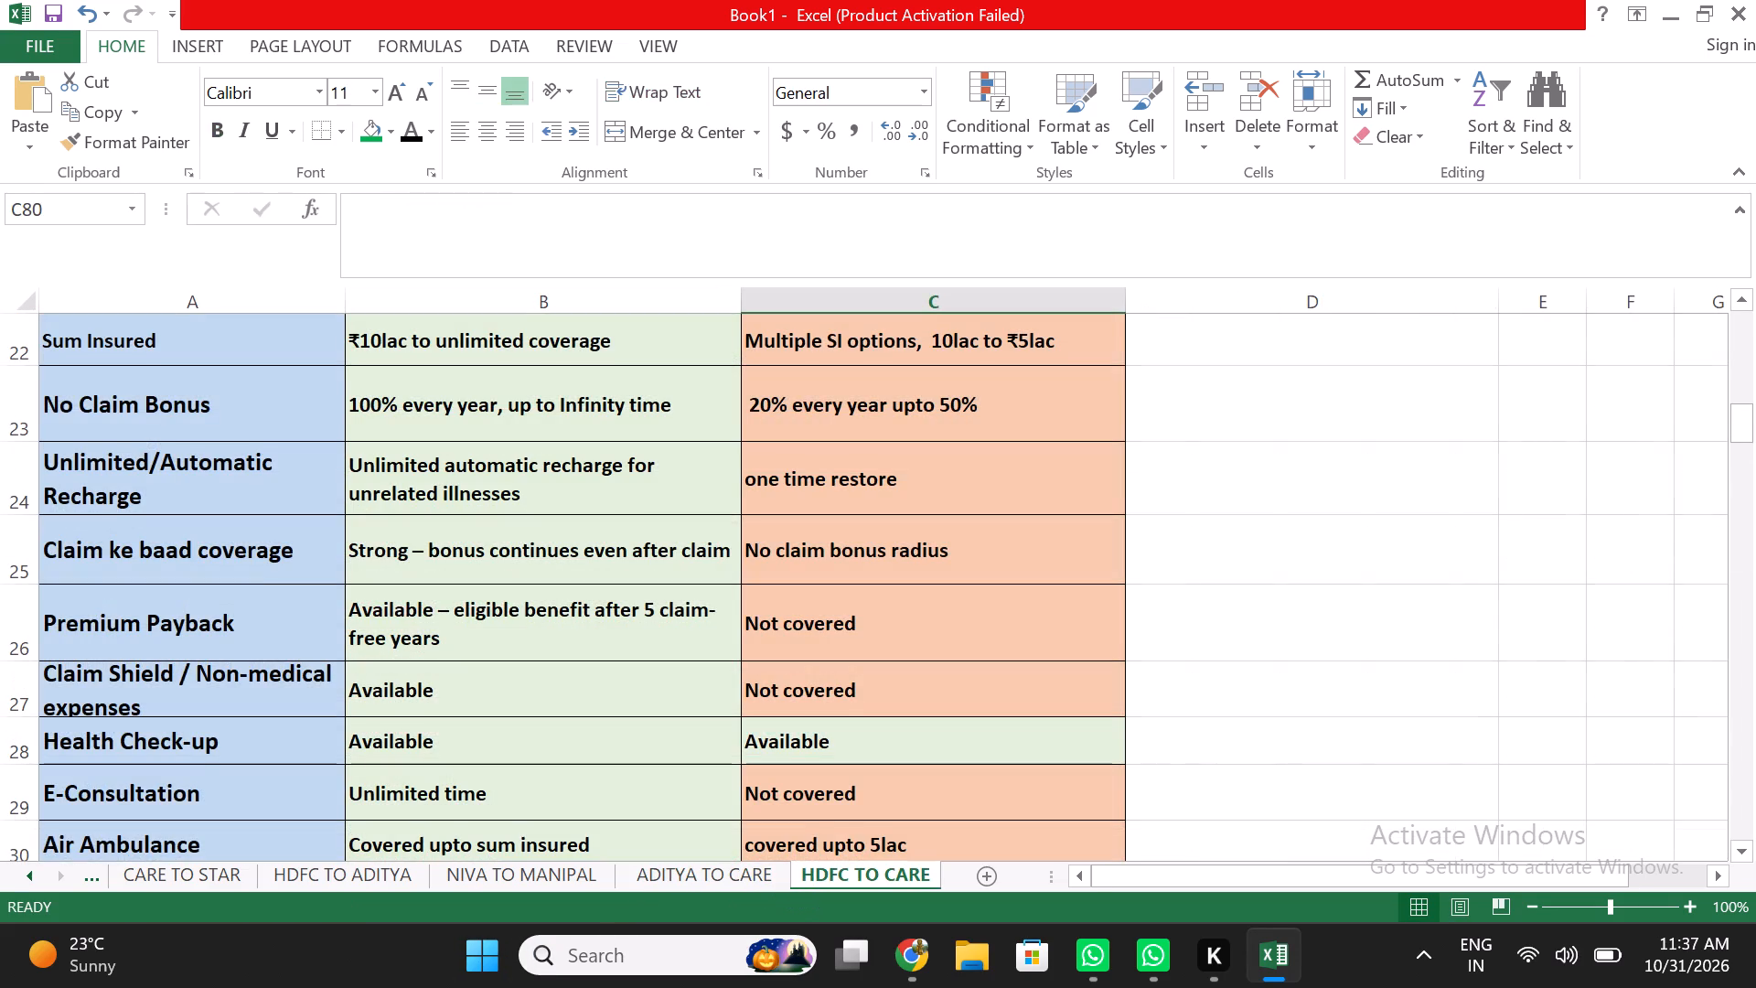
pyautogui.scroll(2, 569, 673)
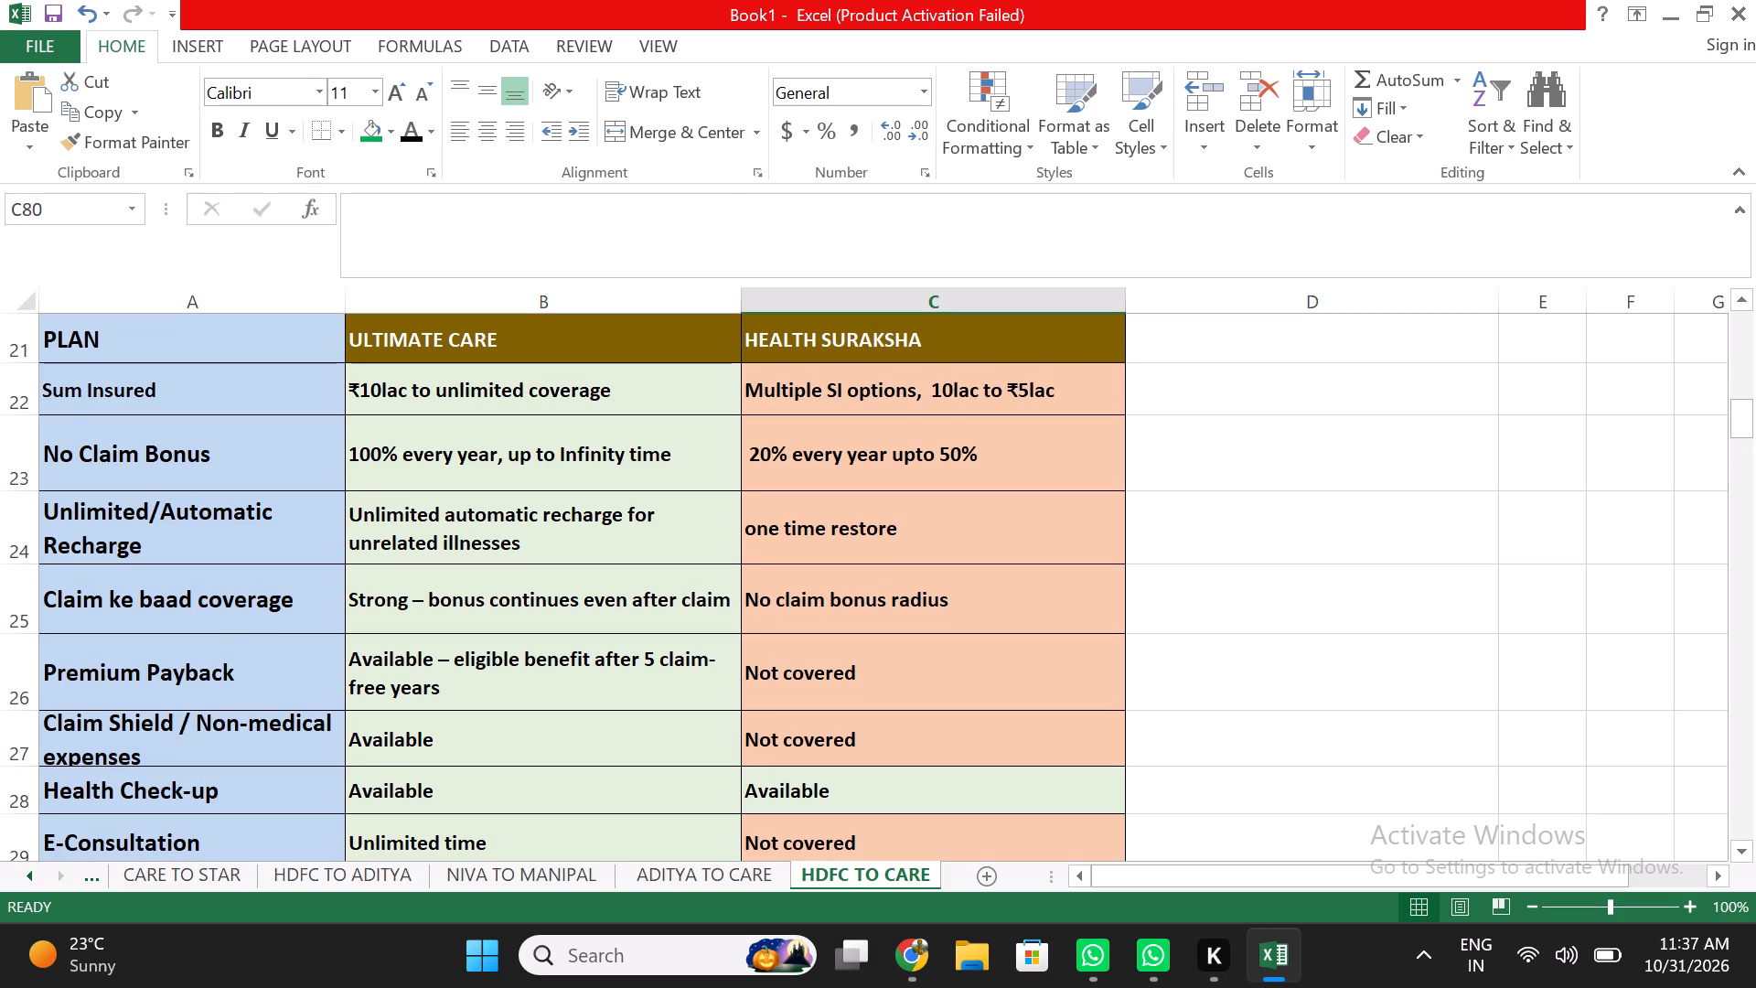
pyautogui.moveTo(369, 502); pyautogui.dragTo(841, 545)
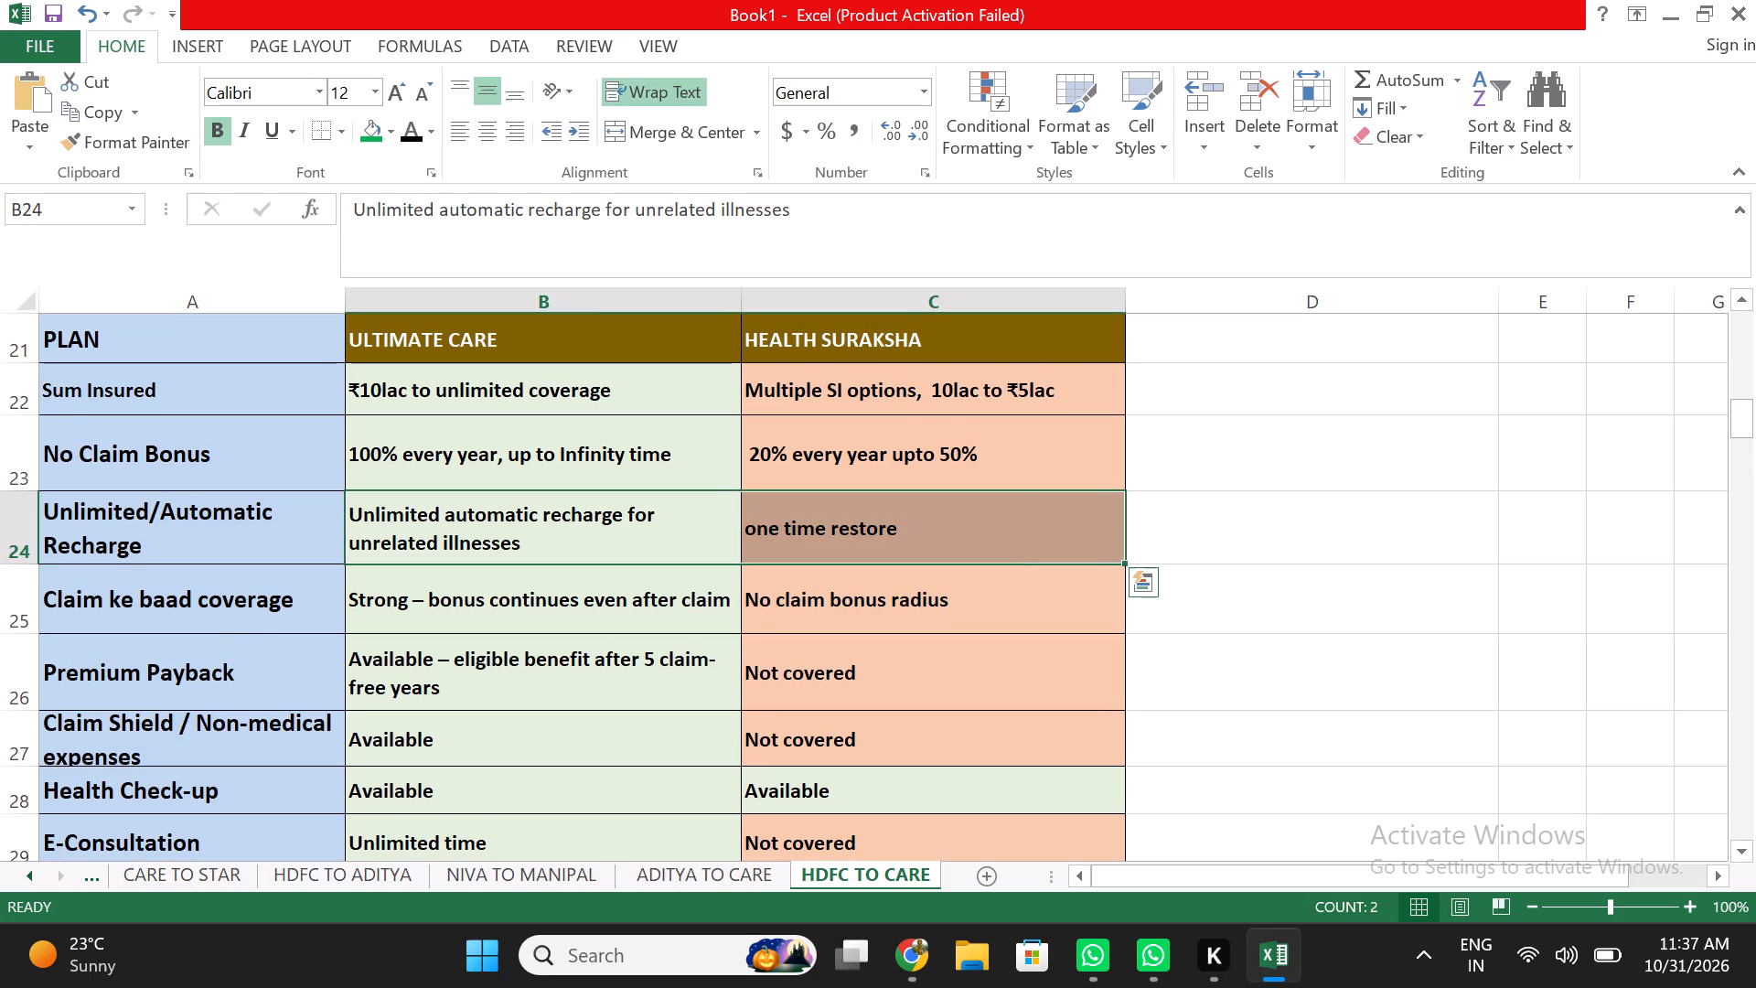
pyautogui.hotkey('ctrl', 'c')
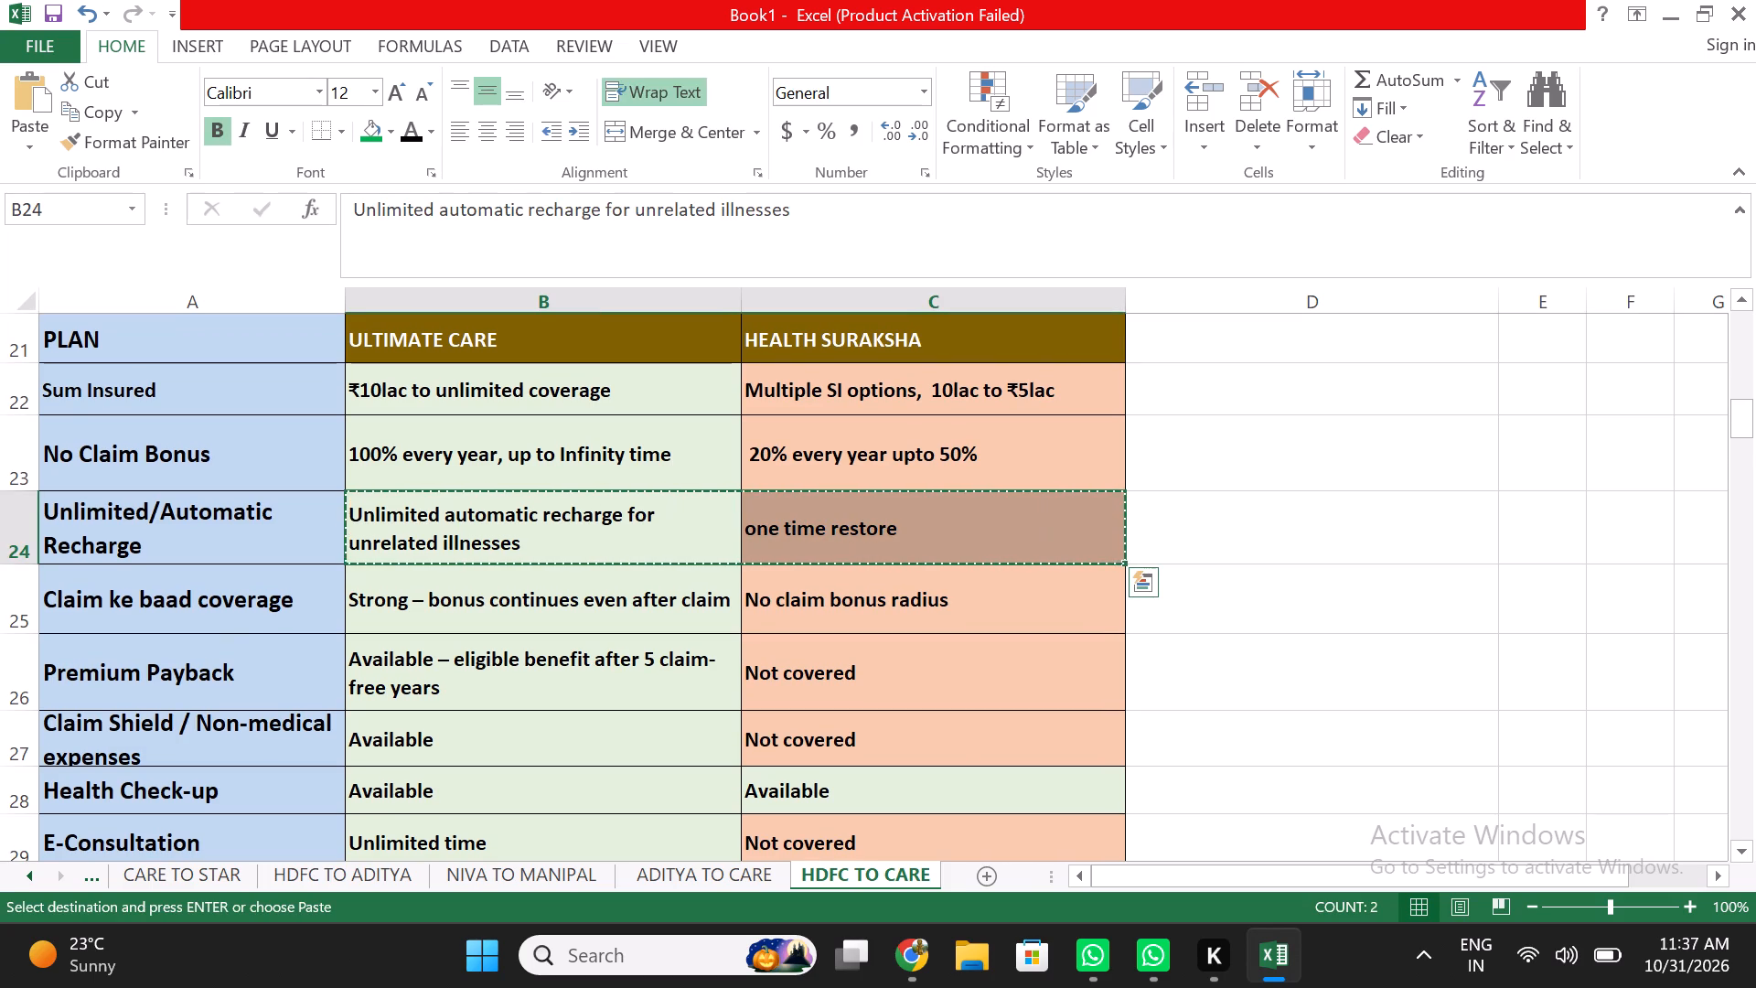
pyautogui.click(708, 875)
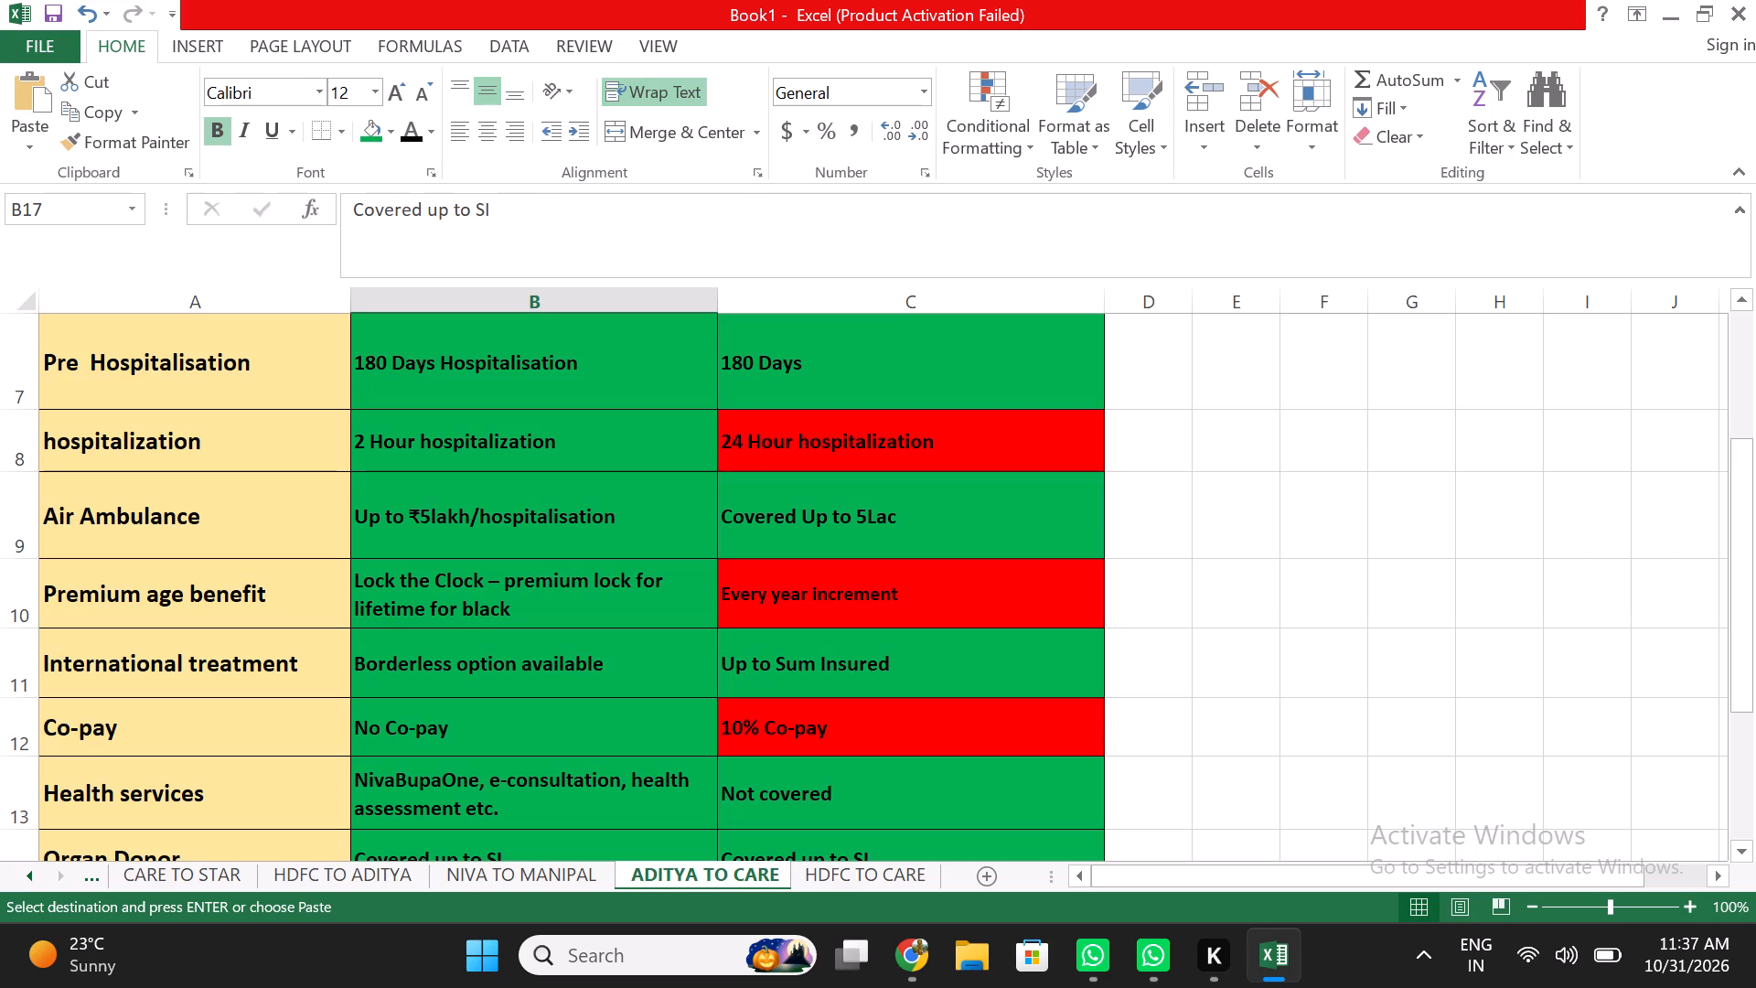
pyautogui.scroll(3, 576, 557)
pyautogui.click(509, 530)
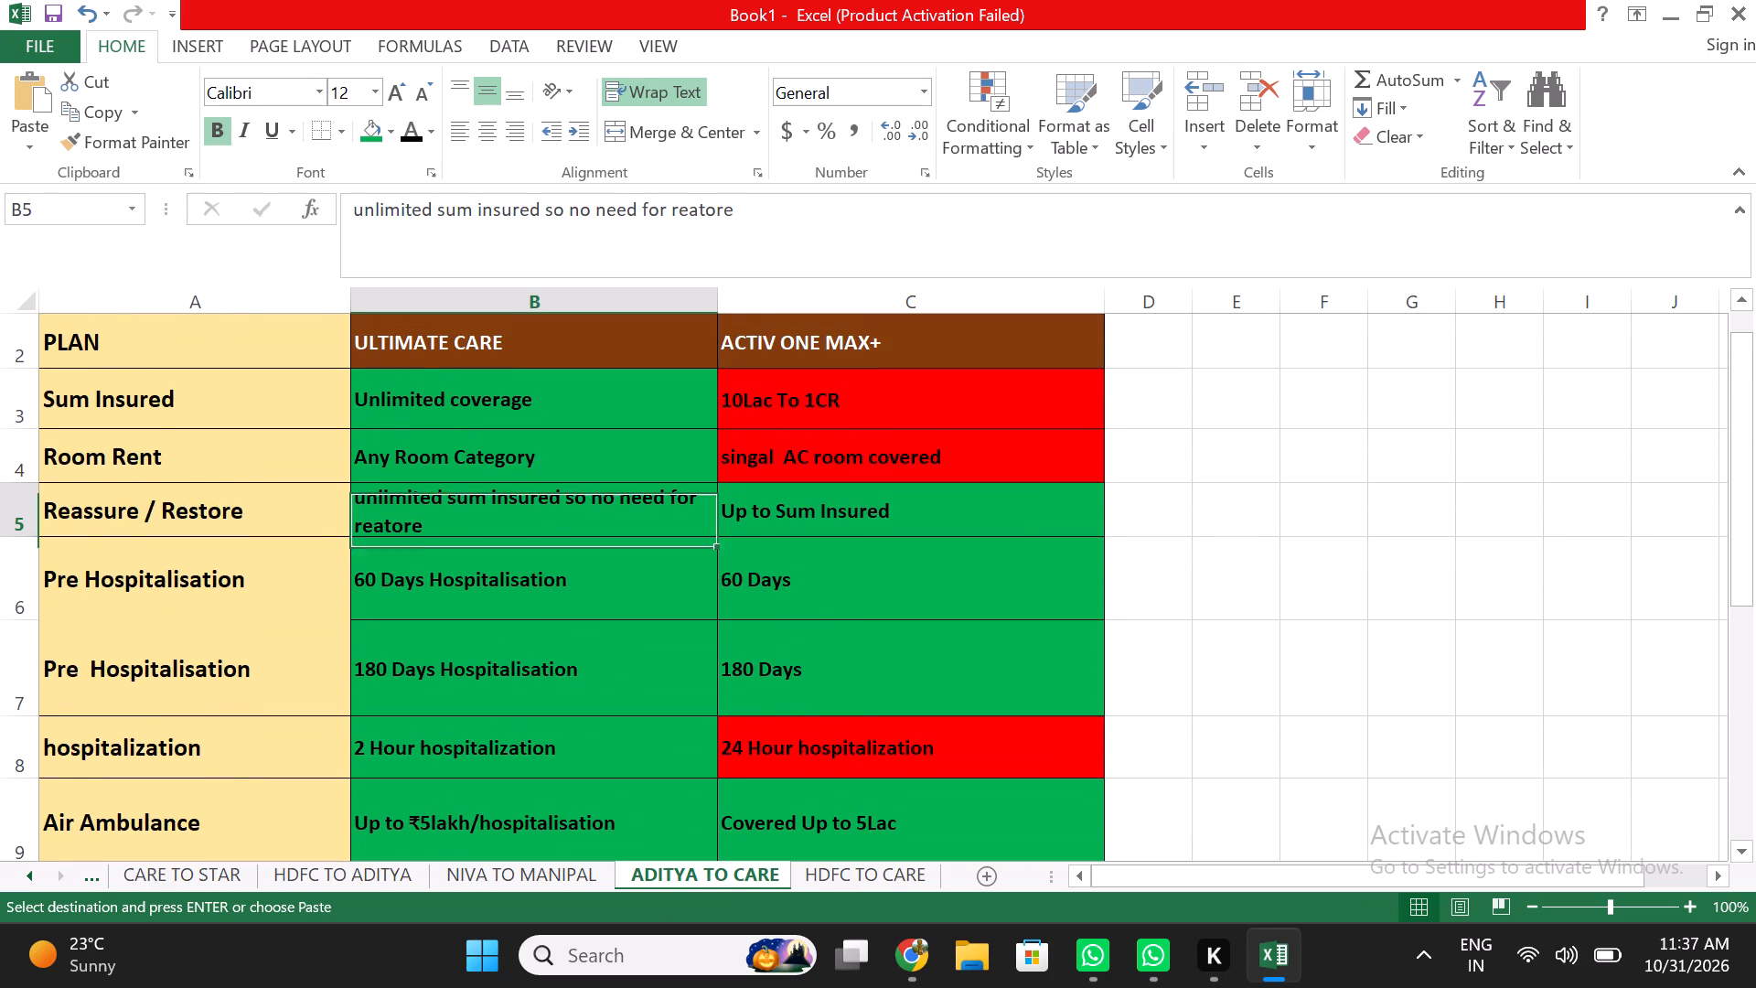
pyautogui.hotkey('ctrl', 'v')
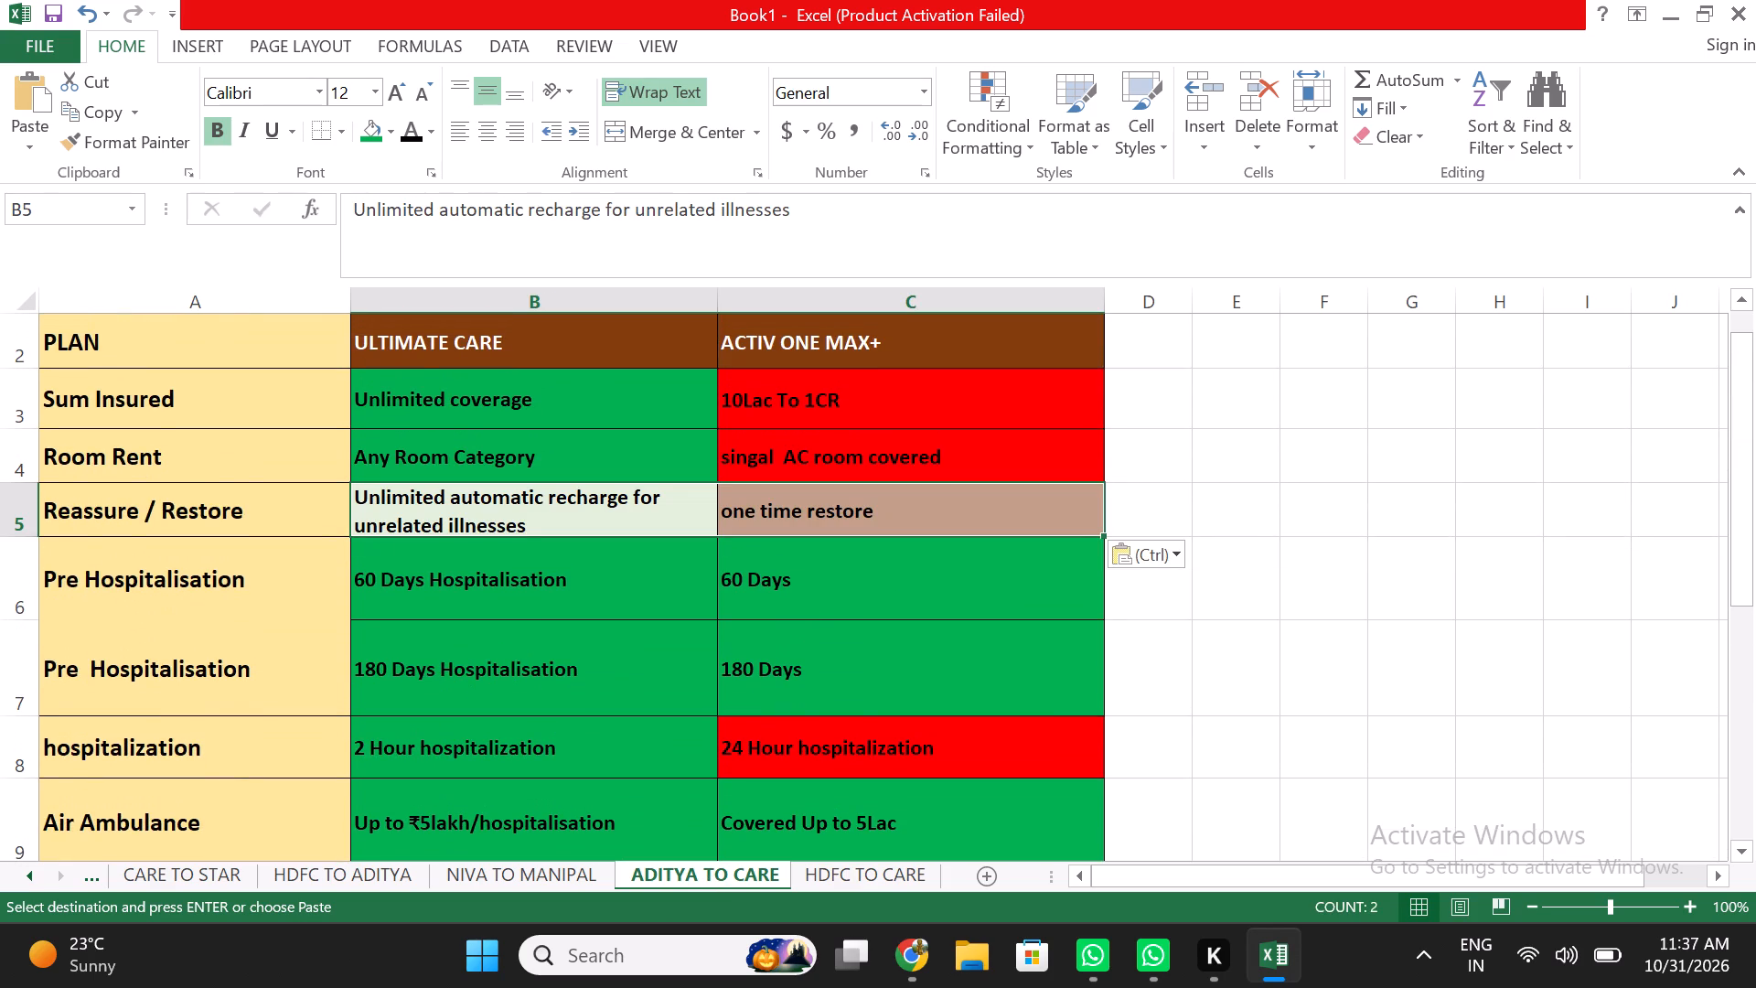
# Fill the Reassure / Restore cell B5 with green and cell C5 with red.
pyautogui.moveTo(665, 604); pyautogui.dragTo(701, 505)
pyautogui.click(701, 505)
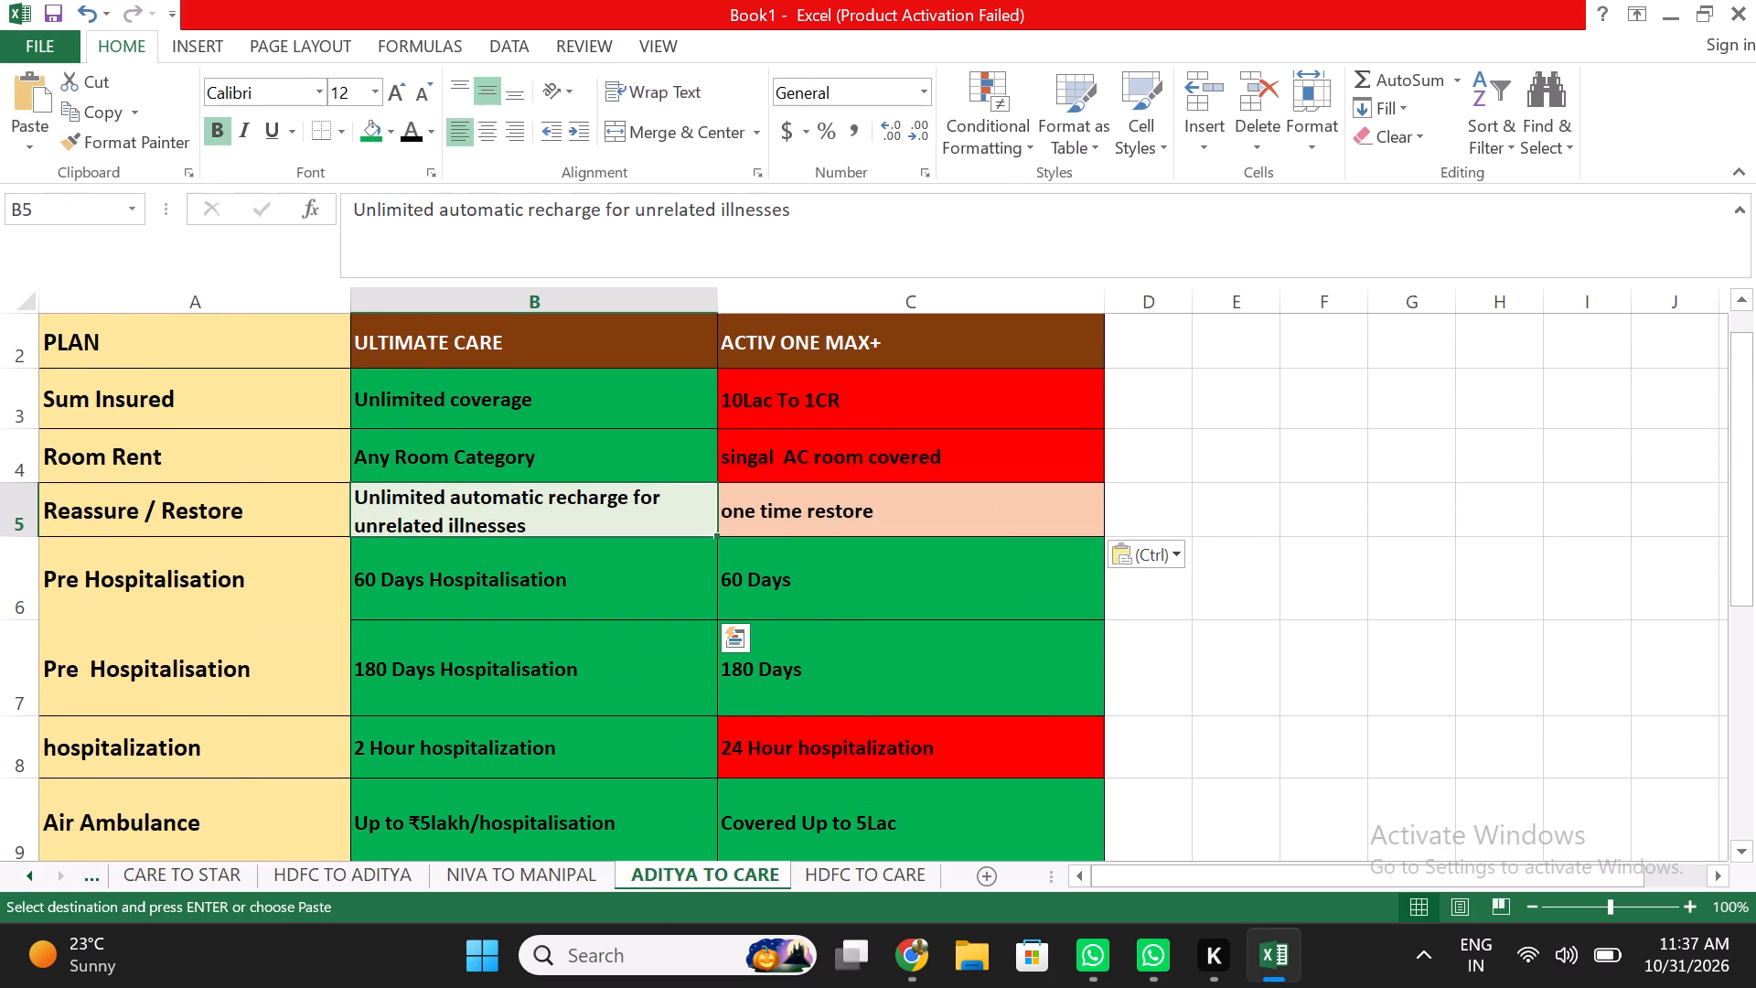
pyautogui.click(374, 136)
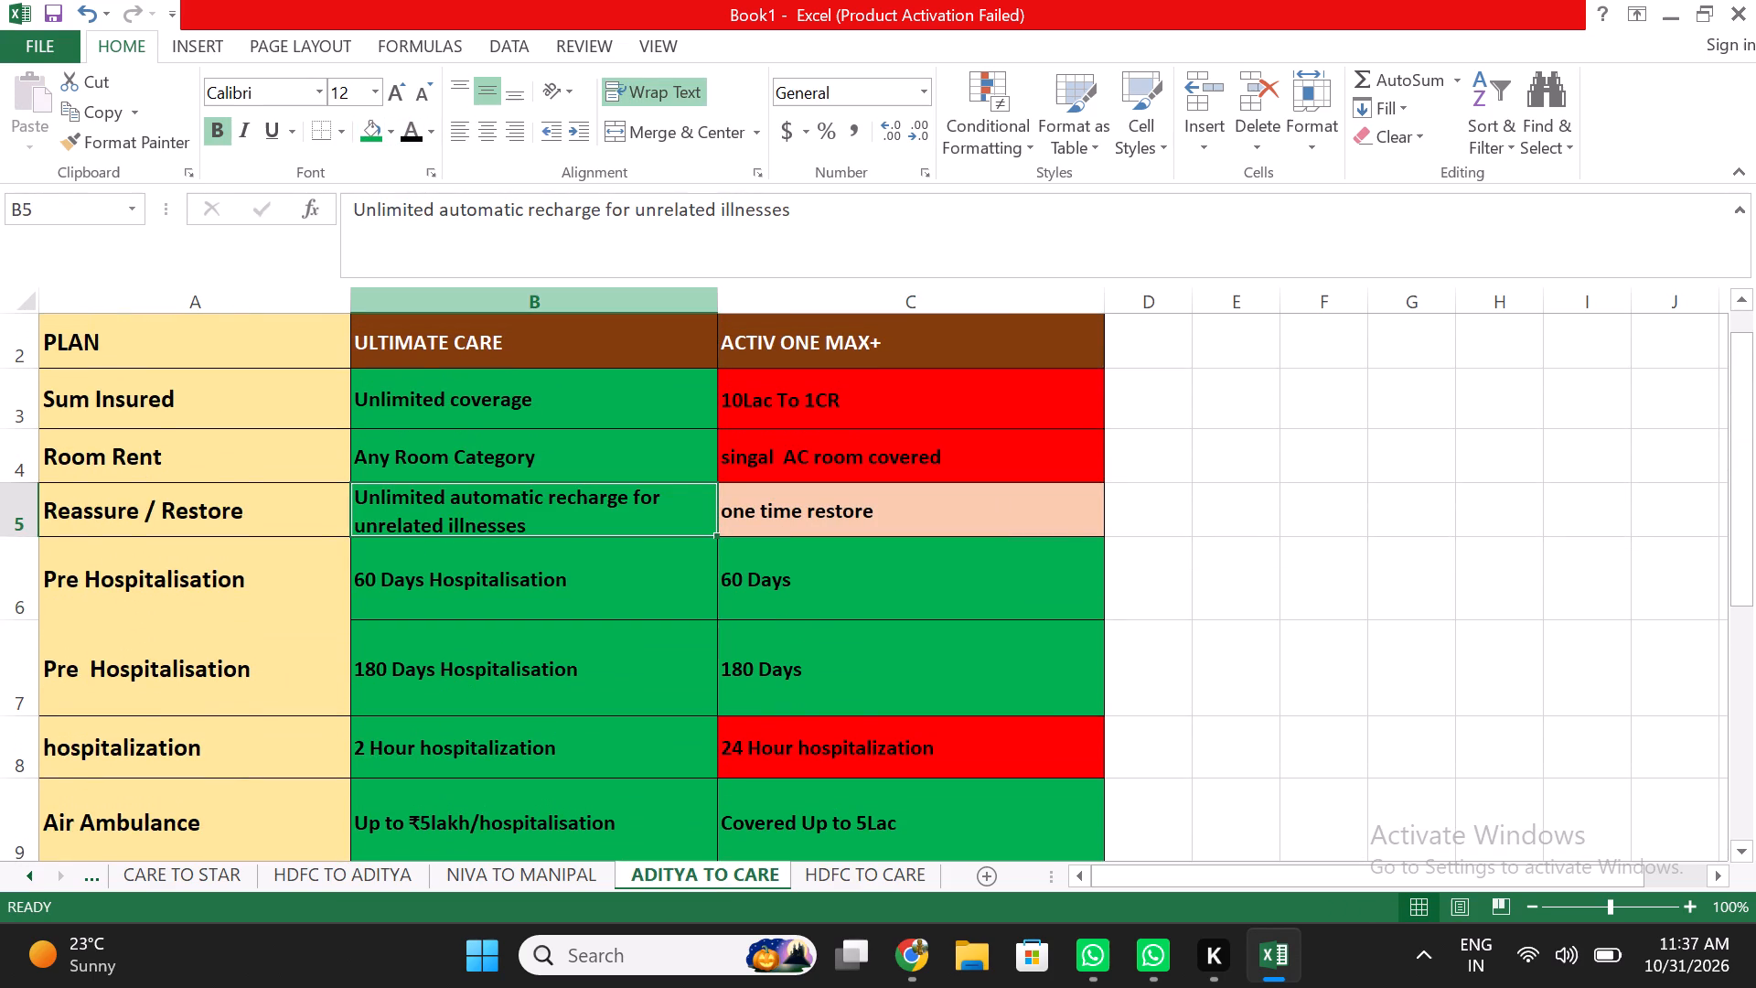
pyautogui.click(896, 527)
pyautogui.click(395, 137)
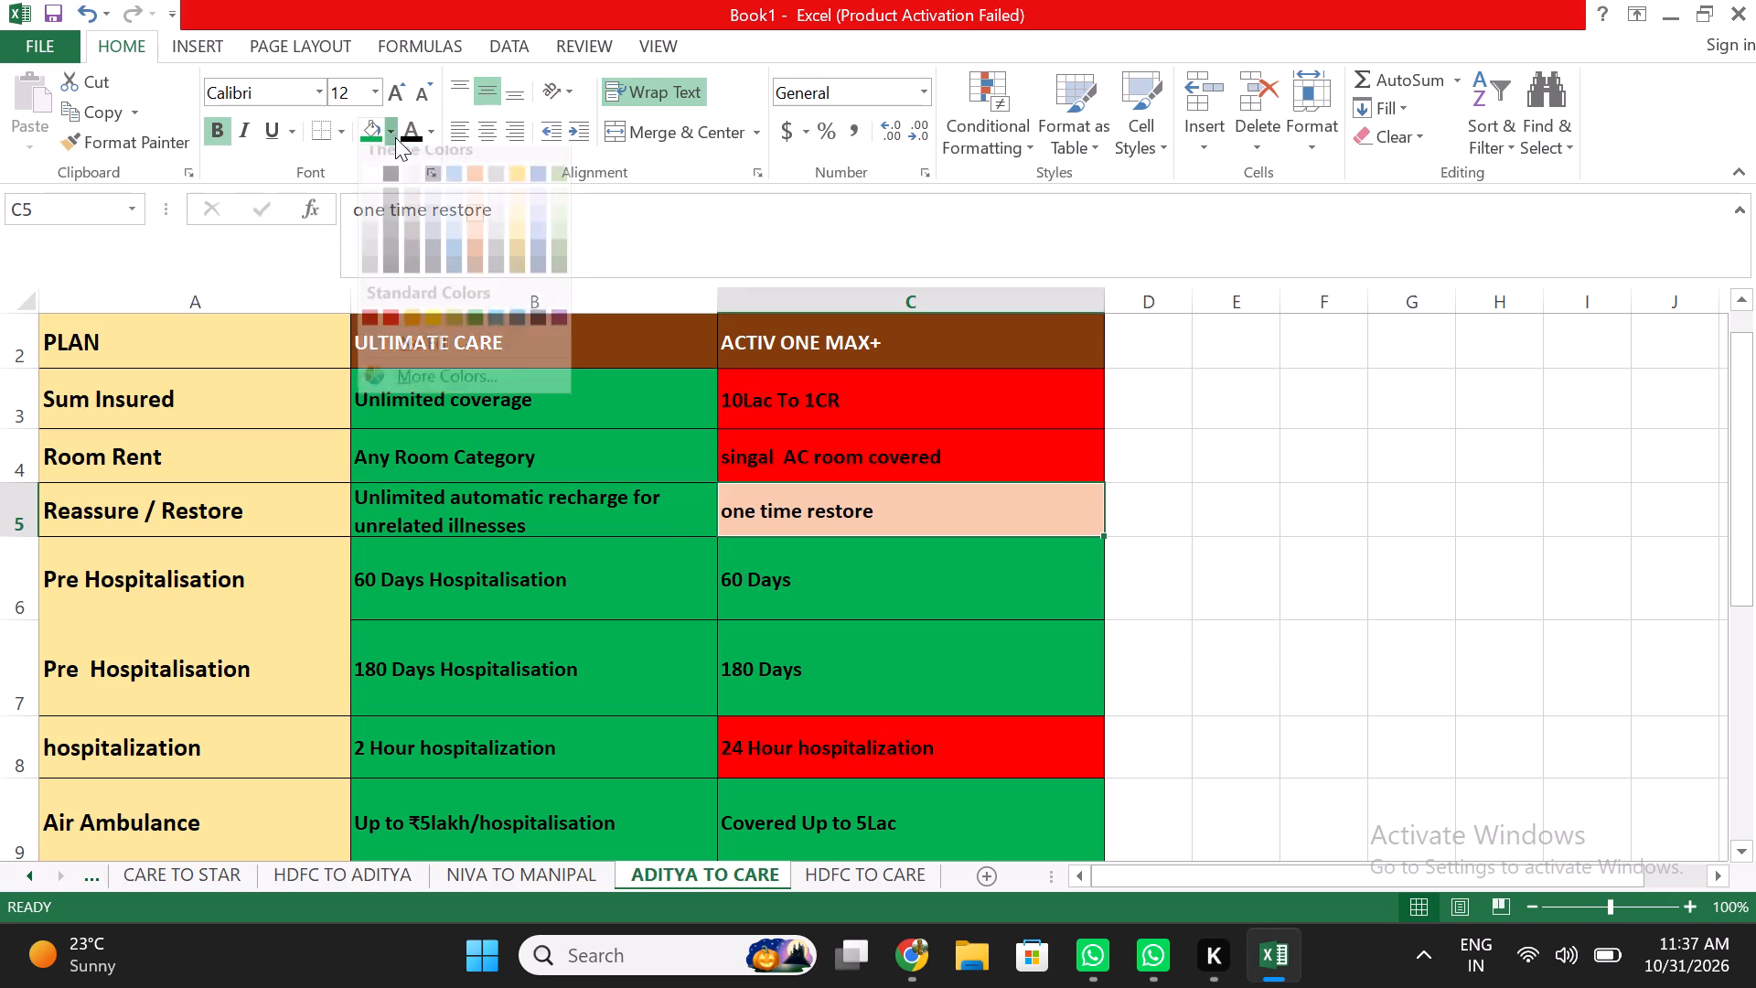
pyautogui.click(394, 338)
pyautogui.click(472, 610)
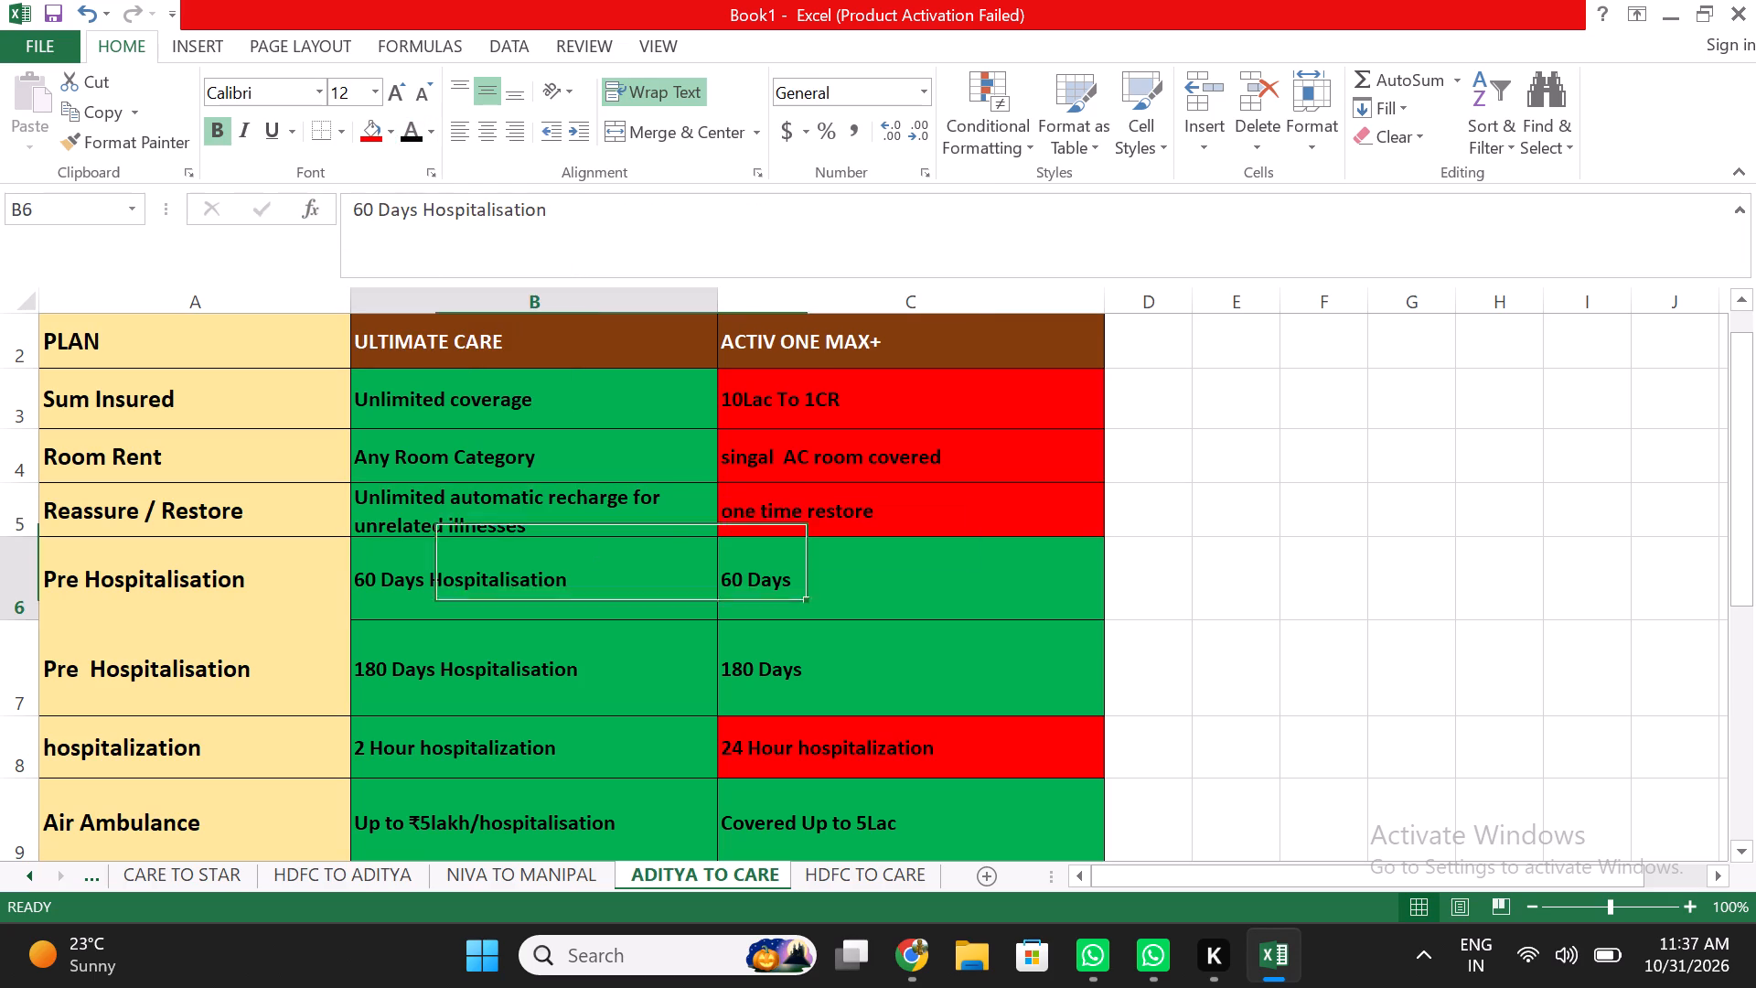
# Copy the whole comparison table A1:C17, from the BENEFITS header through the Modern Treatment row.
pyautogui.scroll(-1, 477, 524)
pyautogui.scroll(1, 477, 524)
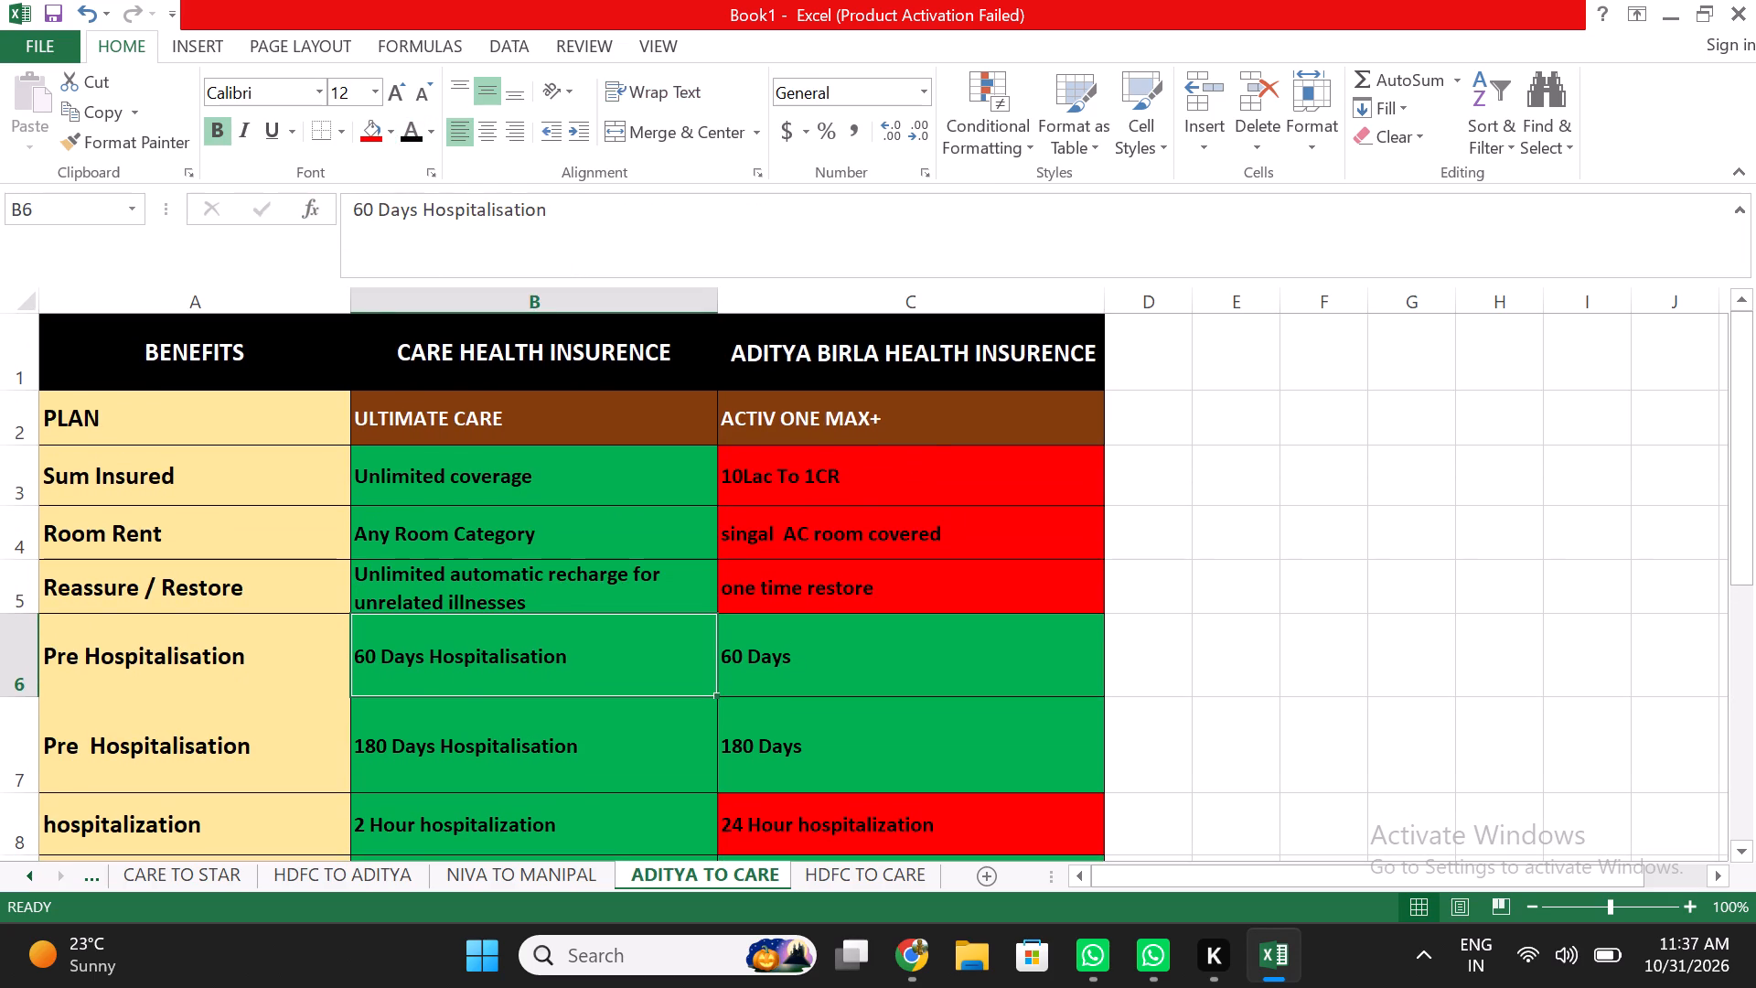
pyautogui.moveTo(292, 362); pyautogui.dragTo(928, 801)
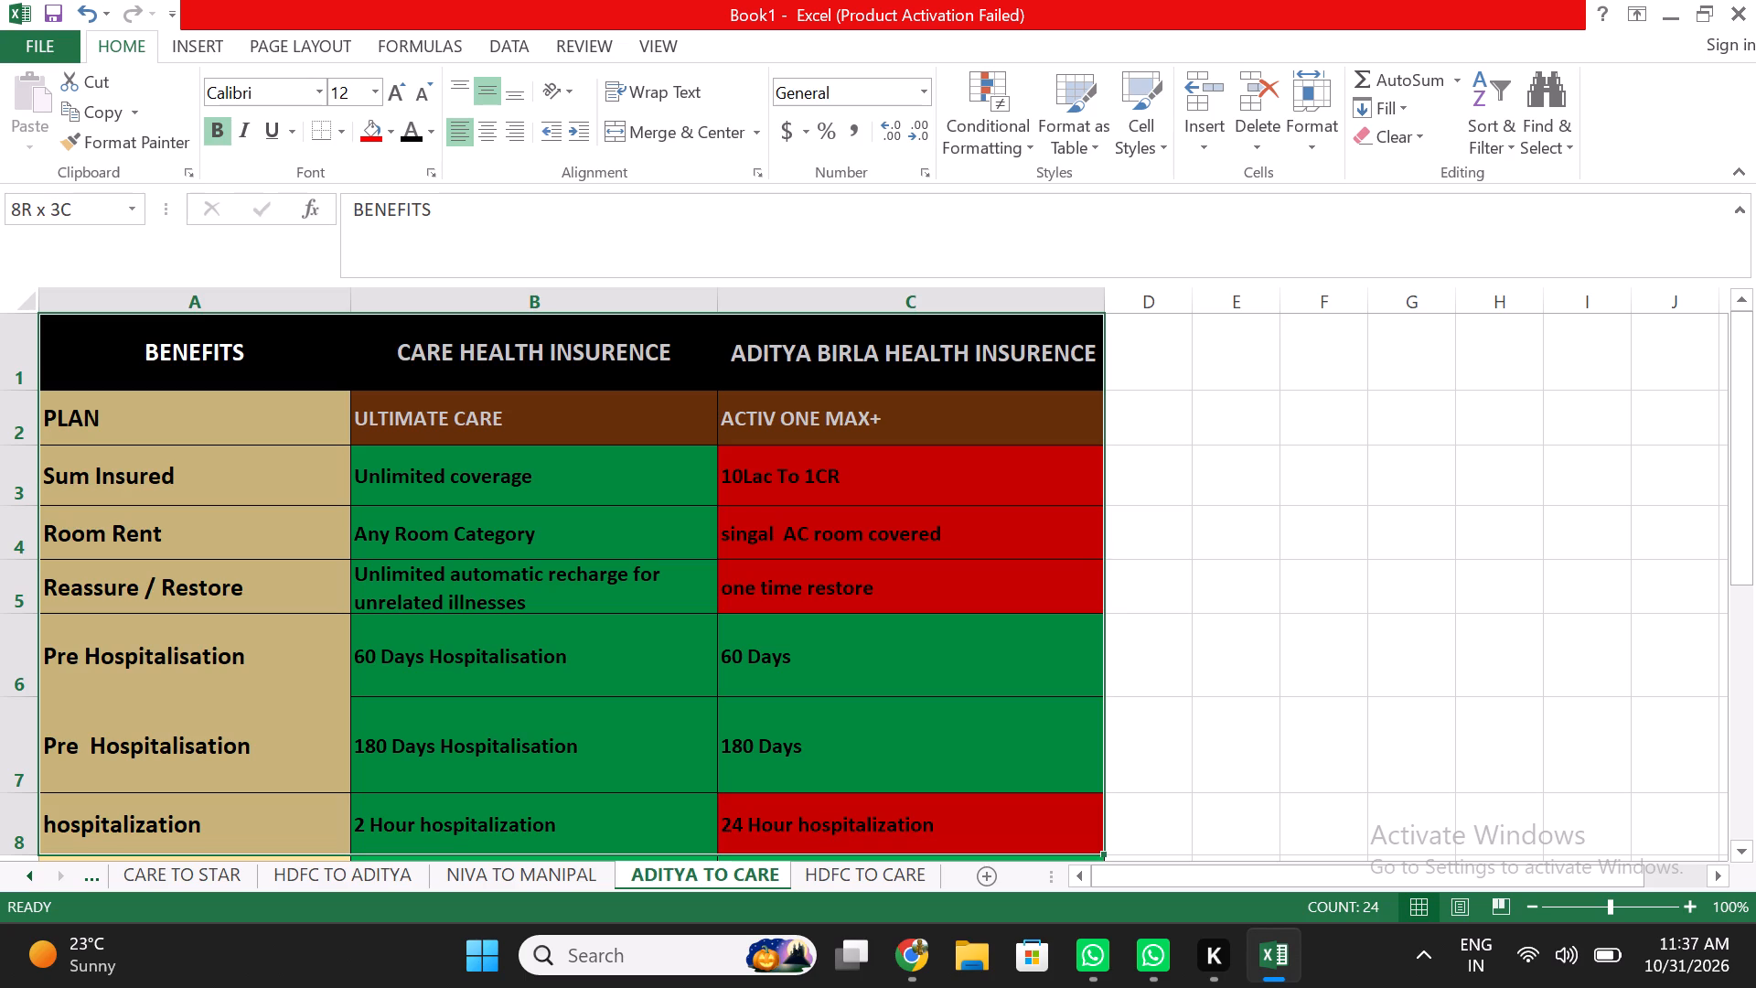
pyautogui.moveTo(928, 801); pyautogui.dragTo(942, 894)
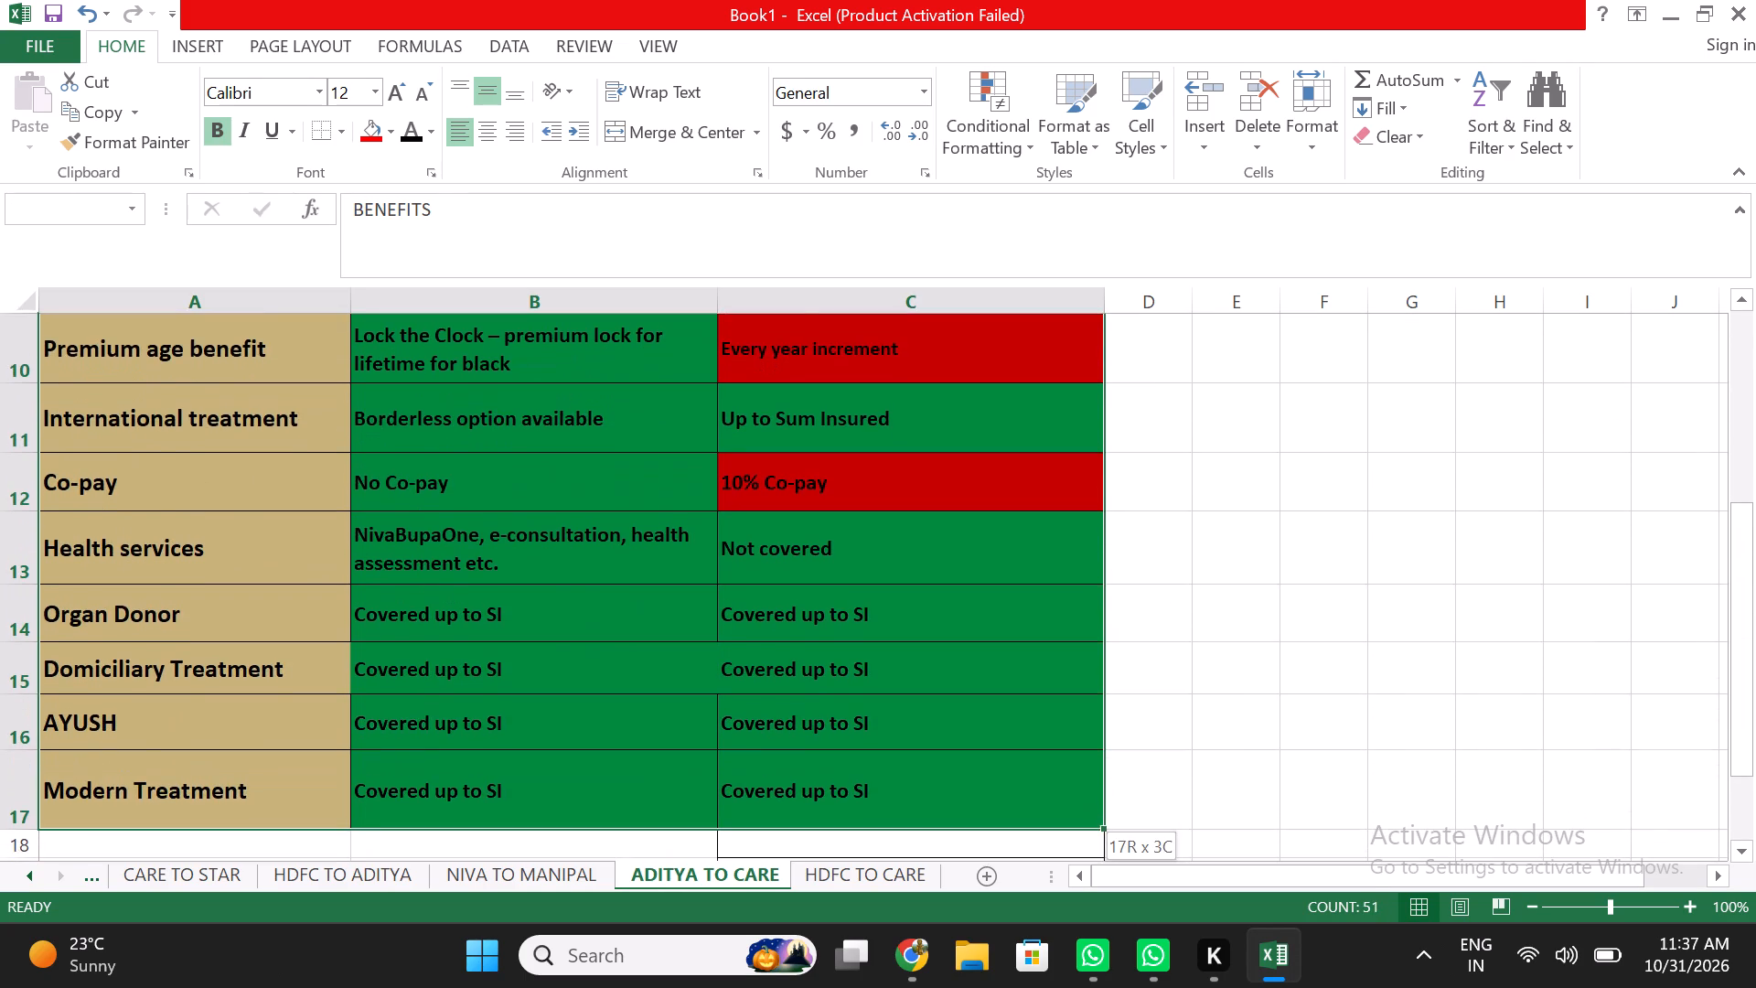
pyautogui.moveTo(942, 894); pyautogui.dragTo(879, 636)
pyautogui.hotkey('ctrl', 'c')
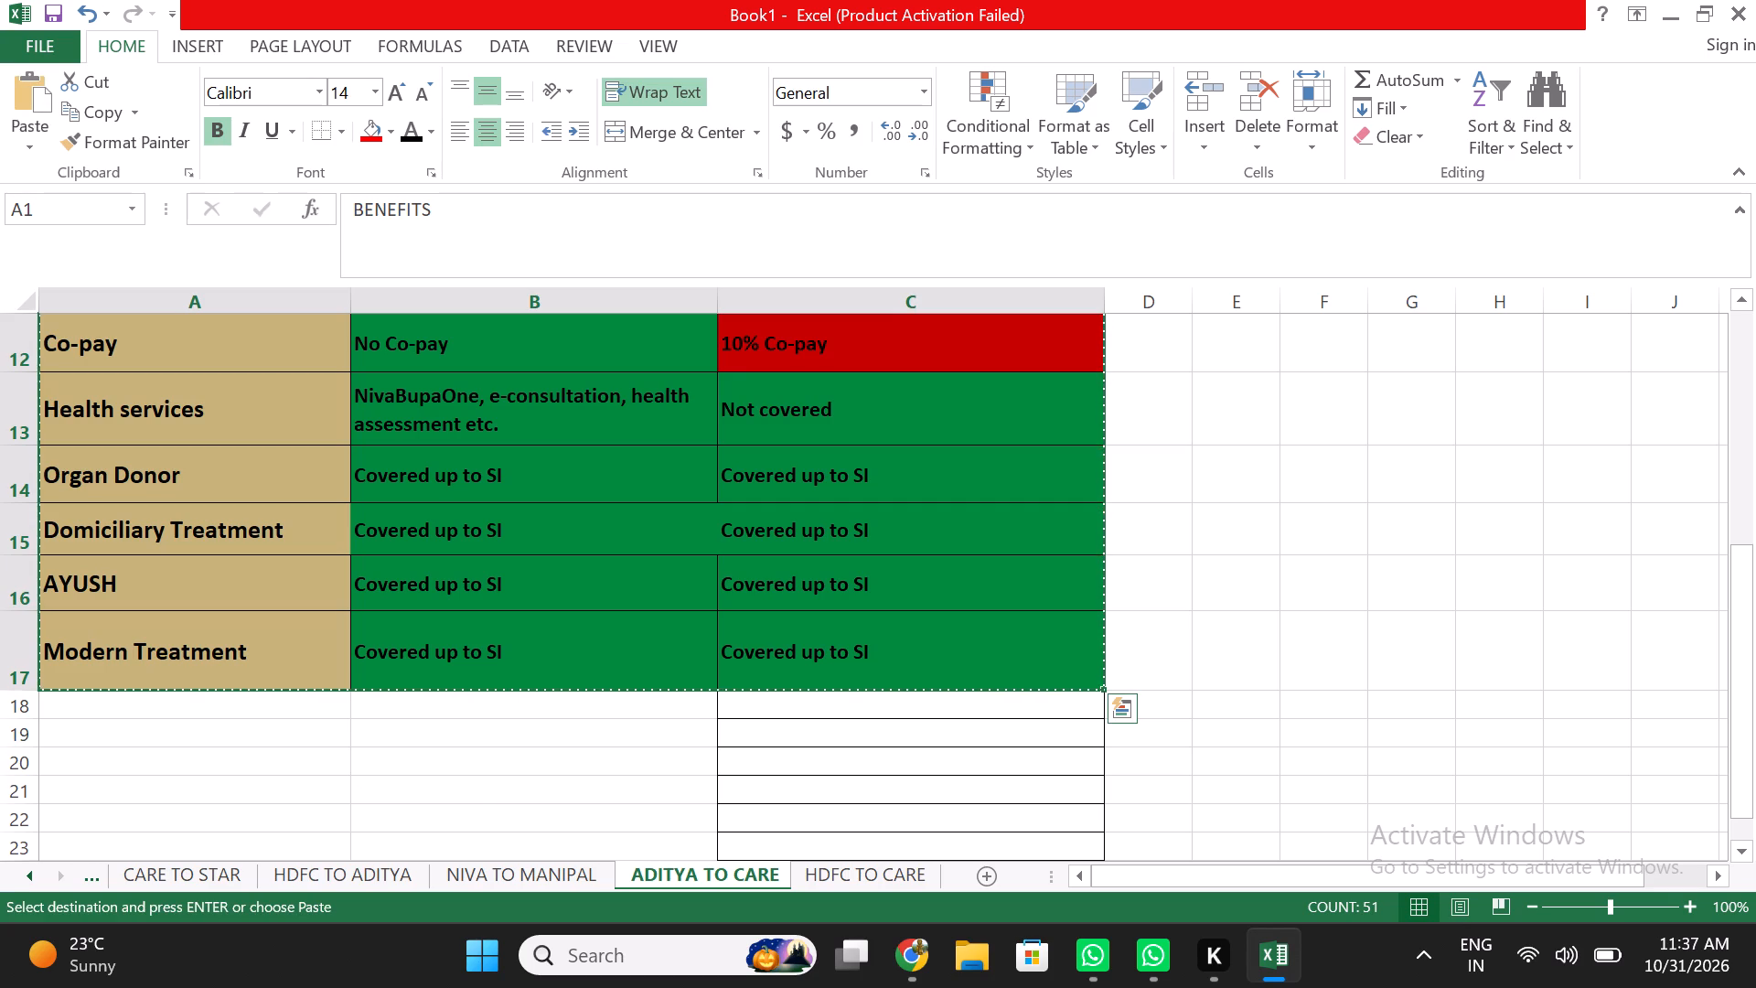
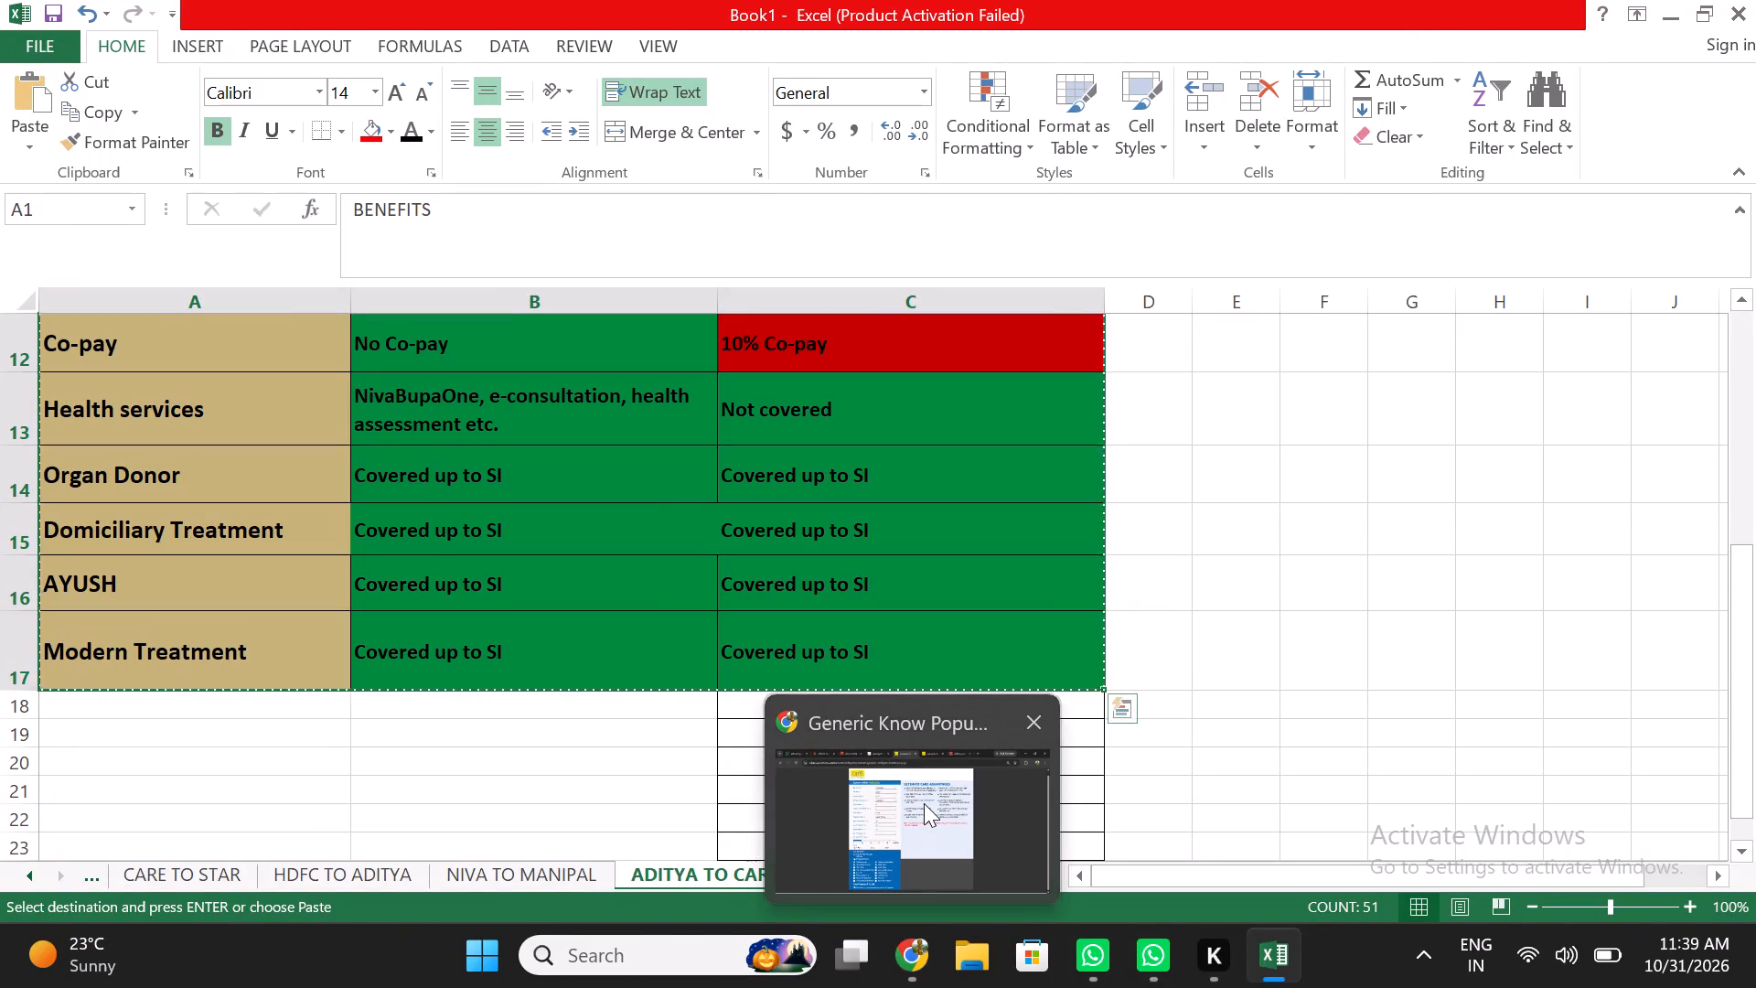
# Switch to the Care Health Insurance quote page in Chrome and capture a screen snip of the Ultimate Care premium form.
pyautogui.click(924, 803)
pyautogui.press('Print')
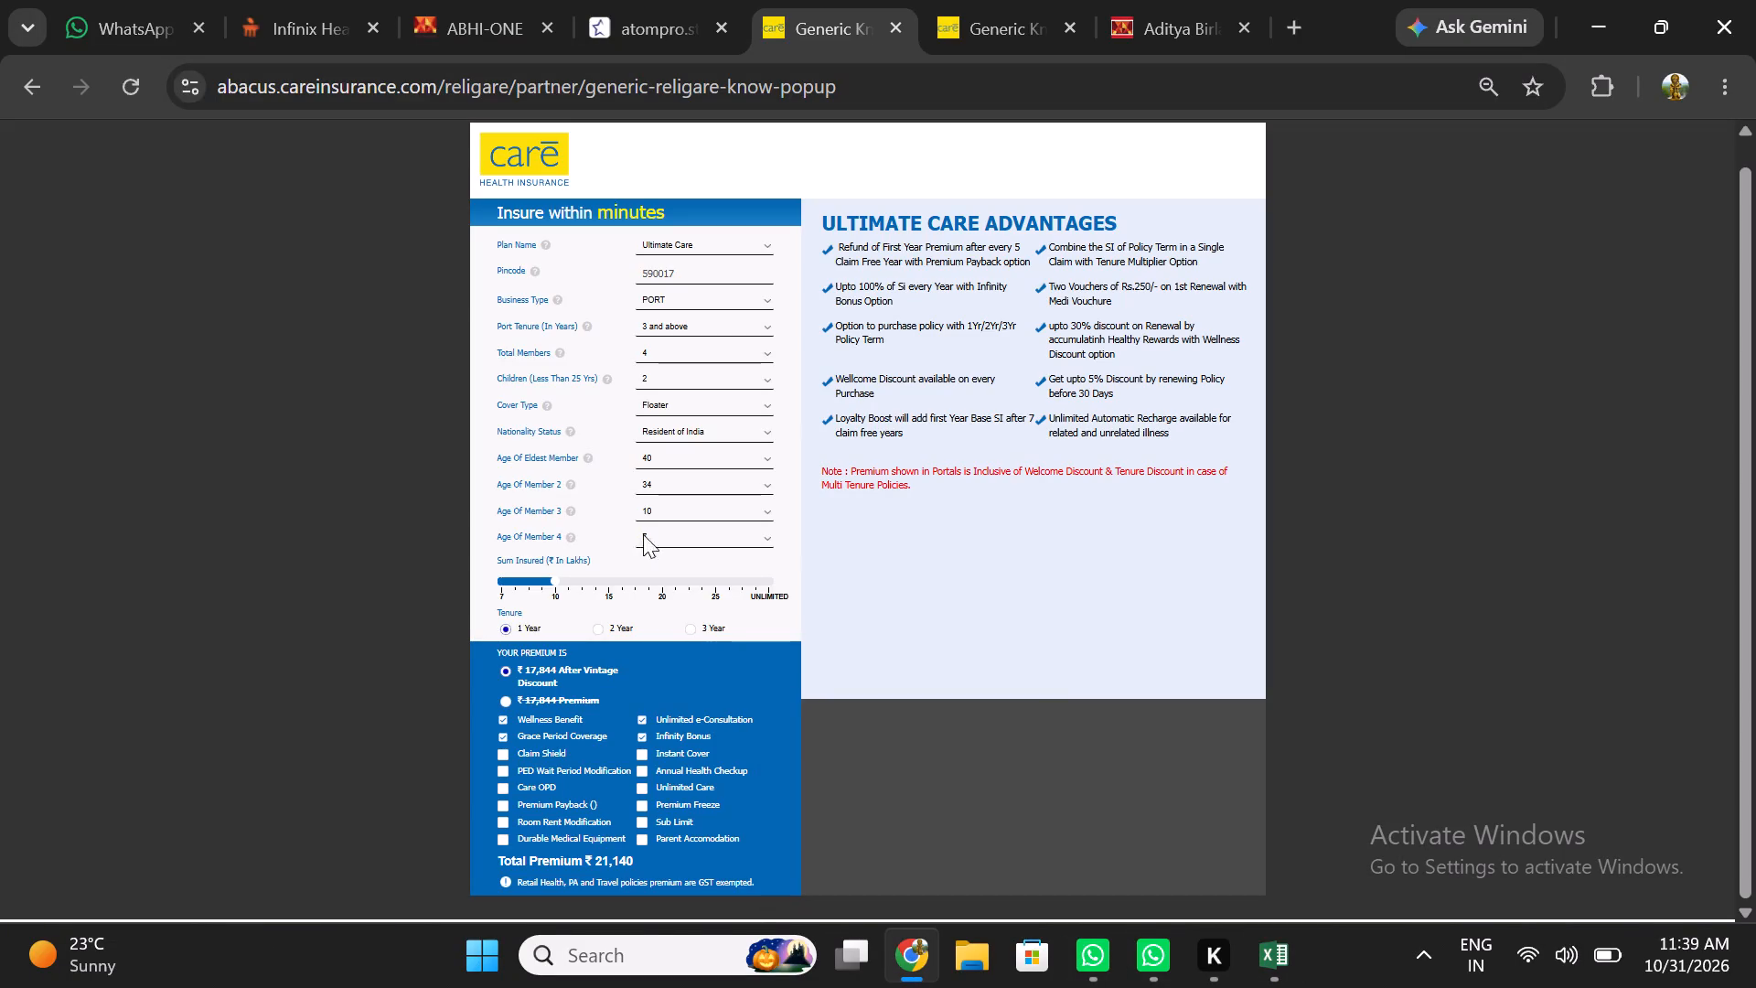
pyautogui.moveTo(466, 124); pyautogui.dragTo(626, 426)
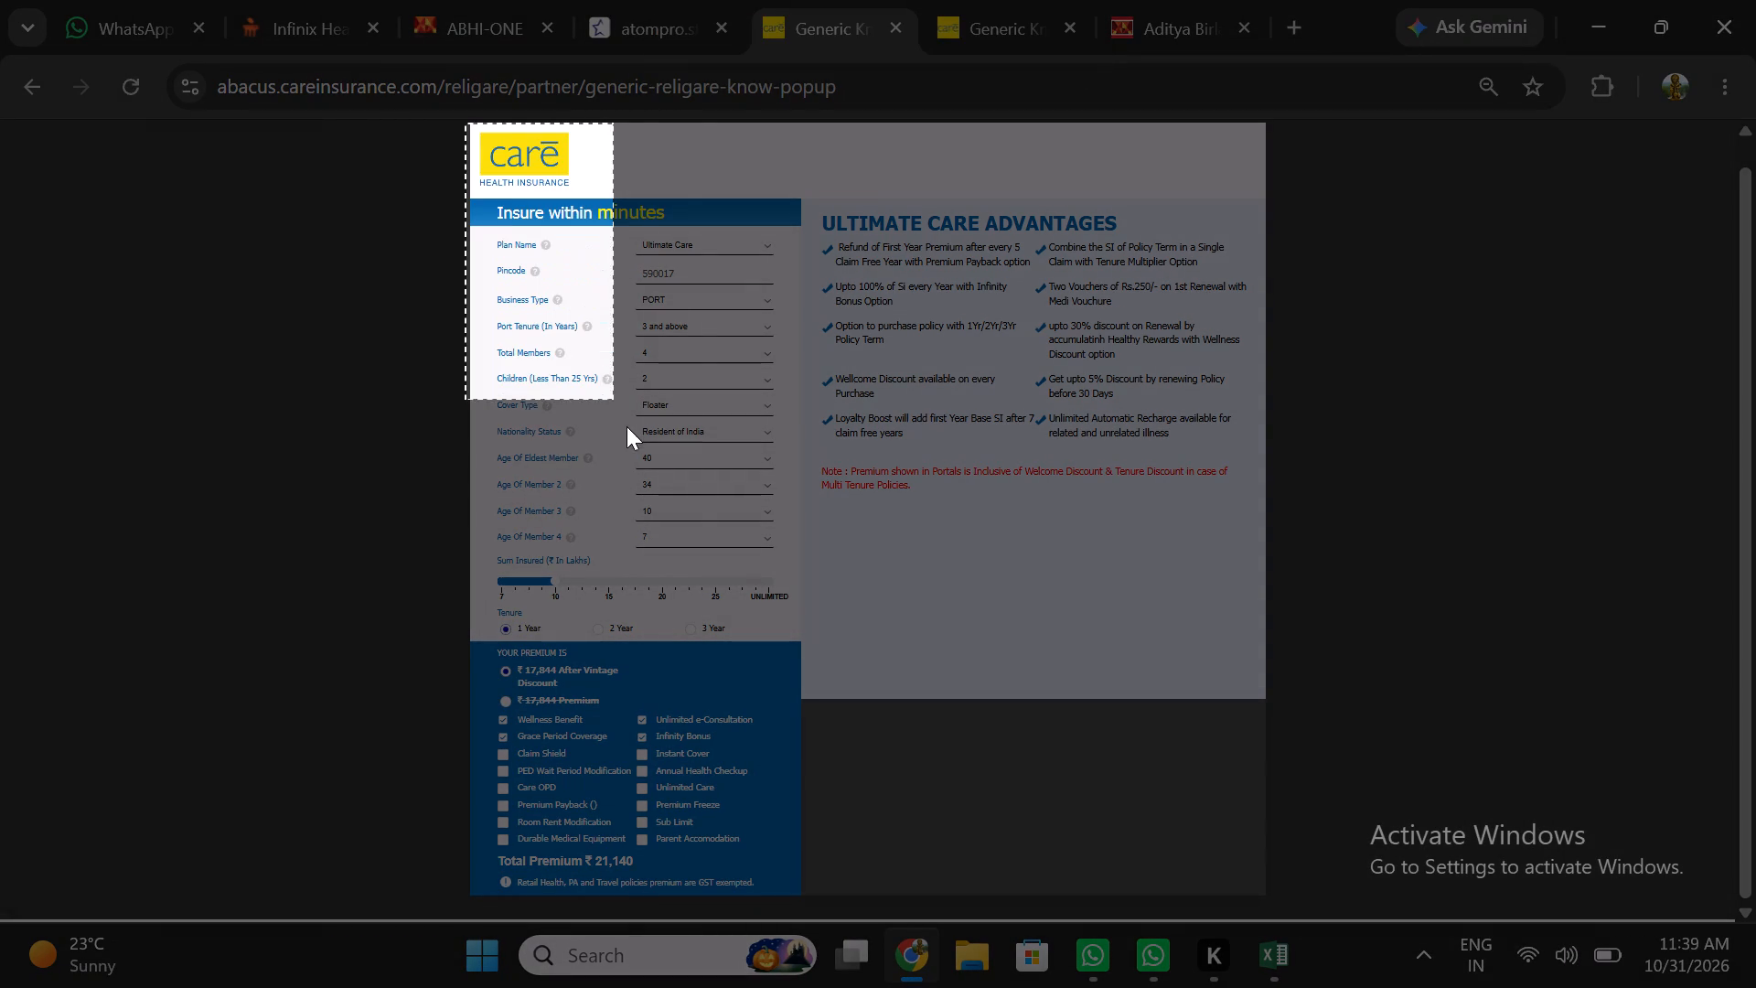